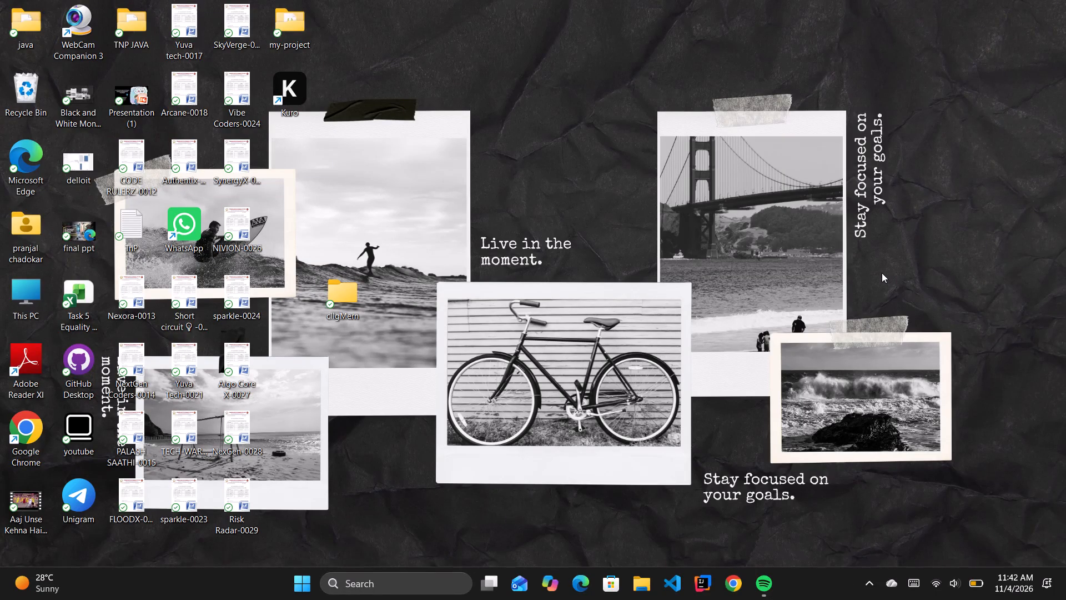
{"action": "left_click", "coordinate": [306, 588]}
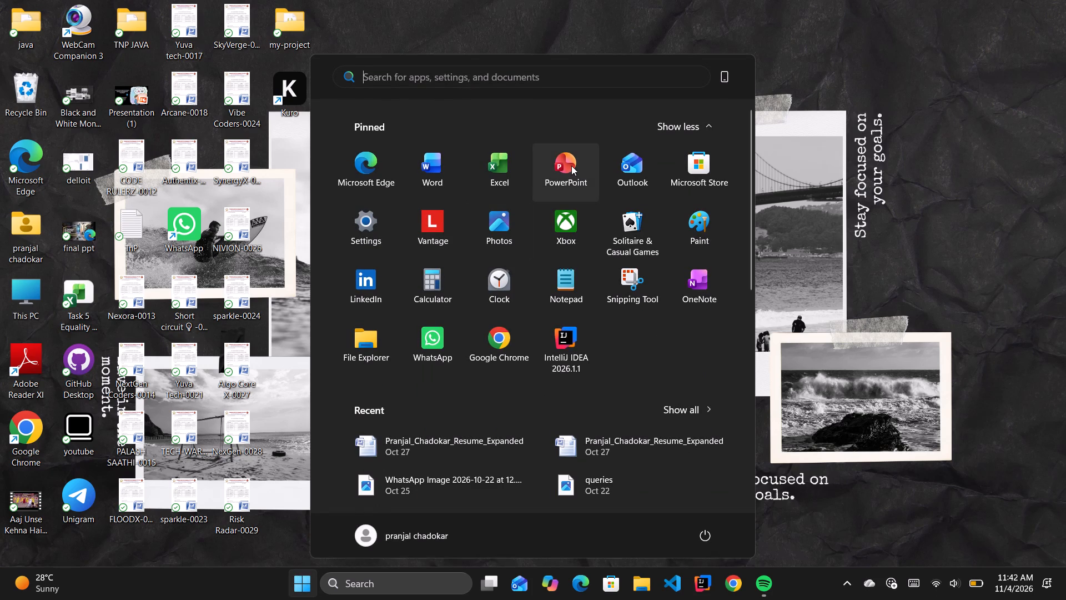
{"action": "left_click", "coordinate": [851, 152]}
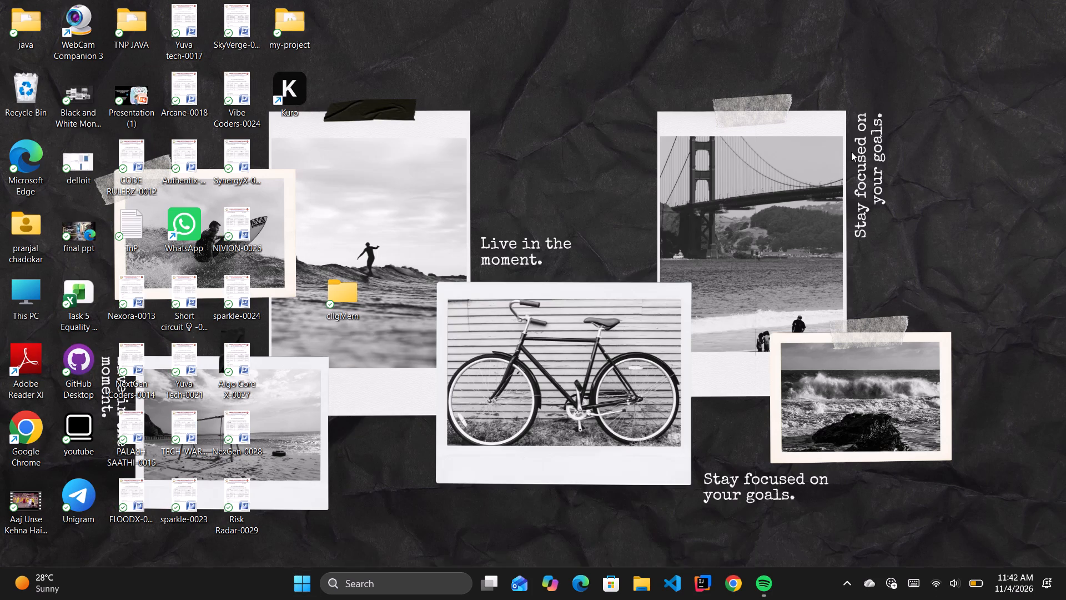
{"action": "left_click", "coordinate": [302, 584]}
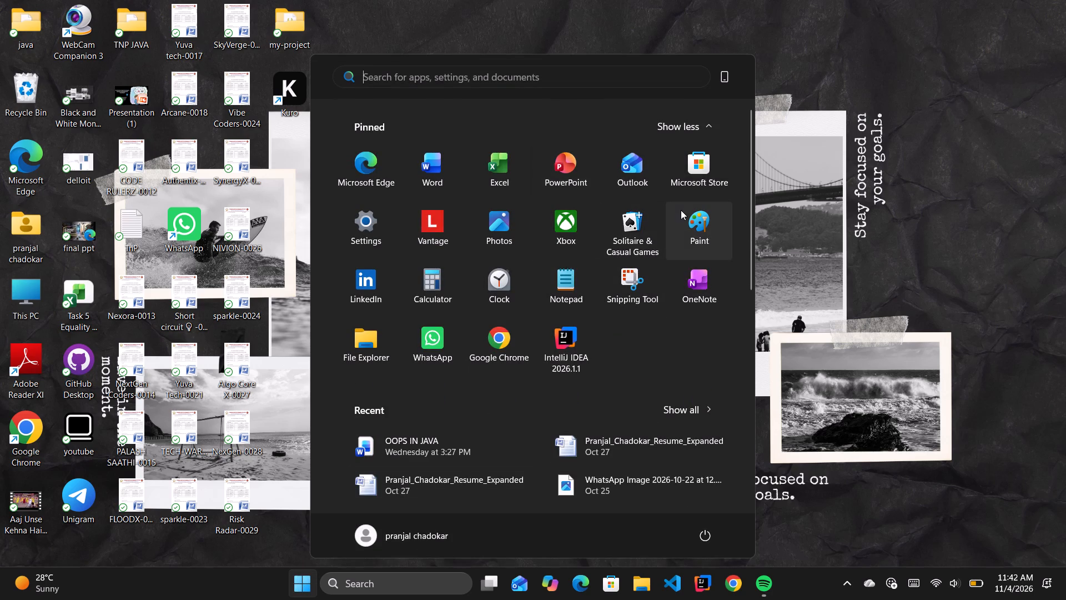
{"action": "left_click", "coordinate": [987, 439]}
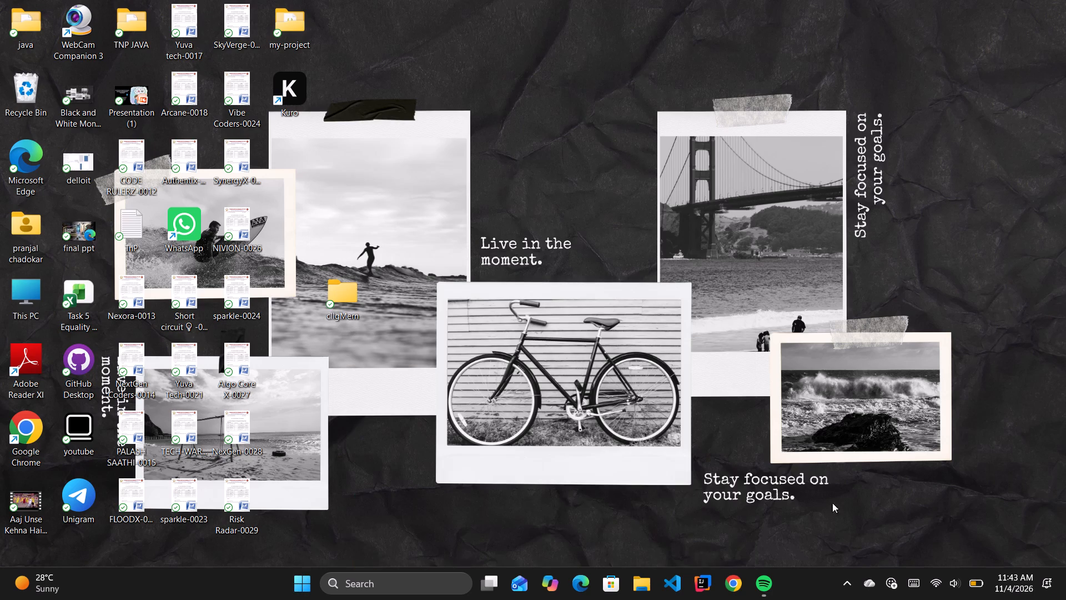
Launch the WhatsApp desktop app.
{"action": "left_click", "coordinate": [301, 576]}
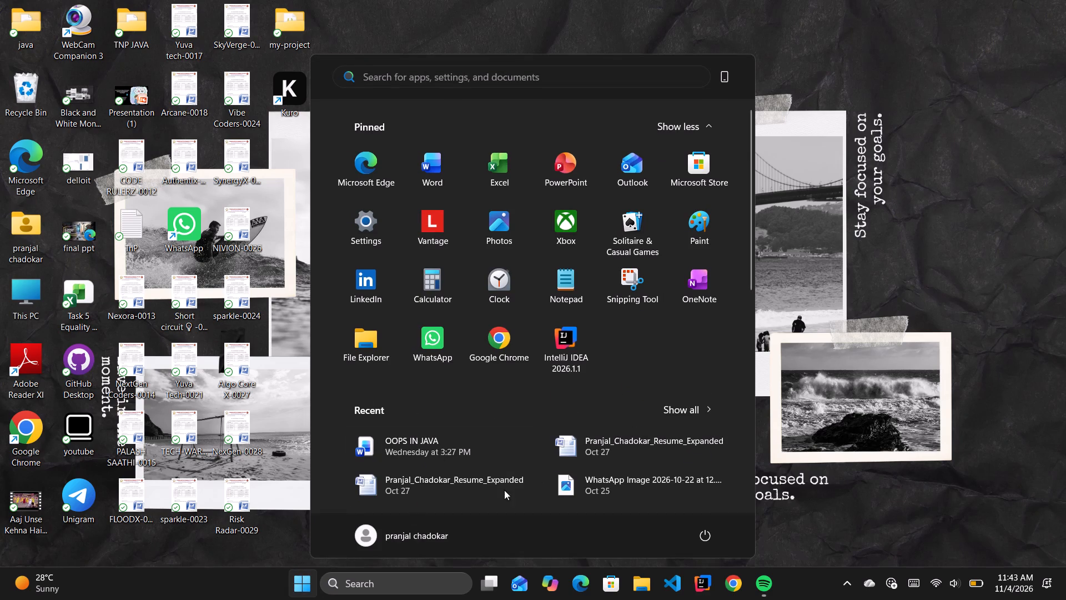
{"action": "left_click", "coordinate": [426, 357]}
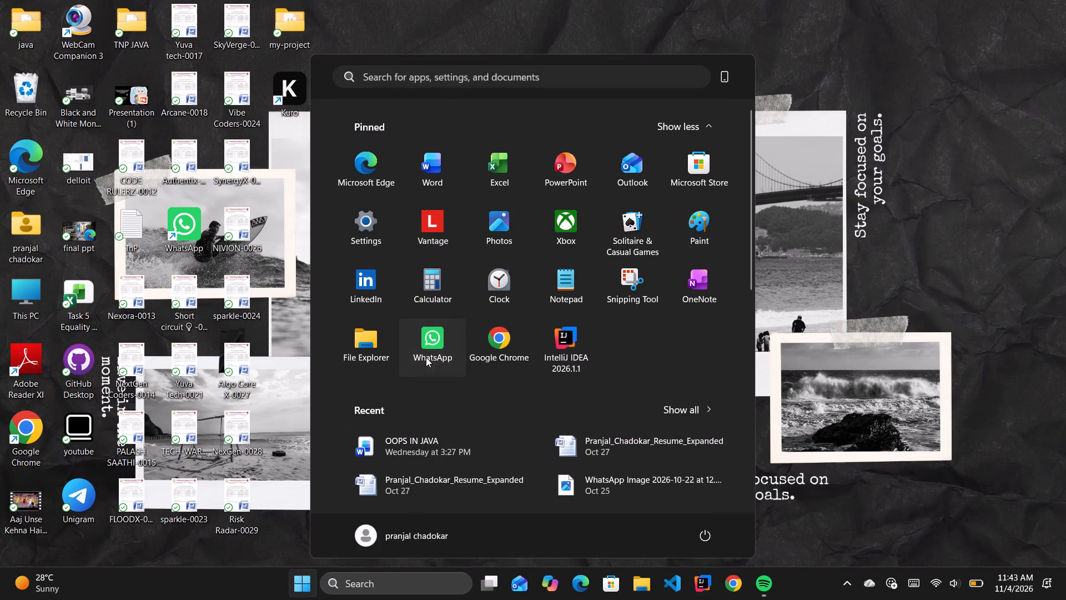
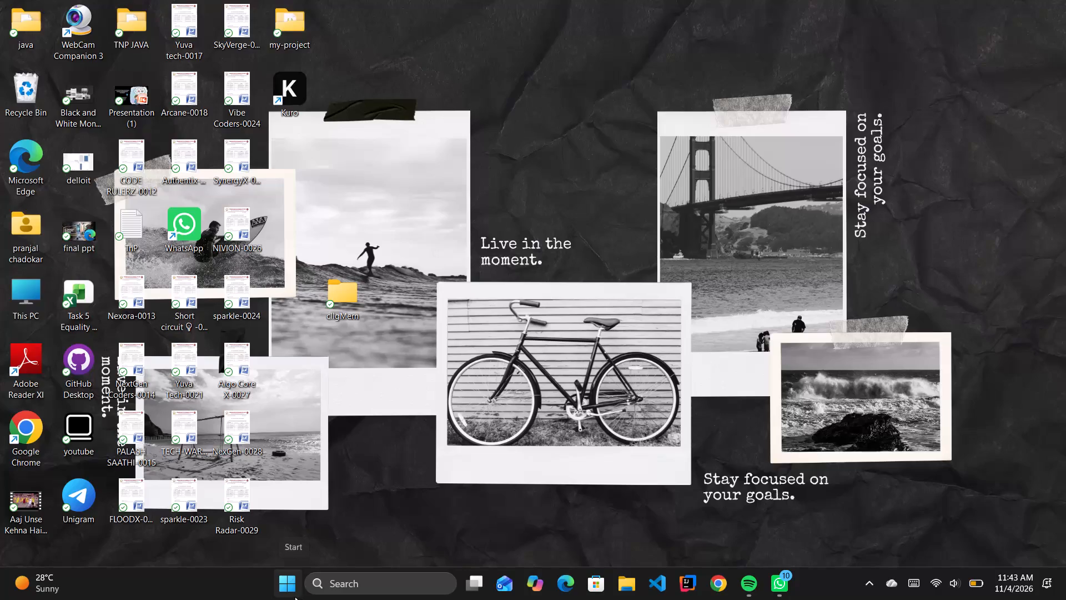
Launch an app from the categorized list of all installed apps.
{"action": "left_click", "coordinate": [295, 597]}
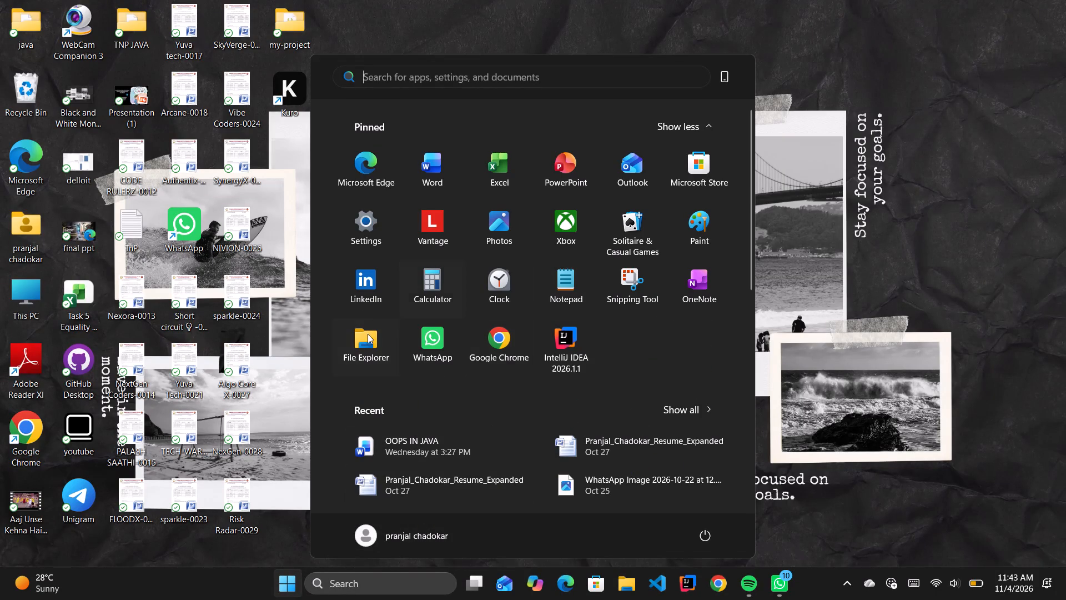
{"action": "scroll", "coordinate": [448, 452], "scroll_direction": "down", "scroll_amount": 3}
{"action": "scroll", "coordinate": [516, 442], "scroll_direction": "down", "scroll_amount": 1}
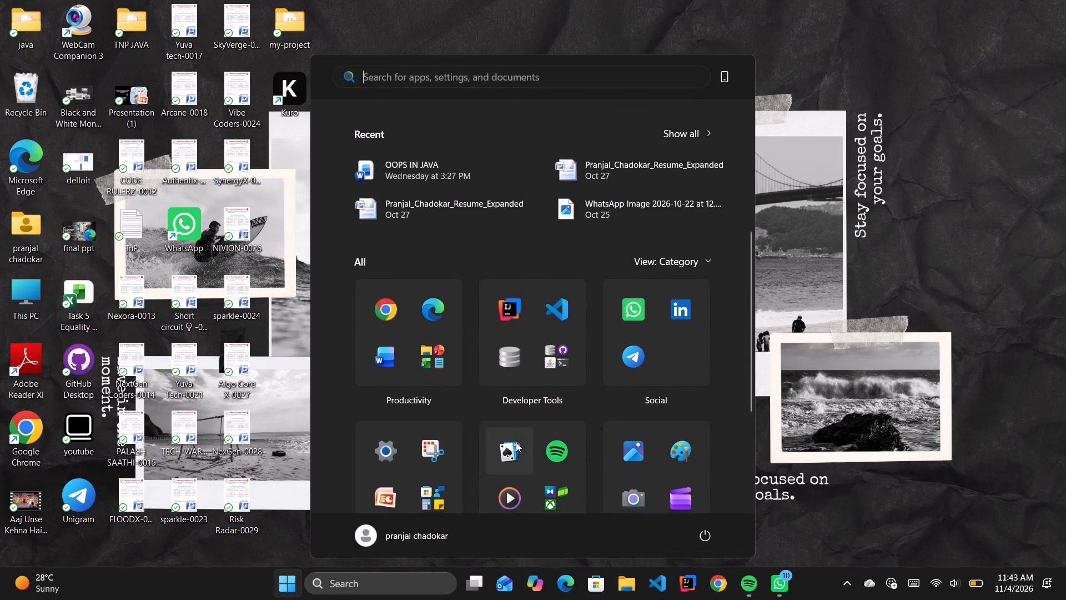
{"action": "scroll", "coordinate": [516, 442], "scroll_direction": "down", "scroll_amount": 1}
{"action": "left_click", "coordinate": [388, 394]}
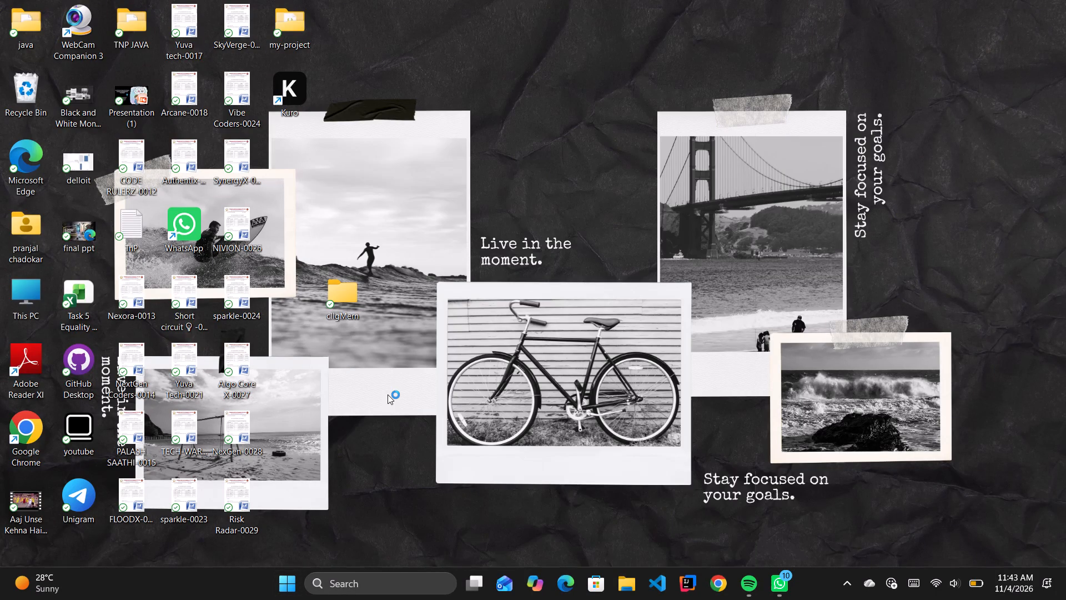
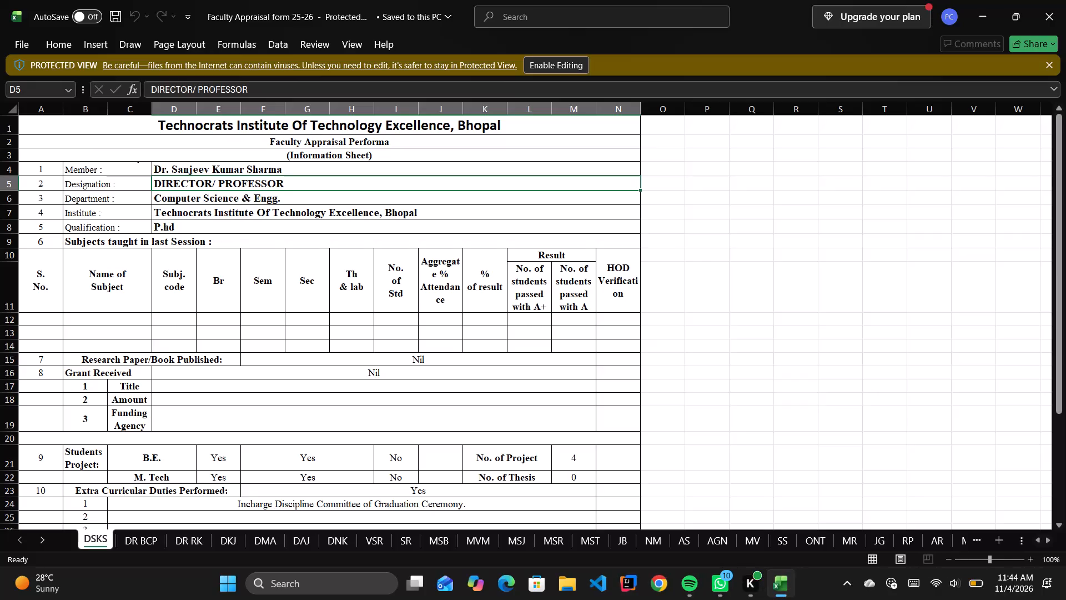
Select the first empty Name of Subject cell, B12, in the subjects table of the DSKS sheet.
{"action": "scroll", "coordinate": [406, 334], "scroll_direction": "right", "scroll_amount": 1}
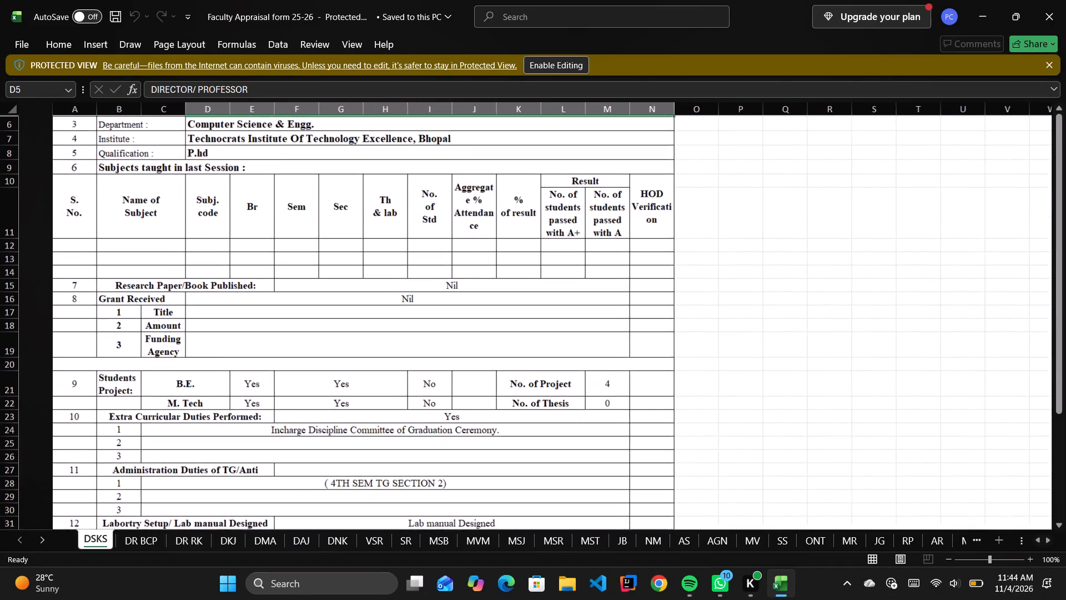
{"action": "scroll", "coordinate": [406, 334], "scroll_direction": "right", "scroll_amount": 1}
{"action": "scroll", "coordinate": [406, 334], "scroll_direction": "up", "scroll_amount": 1}
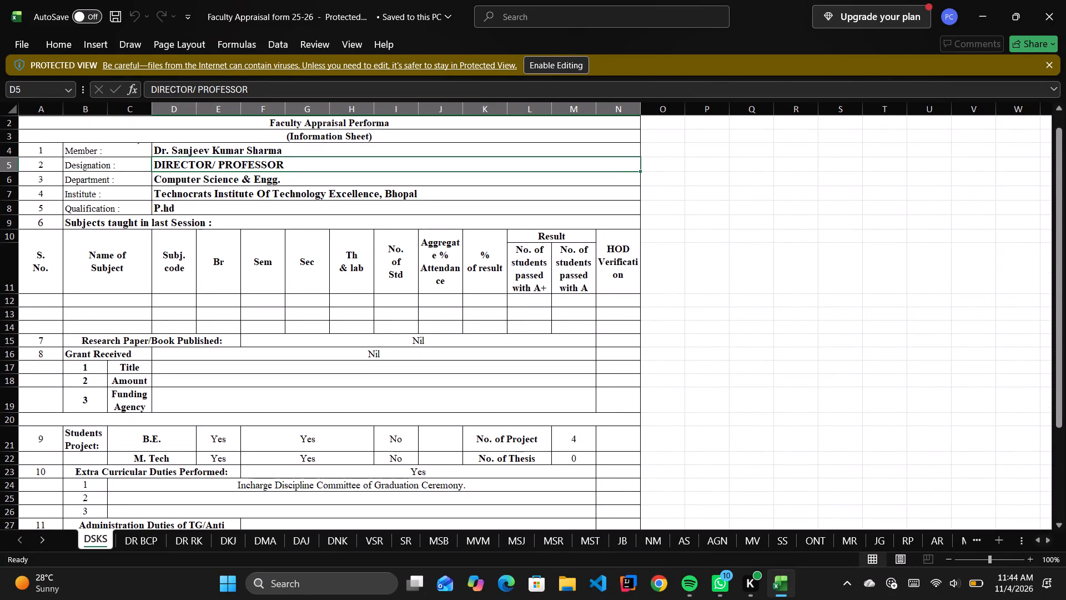
{"action": "left_click", "coordinate": [114, 299]}
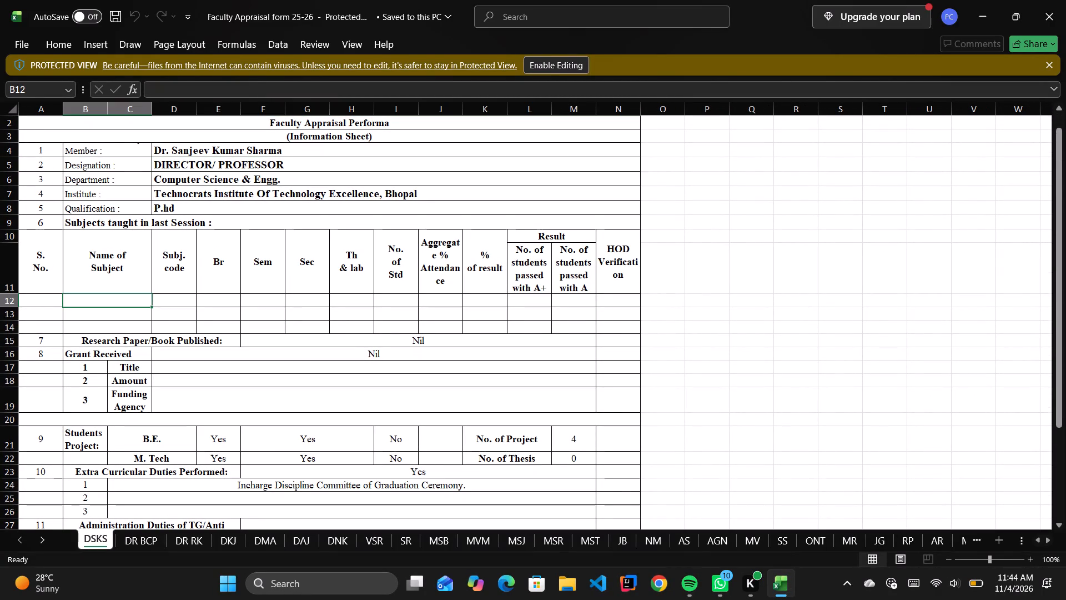
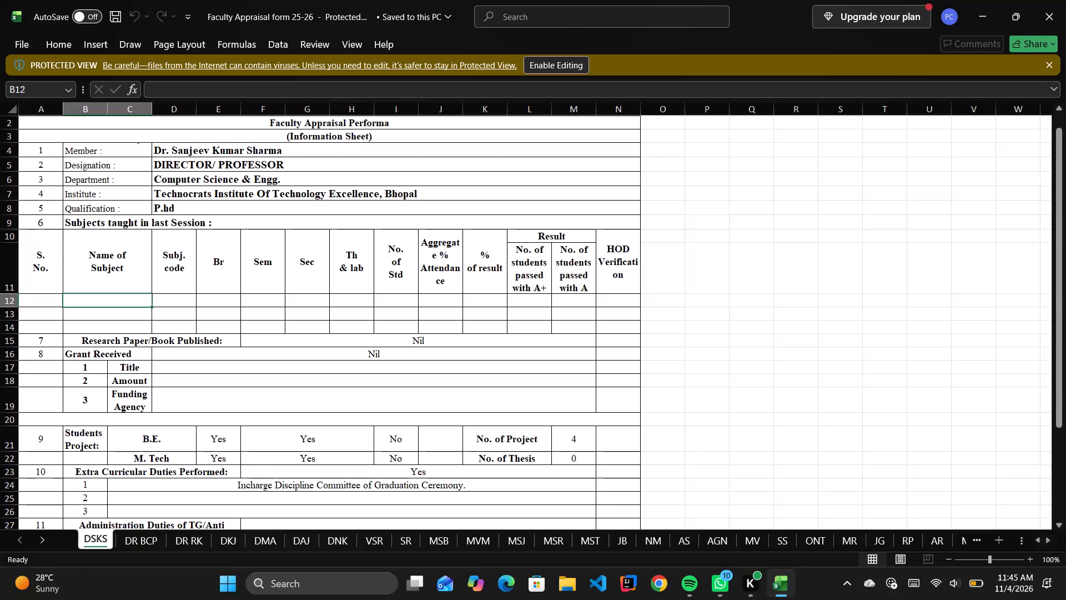
Enable editing for the protected Faculty Appraisal form 25-26 workbook.
{"action": "left_click", "coordinate": [114, 299]}
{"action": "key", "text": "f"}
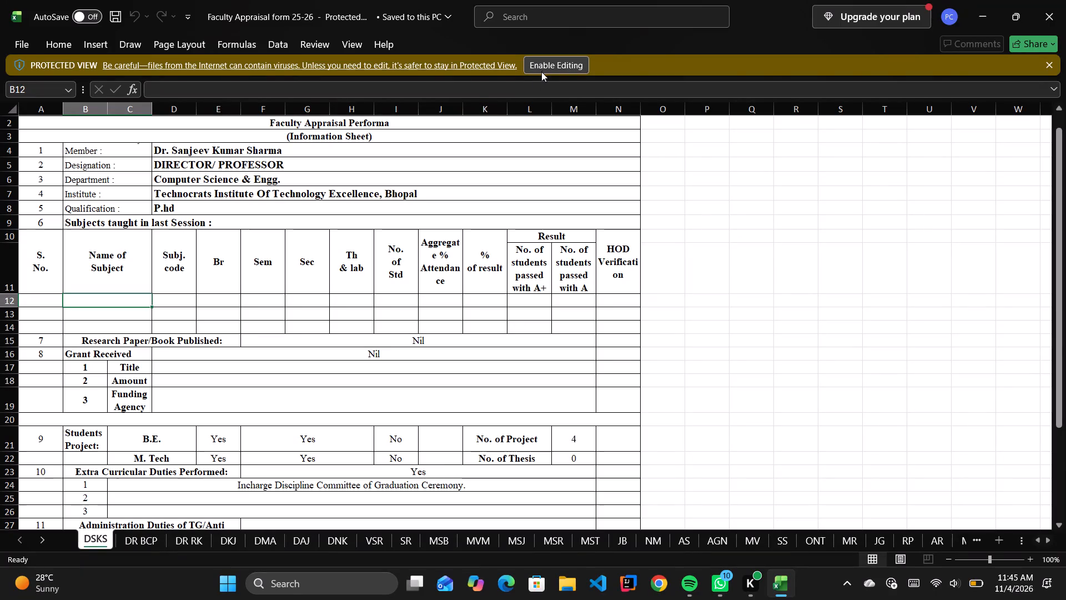
{"action": "left_click", "coordinate": [542, 71]}
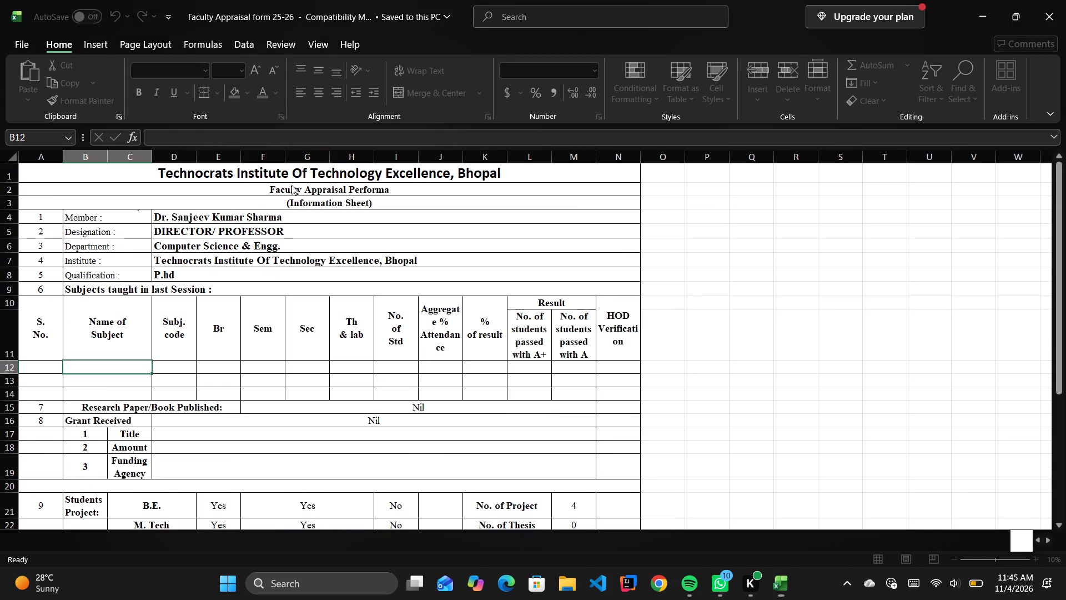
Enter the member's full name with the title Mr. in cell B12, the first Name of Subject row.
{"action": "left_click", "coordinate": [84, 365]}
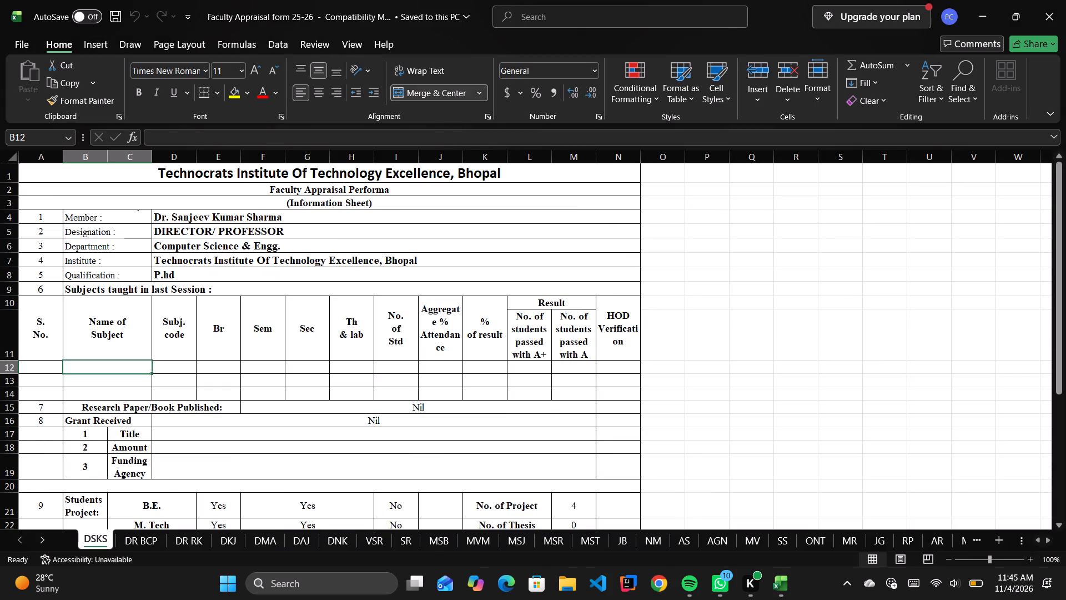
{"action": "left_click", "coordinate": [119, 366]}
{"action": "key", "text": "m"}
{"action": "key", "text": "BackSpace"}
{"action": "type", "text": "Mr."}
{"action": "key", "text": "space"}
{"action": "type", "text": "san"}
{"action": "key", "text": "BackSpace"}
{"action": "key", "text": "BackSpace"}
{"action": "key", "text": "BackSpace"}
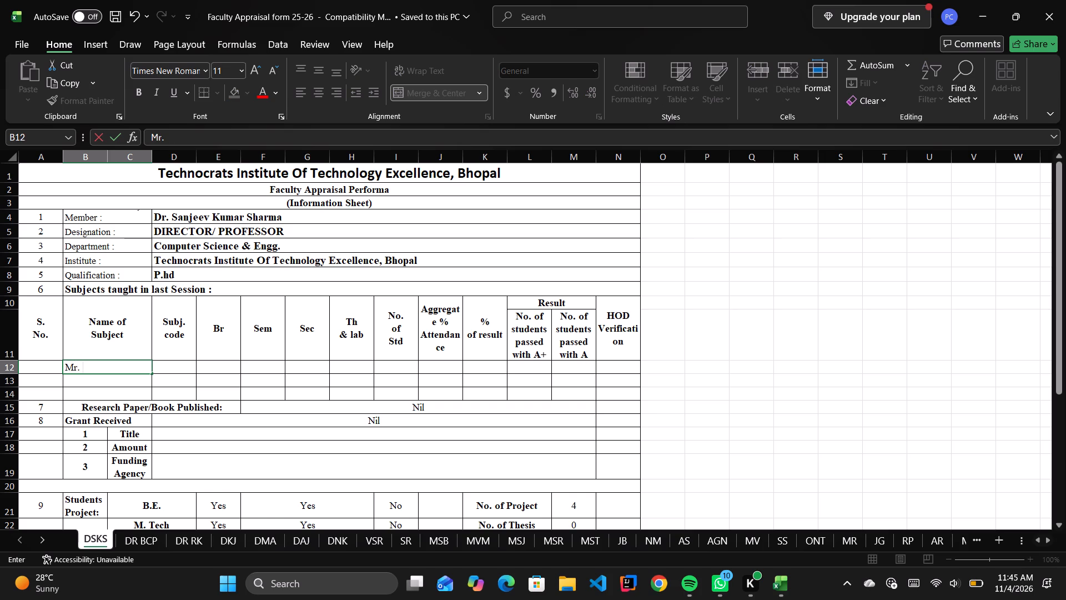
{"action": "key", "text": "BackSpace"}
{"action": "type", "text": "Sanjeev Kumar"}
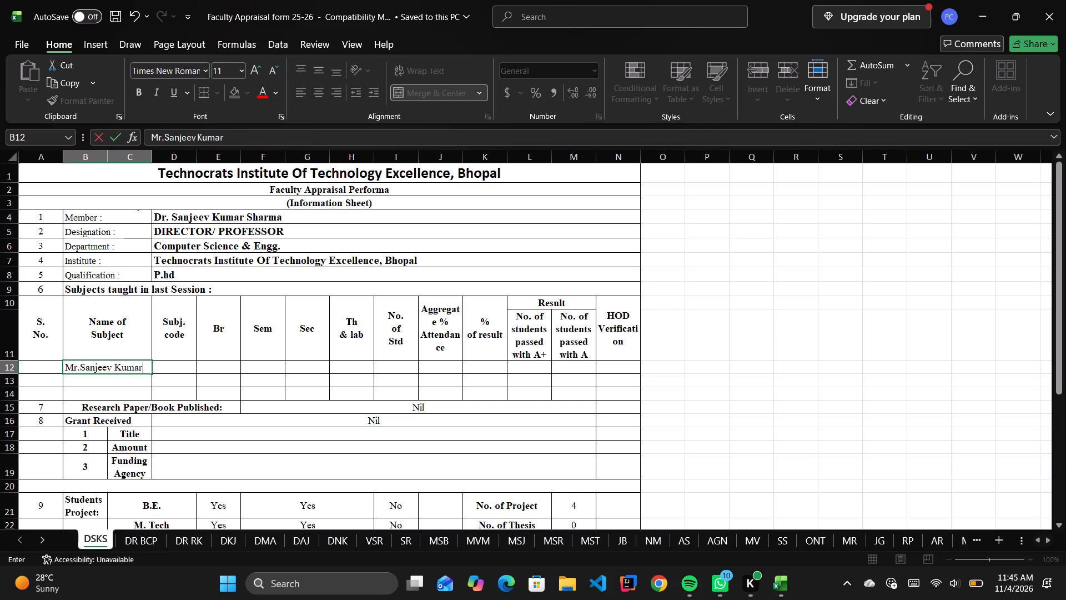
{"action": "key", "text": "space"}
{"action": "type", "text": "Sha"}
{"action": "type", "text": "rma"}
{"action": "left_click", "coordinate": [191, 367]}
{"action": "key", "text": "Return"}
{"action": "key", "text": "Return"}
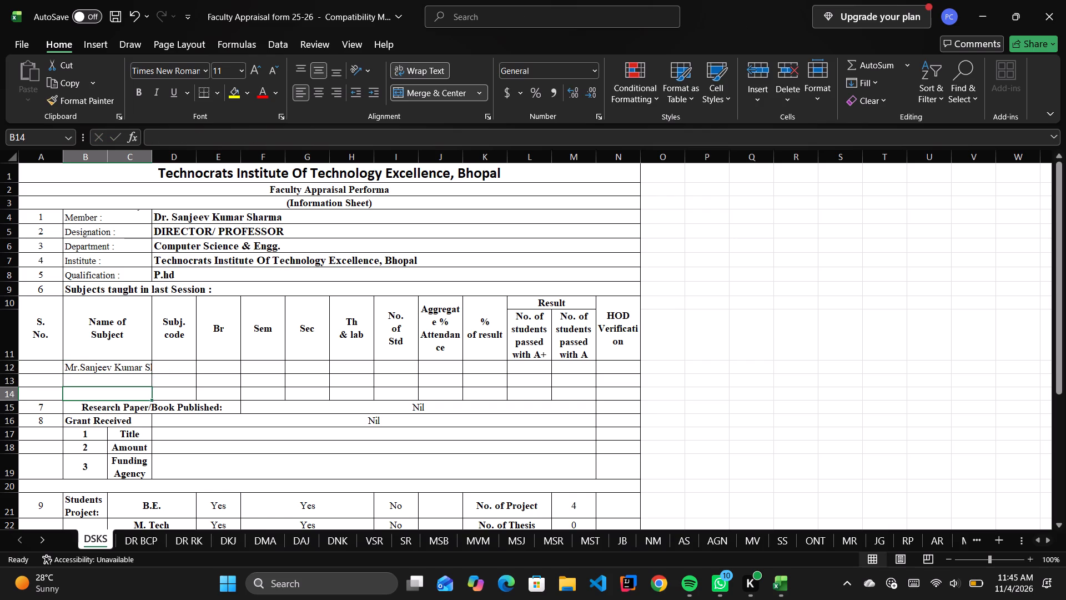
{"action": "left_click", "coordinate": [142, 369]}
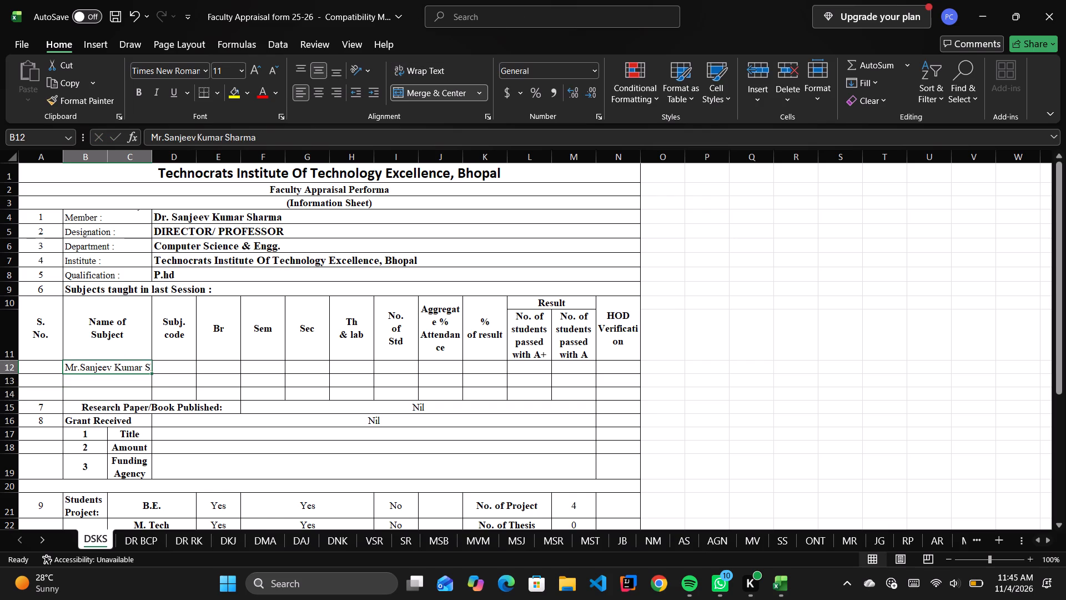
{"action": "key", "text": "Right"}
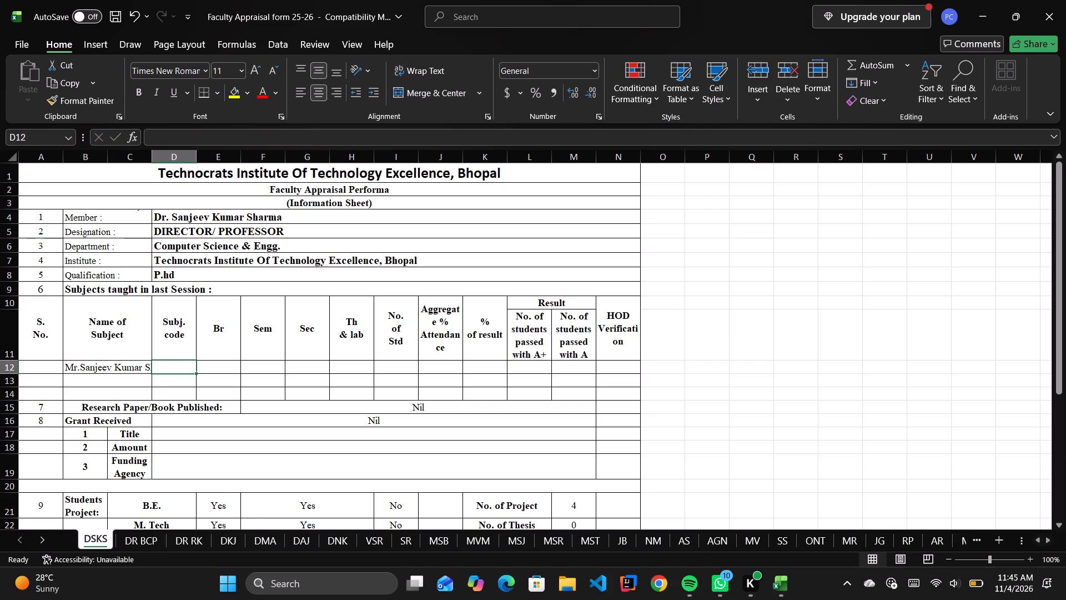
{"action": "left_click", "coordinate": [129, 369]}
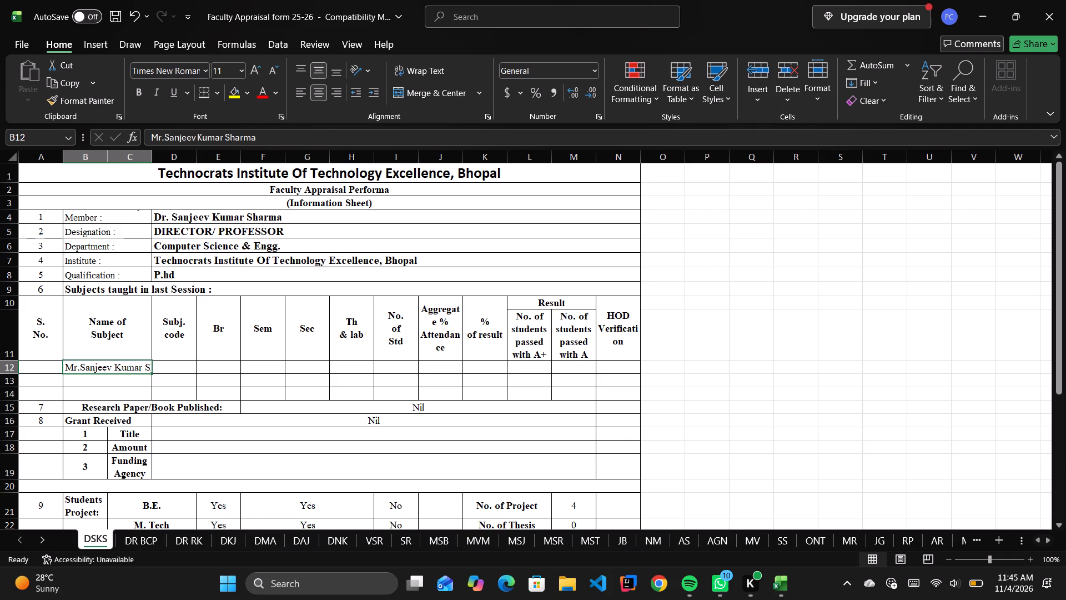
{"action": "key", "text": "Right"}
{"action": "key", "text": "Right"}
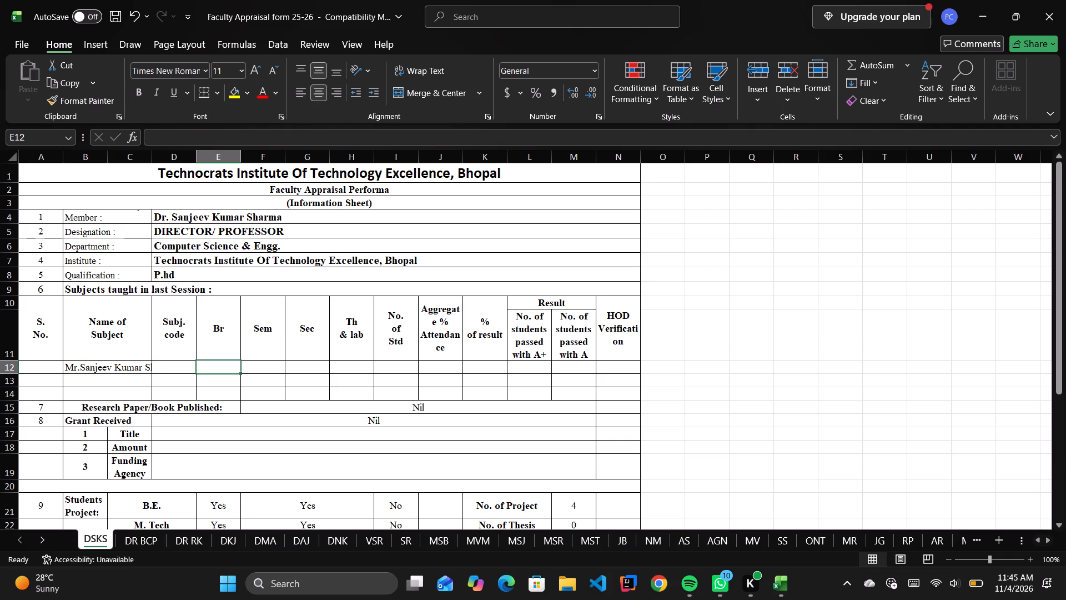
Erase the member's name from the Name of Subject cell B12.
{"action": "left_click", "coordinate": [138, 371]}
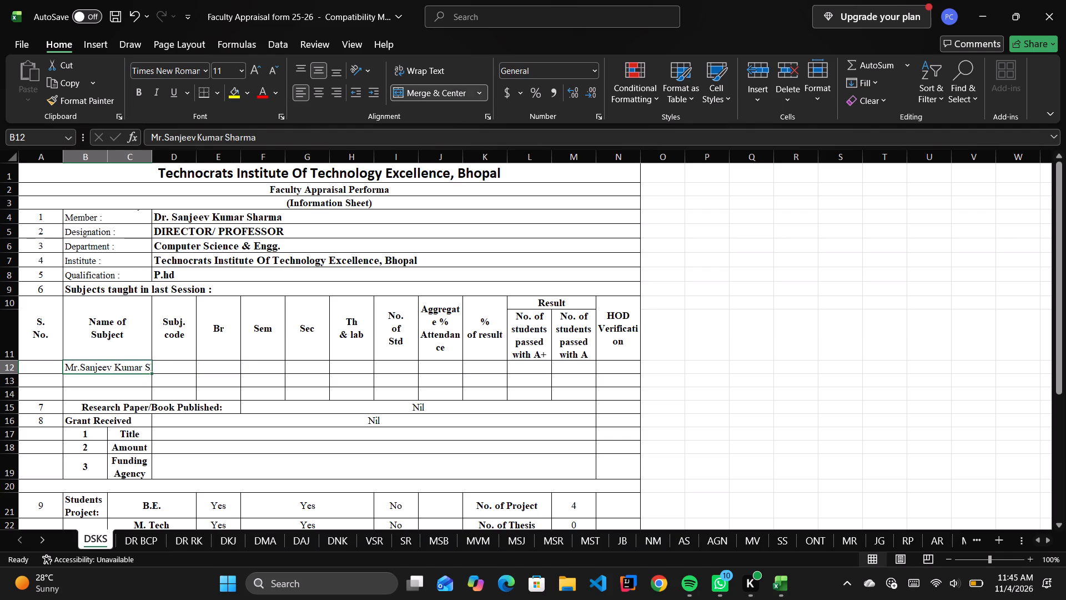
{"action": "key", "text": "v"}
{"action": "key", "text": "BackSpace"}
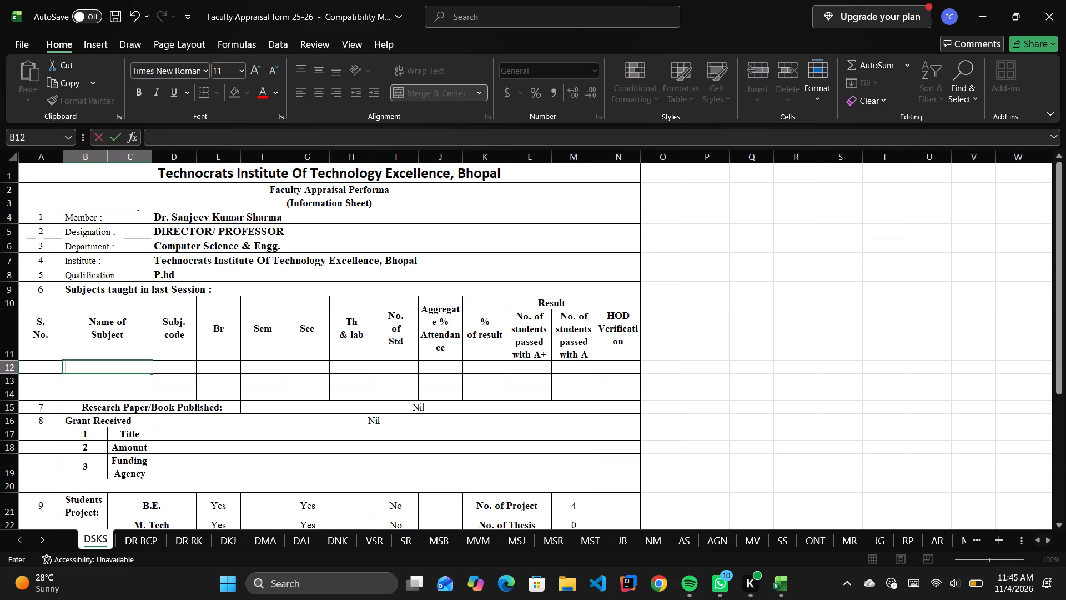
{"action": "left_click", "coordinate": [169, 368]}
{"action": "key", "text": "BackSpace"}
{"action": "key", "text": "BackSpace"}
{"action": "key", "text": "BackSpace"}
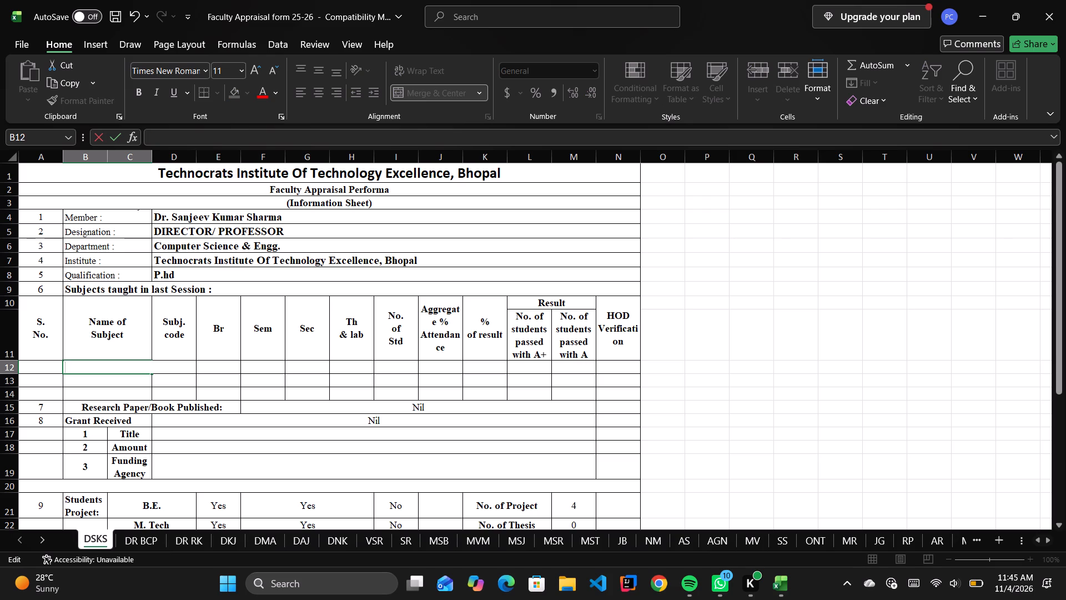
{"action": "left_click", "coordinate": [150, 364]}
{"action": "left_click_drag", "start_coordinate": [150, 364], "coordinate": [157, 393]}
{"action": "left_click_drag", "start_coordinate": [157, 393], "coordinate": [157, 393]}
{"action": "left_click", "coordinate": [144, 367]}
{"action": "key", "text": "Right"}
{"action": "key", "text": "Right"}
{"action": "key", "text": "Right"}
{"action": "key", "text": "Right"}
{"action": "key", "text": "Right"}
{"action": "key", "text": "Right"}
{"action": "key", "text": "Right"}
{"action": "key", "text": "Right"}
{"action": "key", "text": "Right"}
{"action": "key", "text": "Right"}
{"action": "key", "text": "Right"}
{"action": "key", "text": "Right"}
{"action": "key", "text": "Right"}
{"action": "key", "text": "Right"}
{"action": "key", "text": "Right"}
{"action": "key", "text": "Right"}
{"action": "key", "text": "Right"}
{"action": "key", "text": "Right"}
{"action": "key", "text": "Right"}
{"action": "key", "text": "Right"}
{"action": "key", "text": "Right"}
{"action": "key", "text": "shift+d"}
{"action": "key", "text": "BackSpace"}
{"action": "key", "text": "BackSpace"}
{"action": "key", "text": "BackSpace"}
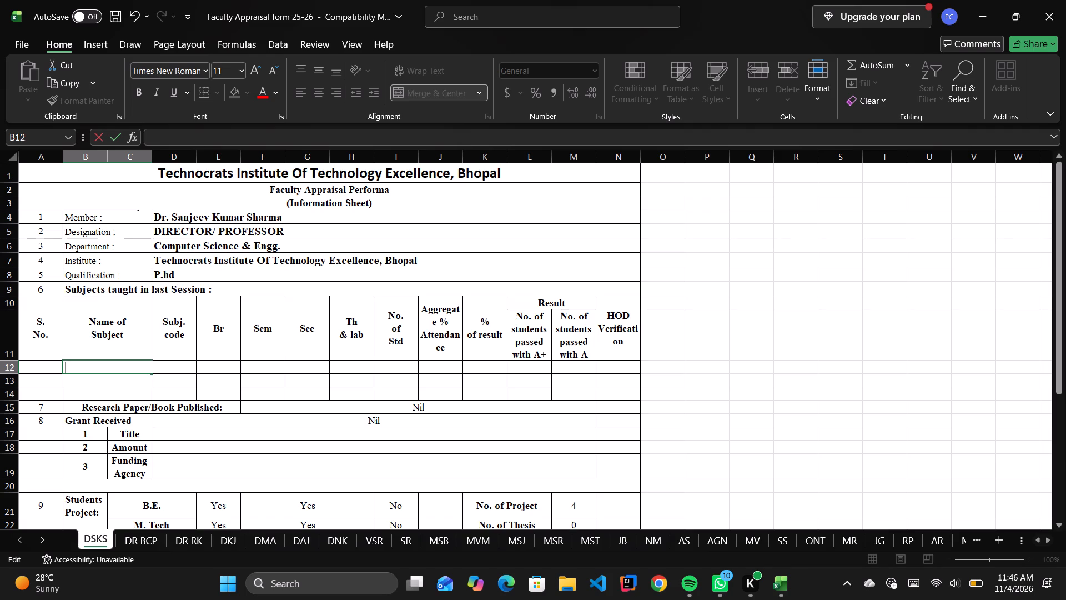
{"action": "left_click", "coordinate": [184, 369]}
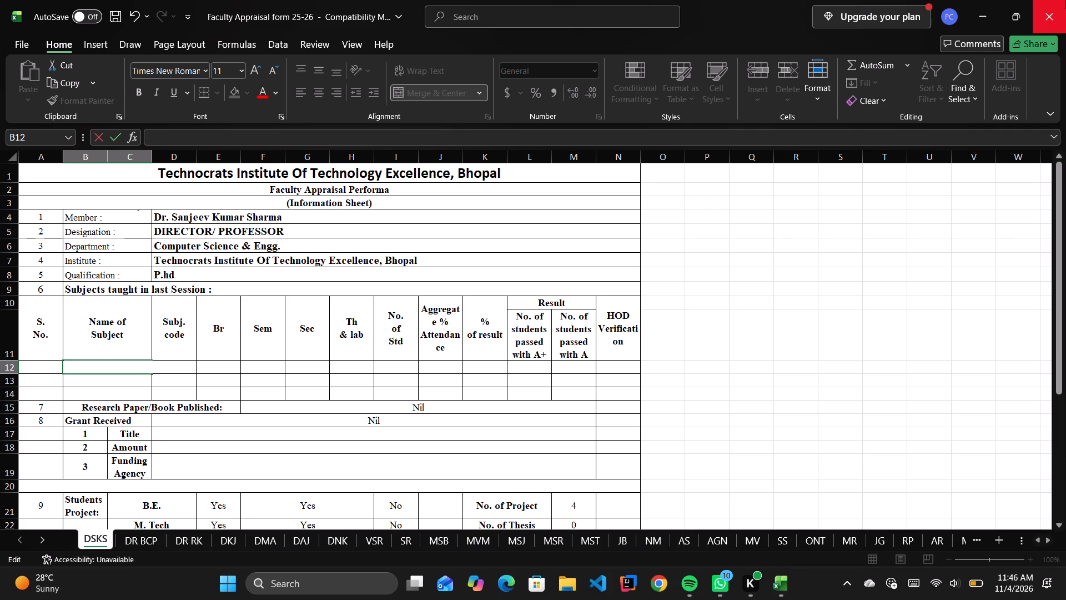
Close the Faculty Appraisal form 25-26 workbook.
{"action": "left_click", "coordinate": [1065, 0]}
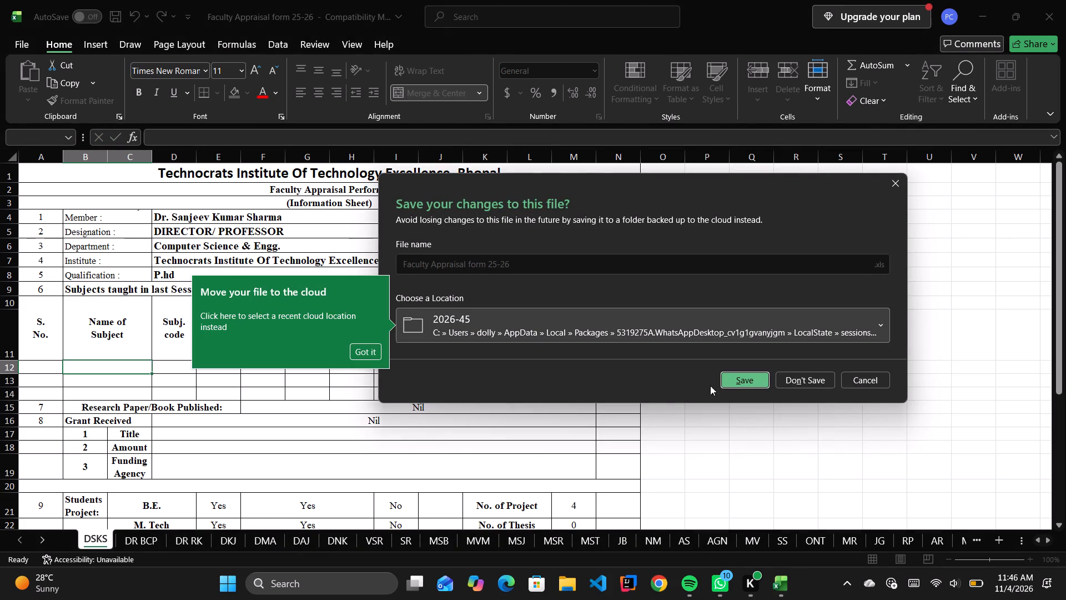
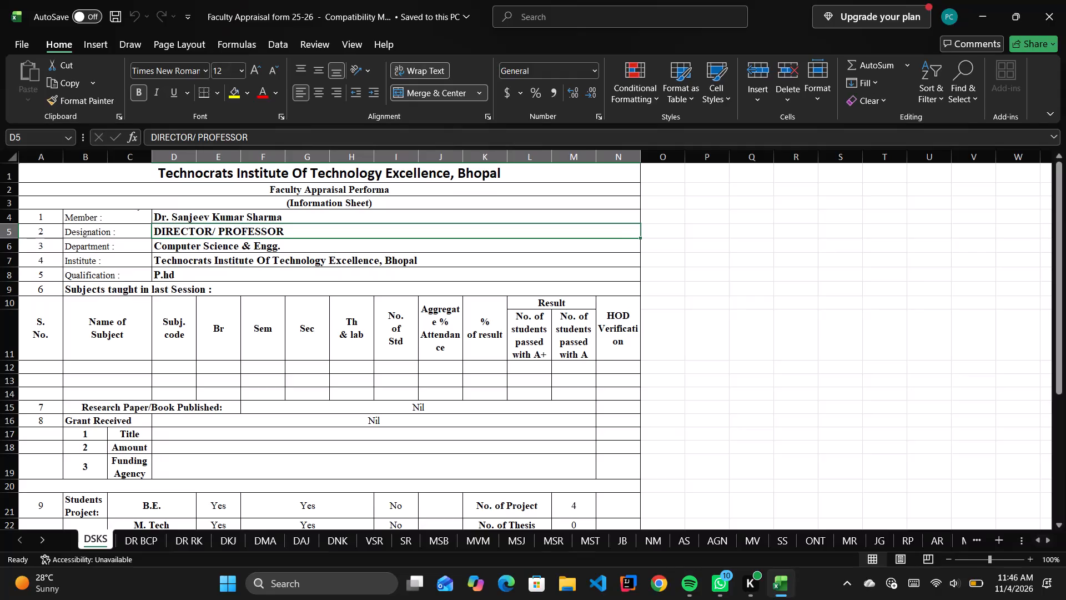
Copy the member's name text with its title from cell D4 into Name of Subject cell B12, adding a trailing space.
{"action": "left_click", "coordinate": [157, 218]}
{"action": "left_click_drag", "start_coordinate": [157, 218], "coordinate": [232, 212]}
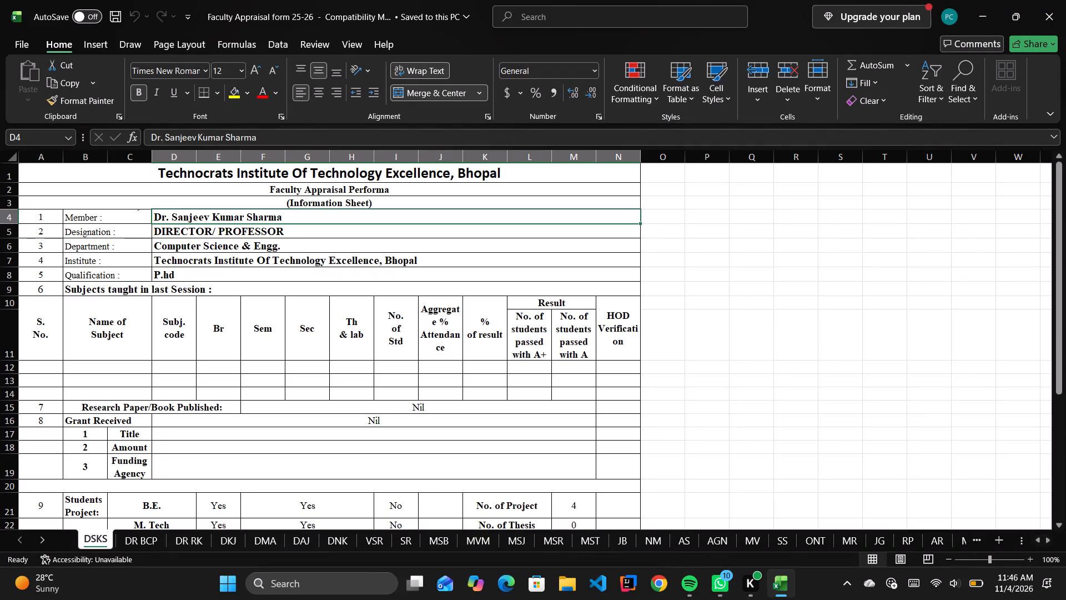
{"action": "left_click_drag", "start_coordinate": [232, 212], "coordinate": [249, 214]}
{"action": "left_click", "coordinate": [158, 217]}
{"action": "double_click", "coordinate": [158, 217]}
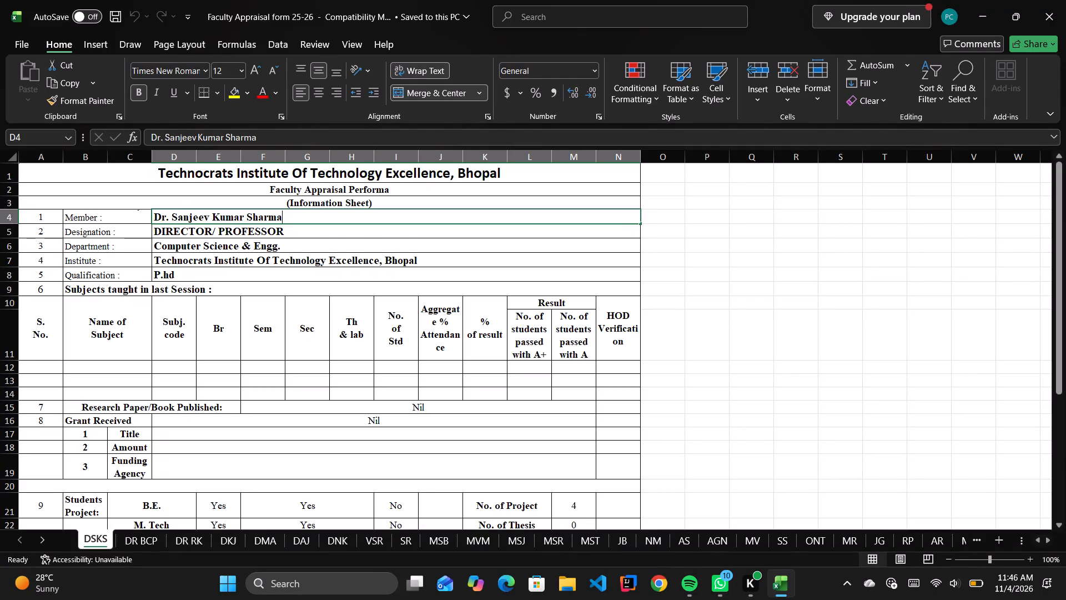
{"action": "left_click", "coordinate": [153, 217]}
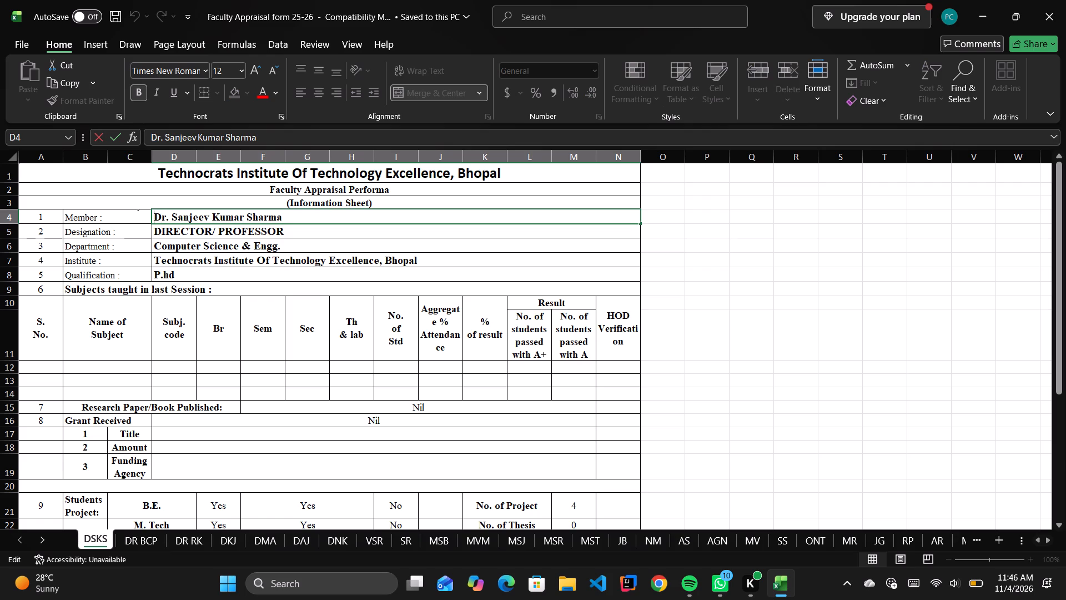
{"action": "left_click_drag", "start_coordinate": [153, 217], "coordinate": [299, 219]}
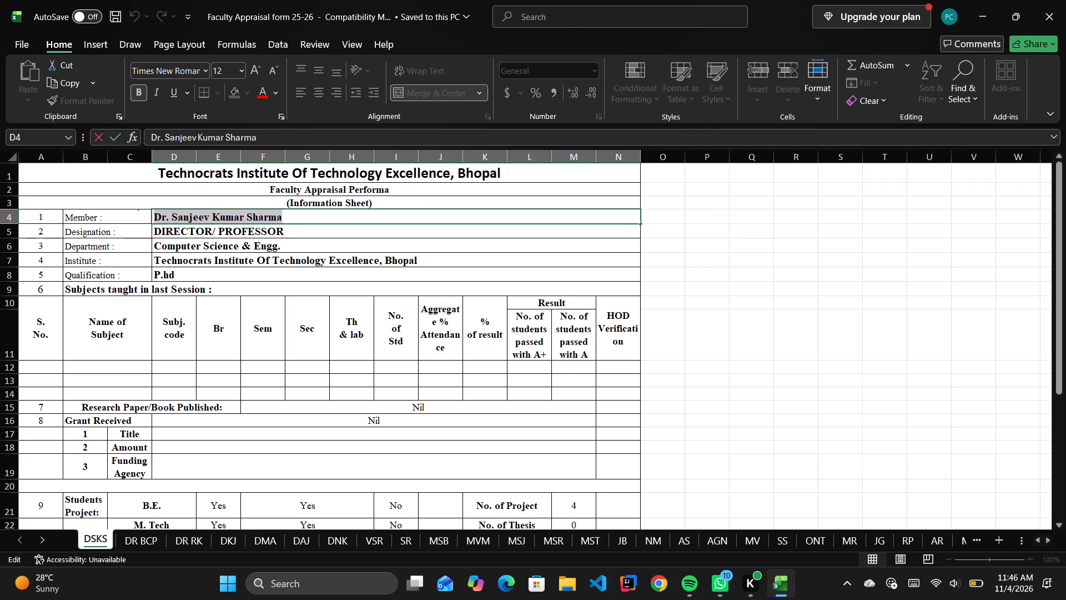
{"action": "key", "text": "ctrl+c"}
{"action": "left_click", "coordinate": [124, 367]}
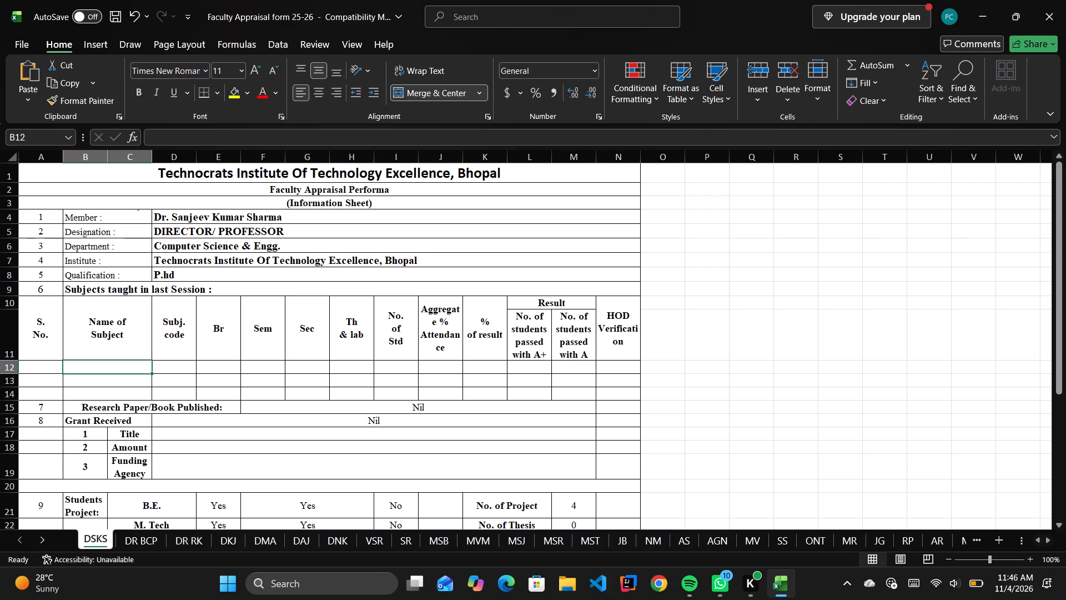
{"action": "triple_click", "coordinate": [67, 366]}
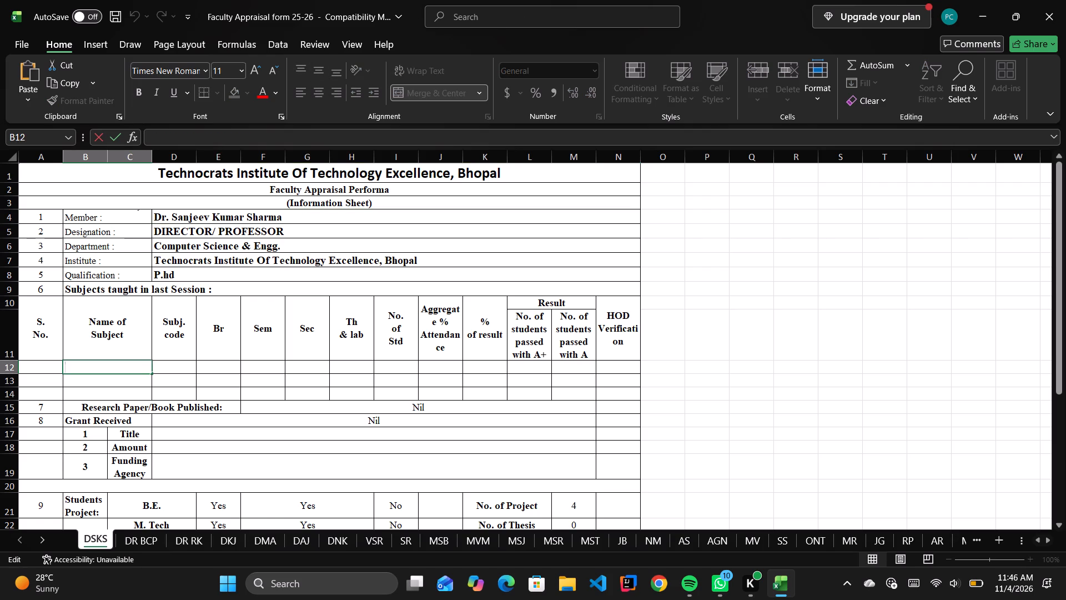
{"action": "key", "text": "ctrl+v"}
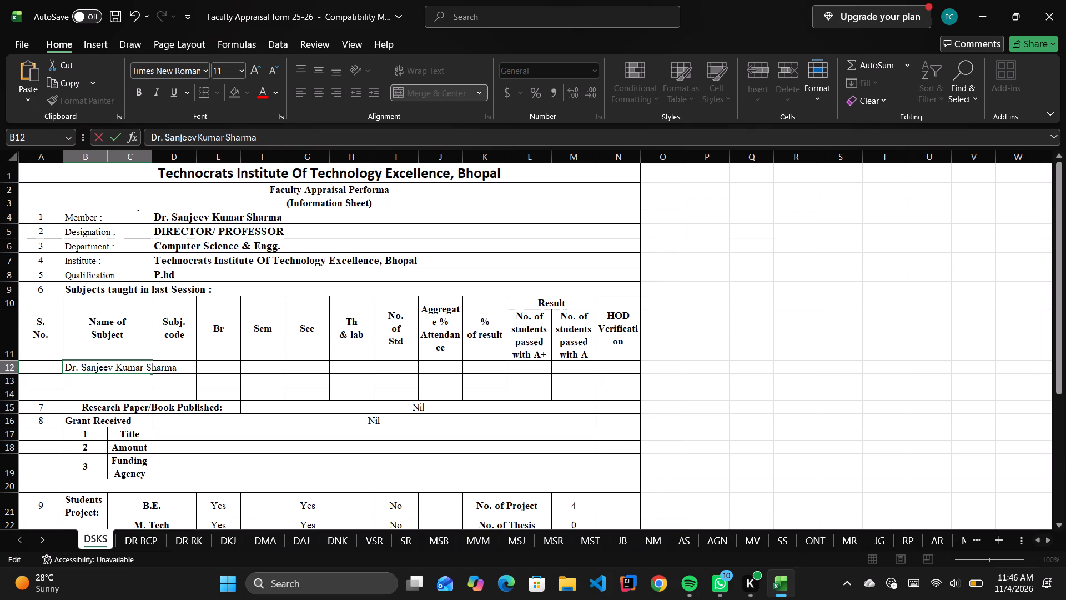
{"action": "left_click", "coordinate": [181, 367]}
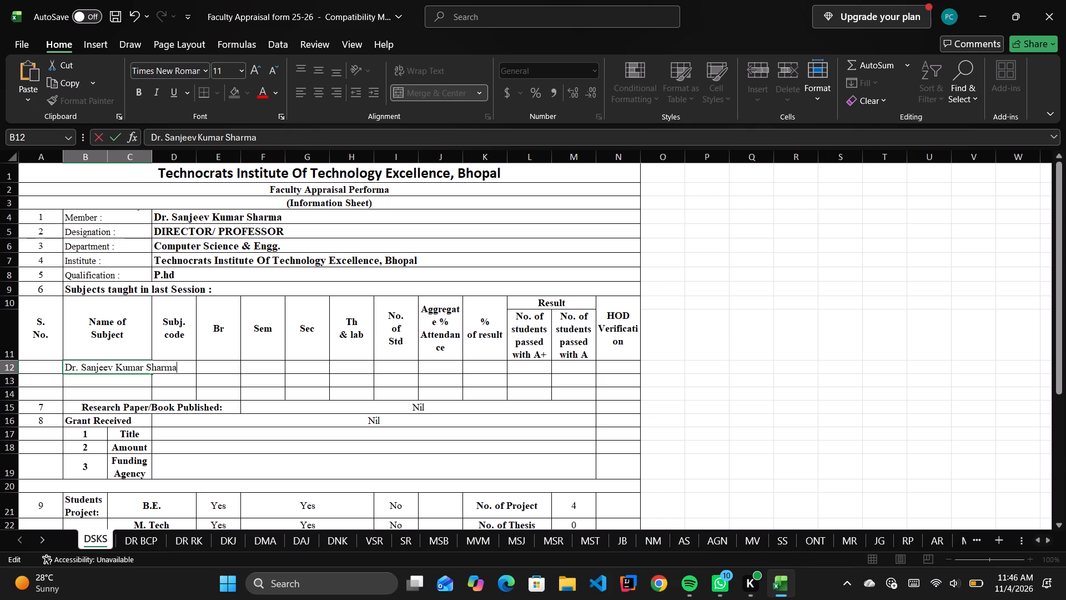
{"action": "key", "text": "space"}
{"action": "left_click", "coordinate": [206, 370]}
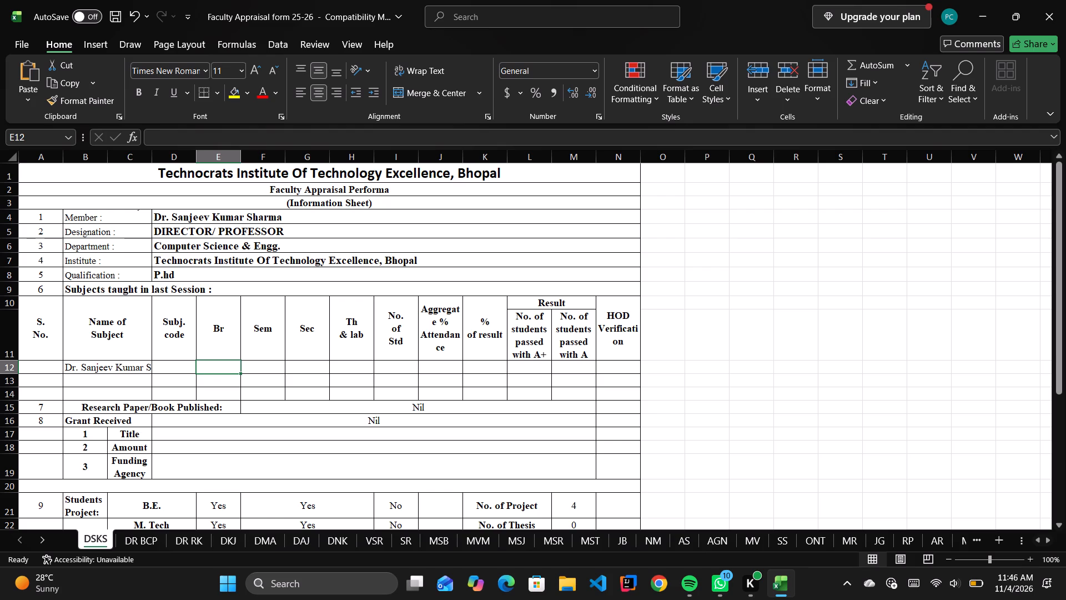
Widen column C so the full entry in the first Name of Subject row fits inside its cell.
{"action": "left_click_drag", "start_coordinate": [153, 157], "coordinate": [173, 159]}
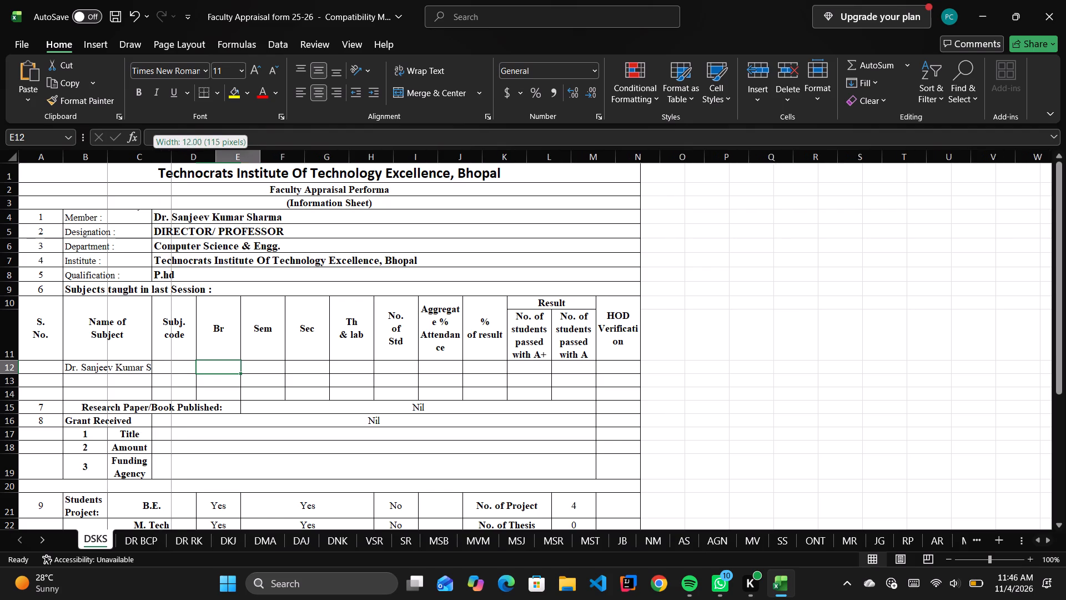
{"action": "left_click_drag", "start_coordinate": [173, 159], "coordinate": [185, 159]}
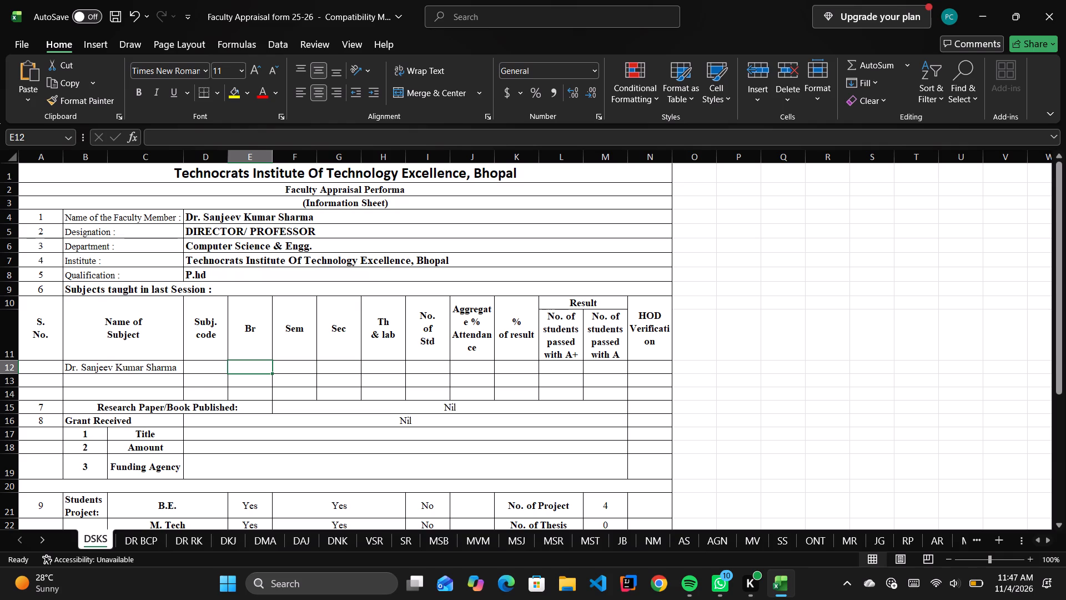
Enter the subject code CS805 in cell D12 of the first subject row.
{"action": "left_click", "coordinate": [205, 367]}
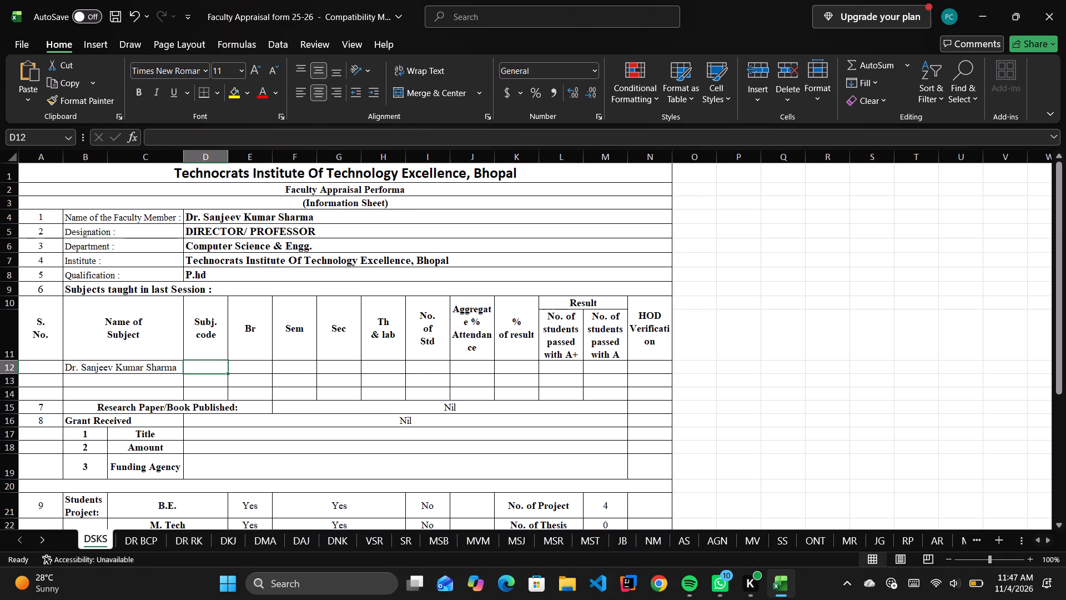
{"action": "type", "text": "CSS"}
{"action": "key", "text": "BackSpace"}
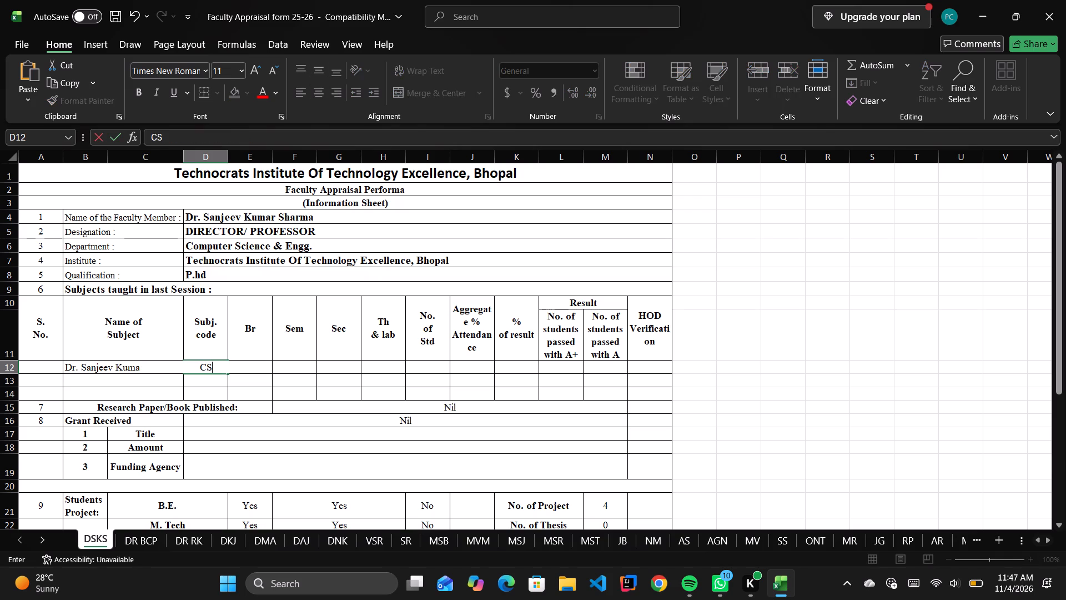
{"action": "type", "text": "80"}
{"action": "key", "text": "5"}
{"action": "left_click", "coordinate": [254, 364]}
{"action": "left_click", "coordinate": [254, 364]}
{"action": "left_click", "coordinate": [147, 366]}
{"action": "triple_click", "coordinate": [147, 366]}
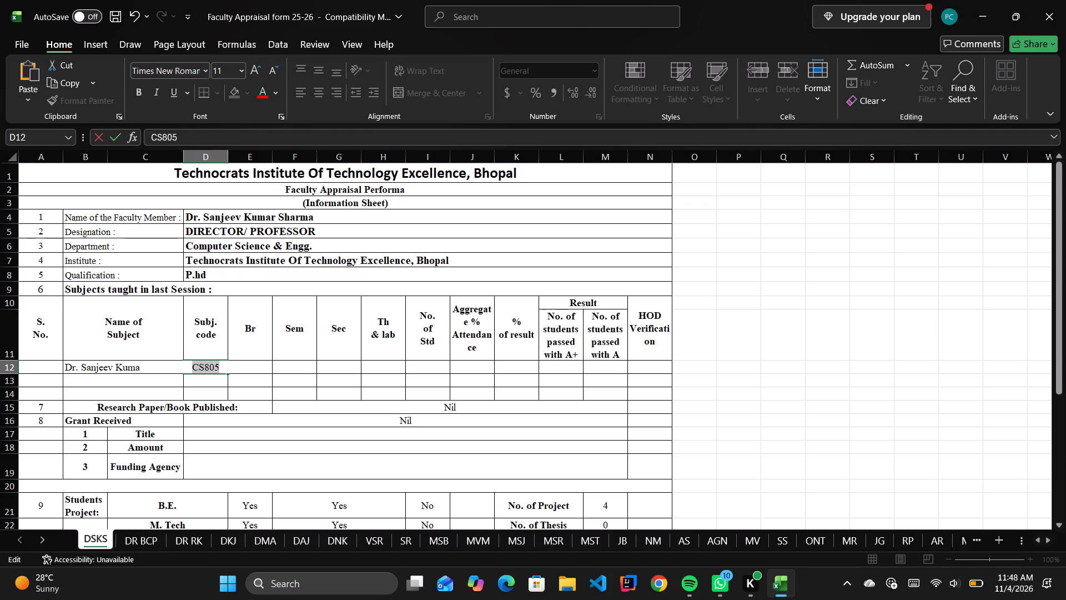
{"action": "left_click", "coordinate": [172, 366]}
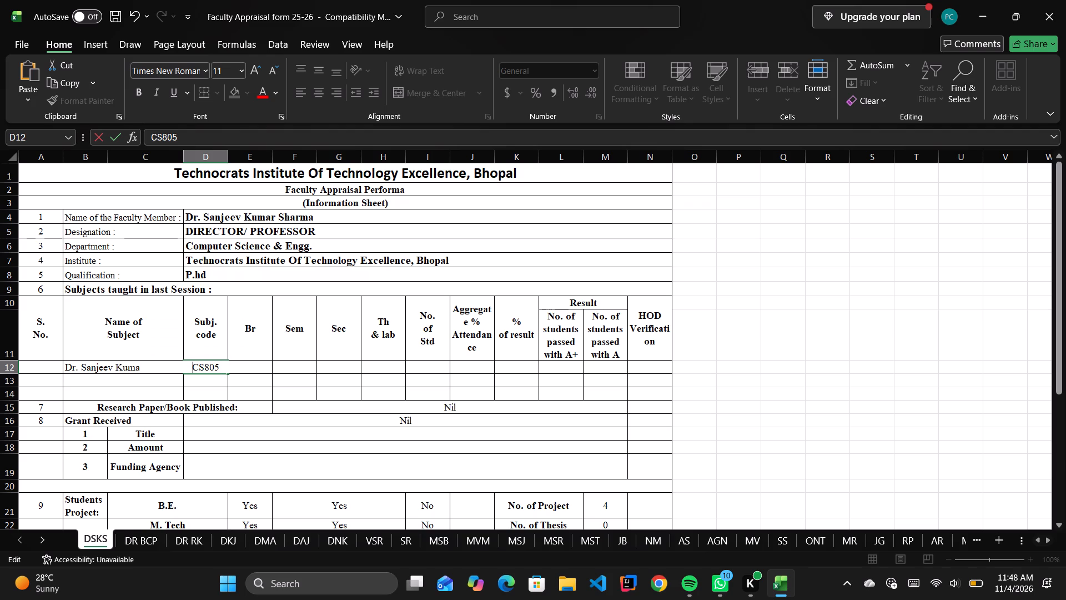
{"action": "left_click", "coordinate": [142, 367]}
{"action": "key", "text": "BackSpace"}
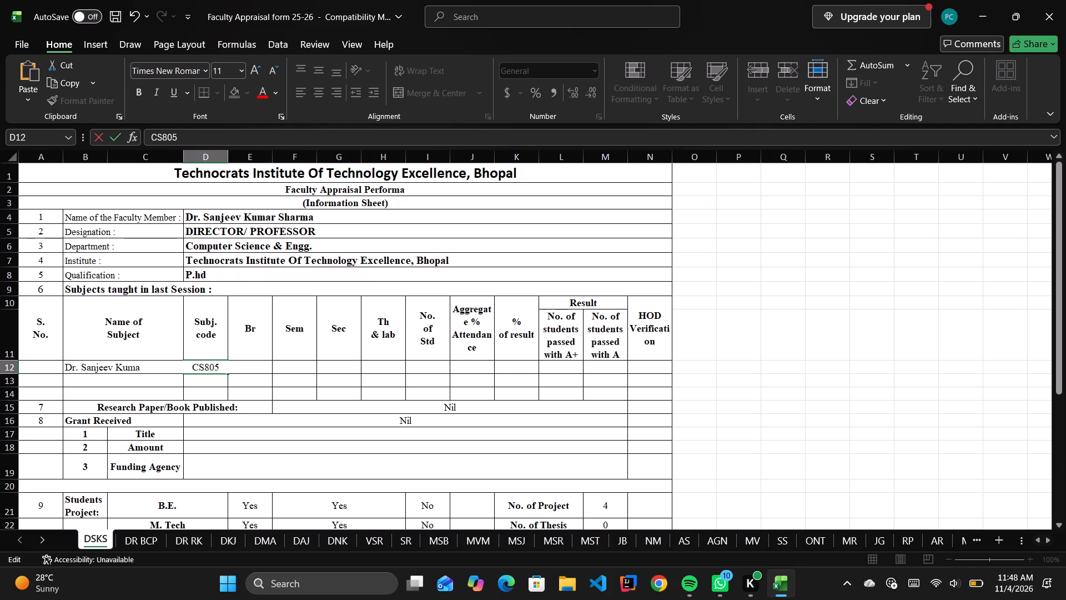
{"action": "left_click", "coordinate": [124, 368]}
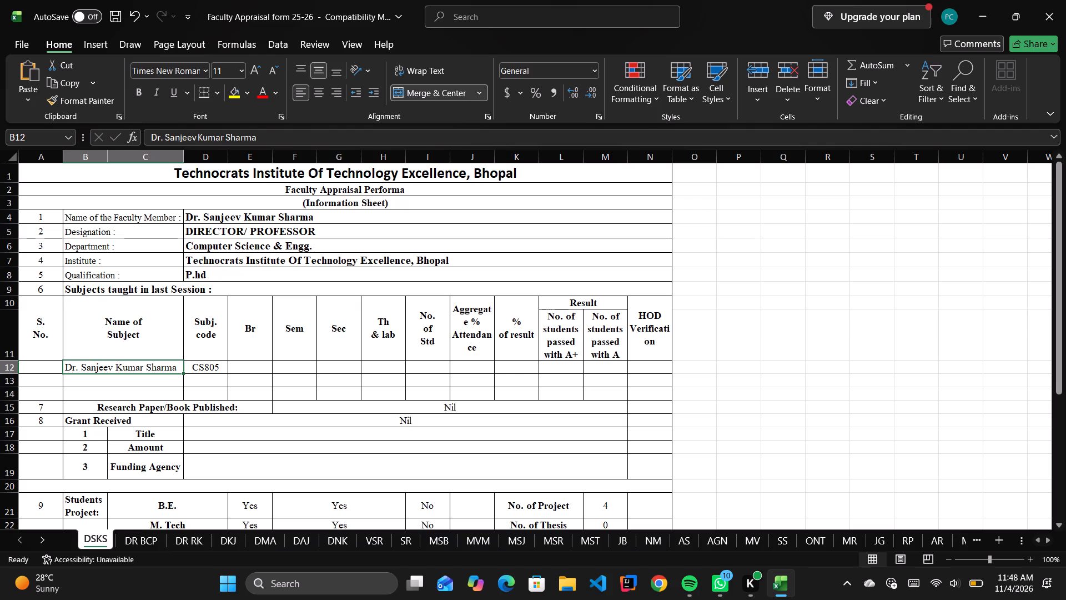
Enter the branch CSE in cell E12 and the semester VIII in cell F12 of the first subject row.
{"action": "left_click", "coordinate": [252, 361]}
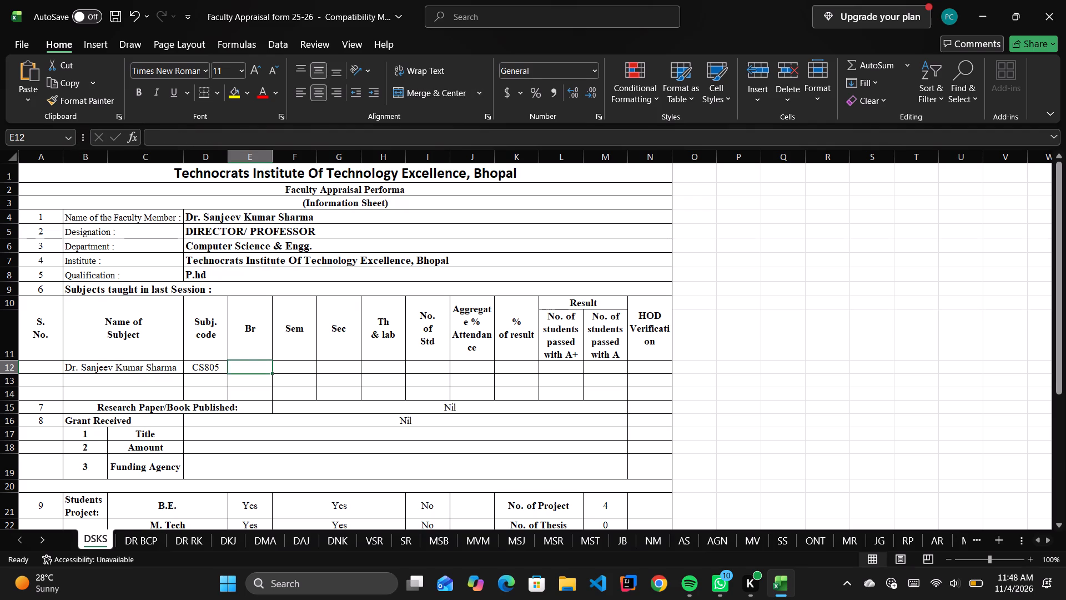
{"action": "type", "text": "CS"}
{"action": "key", "text": "shift+e"}
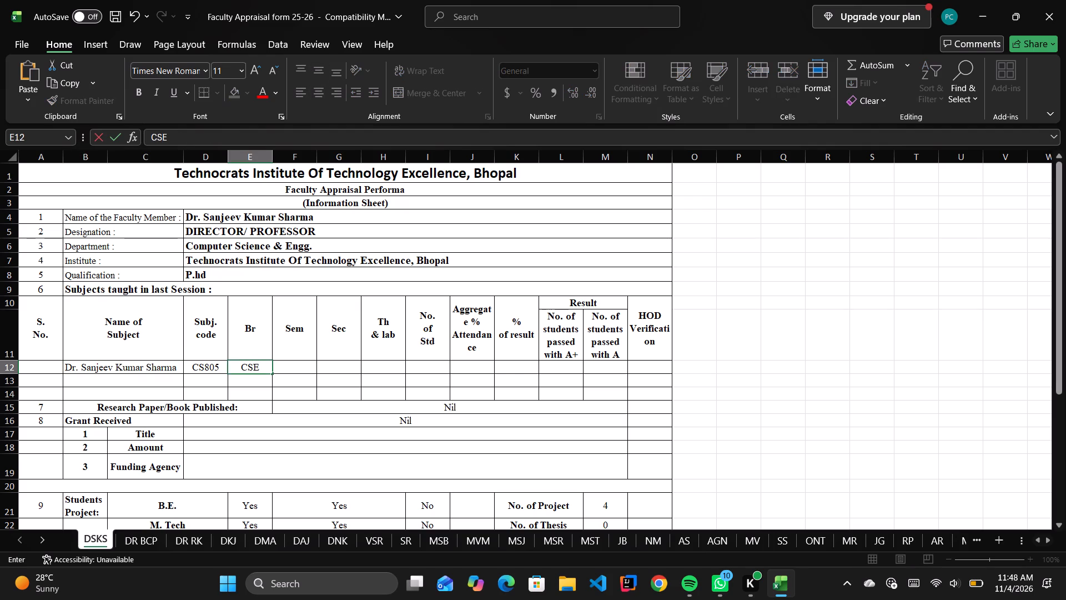
{"action": "left_click", "coordinate": [290, 367]}
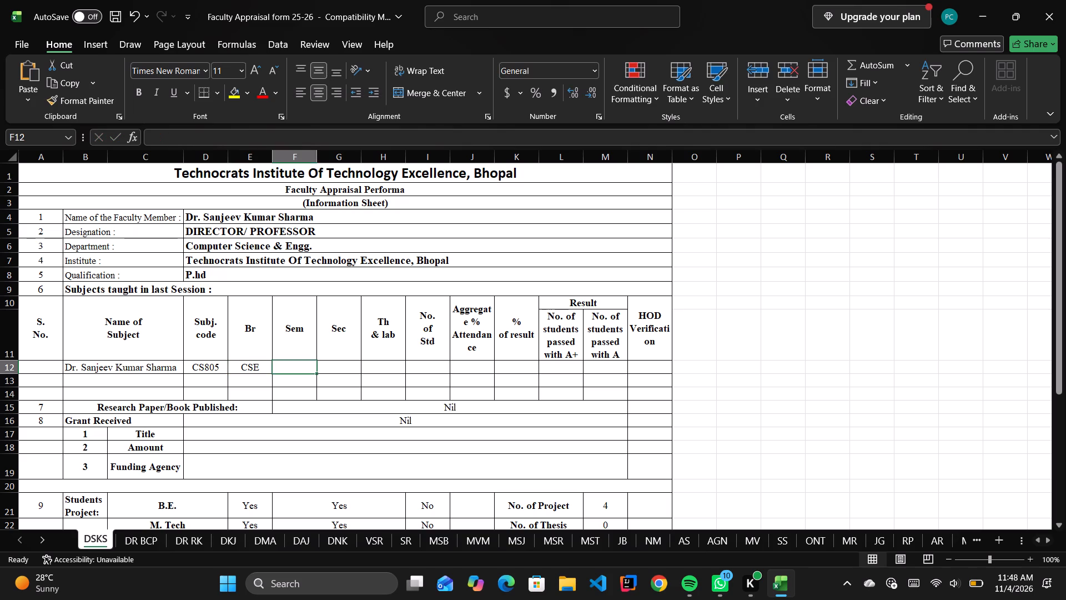
{"action": "type", "text": "VIII"}
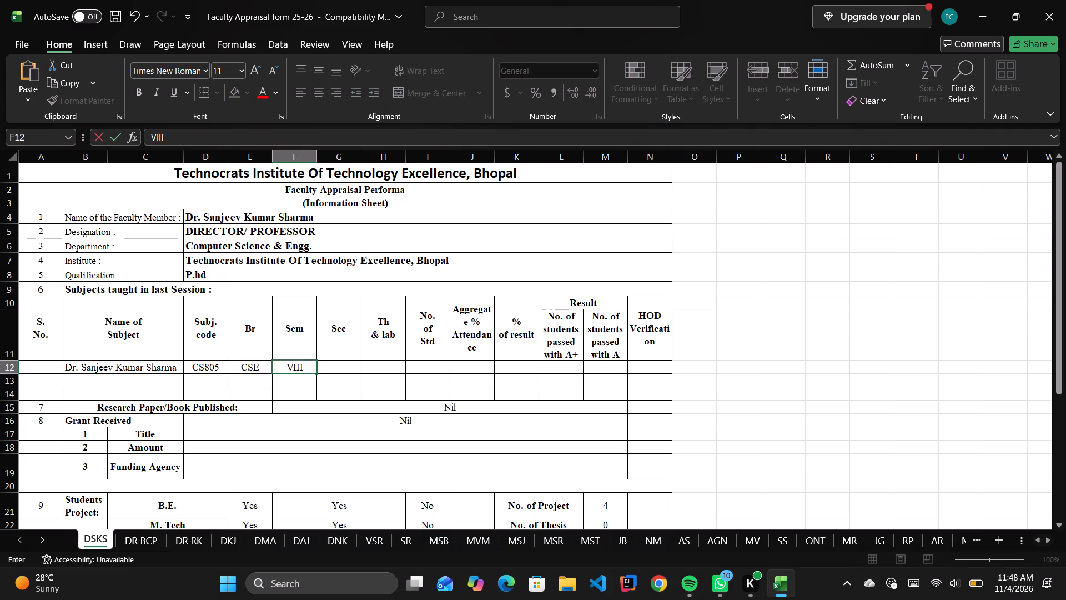
Enter the section CS4 in cell G12 of the first subject row.
{"action": "left_click", "coordinate": [352, 368]}
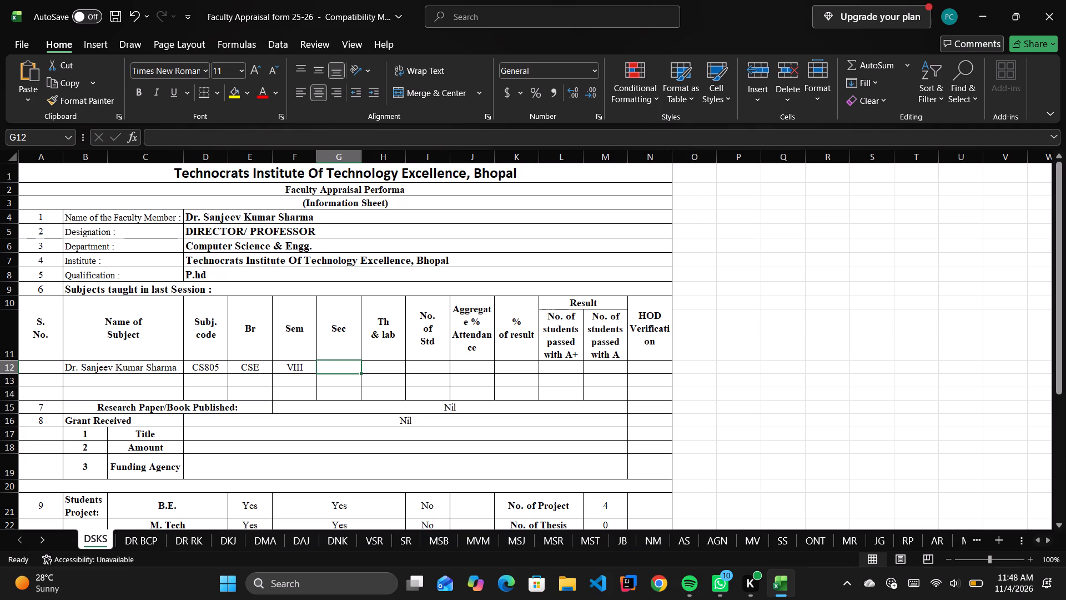
{"action": "type", "text": "CS$"}
{"action": "key", "text": "BackSpace"}
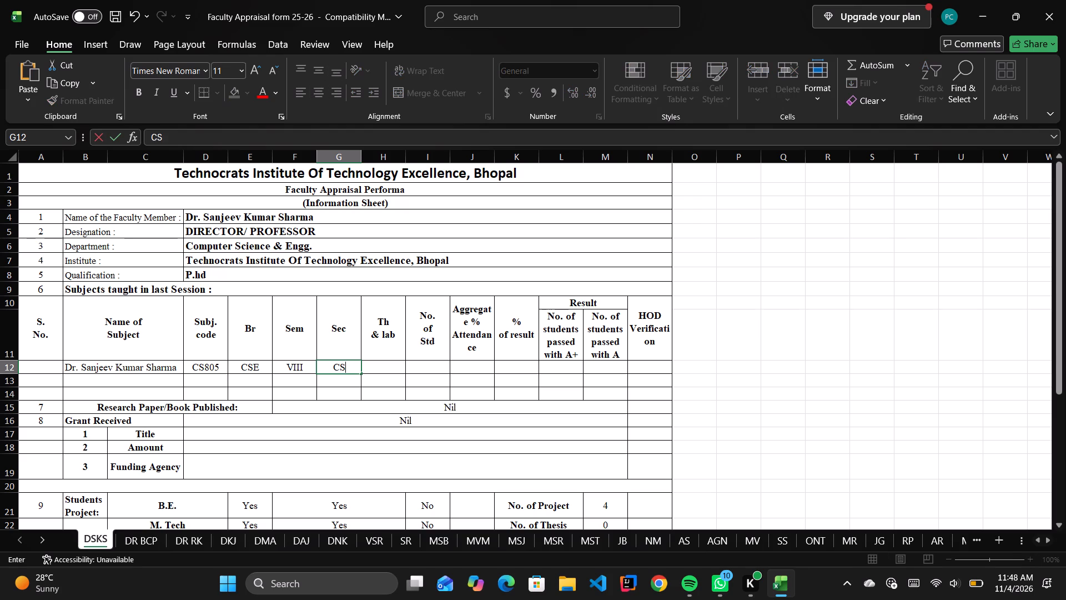
{"action": "key", "text": "4"}
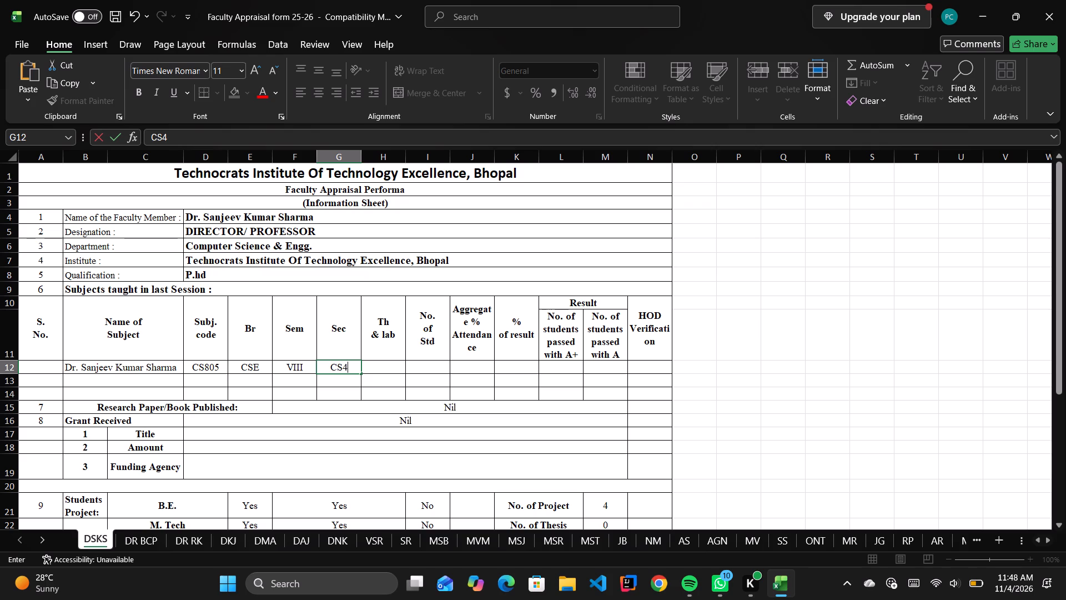
Select the empty Th & lab cell H12 in the first subject row.
{"action": "left_click", "coordinate": [385, 367]}
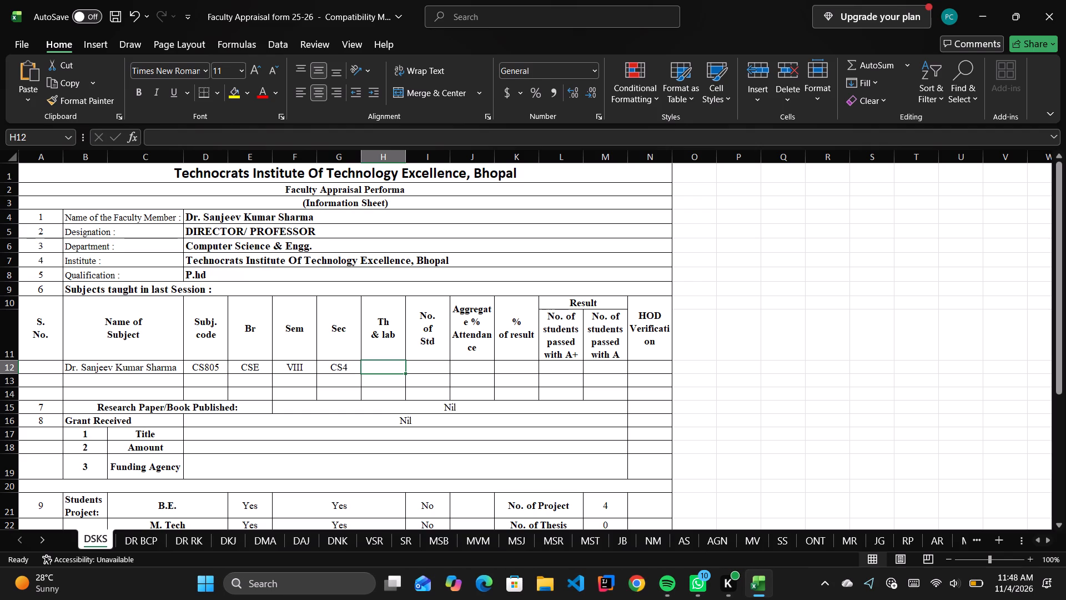
{"action": "left_click", "coordinate": [388, 369]}
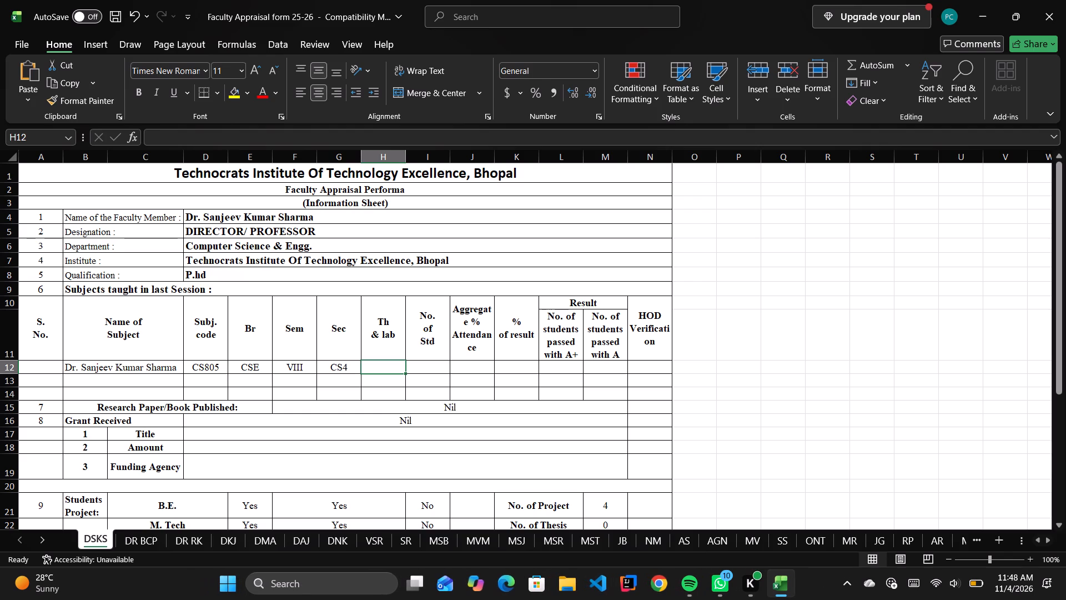
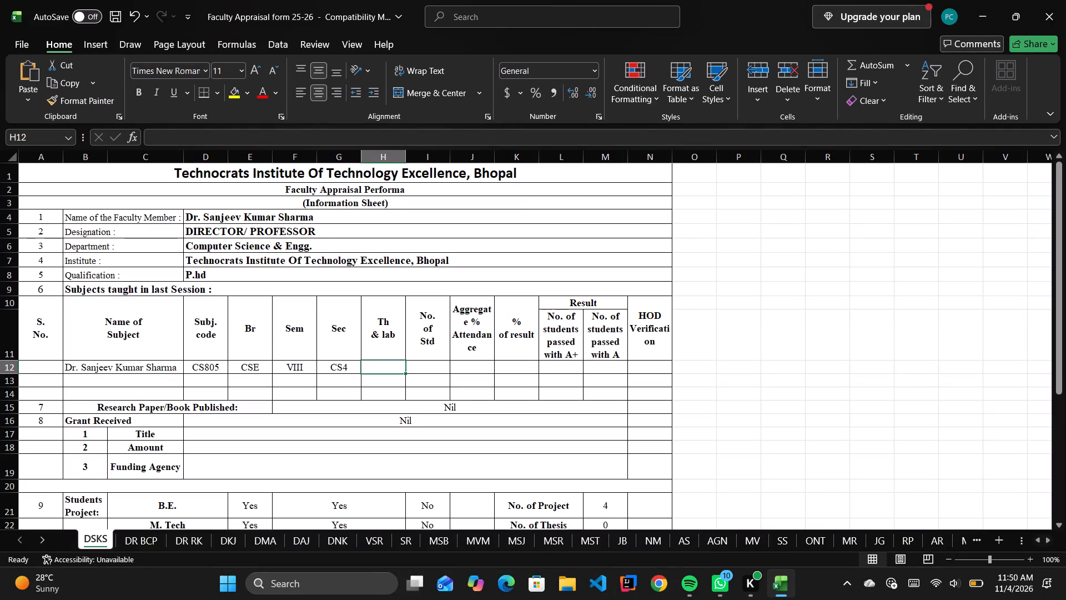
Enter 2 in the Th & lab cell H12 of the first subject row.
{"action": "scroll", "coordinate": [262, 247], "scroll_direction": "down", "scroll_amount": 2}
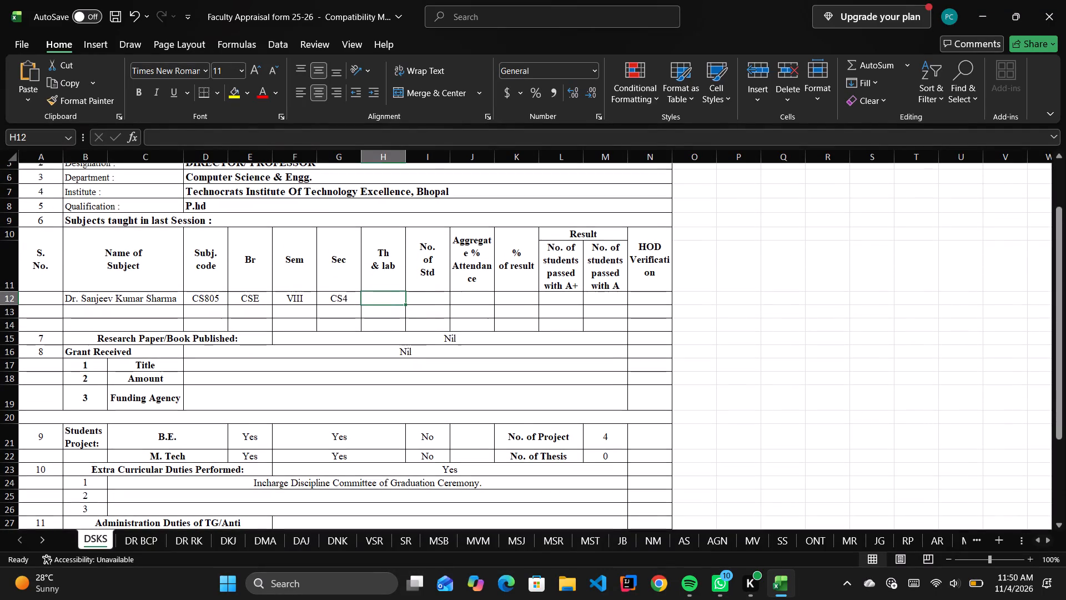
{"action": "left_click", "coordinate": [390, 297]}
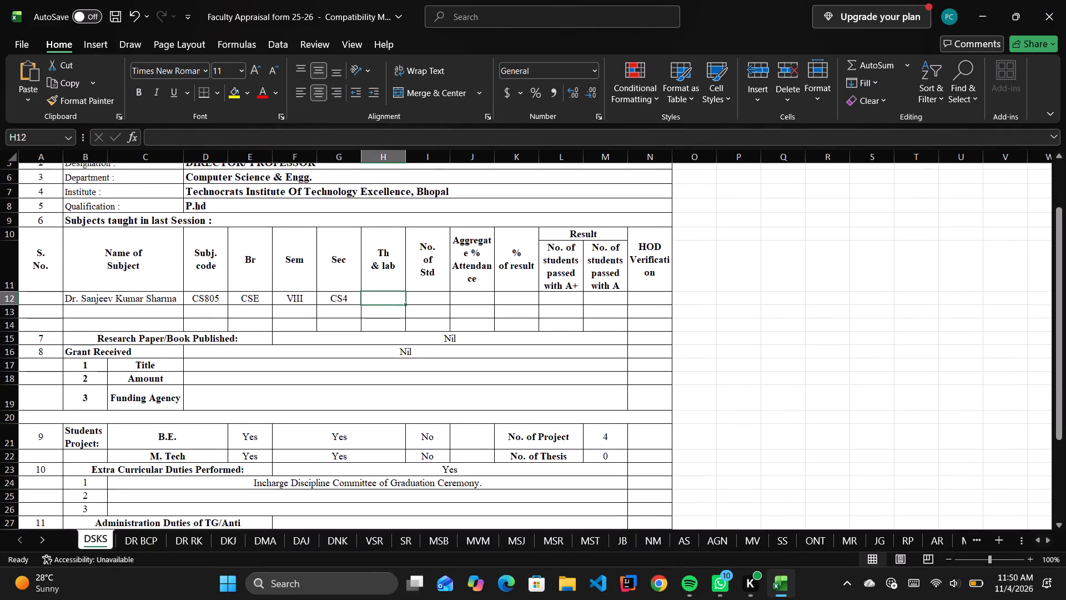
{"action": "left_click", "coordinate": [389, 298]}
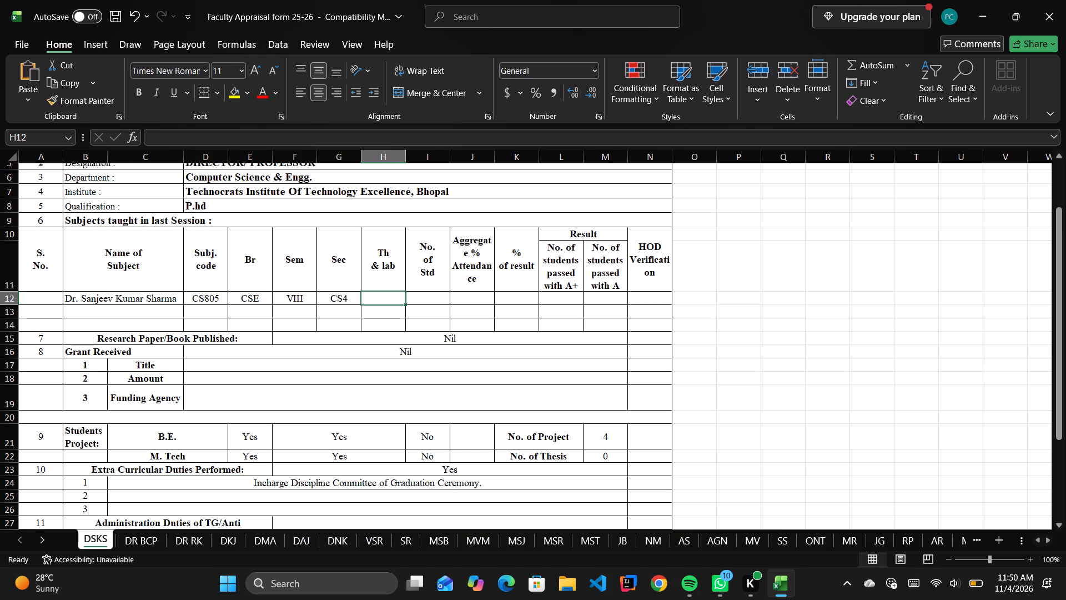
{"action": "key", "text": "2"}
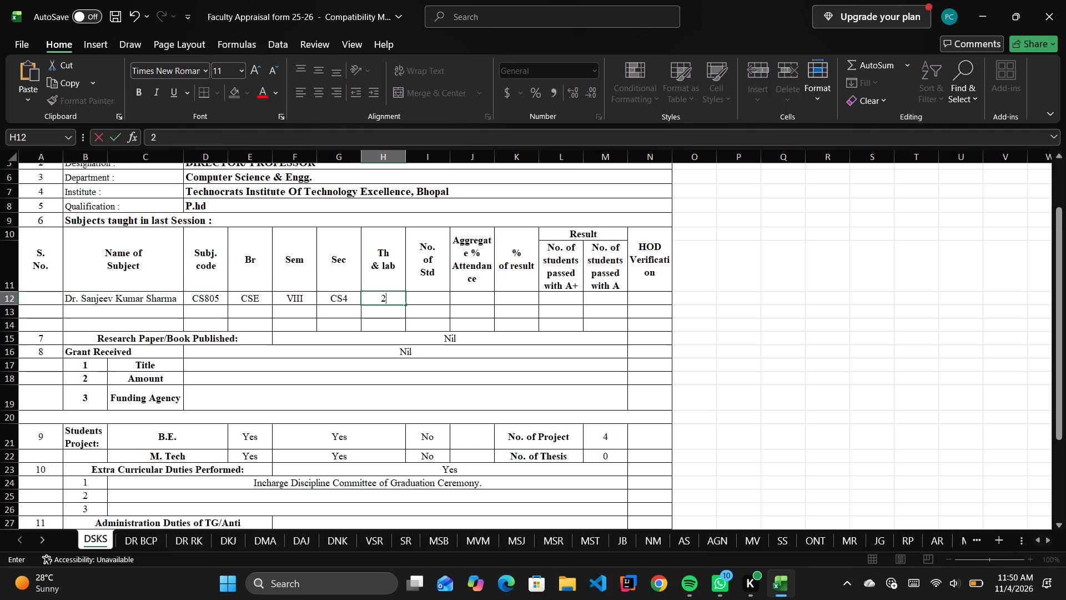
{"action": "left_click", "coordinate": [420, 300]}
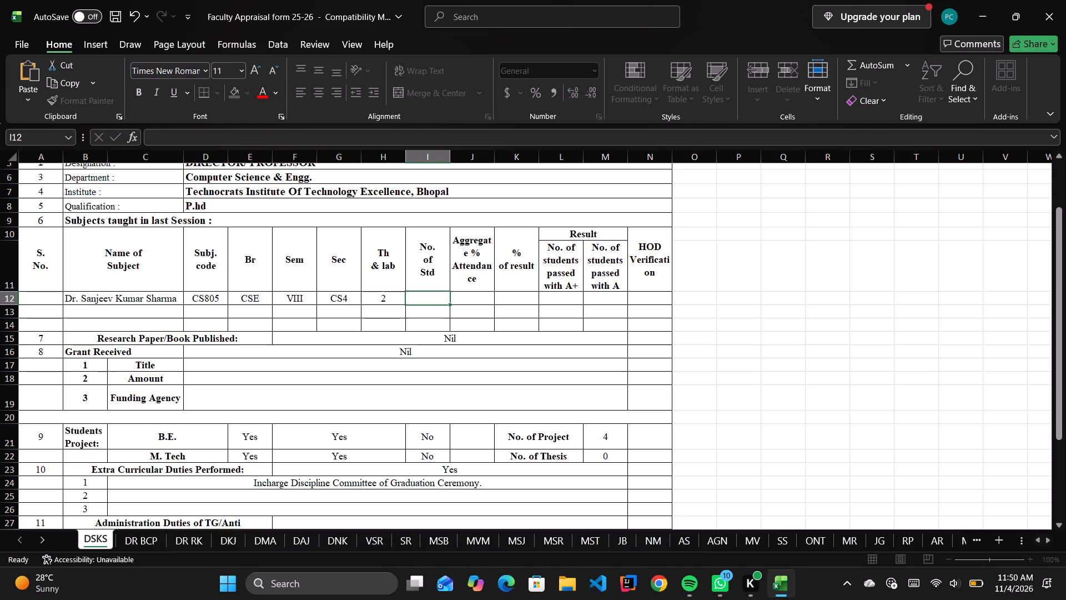
Replace the entry in Th & lab cell H12 of the first subject row with Lab.
{"action": "left_click", "coordinate": [374, 301]}
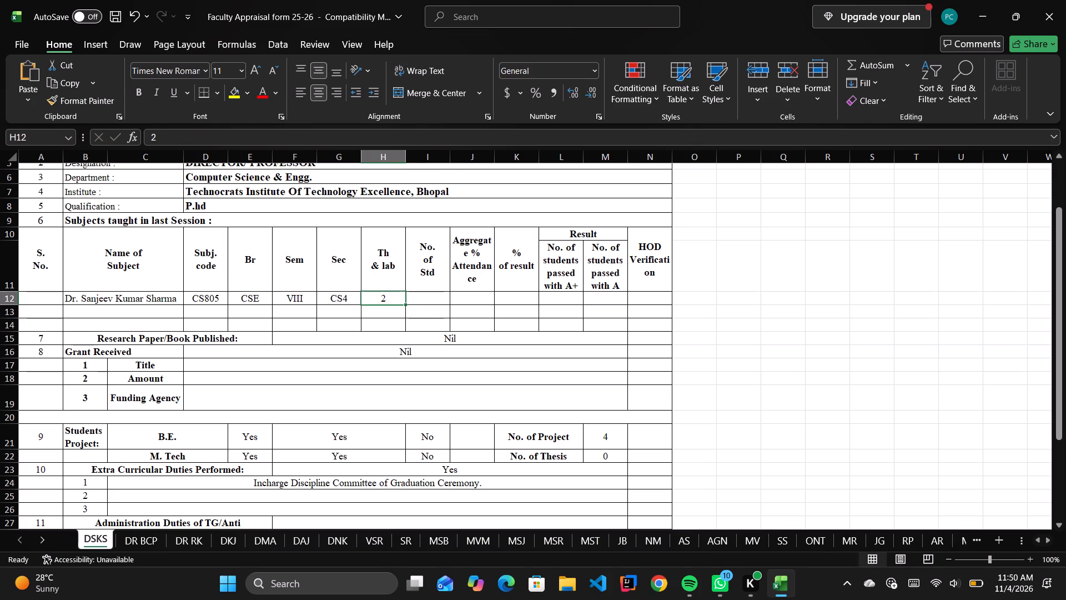
{"action": "key", "text": "BackSpace"}
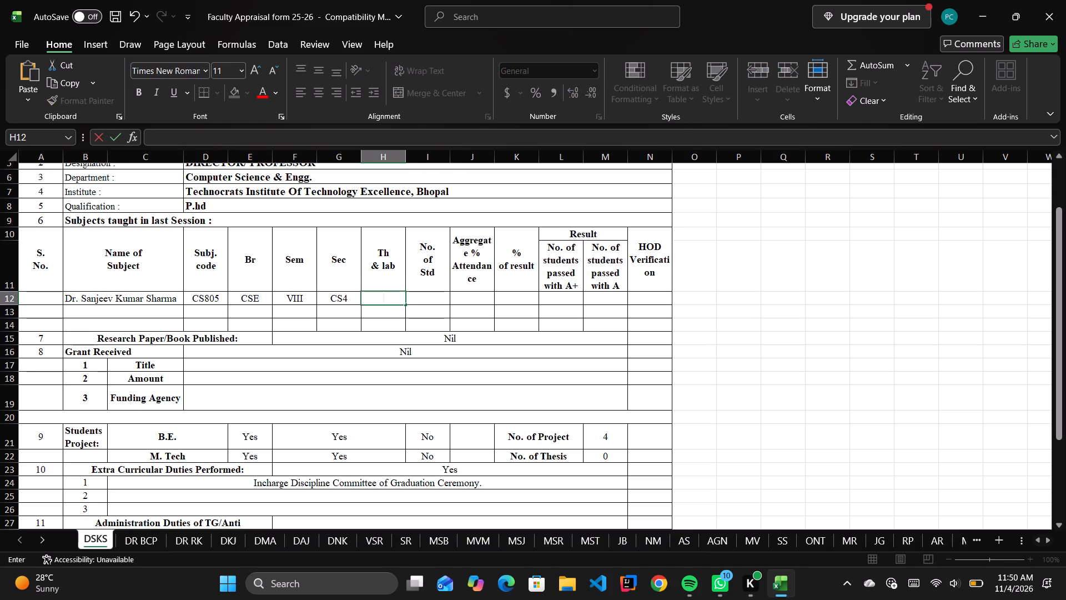
{"action": "type", "text": "LAb"}
{"action": "key", "text": "BackSpace"}
{"action": "key", "text": "BackSpace"}
{"action": "type", "text": "av"}
{"action": "key", "text": "BackSpace"}
{"action": "key", "text": "b"}
Copy the faculty member's name text from inside cell B12 of the first subject row.
{"action": "scroll", "coordinate": [394, 312], "scroll_direction": "down", "scroll_amount": 1}
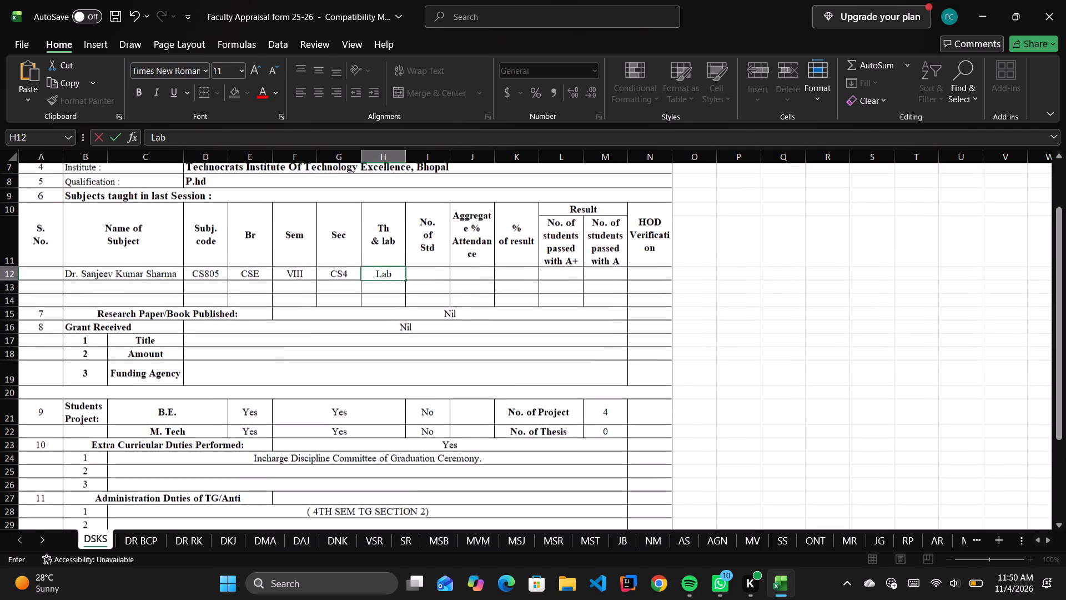
{"action": "scroll", "coordinate": [394, 312], "scroll_direction": "down", "scroll_amount": 2}
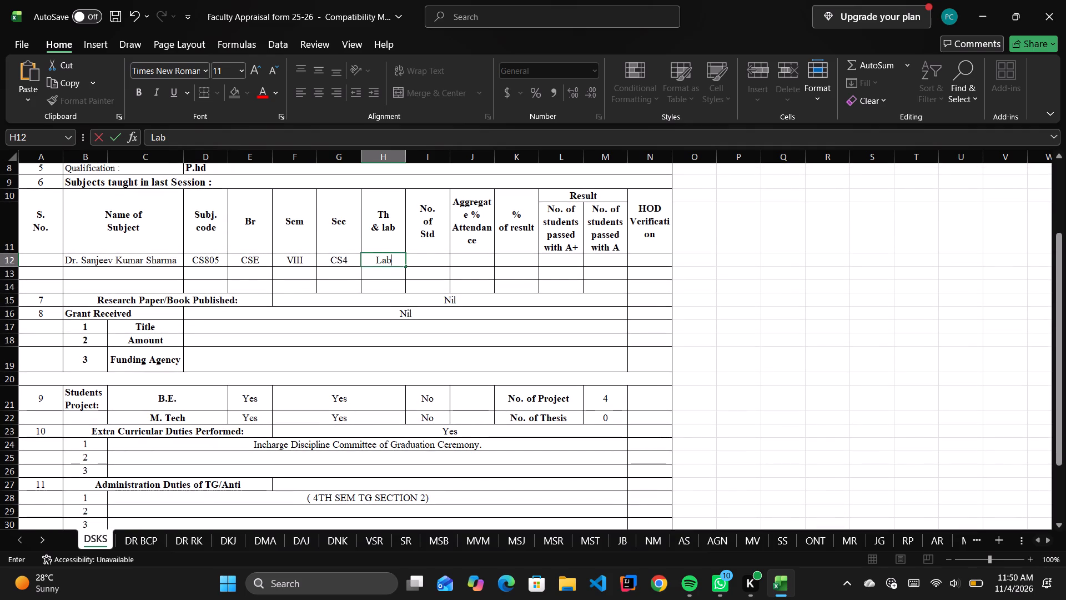
{"action": "left_click", "coordinate": [122, 276]}
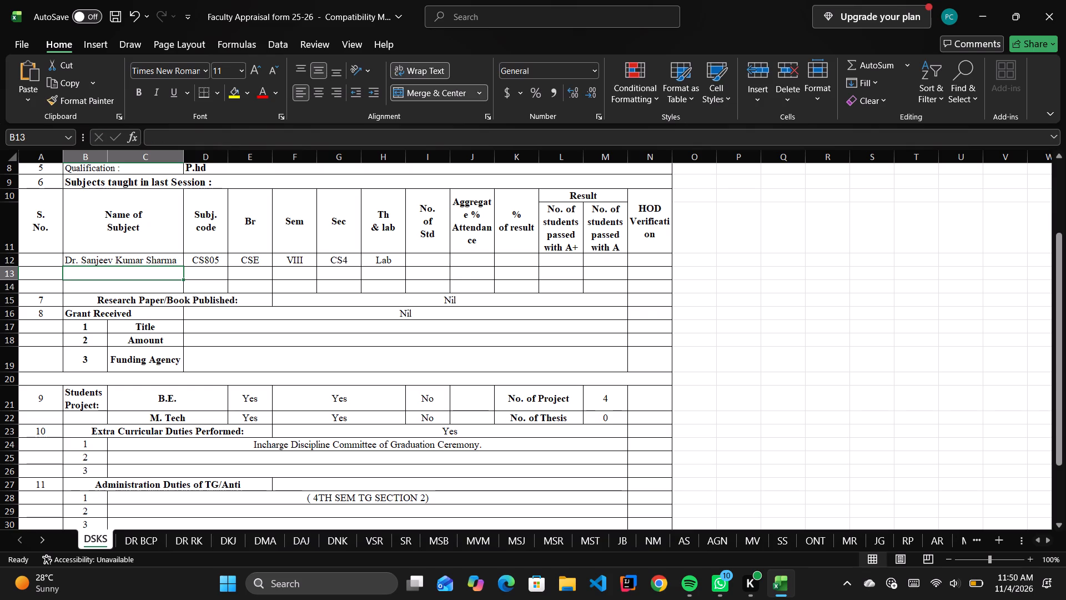
{"action": "left_click_drag", "start_coordinate": [68, 260], "coordinate": [143, 254]}
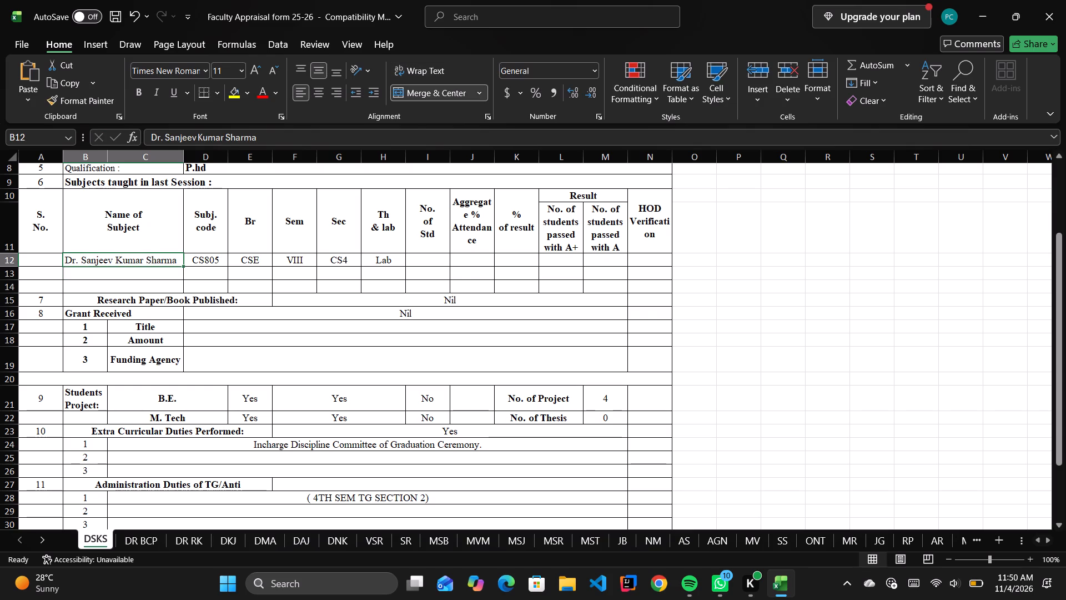
{"action": "triple_click", "coordinate": [71, 261]}
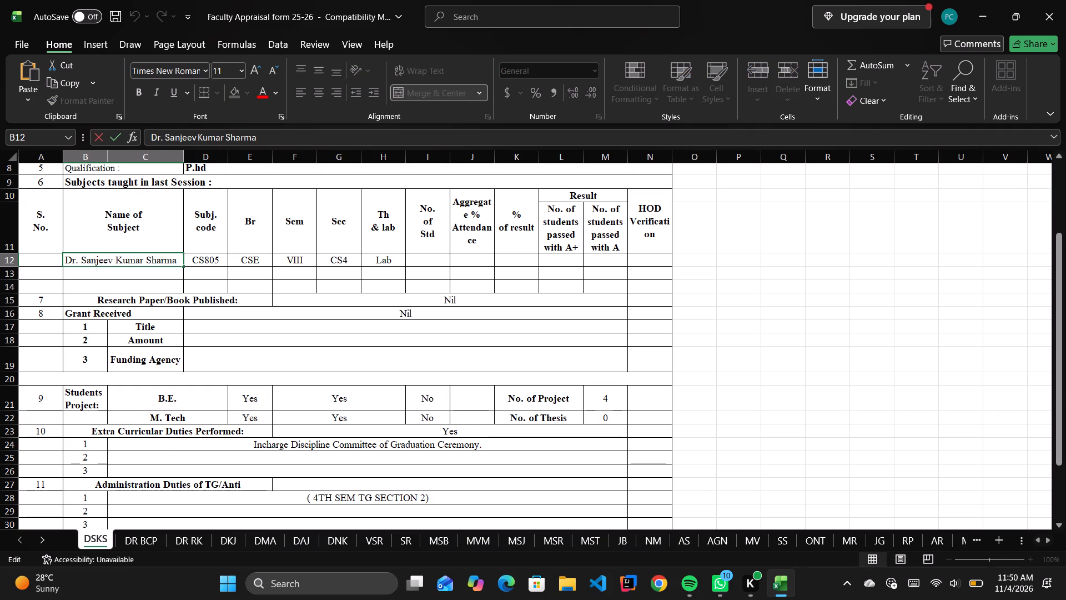
{"action": "left_click", "coordinate": [66, 261]}
{"action": "left_click_drag", "start_coordinate": [66, 261], "coordinate": [184, 263]}
{"action": "key", "text": "ctrl+c"}
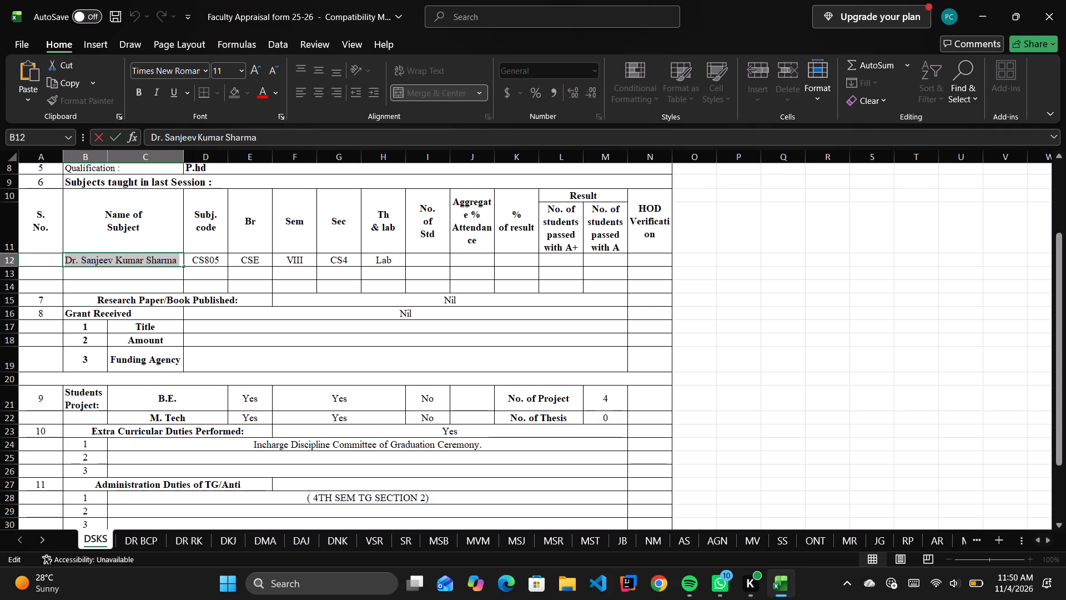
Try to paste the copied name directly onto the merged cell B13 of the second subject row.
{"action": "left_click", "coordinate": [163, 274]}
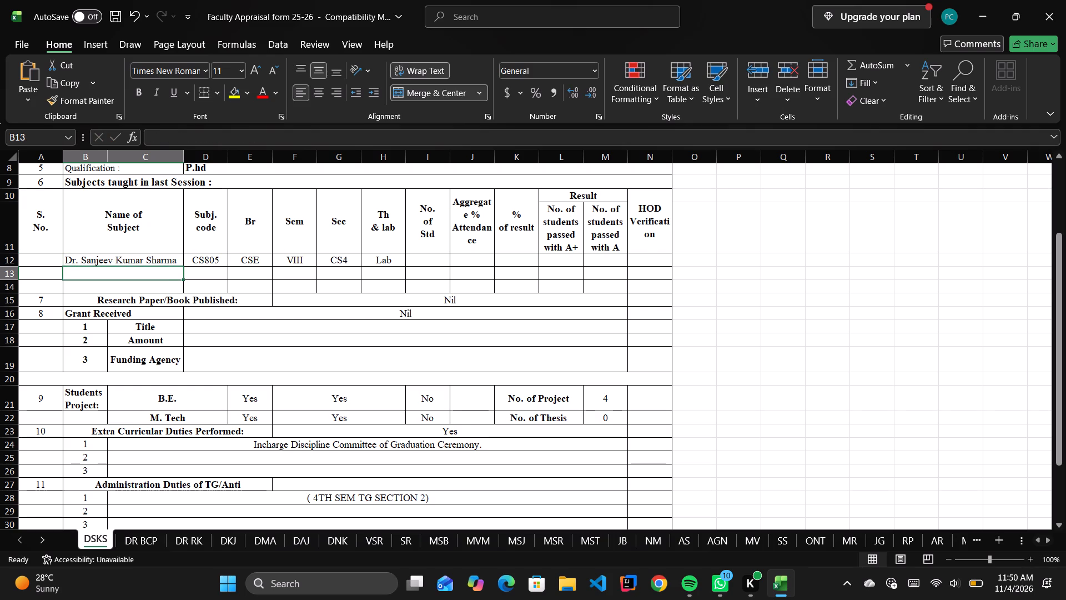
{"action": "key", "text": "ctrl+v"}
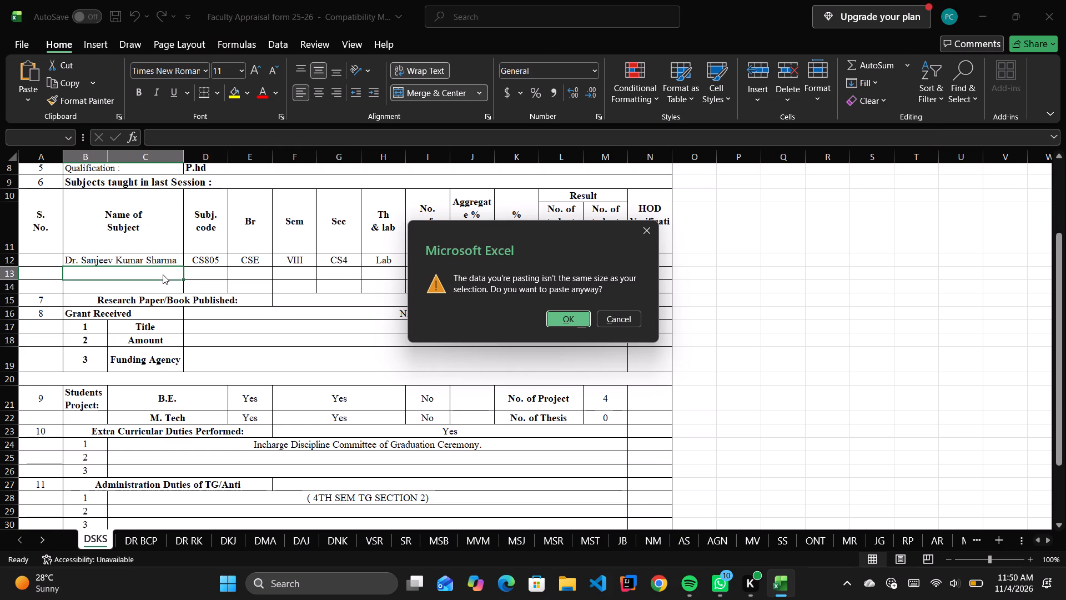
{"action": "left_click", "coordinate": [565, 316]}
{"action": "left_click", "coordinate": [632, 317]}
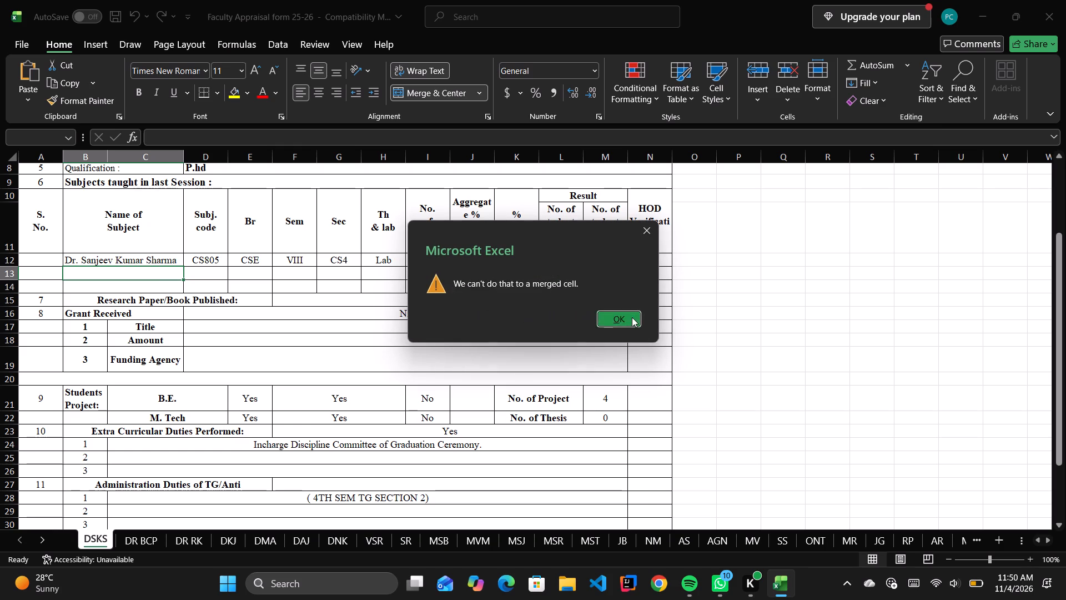
Paste the copied faculty member's name as cell text into B13 of the second subject row.
{"action": "left_click", "coordinate": [102, 275]}
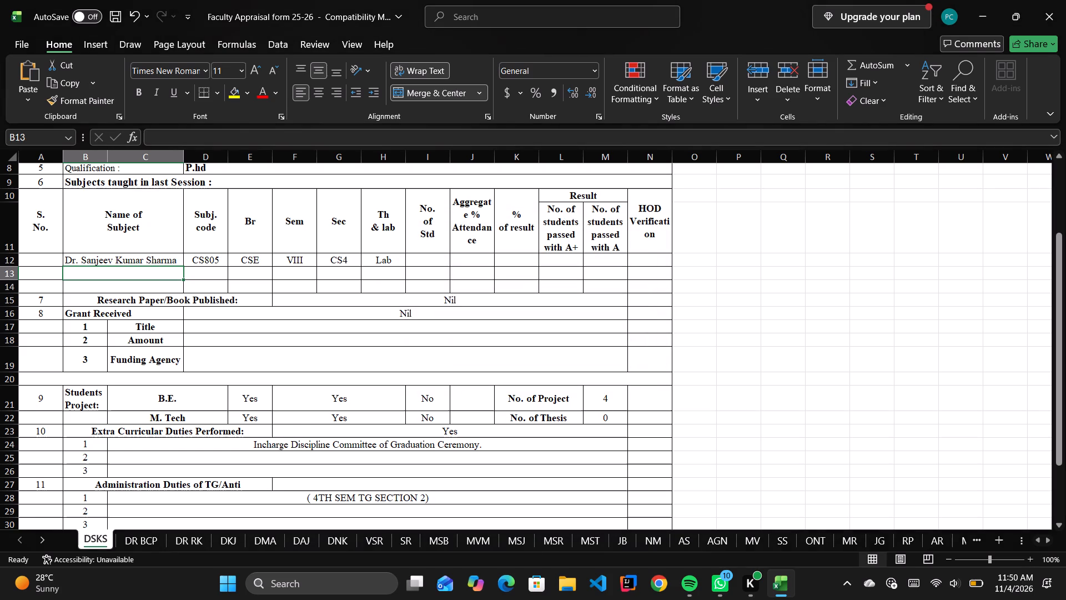
{"action": "left_click", "coordinate": [102, 275]}
{"action": "left_click", "coordinate": [74, 274]}
{"action": "left_click", "coordinate": [74, 274]}
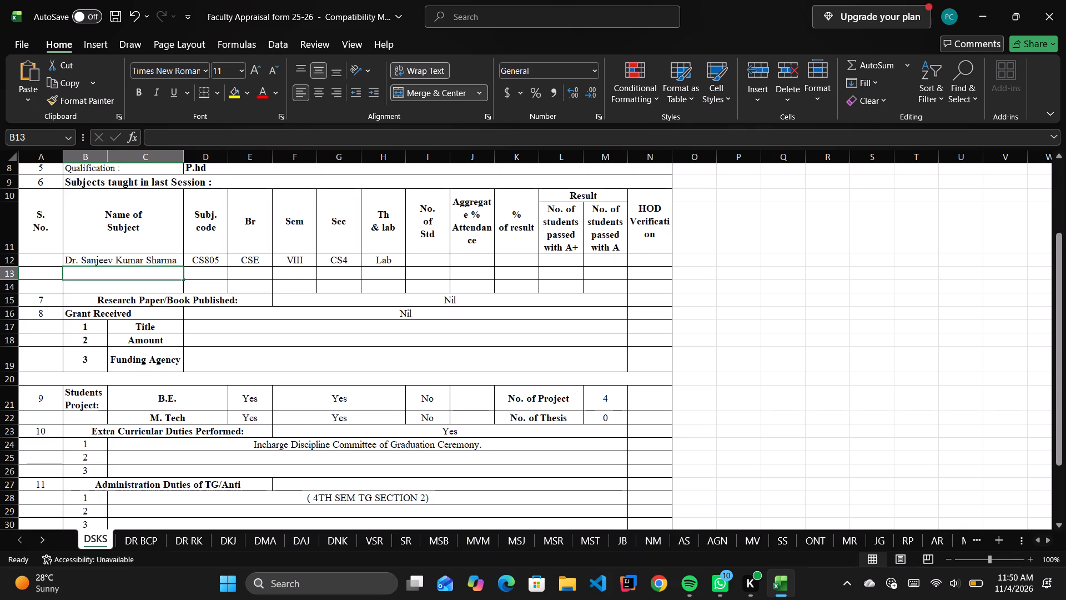
{"action": "key", "text": "ctrl+v"}
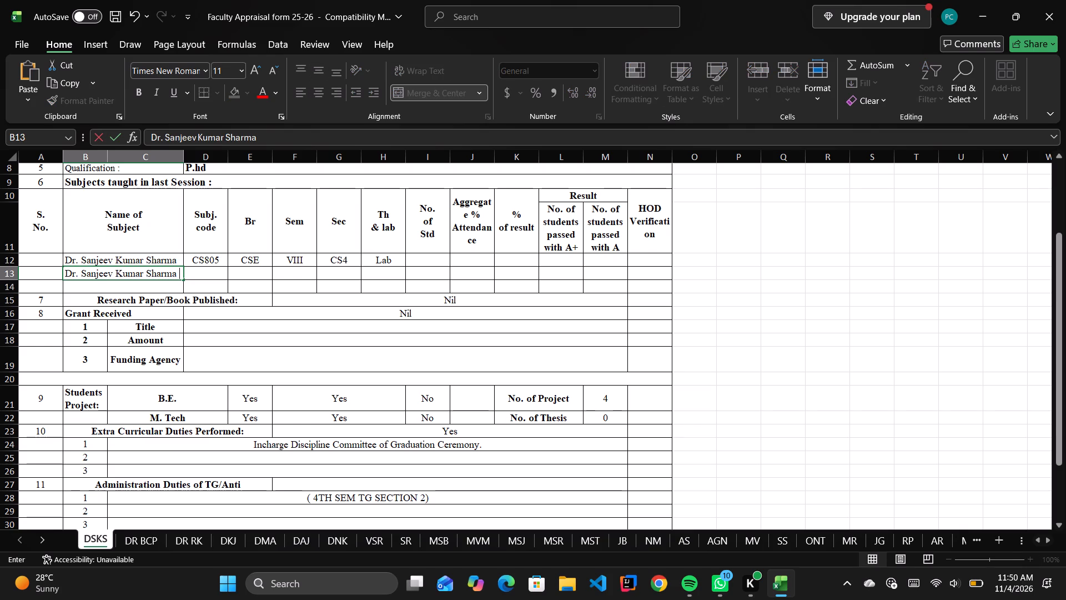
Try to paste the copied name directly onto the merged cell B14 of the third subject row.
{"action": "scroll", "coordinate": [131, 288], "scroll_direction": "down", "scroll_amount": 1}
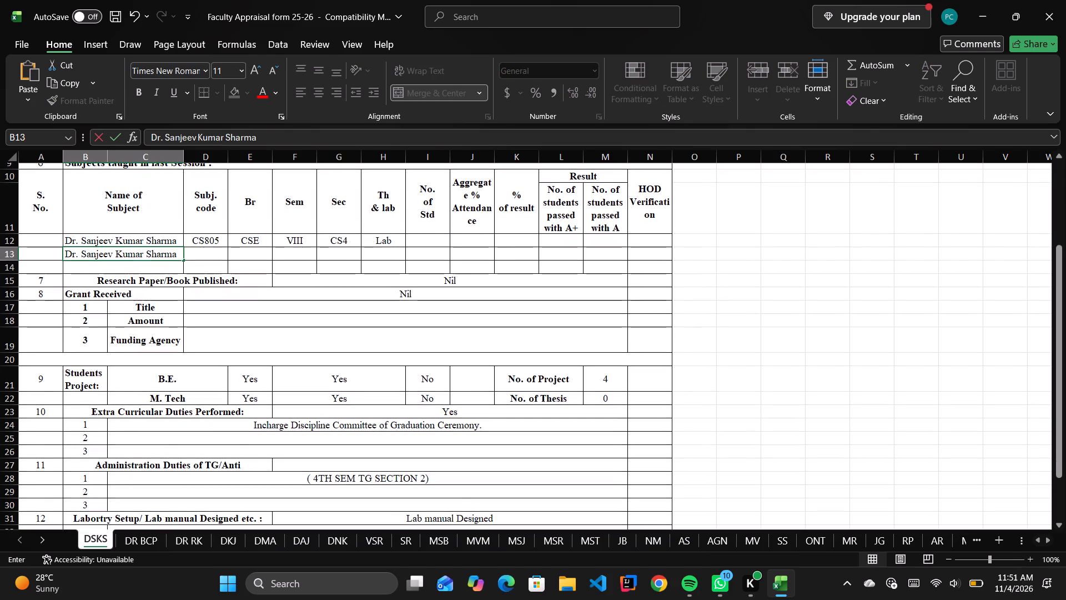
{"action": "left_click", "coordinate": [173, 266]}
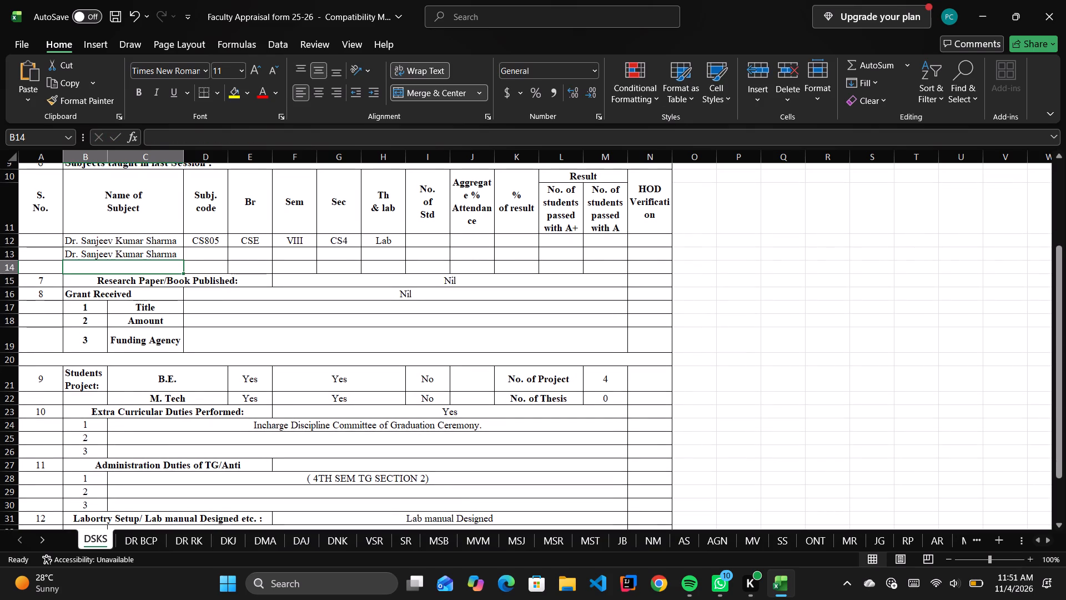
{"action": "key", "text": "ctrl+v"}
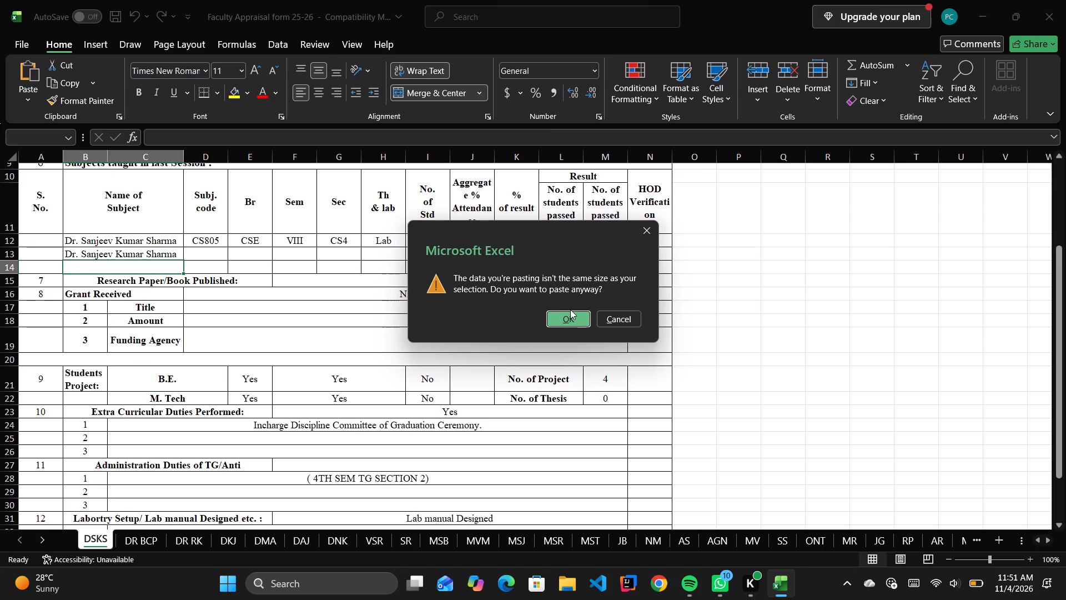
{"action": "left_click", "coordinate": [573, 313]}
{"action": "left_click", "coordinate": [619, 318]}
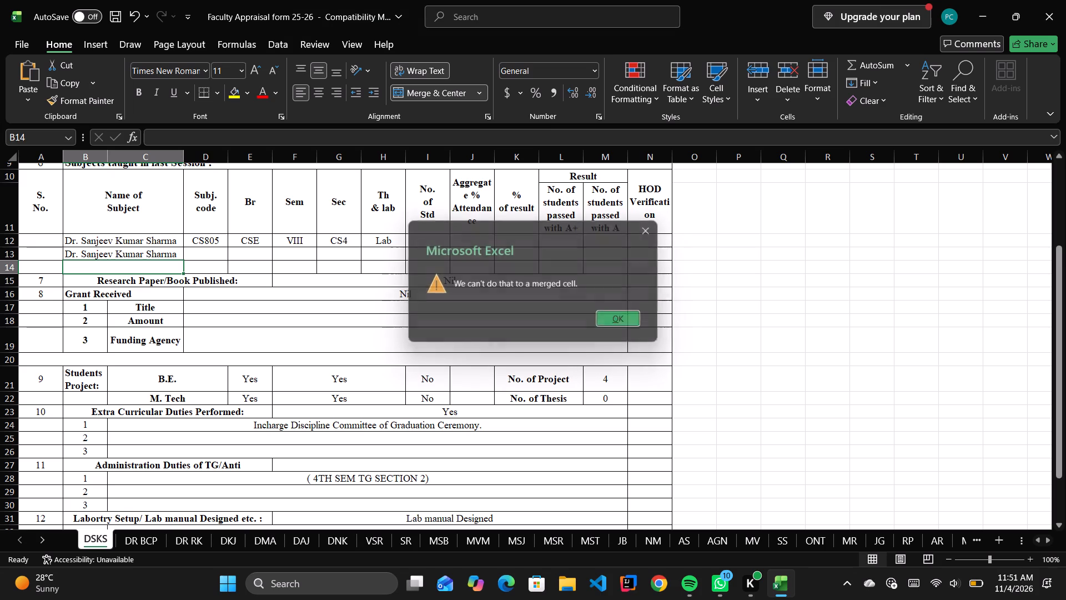
Paste the copied faculty member's name as cell text into B14 of the third subject row.
{"action": "left_click", "coordinate": [74, 268]}
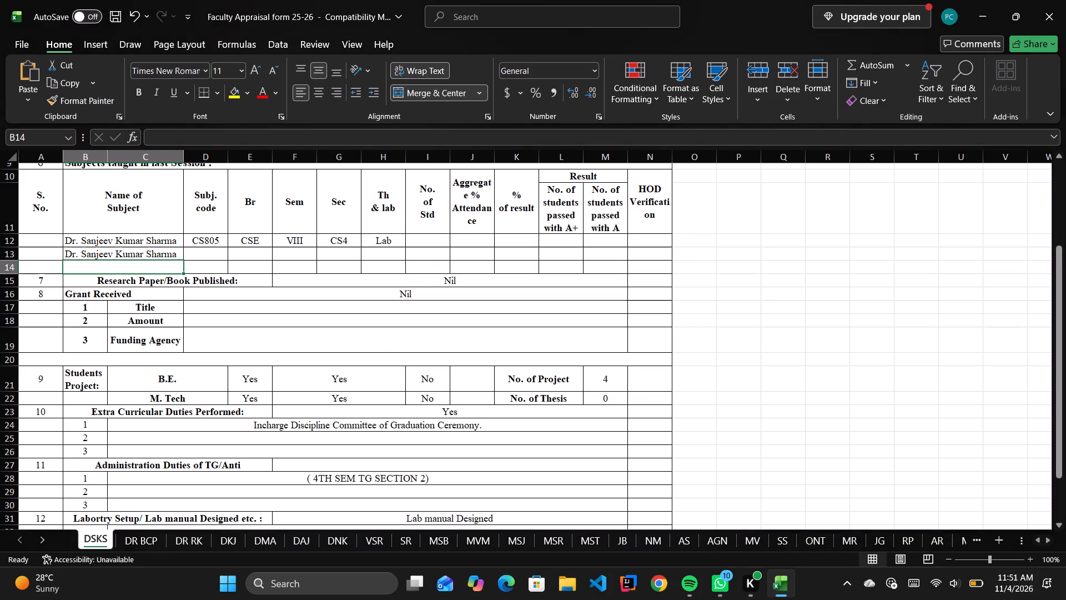
{"action": "double_click", "coordinate": [80, 268]}
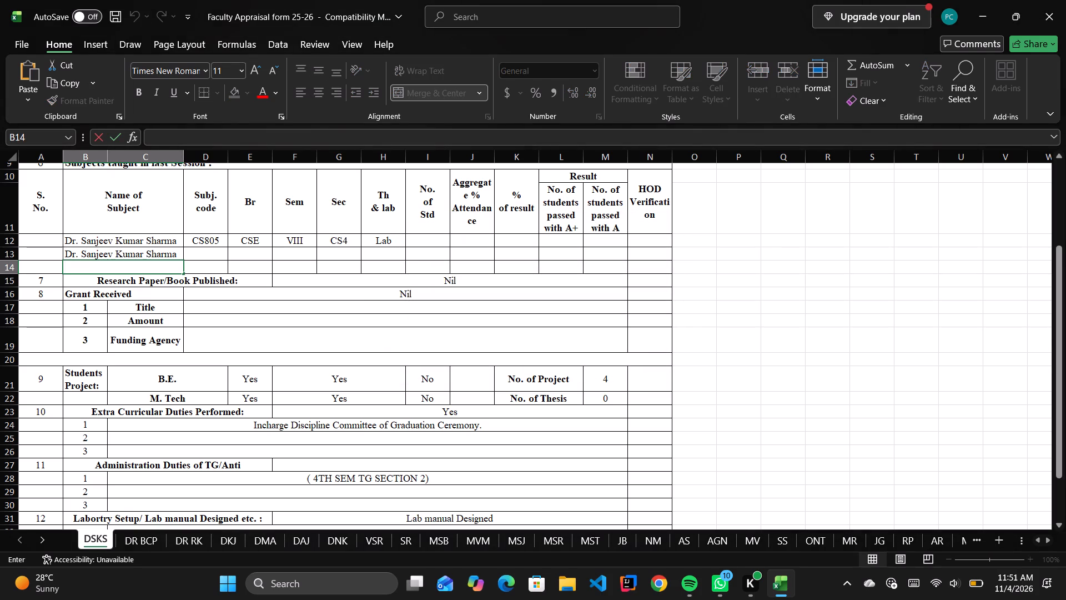
{"action": "key", "text": "ctrl+v"}
{"action": "left_click", "coordinate": [205, 254]}
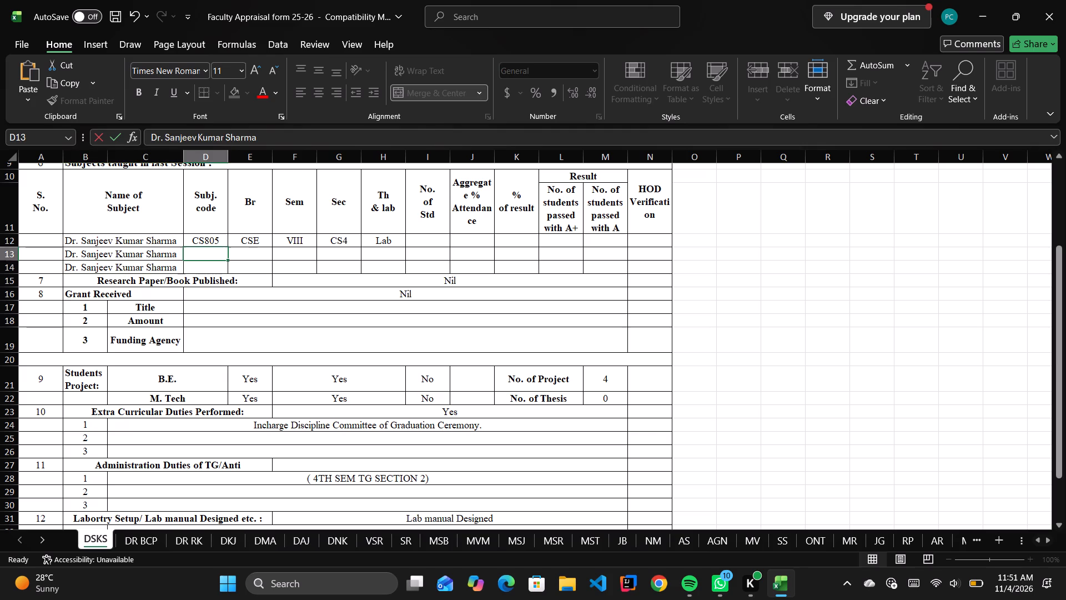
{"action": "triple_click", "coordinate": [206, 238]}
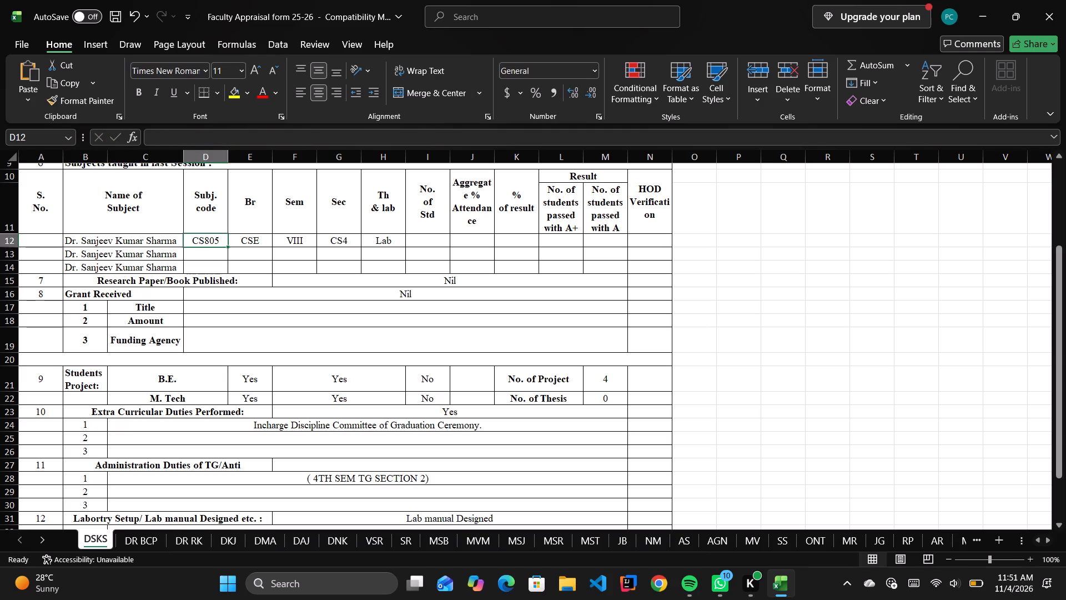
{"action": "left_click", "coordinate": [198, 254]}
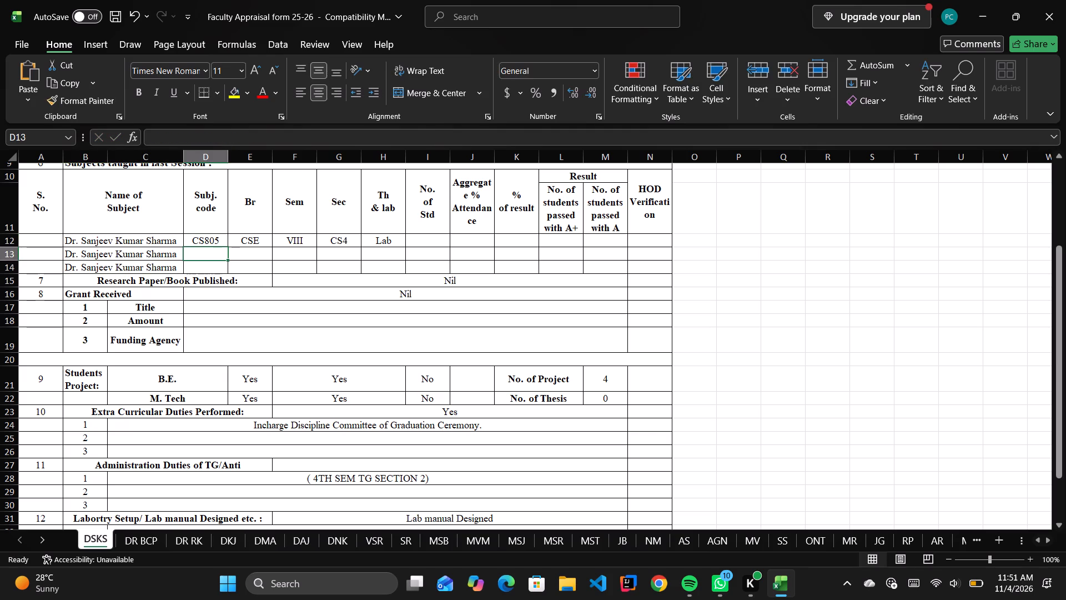
Enter the semester VI in cell F13 of the second subject row.
{"action": "left_click", "coordinate": [300, 253]}
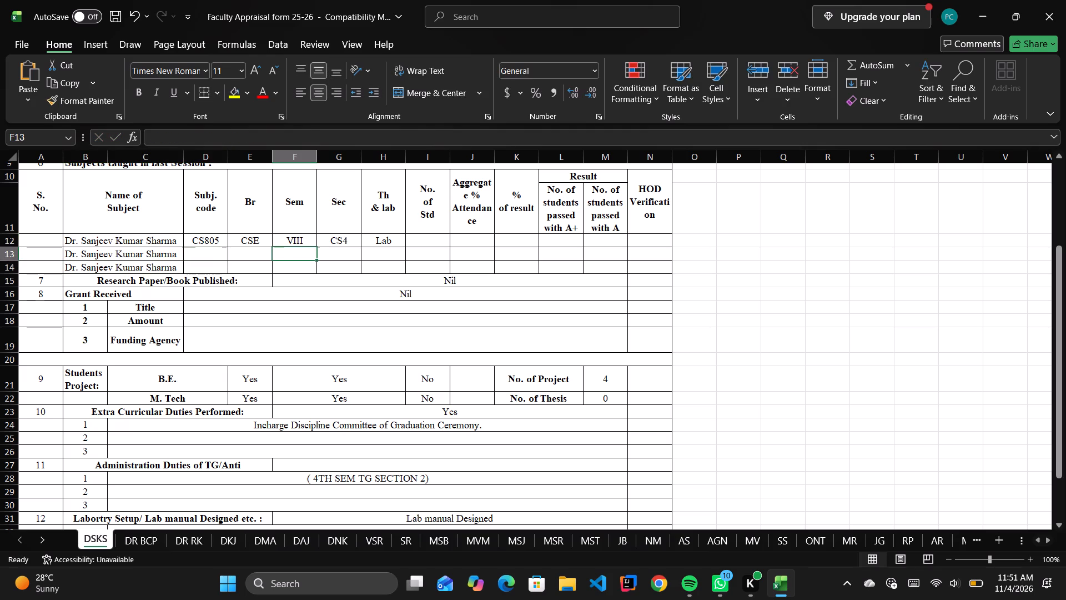
{"action": "key", "text": "shift+v"}
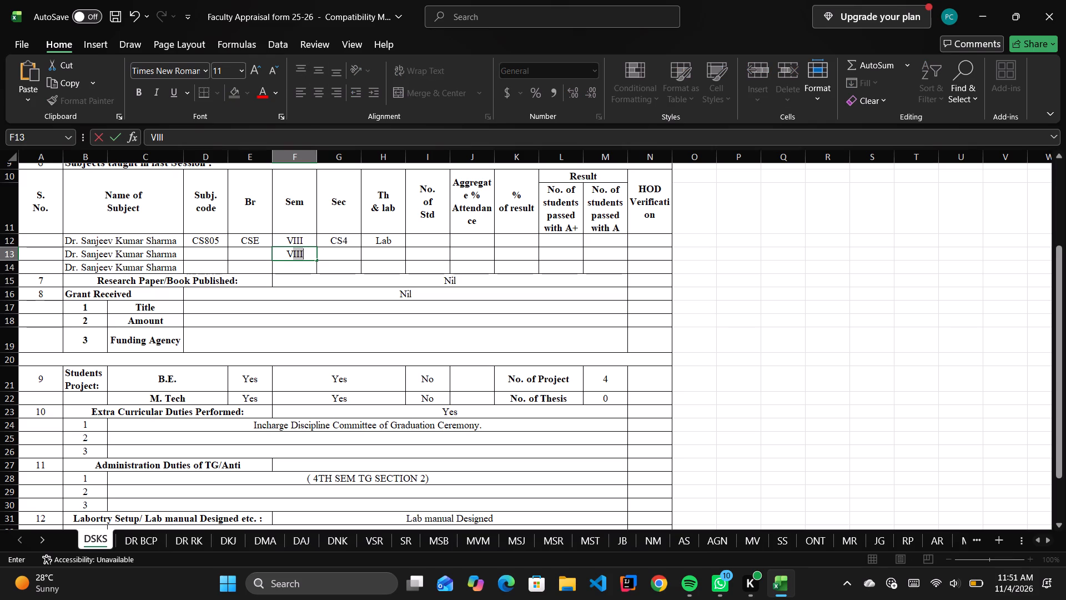
{"action": "left_click", "coordinate": [300, 253]}
{"action": "key", "text": "BackSpace"}
{"action": "key", "text": "BackSpace"}
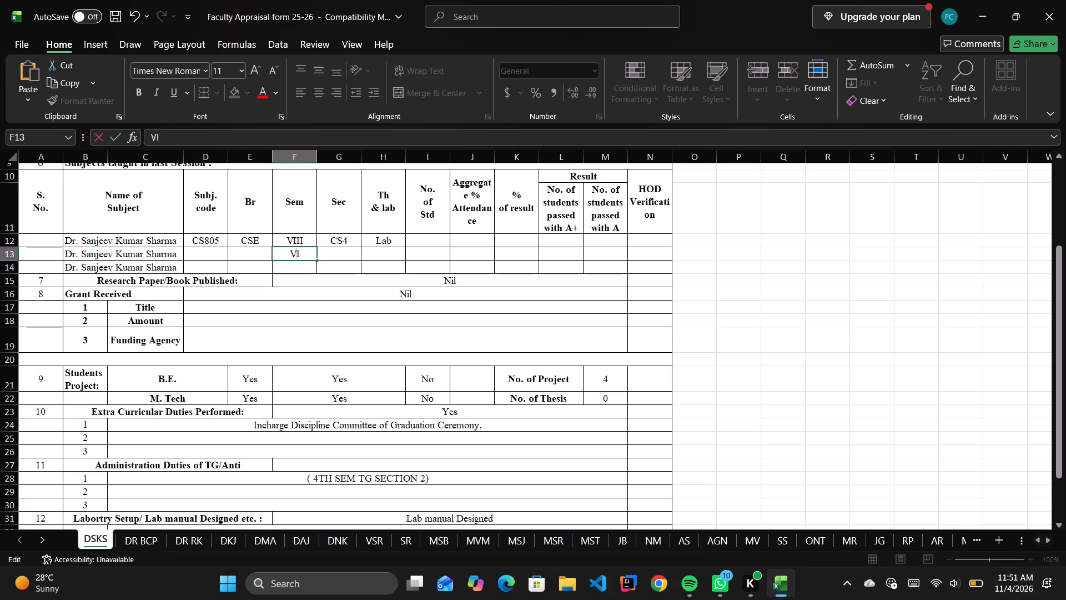
{"action": "left_click", "coordinate": [298, 264]}
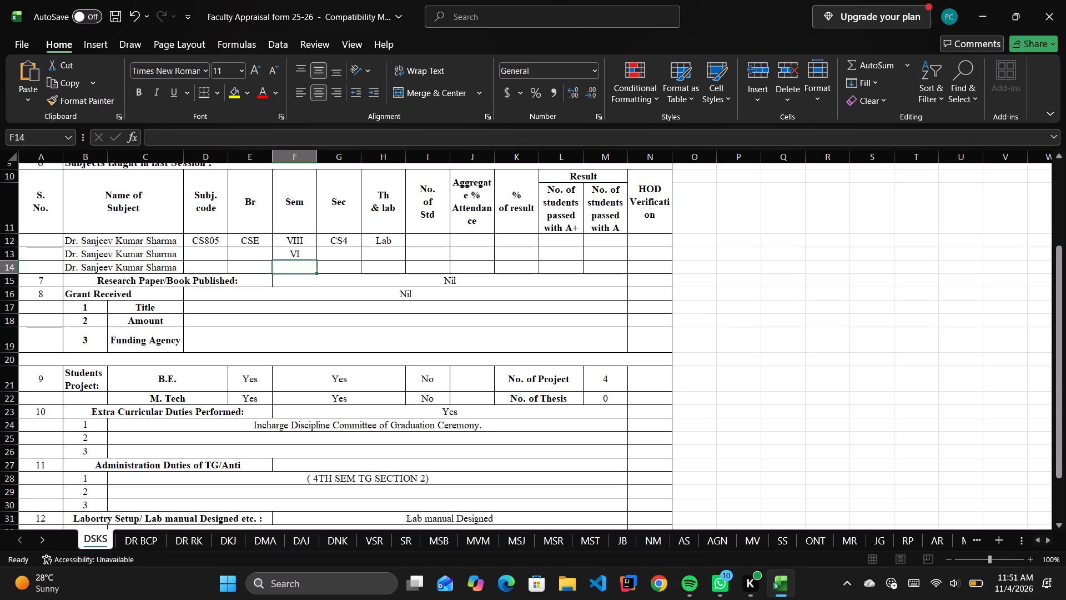
Enter the section CS2 in cell G13 of the second subject row.
{"action": "left_click", "coordinate": [340, 249]}
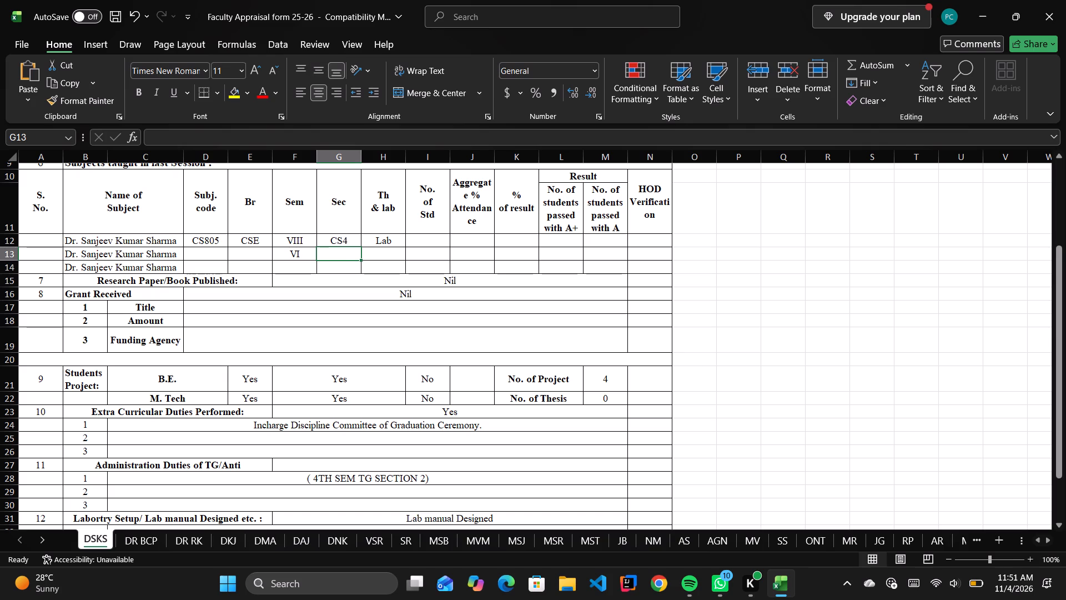
{"action": "type", "text": "CS@"}
{"action": "key", "text": "BackSpace"}
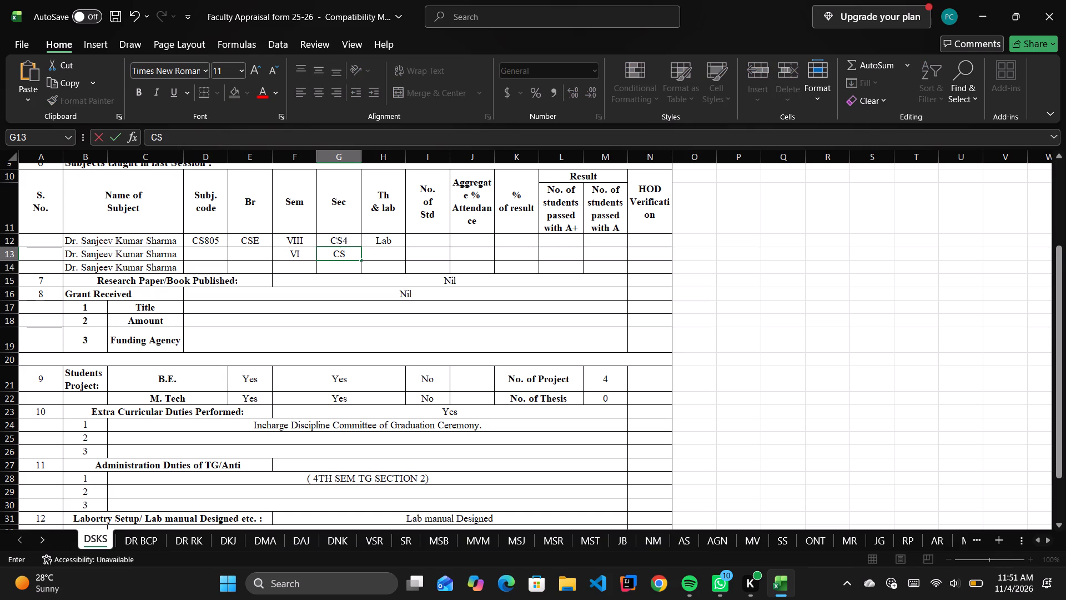
{"action": "key", "text": "2"}
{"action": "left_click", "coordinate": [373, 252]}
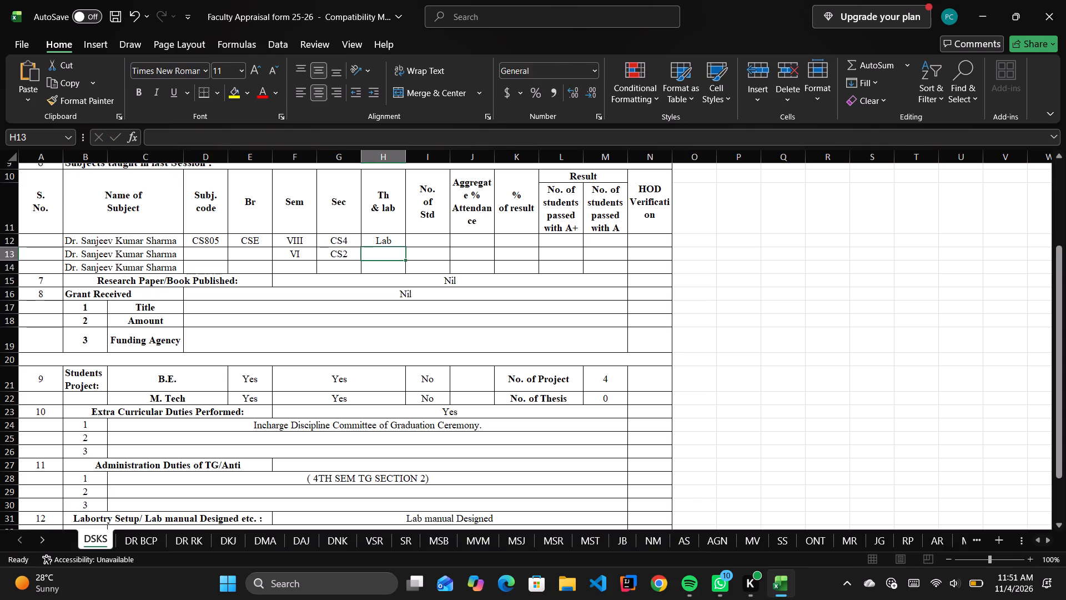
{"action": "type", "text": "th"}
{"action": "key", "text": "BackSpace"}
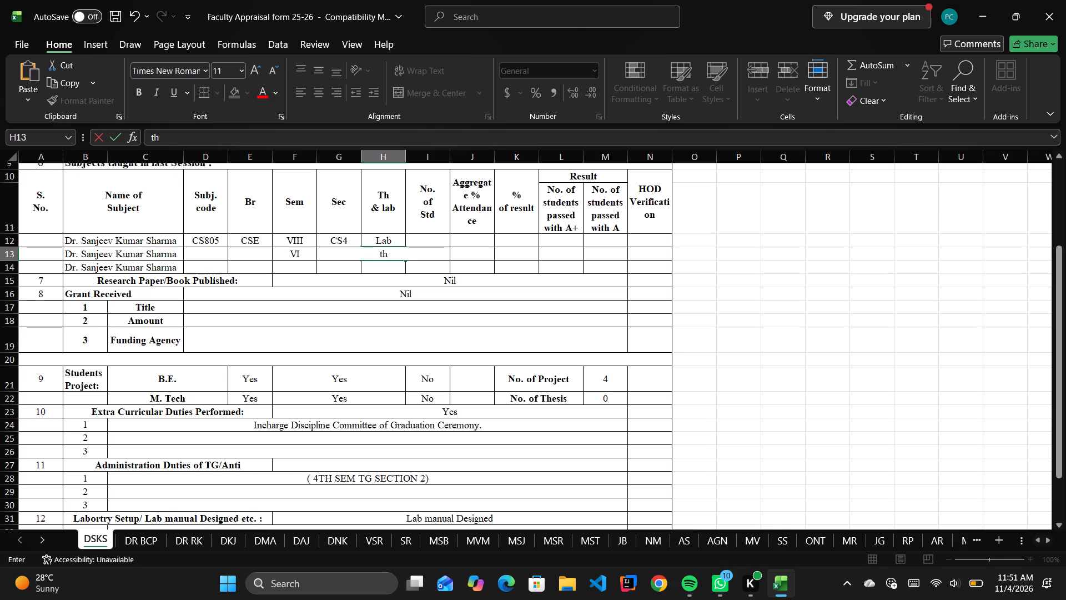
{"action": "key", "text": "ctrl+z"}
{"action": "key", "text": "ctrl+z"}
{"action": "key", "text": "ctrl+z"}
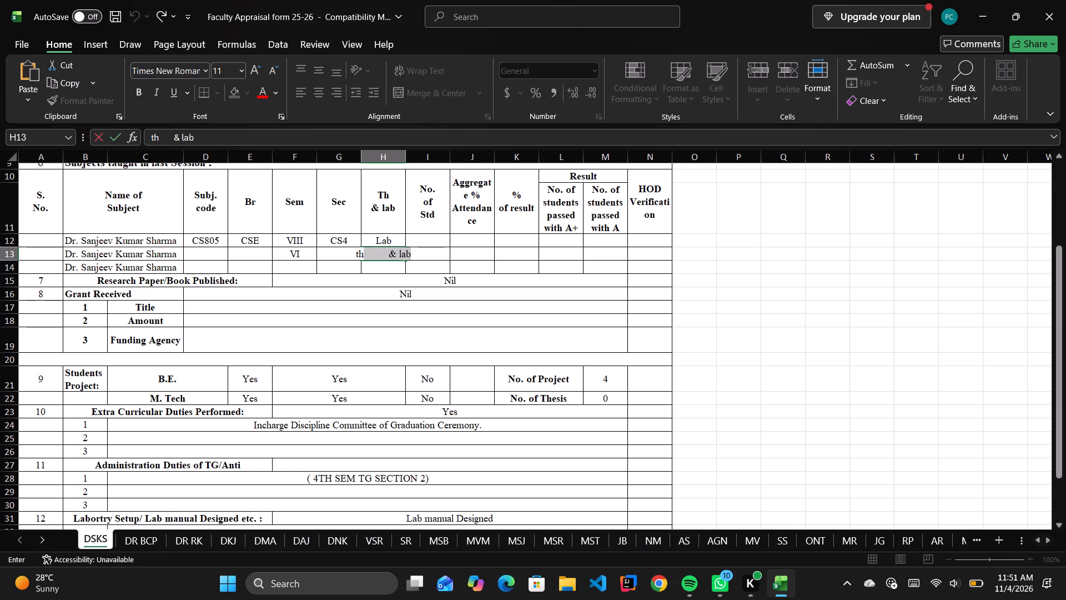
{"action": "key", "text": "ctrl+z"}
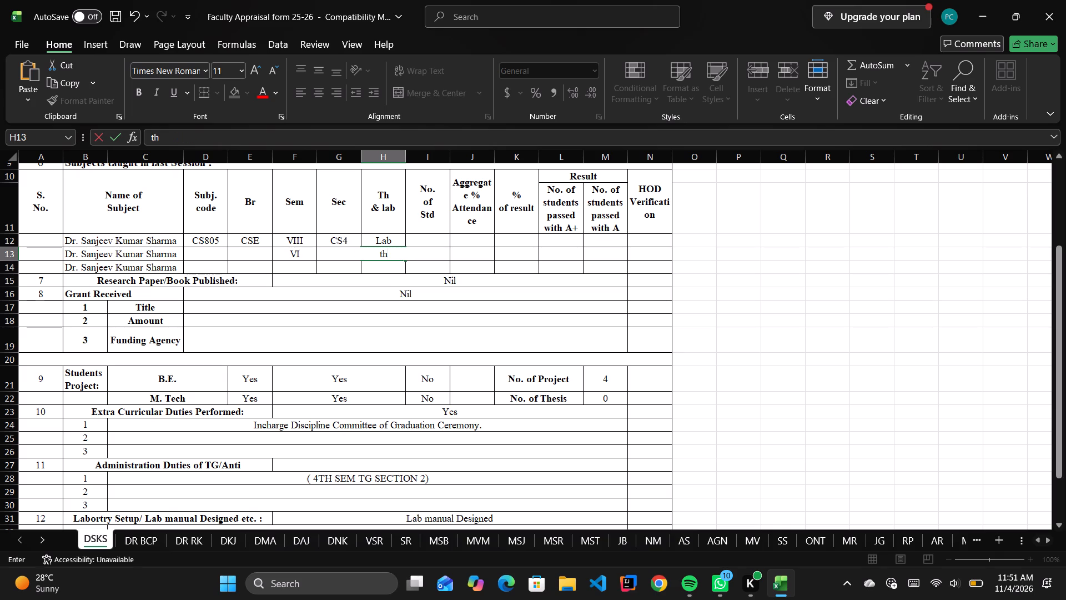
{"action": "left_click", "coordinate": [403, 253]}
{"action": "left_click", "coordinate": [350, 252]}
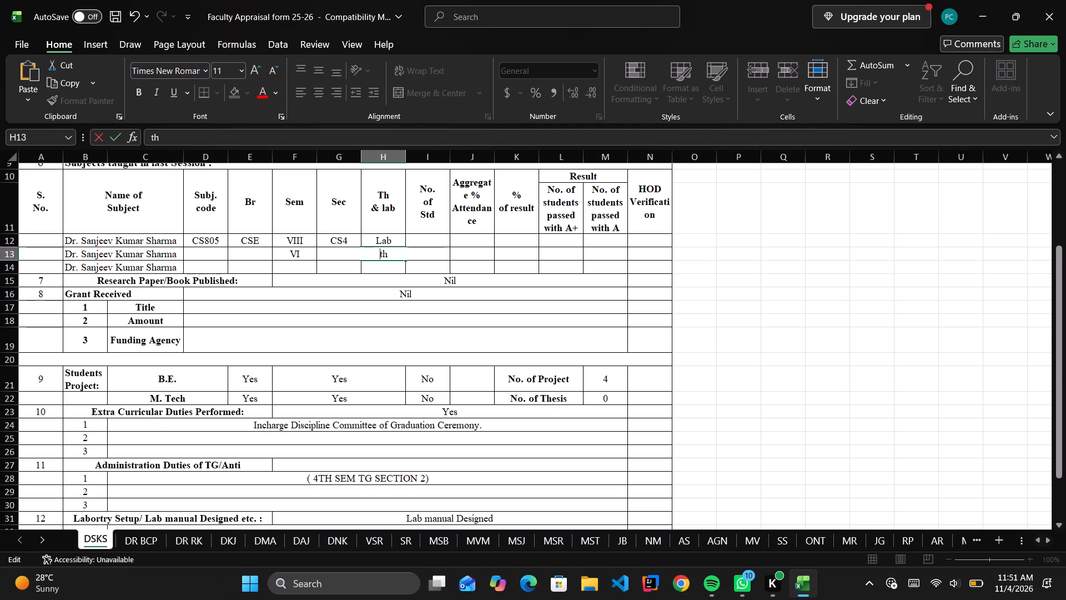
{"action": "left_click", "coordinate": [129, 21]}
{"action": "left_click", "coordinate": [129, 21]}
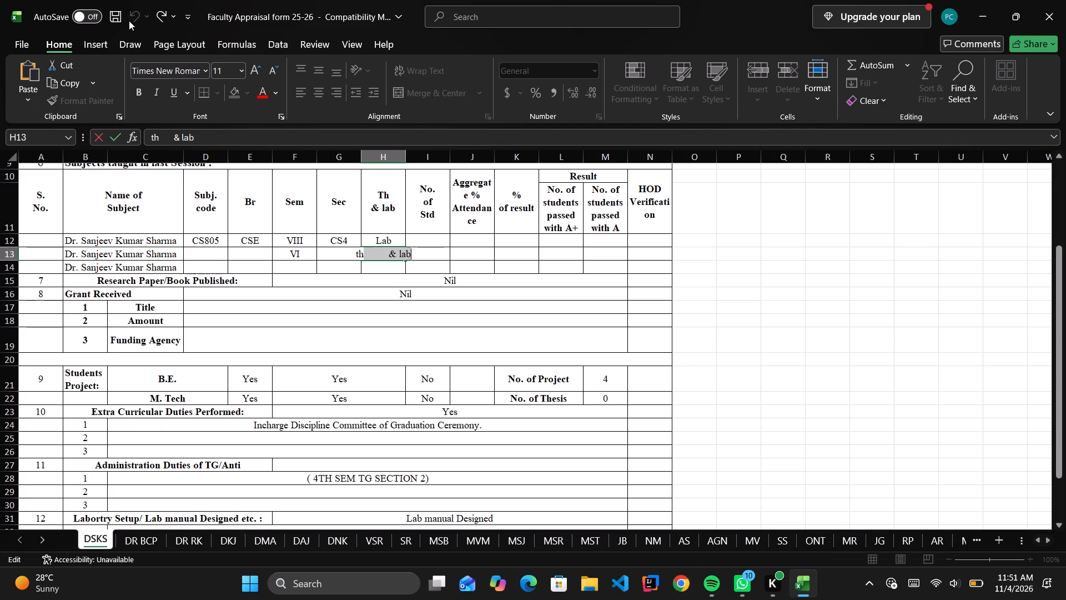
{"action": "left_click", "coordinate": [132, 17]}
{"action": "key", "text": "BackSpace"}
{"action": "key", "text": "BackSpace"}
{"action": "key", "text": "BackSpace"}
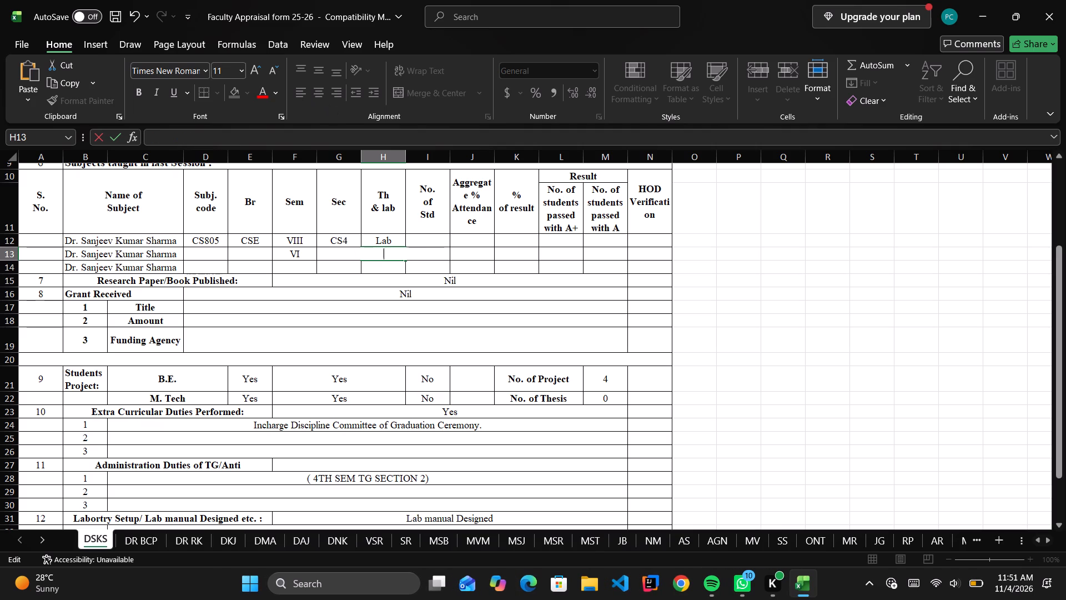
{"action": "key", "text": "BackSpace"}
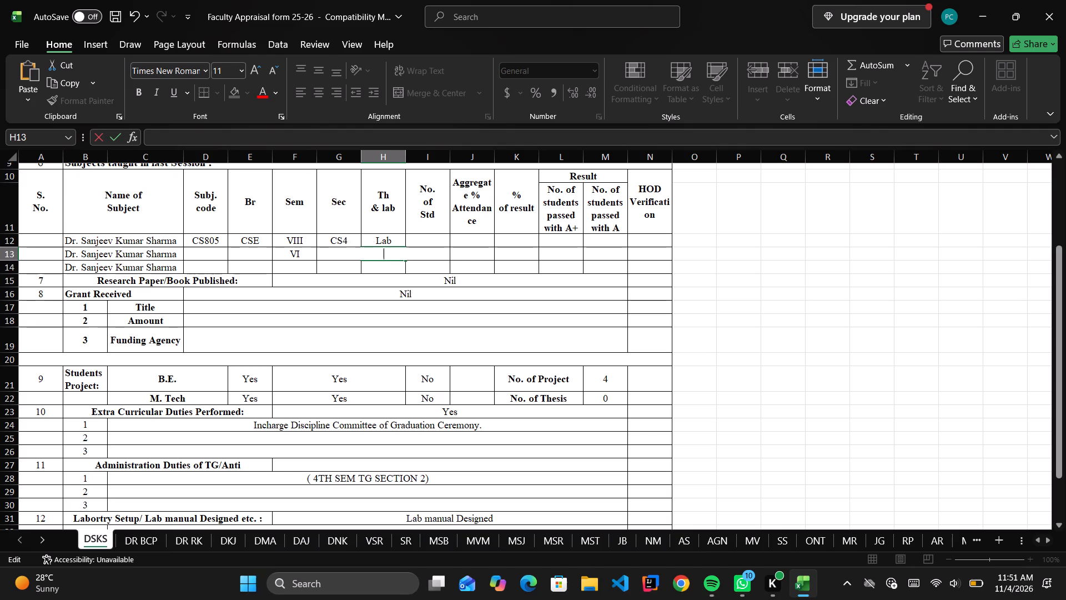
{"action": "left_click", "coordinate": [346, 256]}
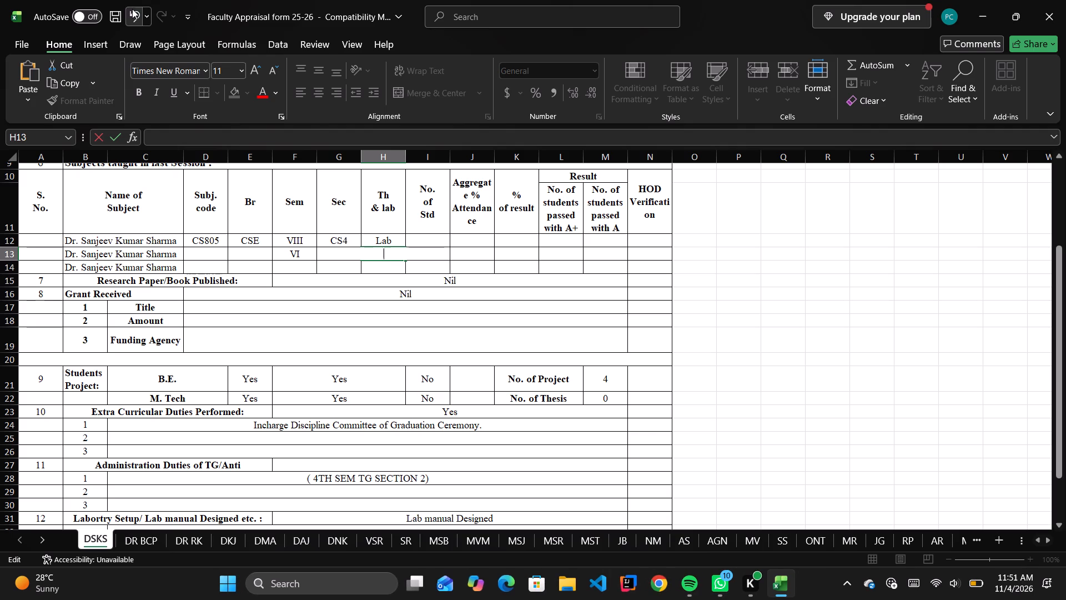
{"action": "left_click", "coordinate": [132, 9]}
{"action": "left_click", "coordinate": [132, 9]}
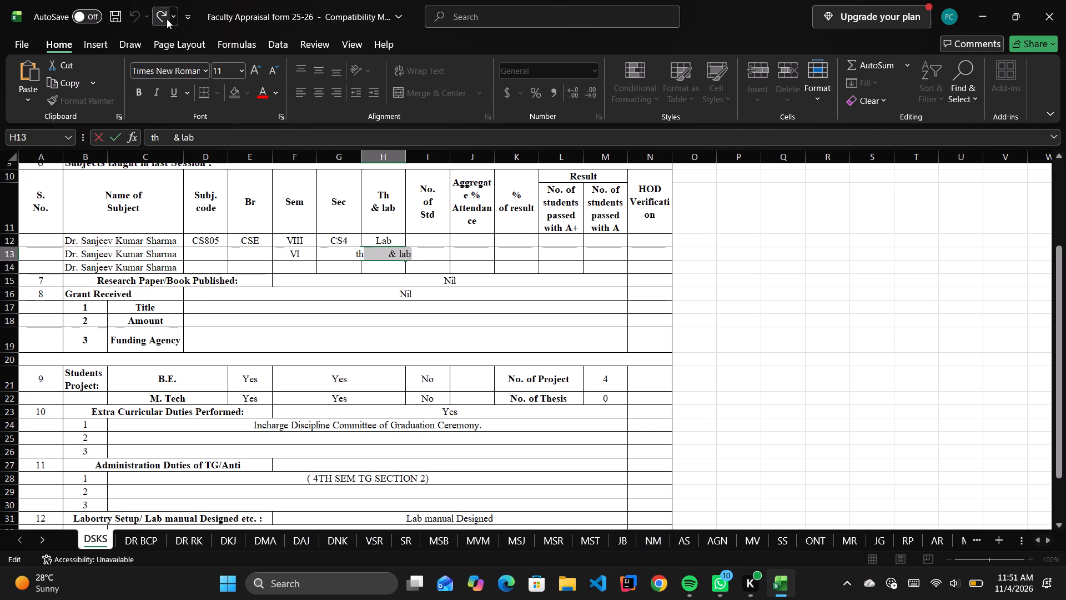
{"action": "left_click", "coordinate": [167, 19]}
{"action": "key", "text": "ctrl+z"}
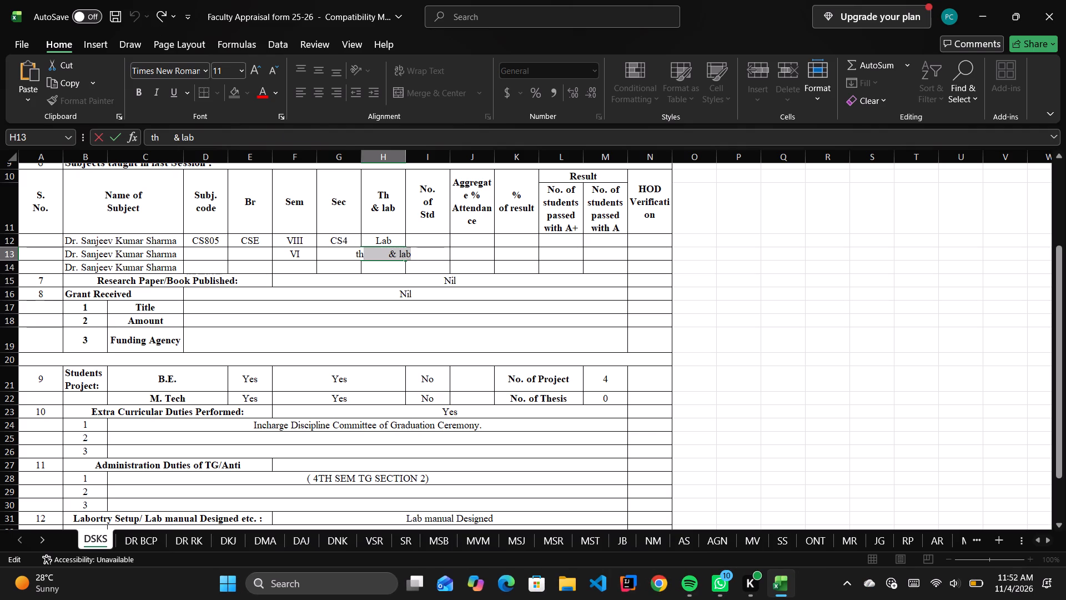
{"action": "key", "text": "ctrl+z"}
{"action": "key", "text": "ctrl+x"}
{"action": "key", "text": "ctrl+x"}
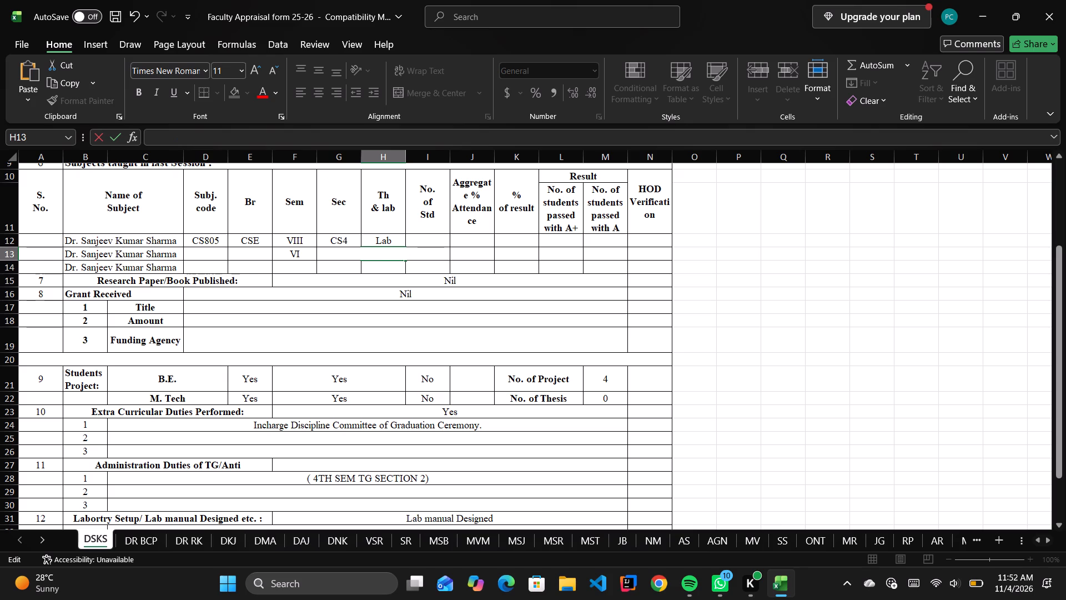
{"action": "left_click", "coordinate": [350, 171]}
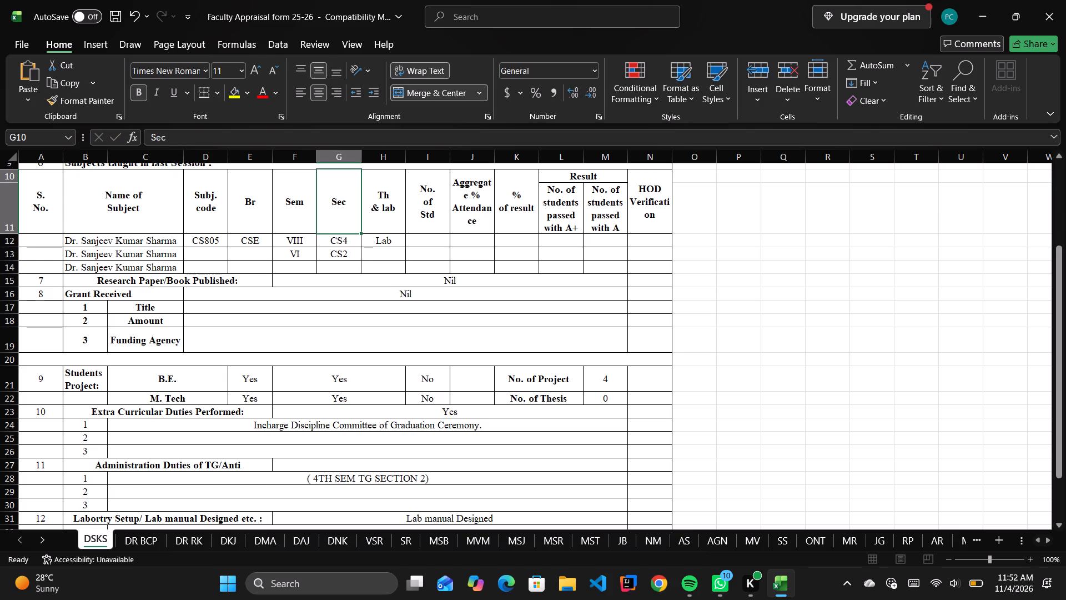
Enter Th in the Th & lab cell H13 of the second subject row, without the autocompleted "& lab" text.
{"action": "left_click", "coordinate": [390, 249]}
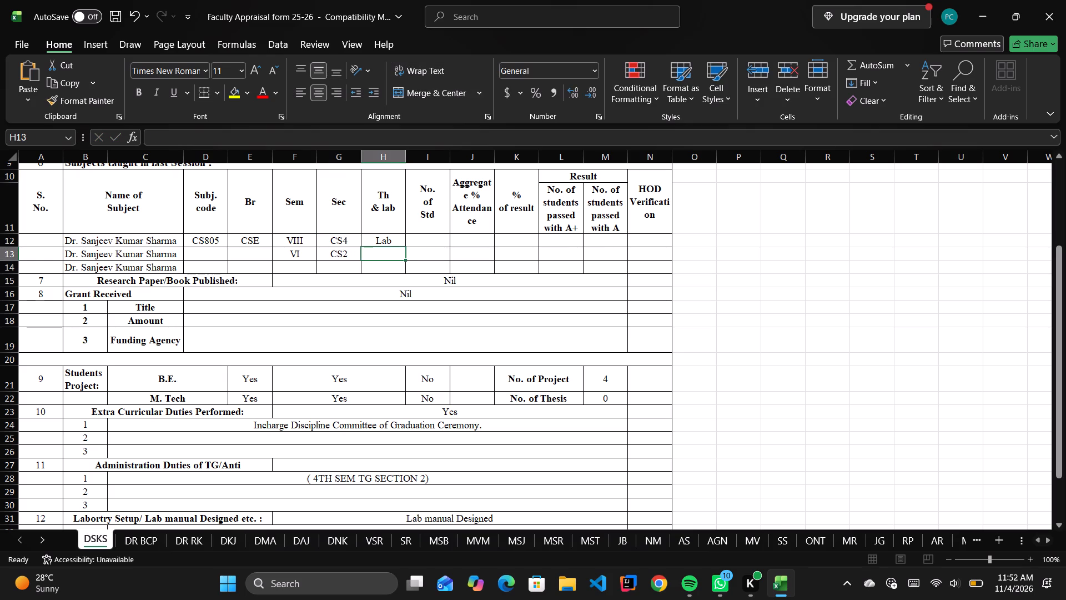
{"action": "type", "text": "th"}
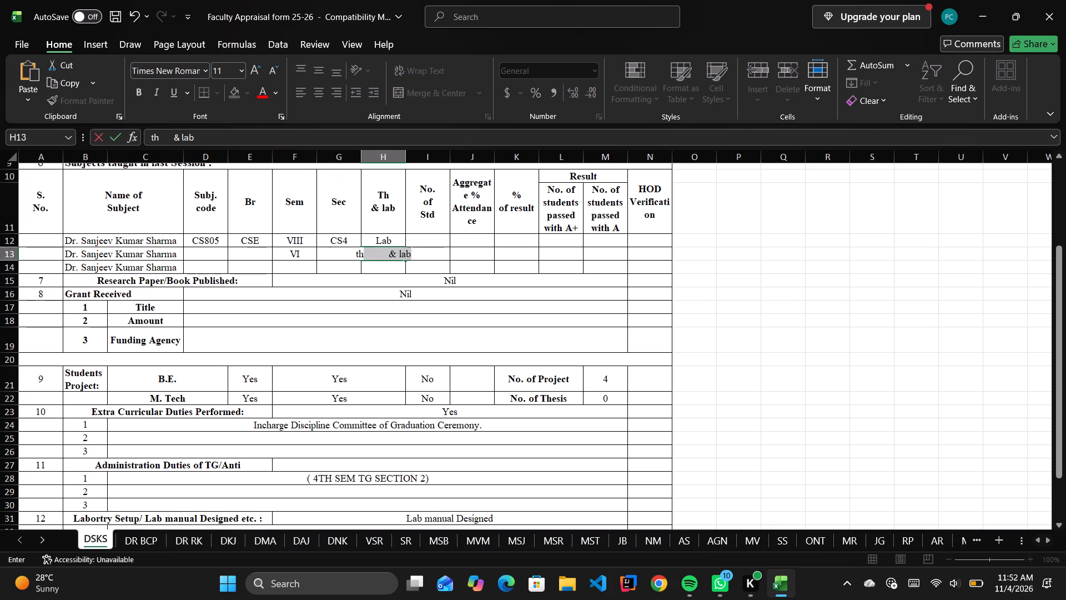
{"action": "key", "text": "BackSpace"}
{"action": "key", "text": "BackSpace"}
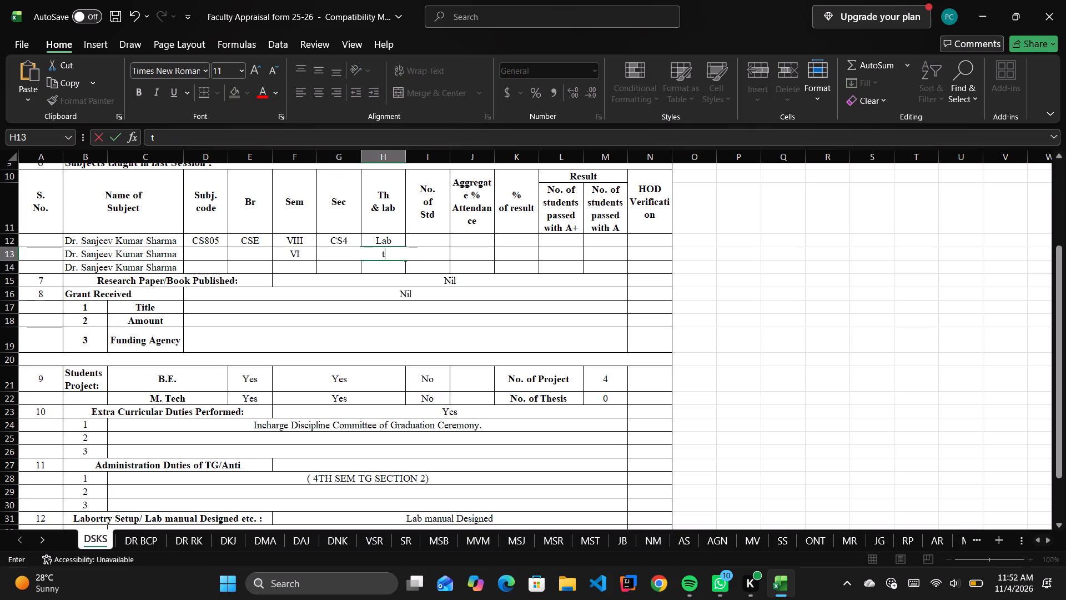
{"action": "key", "text": "h"}
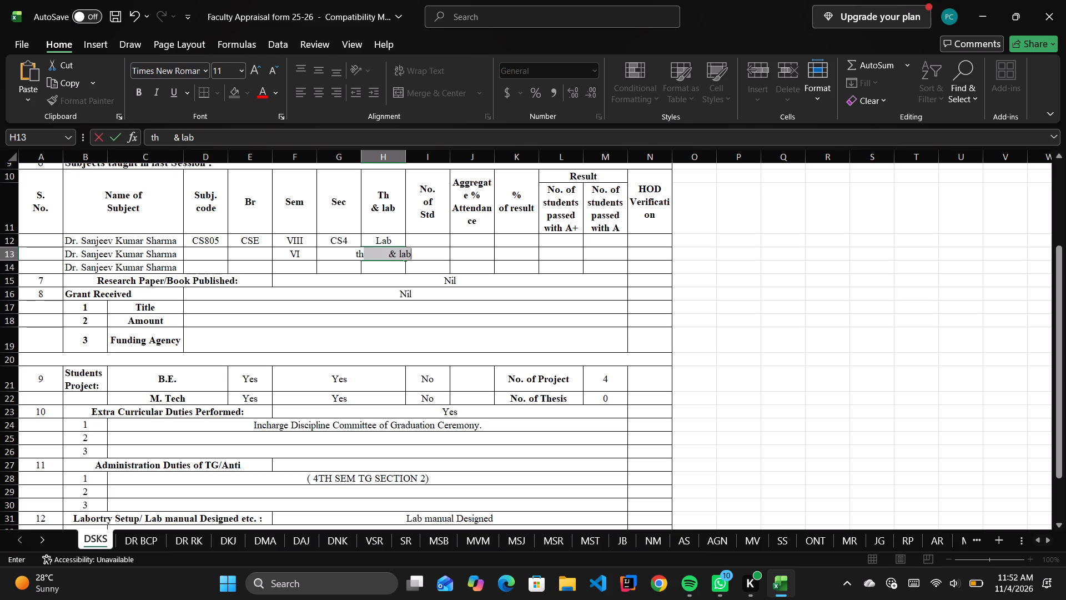
{"action": "key", "text": "BackSpace"}
{"action": "key", "text": "BackSpace"}
{"action": "key", "text": "BackSpace"}
{"action": "type", "text": "TH"}
{"action": "key", "text": "BackSpace"}
{"action": "key", "text": "BackSpace"}
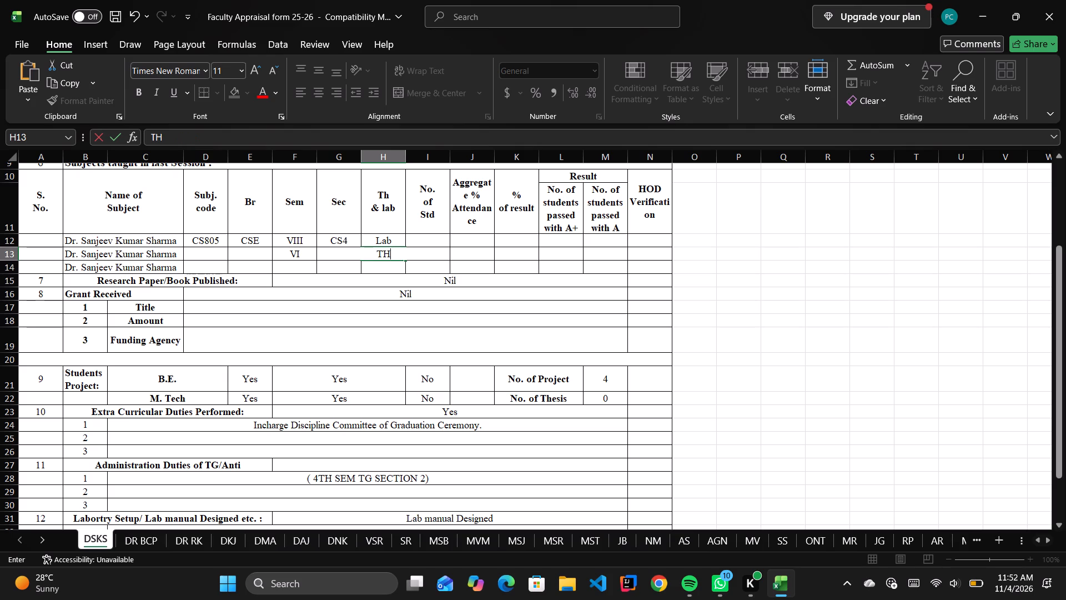
{"action": "key", "text": "h"}
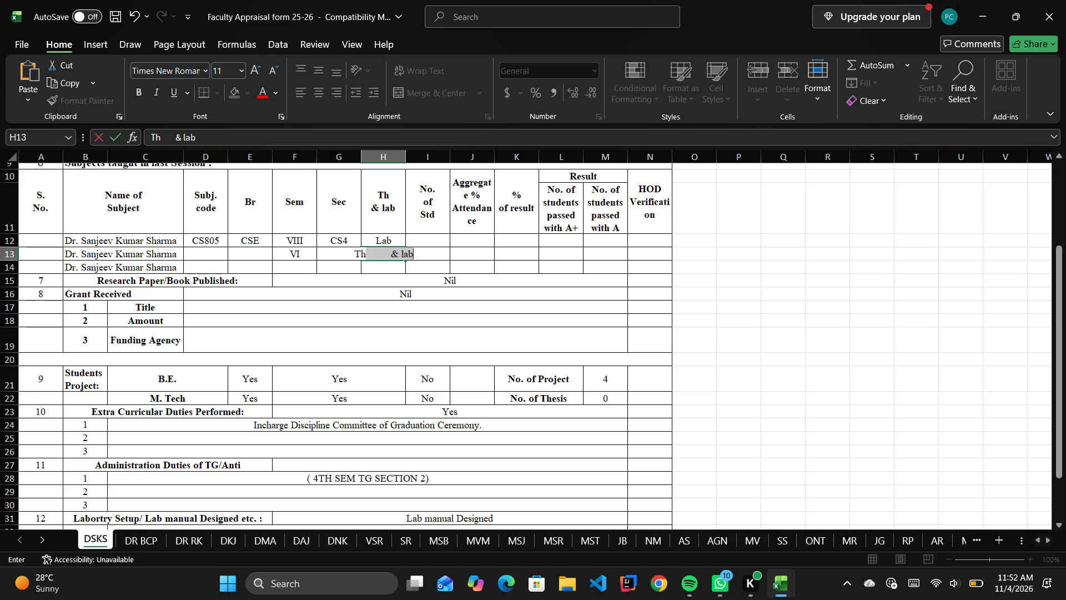
{"action": "left_click", "coordinate": [393, 251]}
{"action": "left_click", "coordinate": [417, 254]}
{"action": "key", "text": "BackSpace"}
{"action": "key", "text": "BackSpace"}
{"action": "key", "text": "BackSpace"}
{"action": "key", "text": "BackSpace"}
{"action": "key", "text": "BackSpace"}
{"action": "key", "text": "BackSpace"}
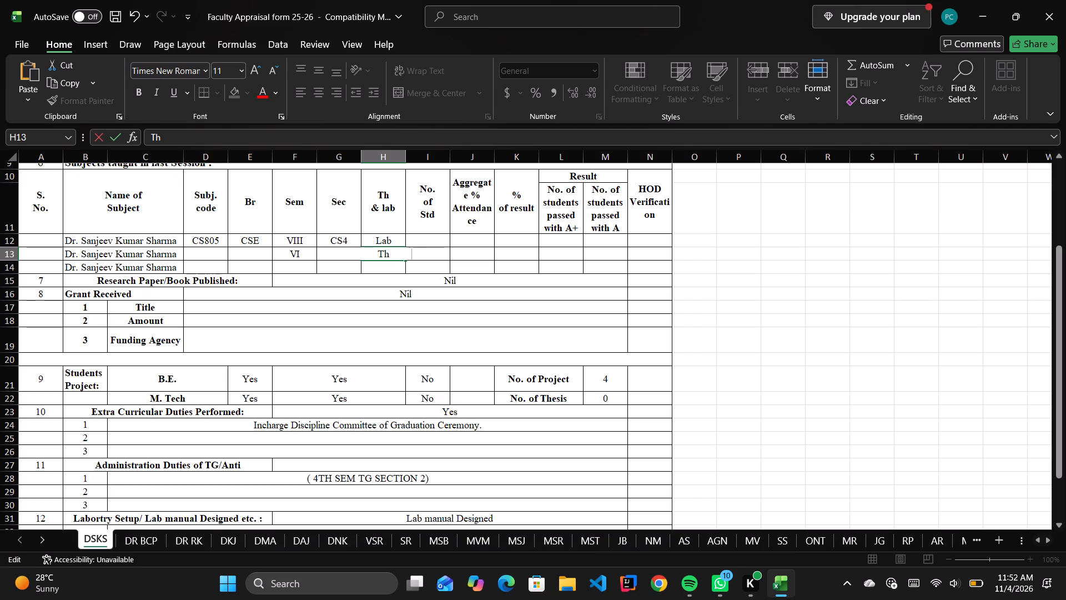
{"action": "left_click", "coordinate": [350, 252]}
{"action": "left_click", "coordinate": [348, 213]}
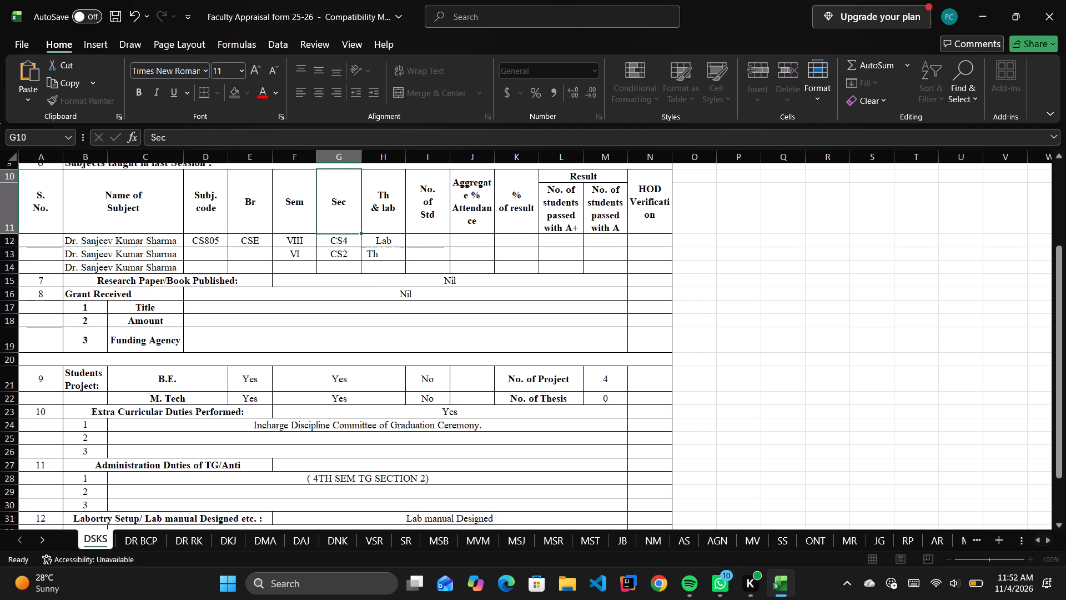
Add a leading space before Th in cell H13 to nudge the text toward the cell's centre.
{"action": "left_click", "coordinate": [452, 261]}
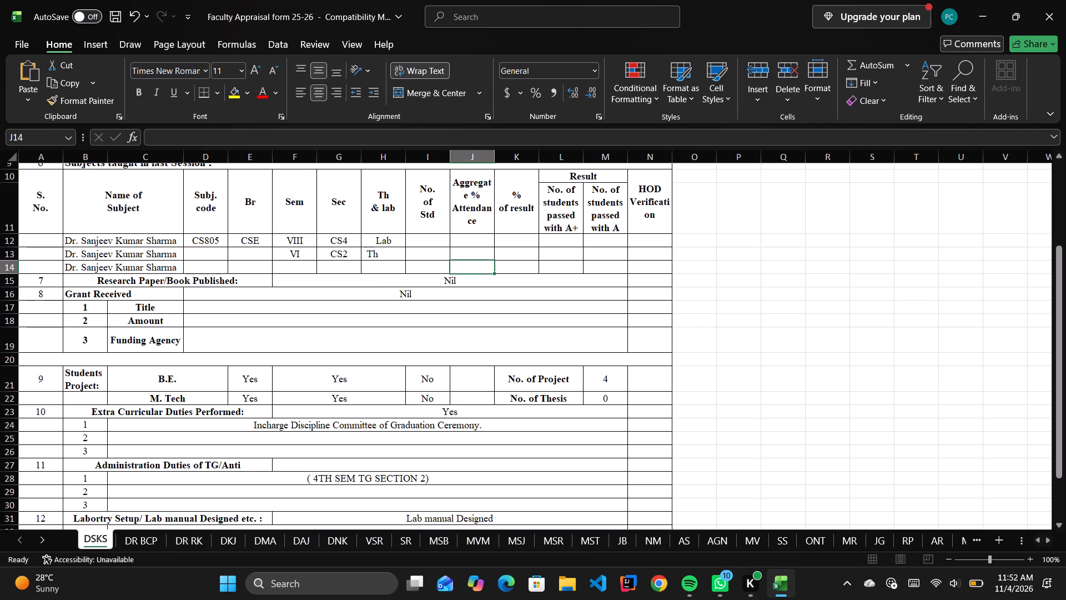
{"action": "left_click", "coordinate": [366, 254]}
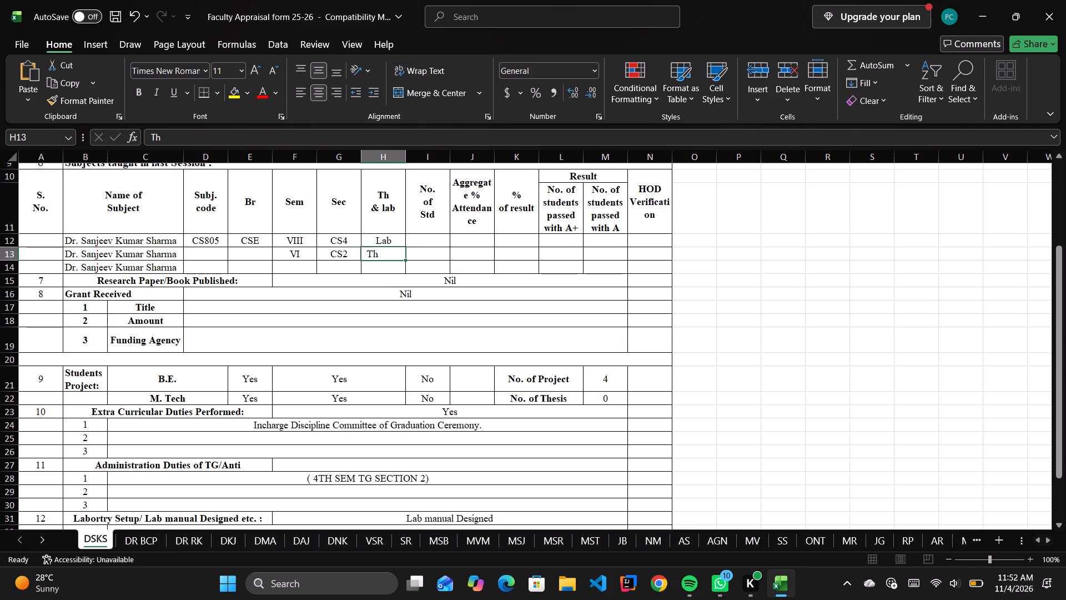
{"action": "left_click", "coordinate": [369, 253]}
{"action": "left_click", "coordinate": [371, 253]}
{"action": "left_click", "coordinate": [371, 253]}
{"action": "left_click", "coordinate": [394, 296]}
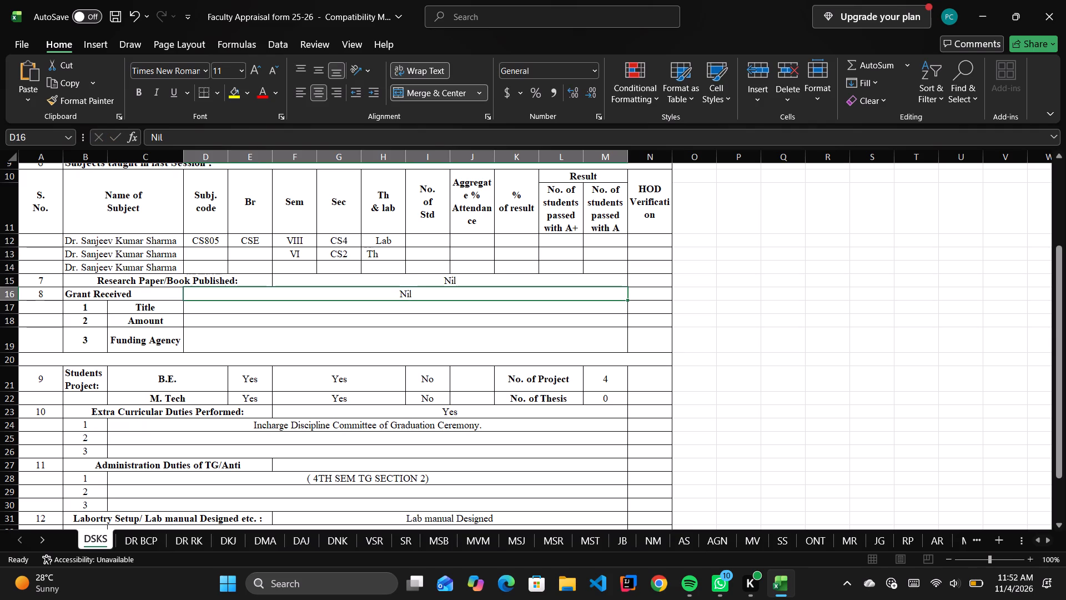
{"action": "left_click", "coordinate": [364, 252]}
{"action": "left_click", "coordinate": [366, 252]}
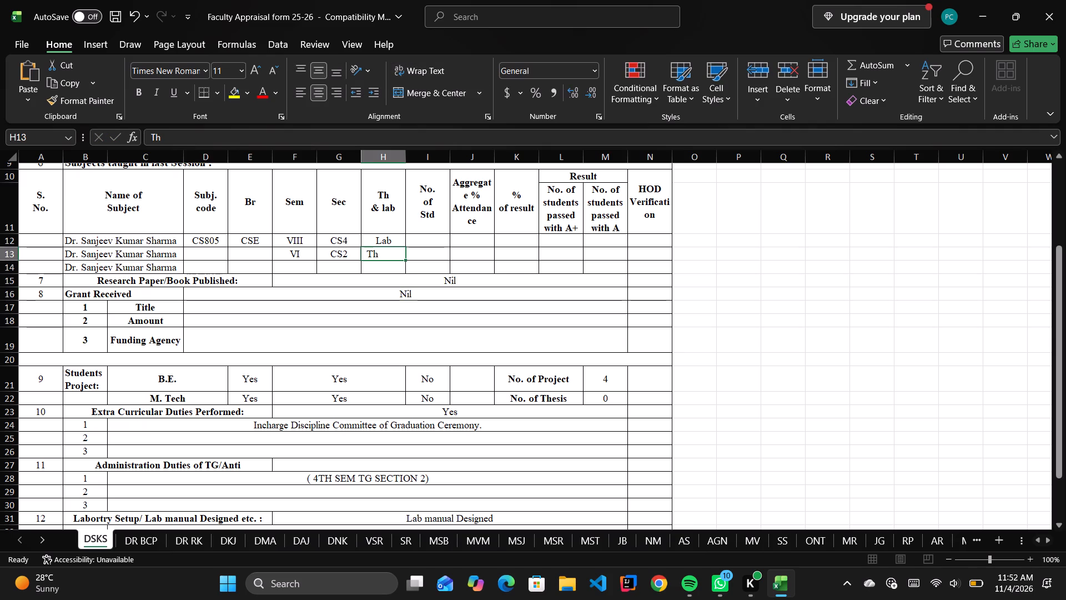
{"action": "left_click", "coordinate": [372, 254]}
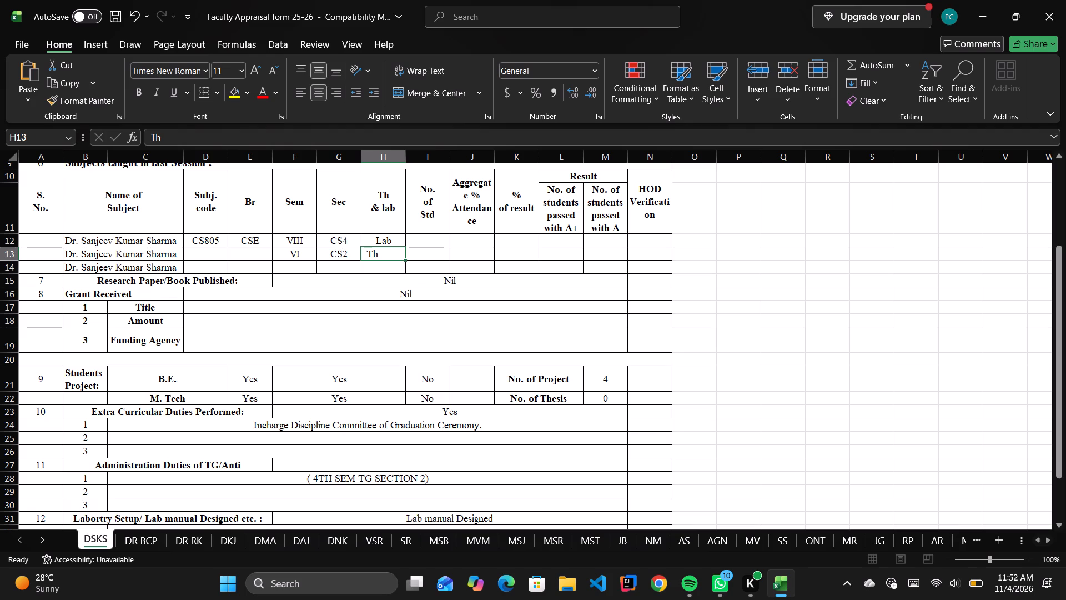
{"action": "left_click", "coordinate": [375, 254]}
{"action": "left_click", "coordinate": [369, 252]}
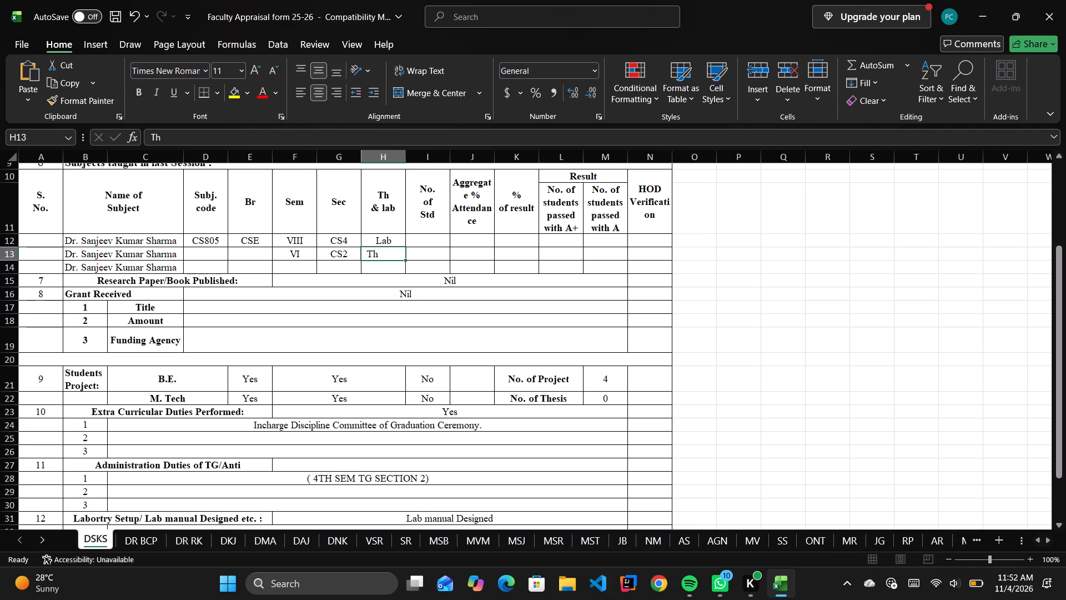
{"action": "double_click", "coordinate": [369, 252]}
{"action": "key", "text": "space"}
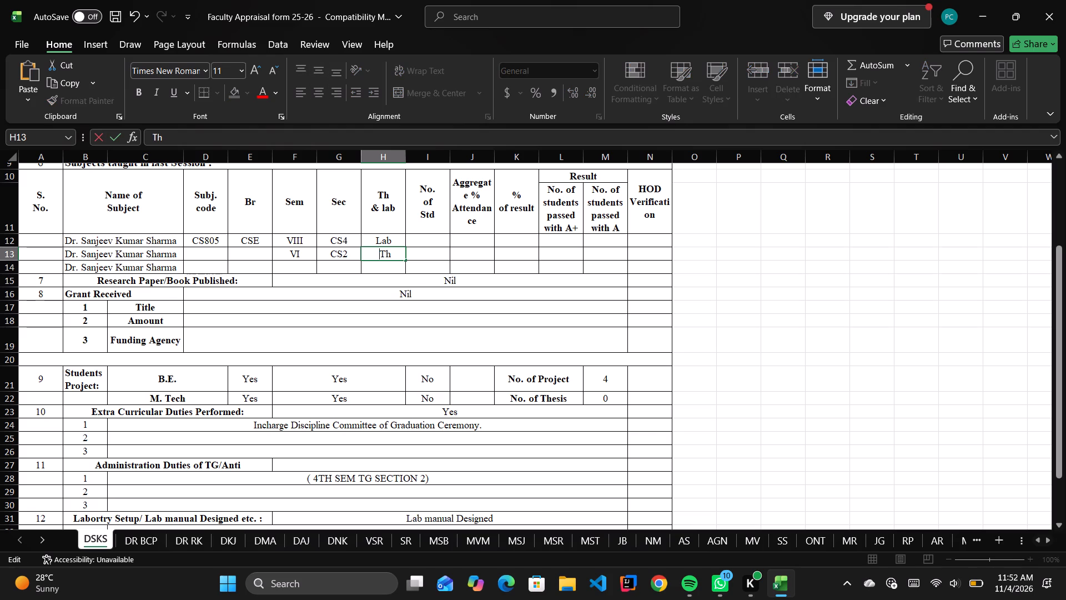
{"action": "left_click", "coordinate": [428, 254]}
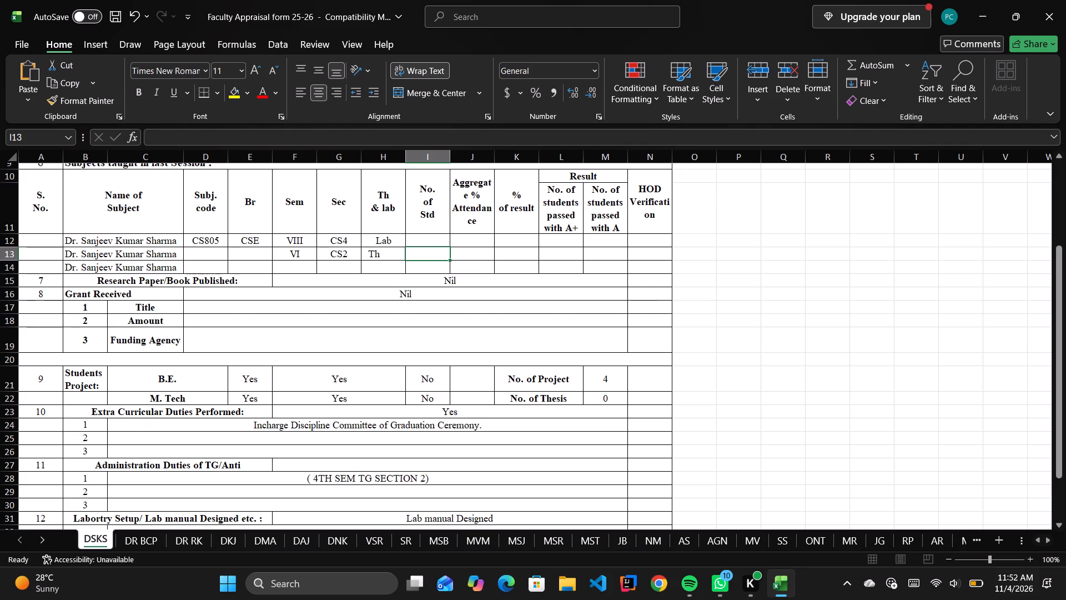
Enter the branch CSE in cell E13 of the second subject row.
{"action": "left_click", "coordinate": [245, 254]}
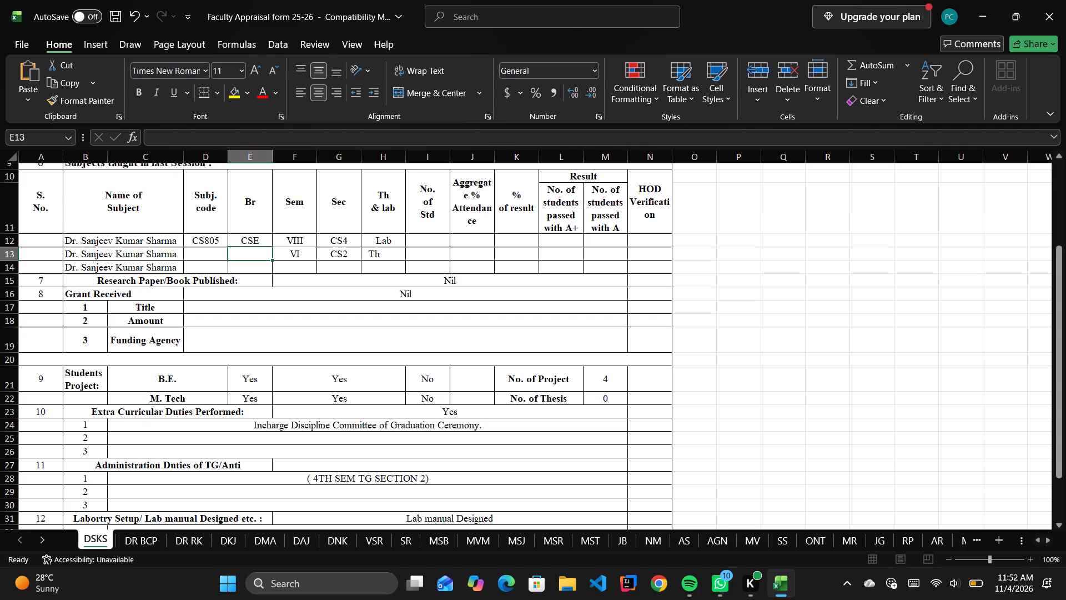
{"action": "type", "text": "CSE"}
Enter the subject code CS601 in cell D13 of the second subject row, replacing the autocompleted ending.
{"action": "left_click", "coordinate": [214, 250]}
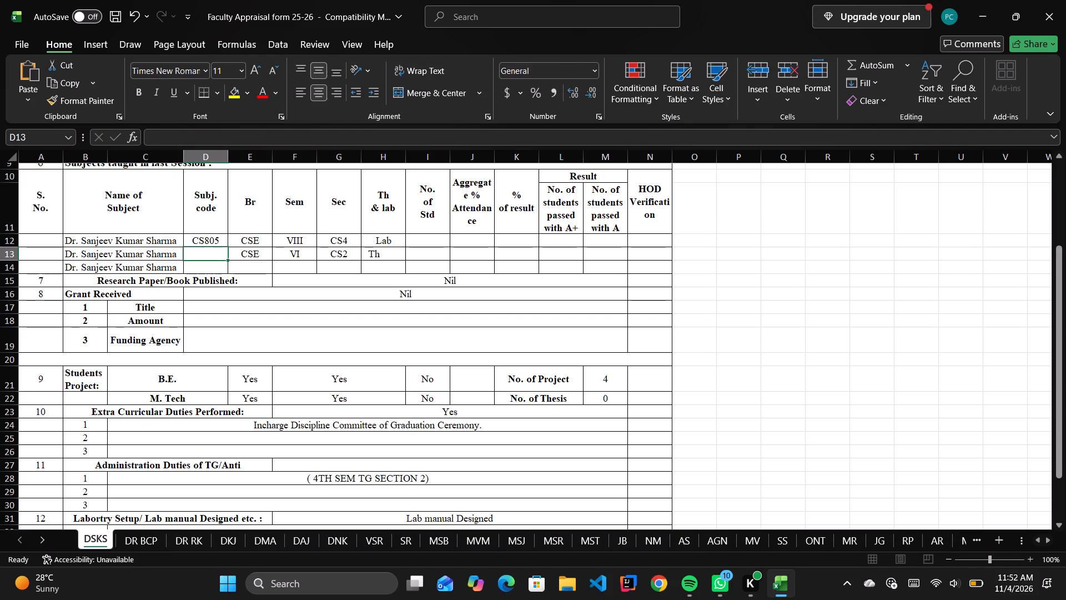
{"action": "key", "text": "shift+c"}
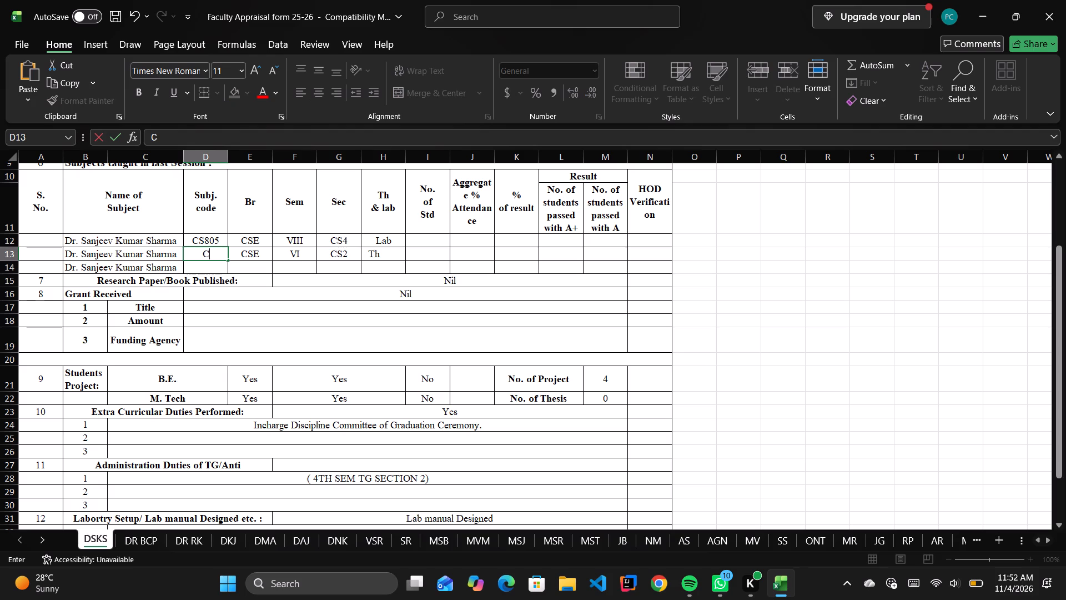
{"action": "key", "text": "shift+s"}
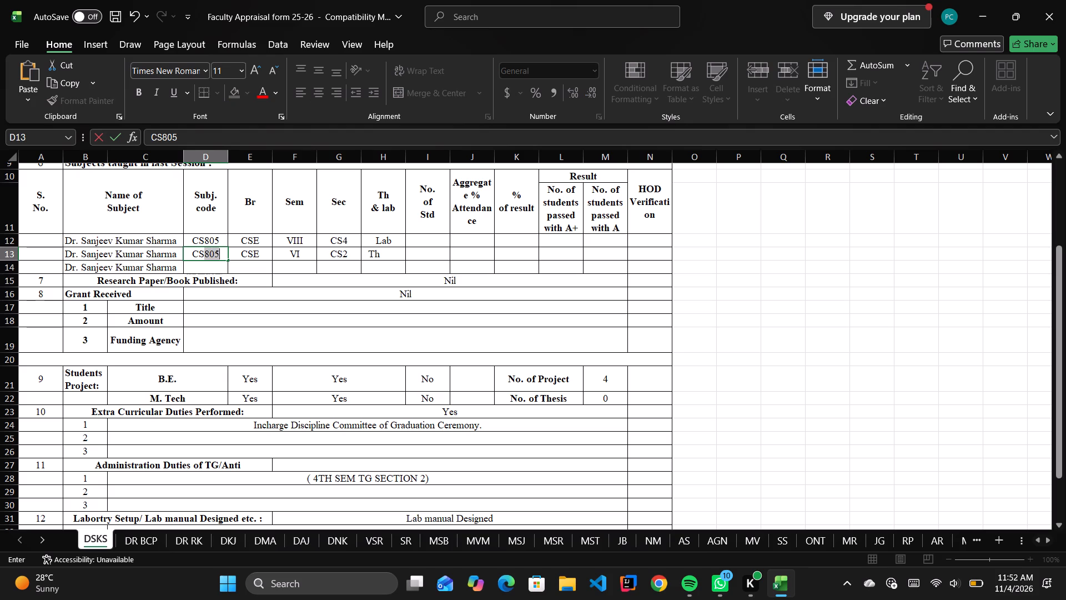
{"action": "left_click", "coordinate": [214, 250]}
{"action": "key", "text": "BackSpace"}
{"action": "key", "text": "BackSpace"}
{"action": "type", "text": "60"}
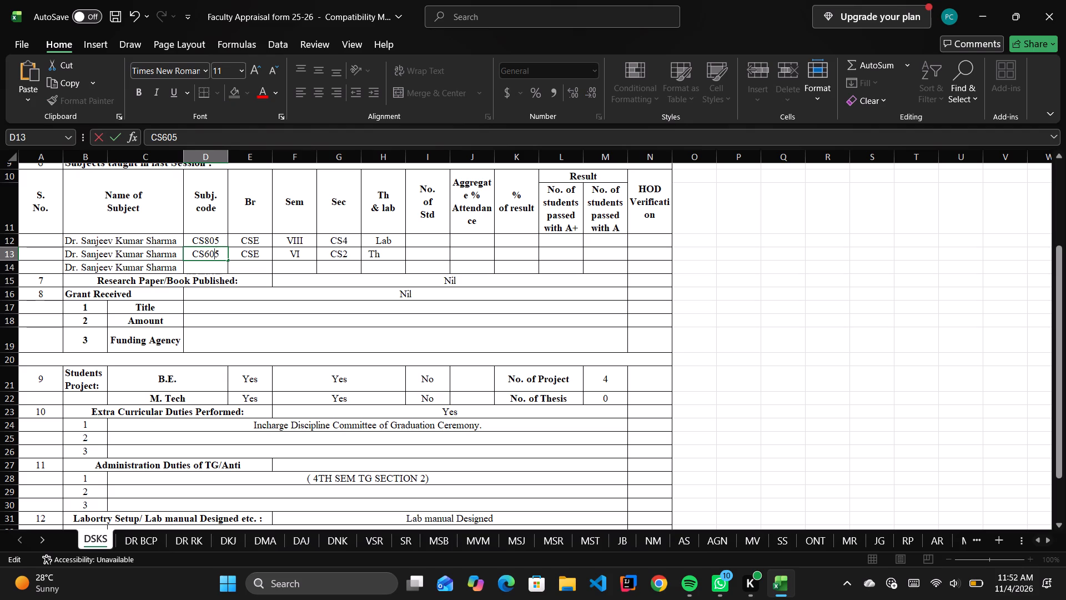
{"action": "key", "text": "1"}
{"action": "key", "text": "Right"}
{"action": "key", "text": "BackSpace"}
{"action": "scroll", "coordinate": [351, 273], "scroll_direction": "down", "scroll_amount": 1}
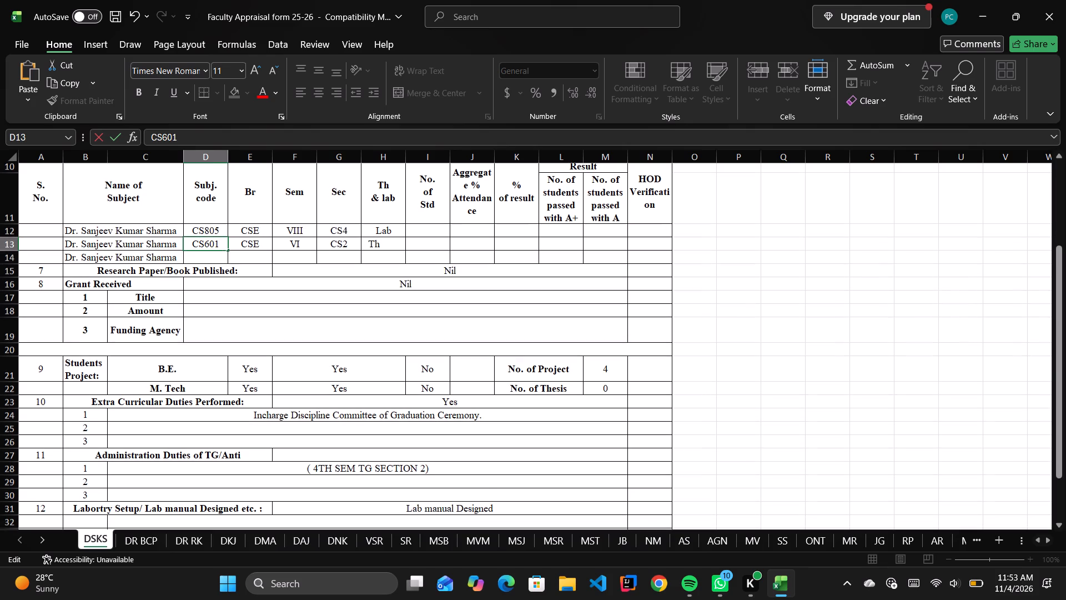
{"action": "scroll", "coordinate": [351, 273], "scroll_direction": "down", "scroll_amount": 1}
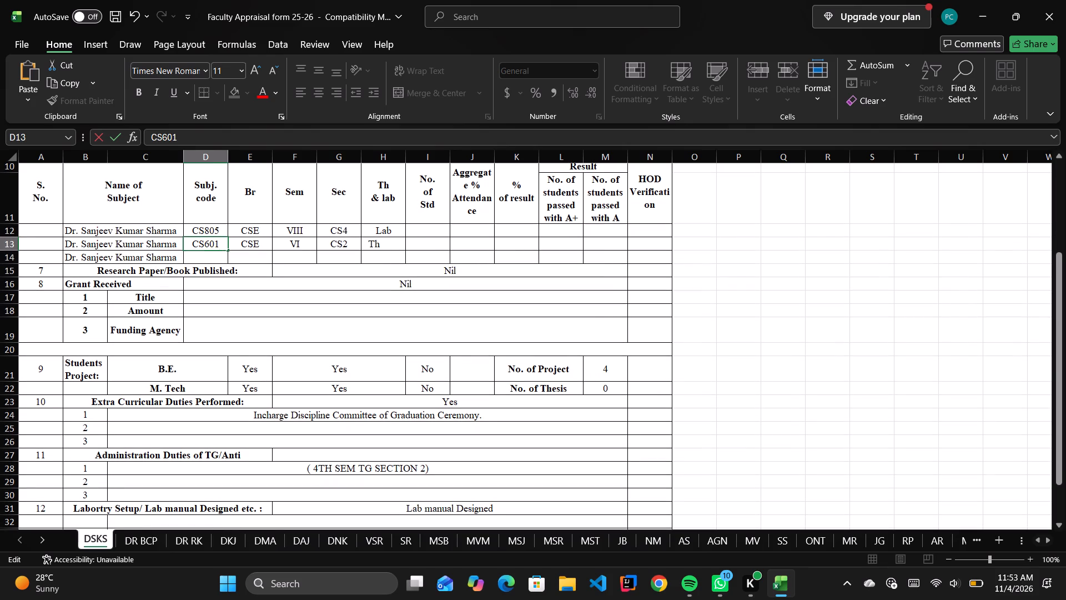
{"action": "left_click", "coordinate": [64, 229]}
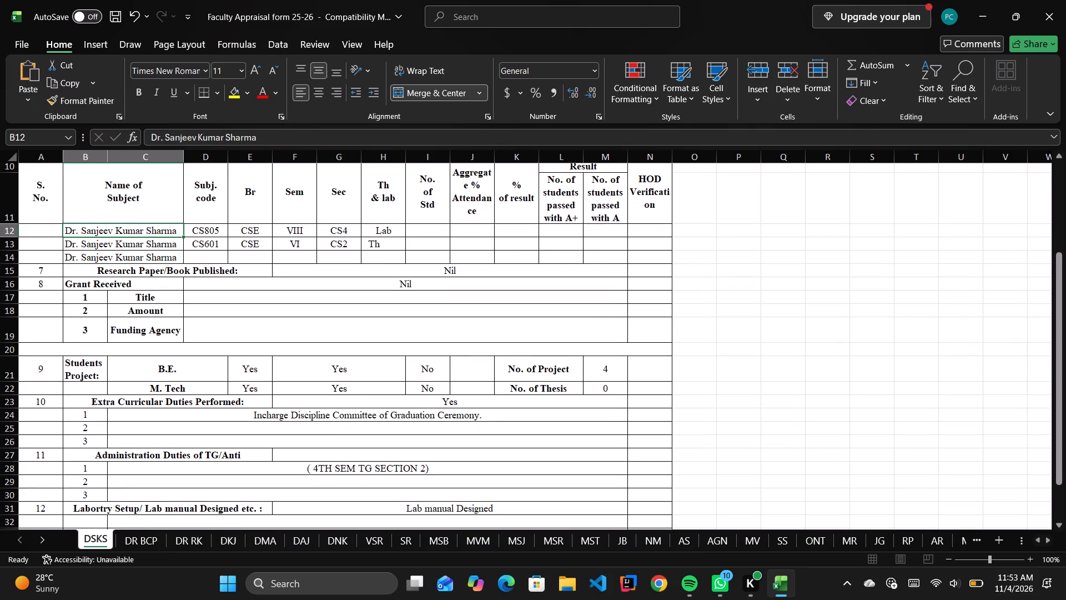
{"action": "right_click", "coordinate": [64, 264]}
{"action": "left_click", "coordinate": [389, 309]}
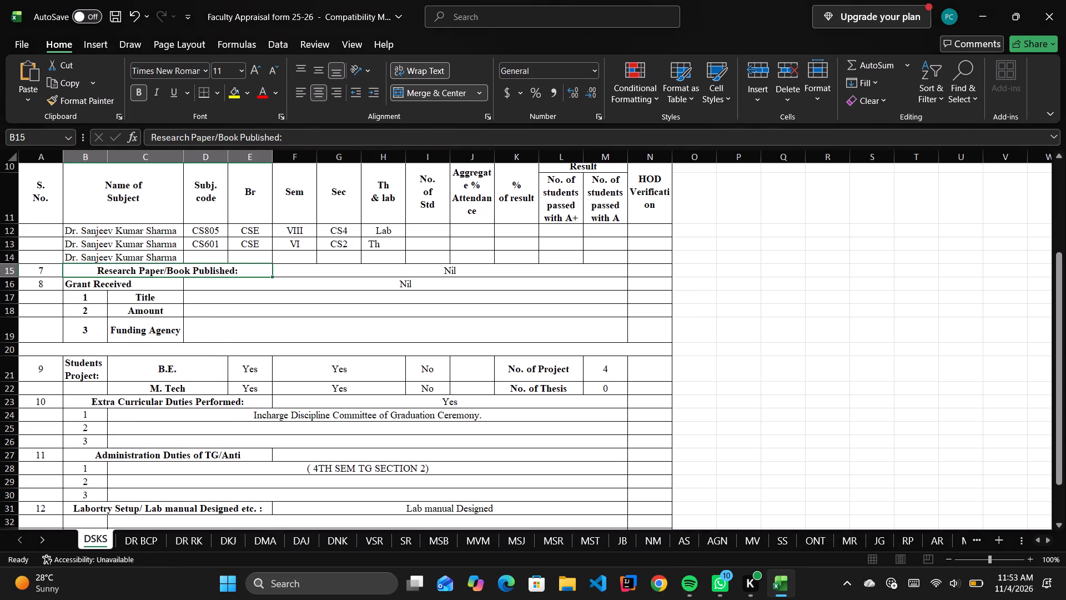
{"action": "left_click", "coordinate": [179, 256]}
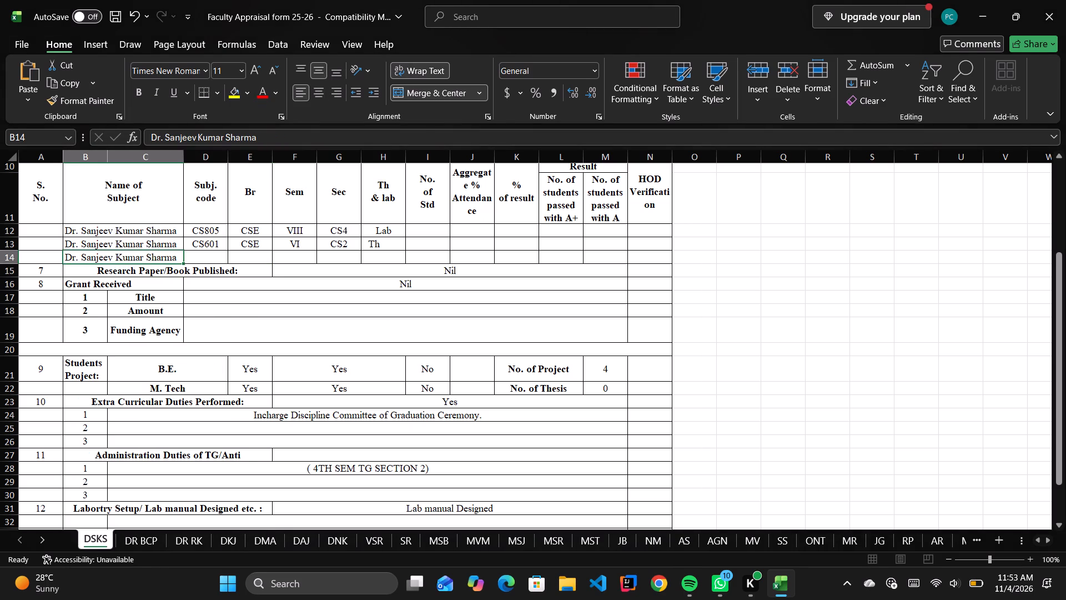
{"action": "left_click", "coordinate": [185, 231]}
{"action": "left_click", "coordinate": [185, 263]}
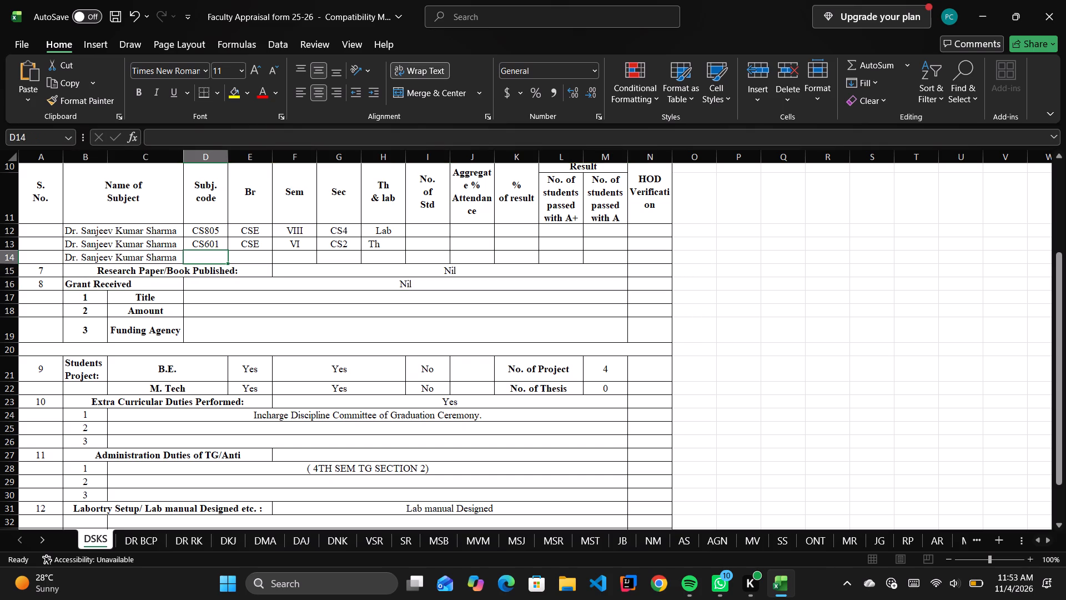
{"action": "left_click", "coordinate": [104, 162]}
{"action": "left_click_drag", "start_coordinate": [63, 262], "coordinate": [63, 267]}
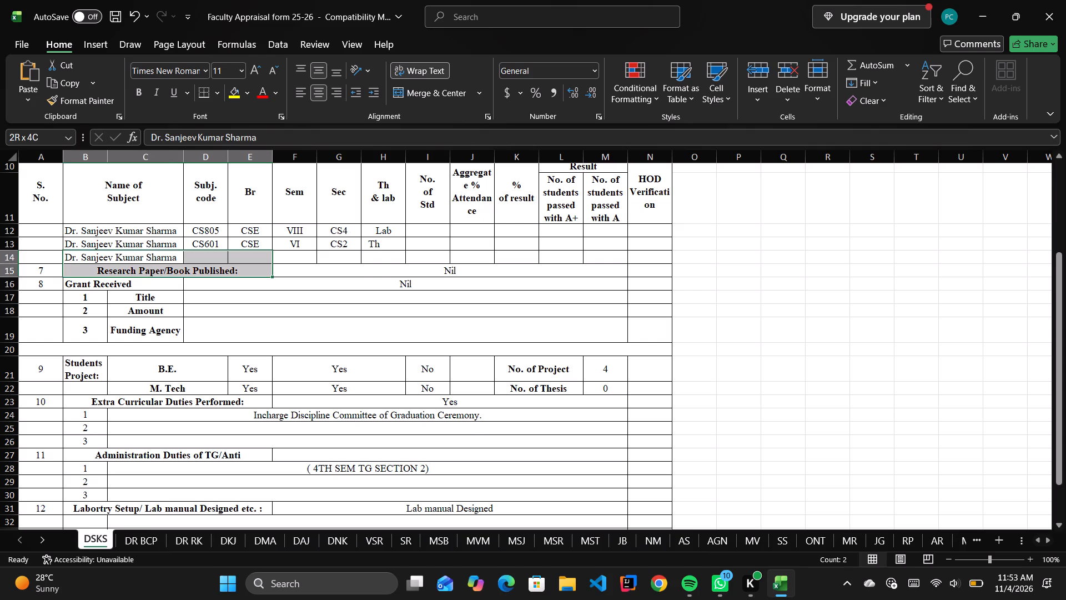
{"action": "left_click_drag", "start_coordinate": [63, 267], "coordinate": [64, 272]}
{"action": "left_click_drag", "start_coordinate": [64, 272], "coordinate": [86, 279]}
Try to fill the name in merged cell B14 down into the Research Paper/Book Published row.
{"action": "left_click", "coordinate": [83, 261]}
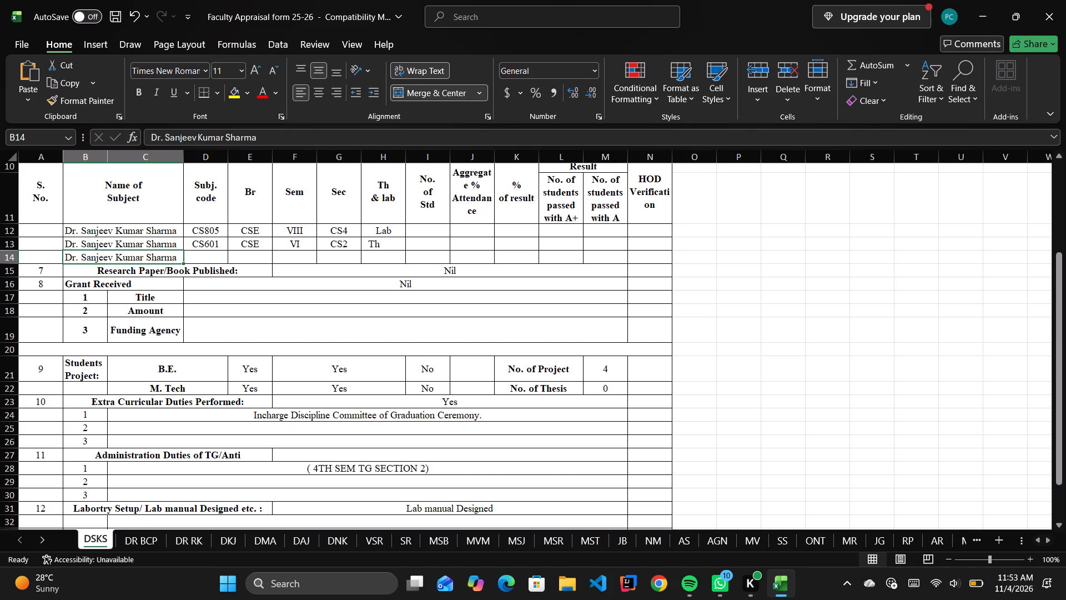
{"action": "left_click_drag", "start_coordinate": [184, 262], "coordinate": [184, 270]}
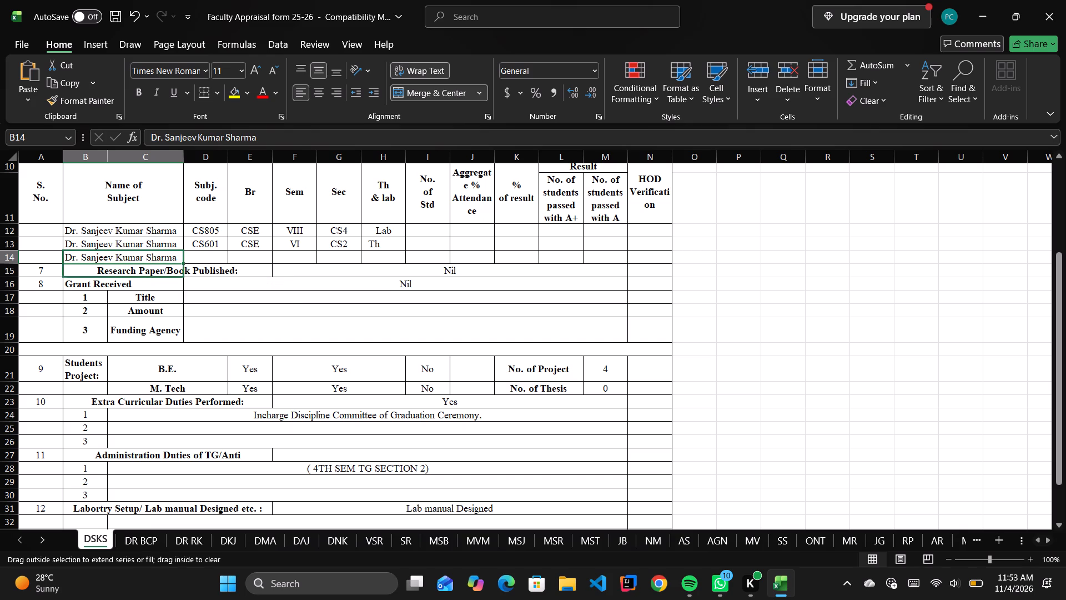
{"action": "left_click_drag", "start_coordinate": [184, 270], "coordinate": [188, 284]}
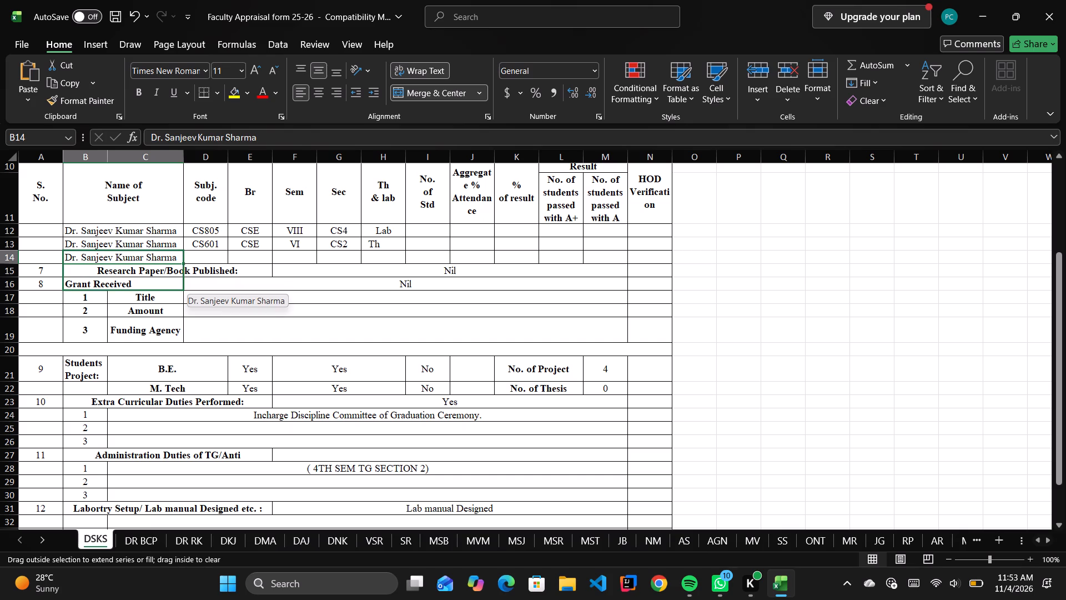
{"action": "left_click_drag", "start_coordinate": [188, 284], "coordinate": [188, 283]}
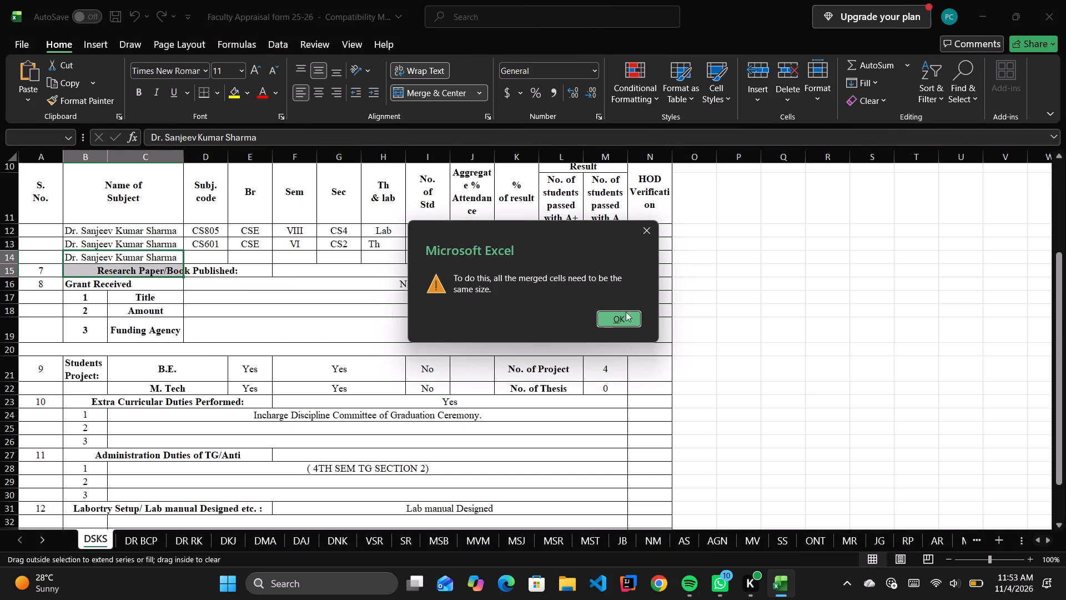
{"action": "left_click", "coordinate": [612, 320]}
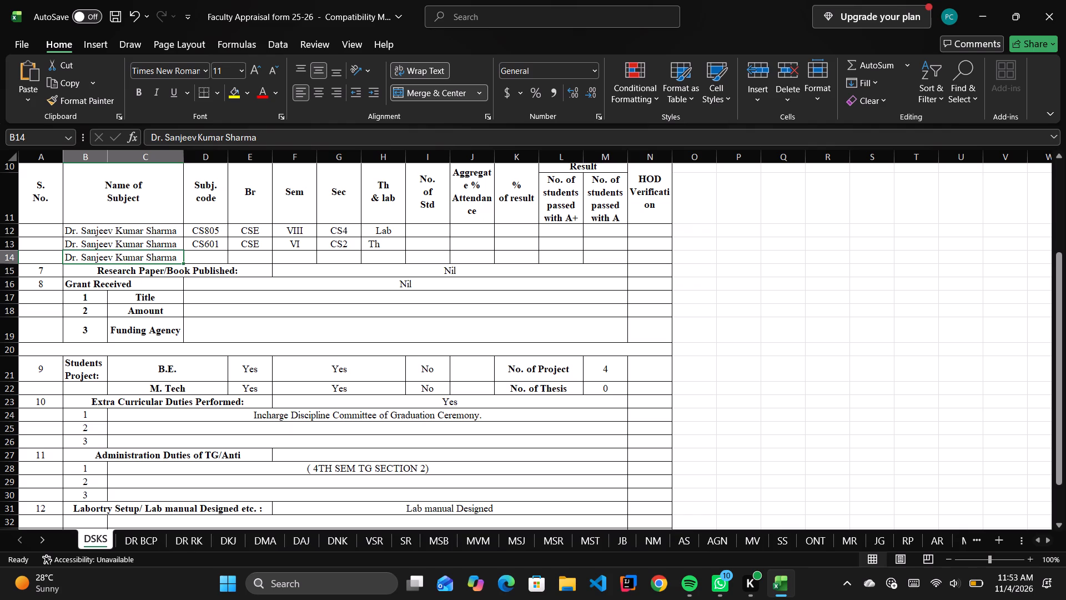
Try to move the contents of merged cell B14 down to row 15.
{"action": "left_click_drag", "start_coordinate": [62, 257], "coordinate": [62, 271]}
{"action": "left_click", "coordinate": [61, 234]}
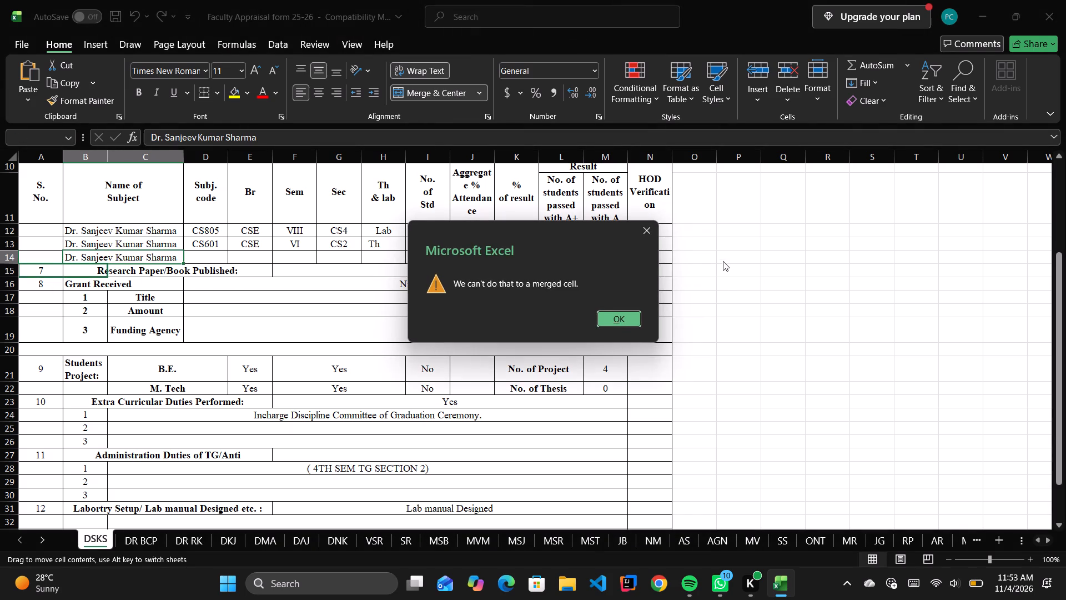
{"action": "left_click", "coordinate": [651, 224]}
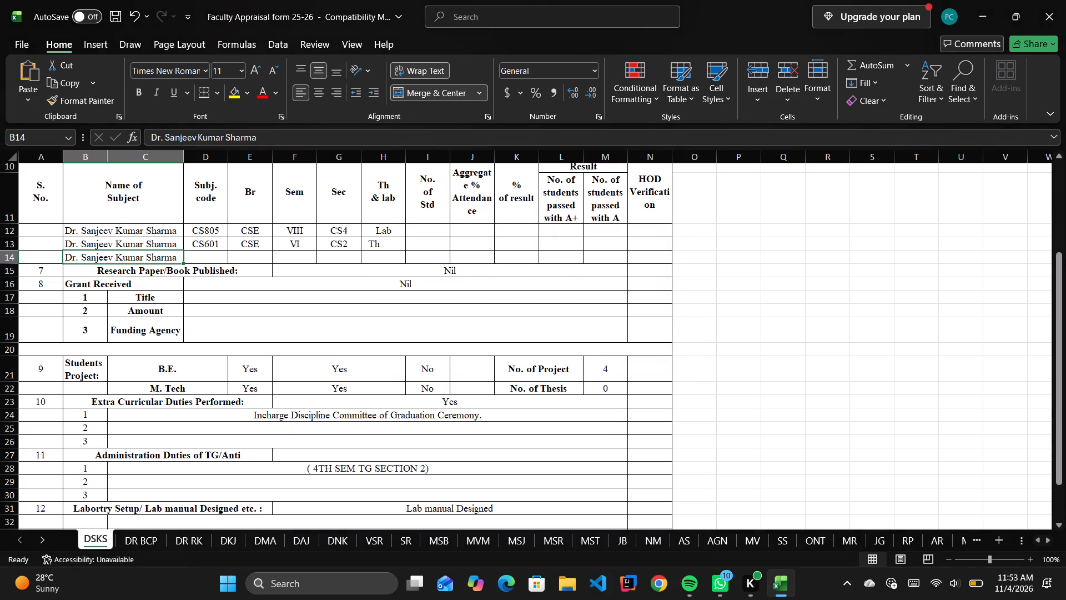
Widen column B very slightly.
{"action": "left_click_drag", "start_coordinate": [106, 150], "coordinate": [106, 151]}
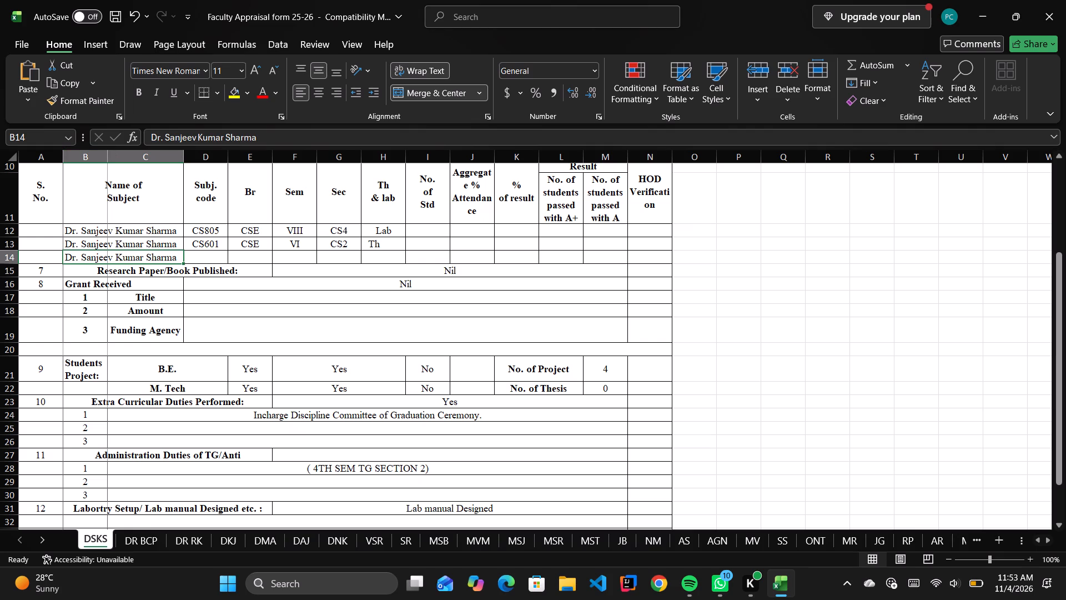
{"action": "left_click_drag", "start_coordinate": [106, 151], "coordinate": [107, 180]}
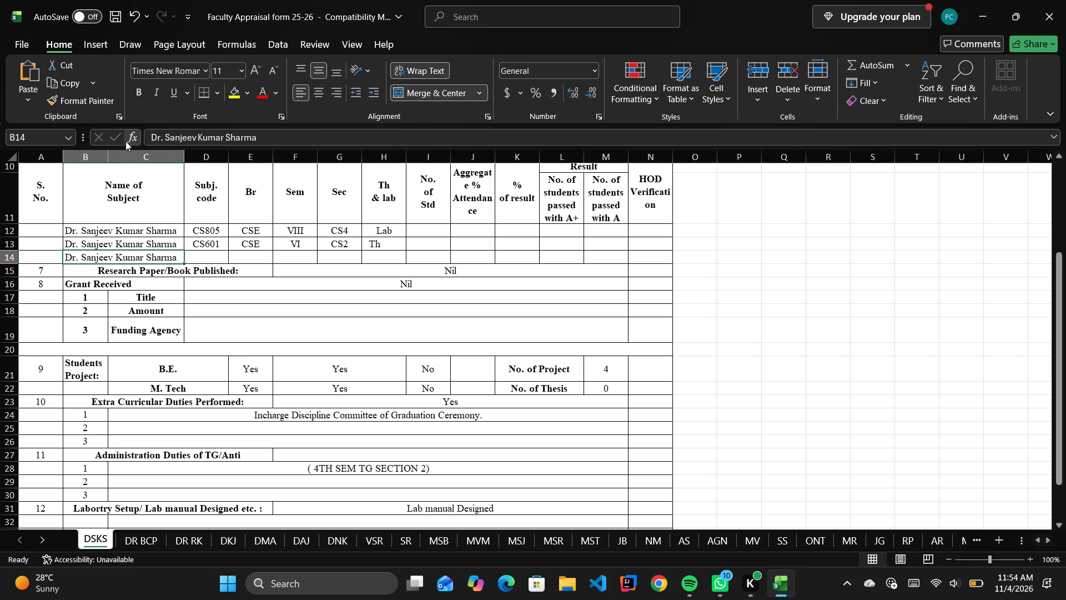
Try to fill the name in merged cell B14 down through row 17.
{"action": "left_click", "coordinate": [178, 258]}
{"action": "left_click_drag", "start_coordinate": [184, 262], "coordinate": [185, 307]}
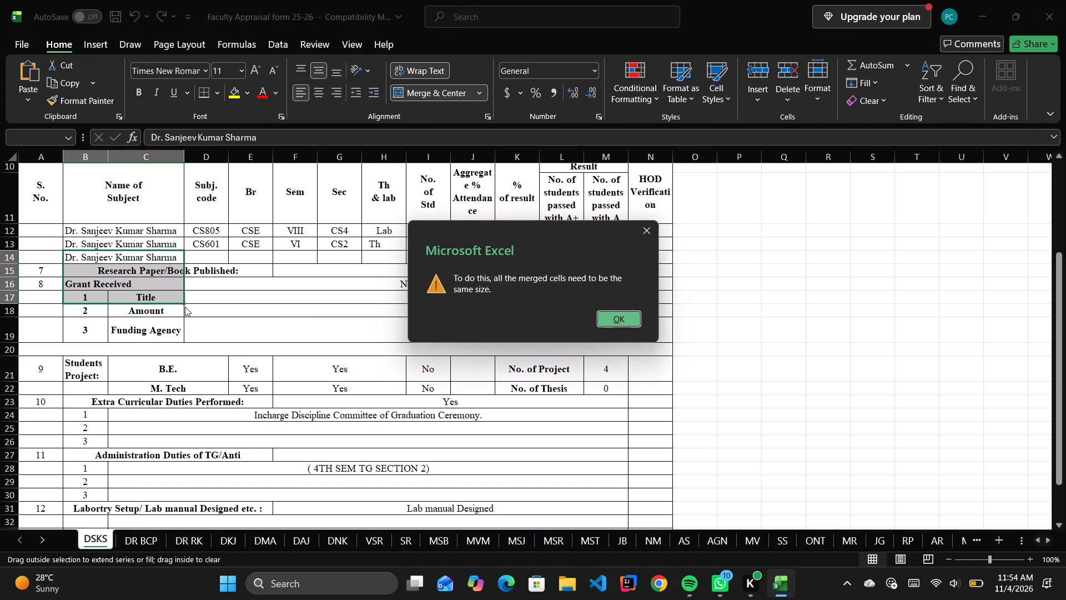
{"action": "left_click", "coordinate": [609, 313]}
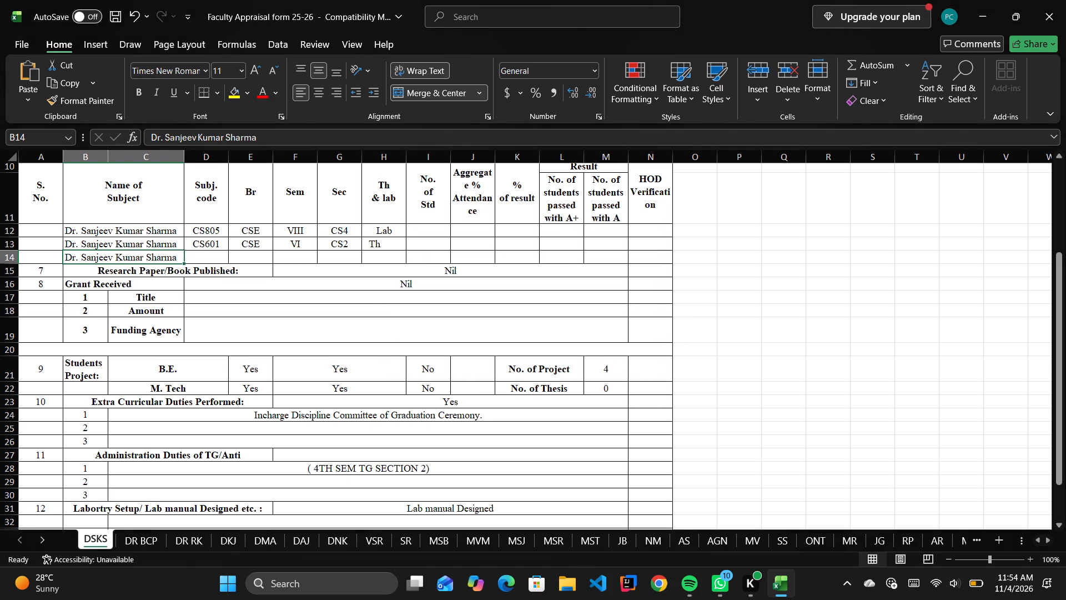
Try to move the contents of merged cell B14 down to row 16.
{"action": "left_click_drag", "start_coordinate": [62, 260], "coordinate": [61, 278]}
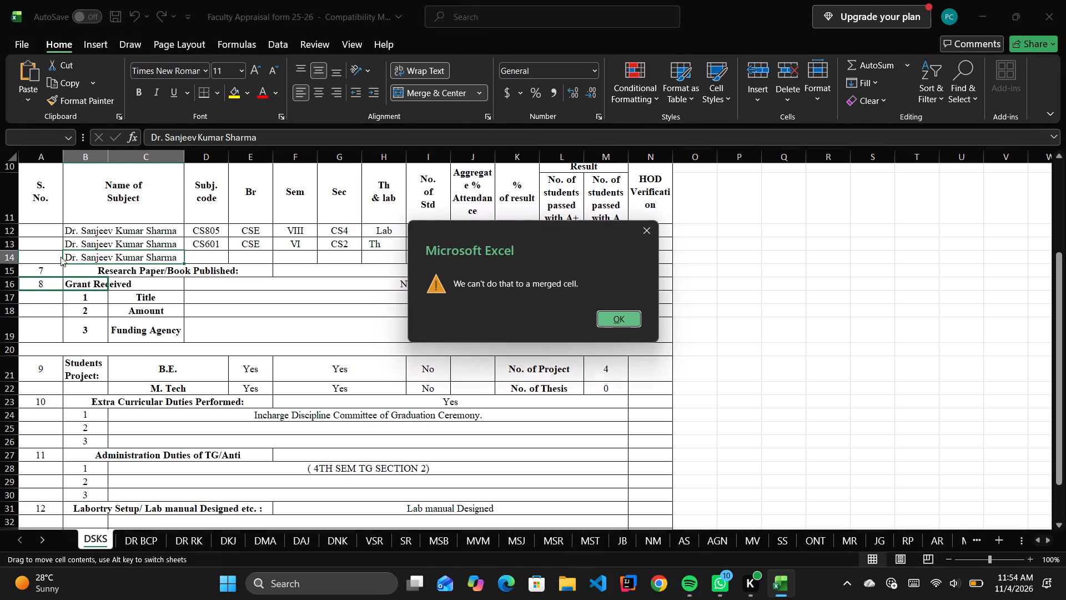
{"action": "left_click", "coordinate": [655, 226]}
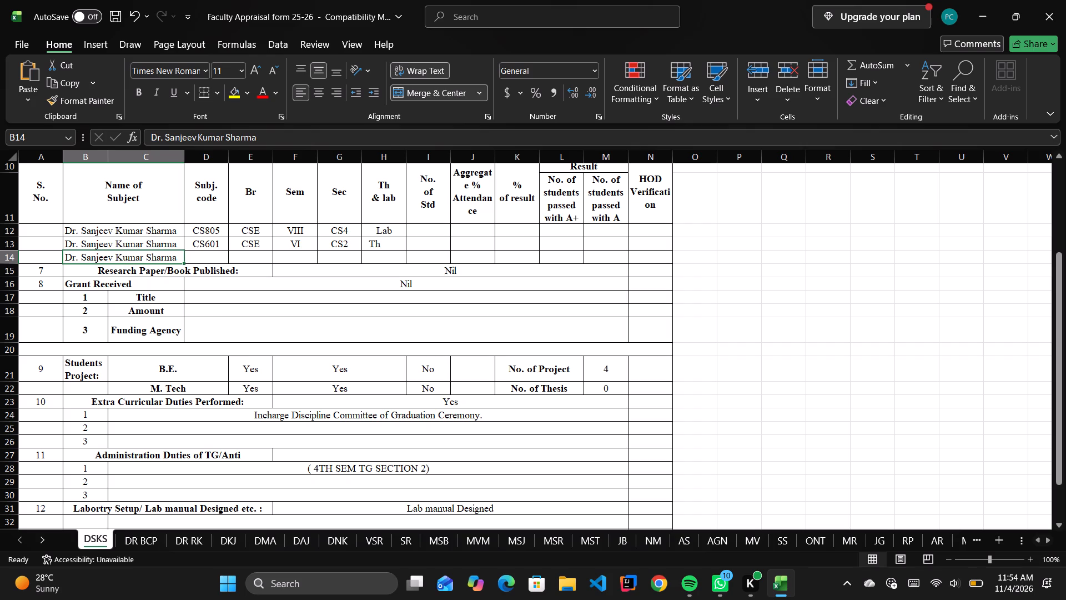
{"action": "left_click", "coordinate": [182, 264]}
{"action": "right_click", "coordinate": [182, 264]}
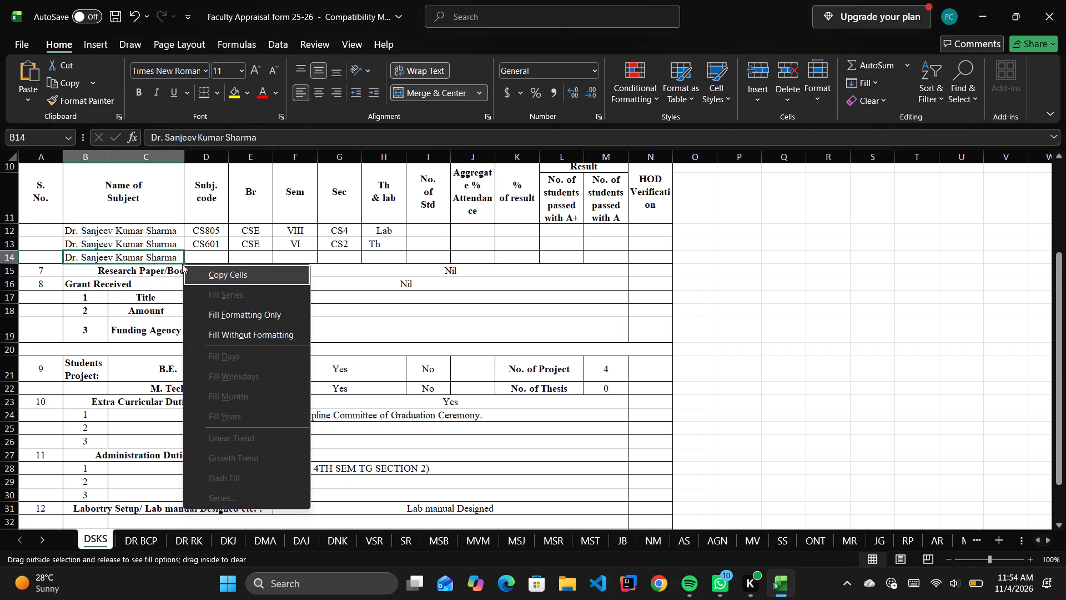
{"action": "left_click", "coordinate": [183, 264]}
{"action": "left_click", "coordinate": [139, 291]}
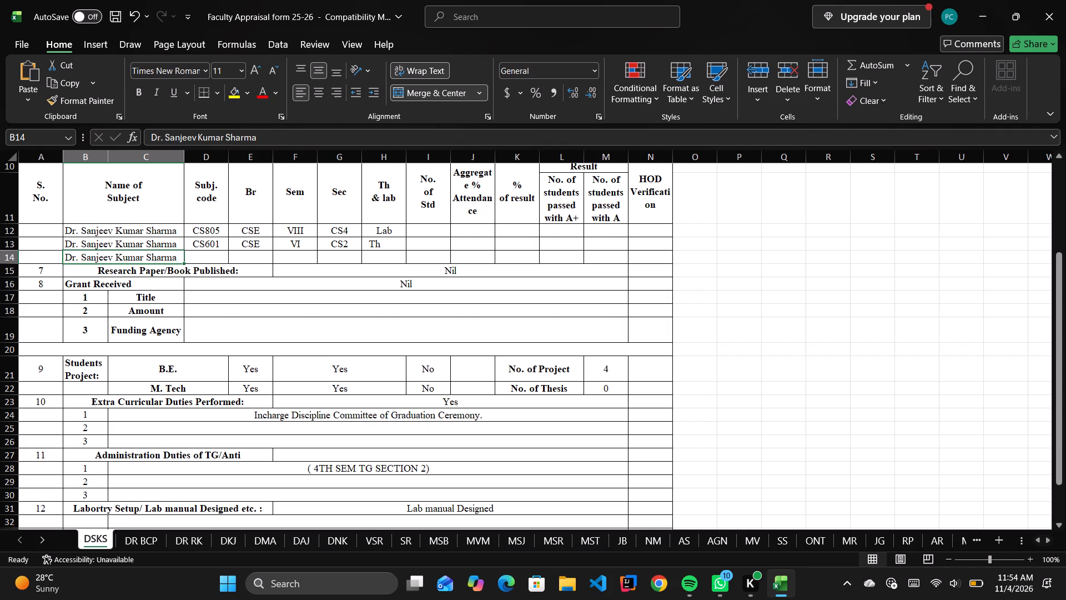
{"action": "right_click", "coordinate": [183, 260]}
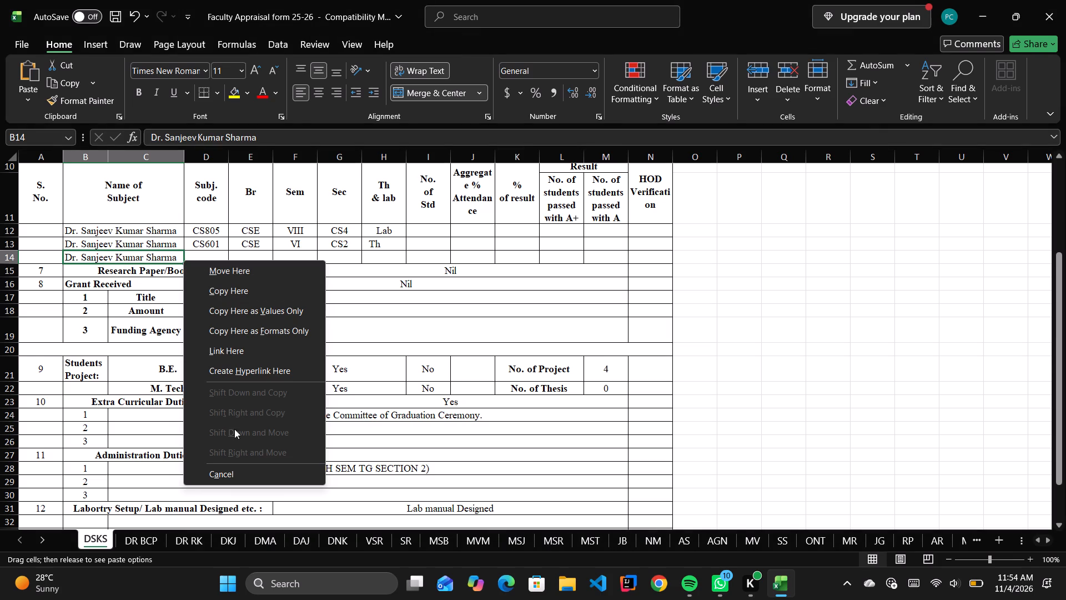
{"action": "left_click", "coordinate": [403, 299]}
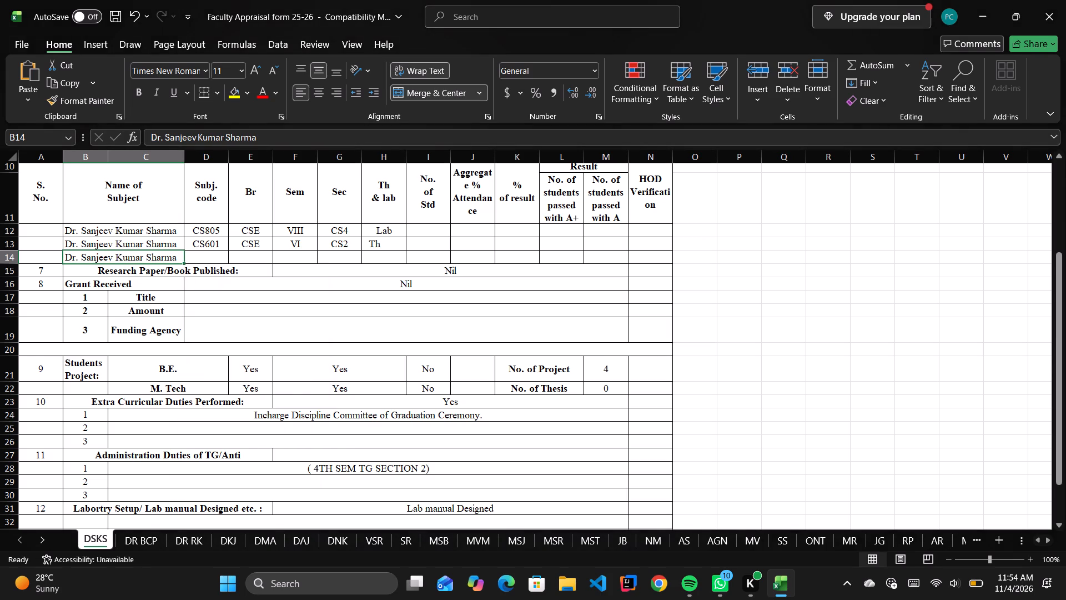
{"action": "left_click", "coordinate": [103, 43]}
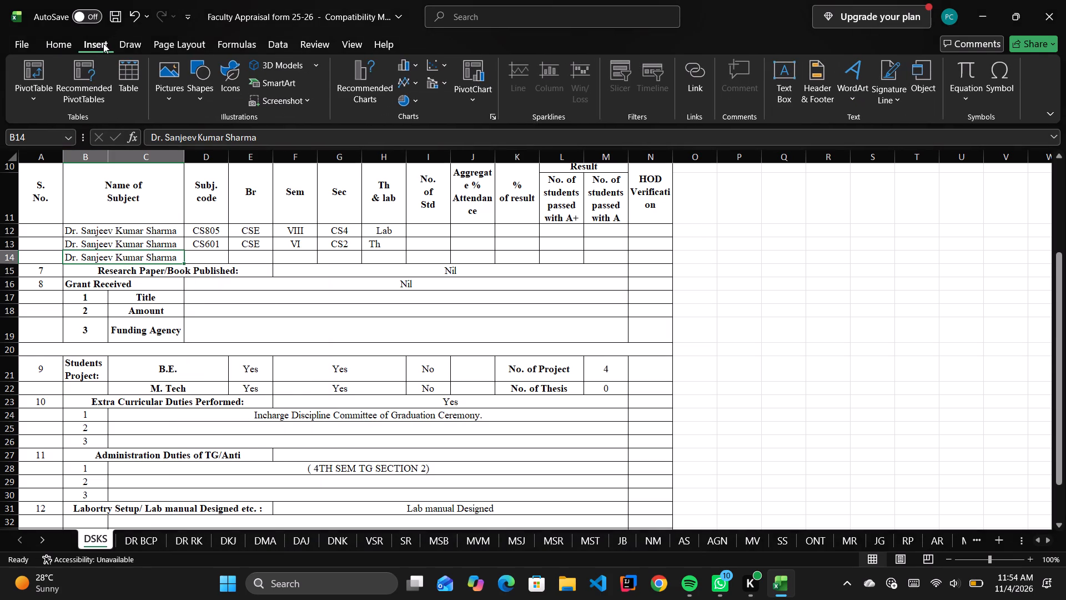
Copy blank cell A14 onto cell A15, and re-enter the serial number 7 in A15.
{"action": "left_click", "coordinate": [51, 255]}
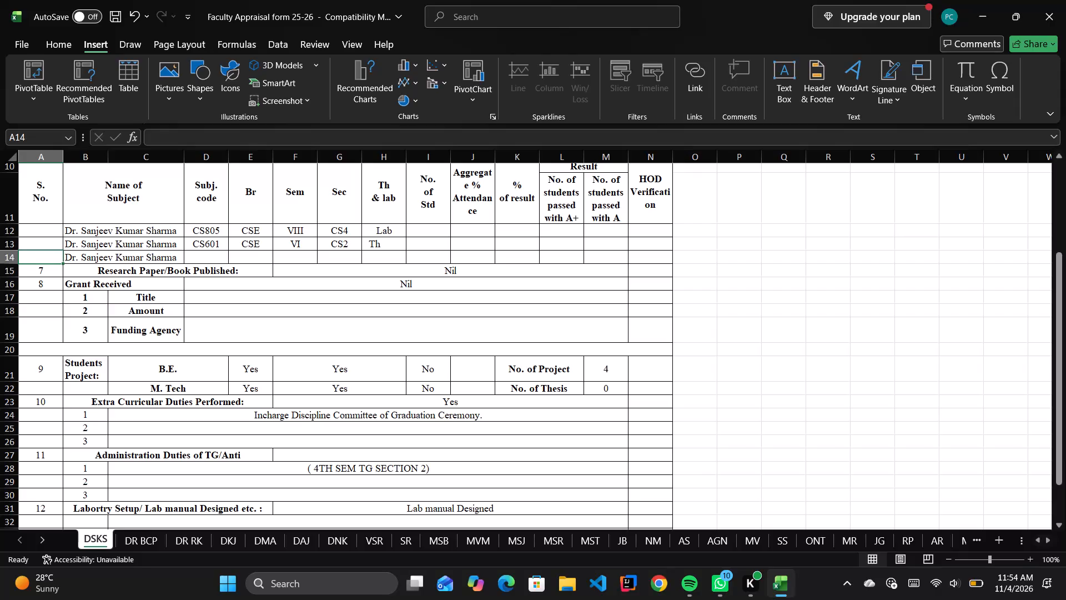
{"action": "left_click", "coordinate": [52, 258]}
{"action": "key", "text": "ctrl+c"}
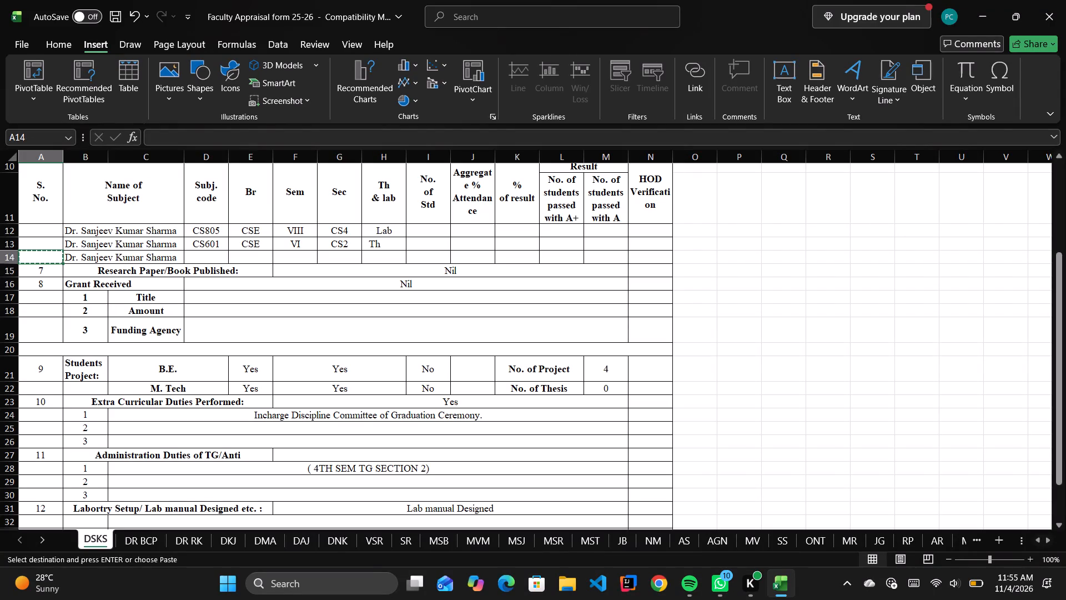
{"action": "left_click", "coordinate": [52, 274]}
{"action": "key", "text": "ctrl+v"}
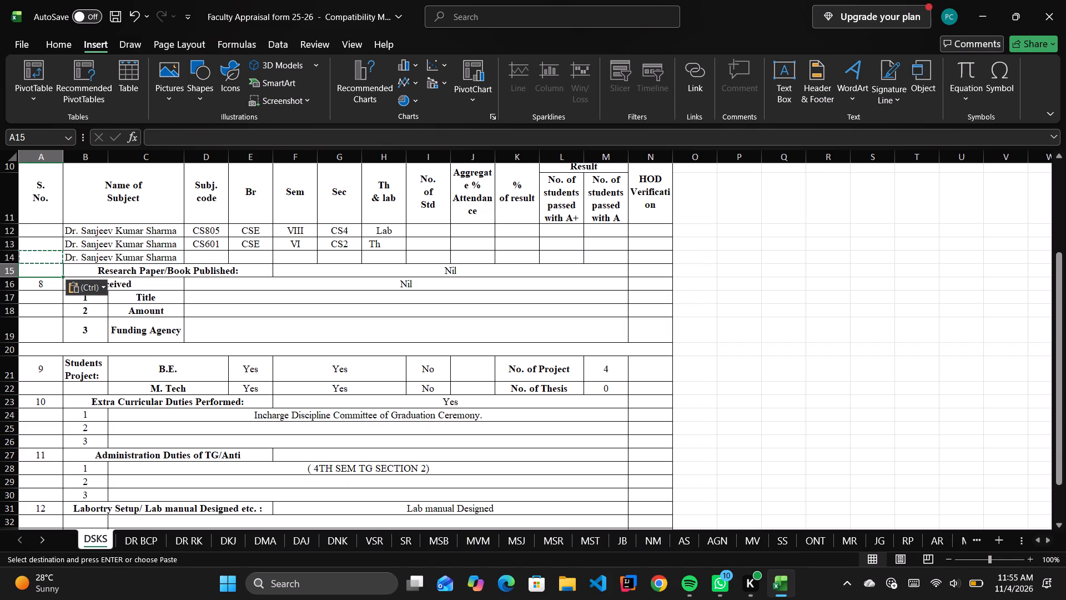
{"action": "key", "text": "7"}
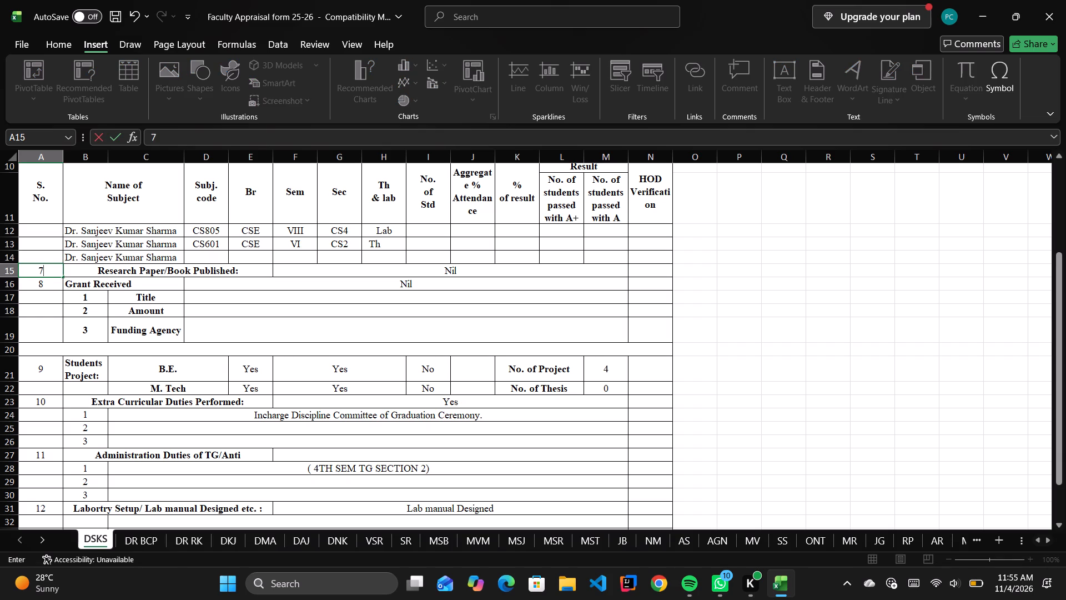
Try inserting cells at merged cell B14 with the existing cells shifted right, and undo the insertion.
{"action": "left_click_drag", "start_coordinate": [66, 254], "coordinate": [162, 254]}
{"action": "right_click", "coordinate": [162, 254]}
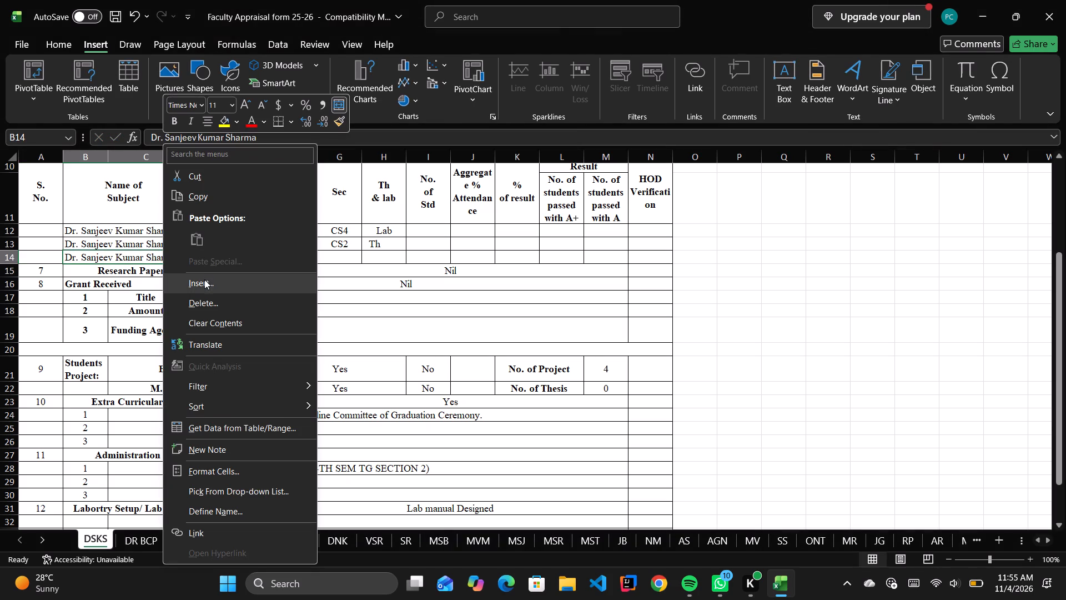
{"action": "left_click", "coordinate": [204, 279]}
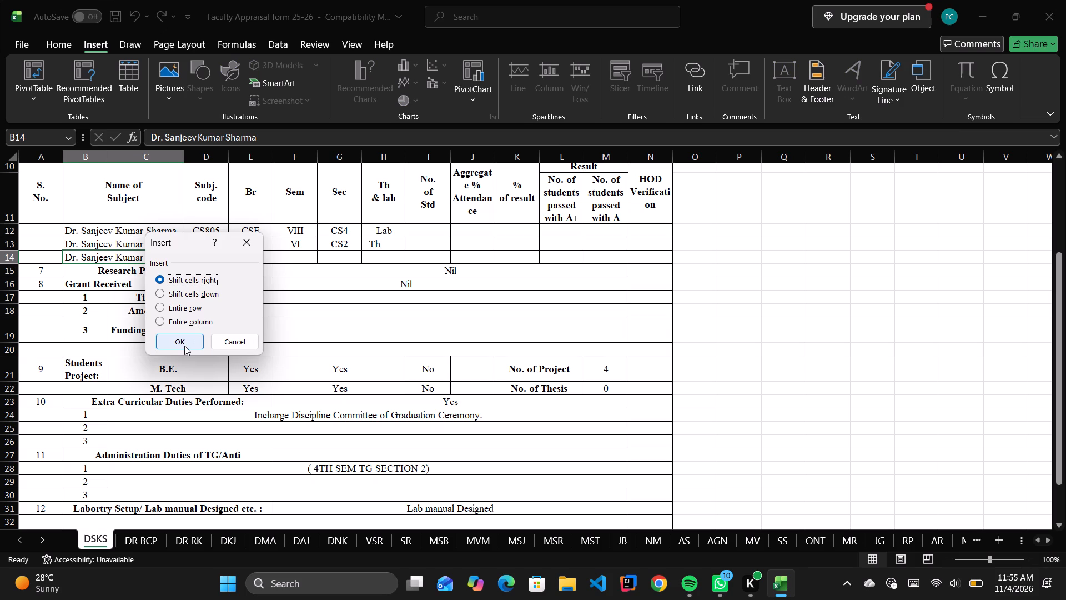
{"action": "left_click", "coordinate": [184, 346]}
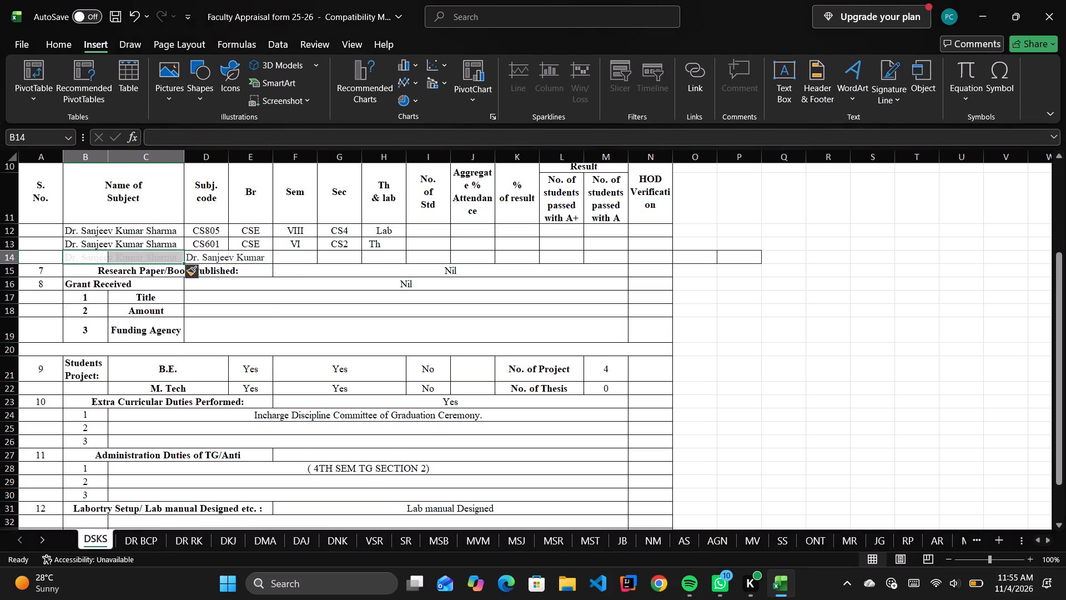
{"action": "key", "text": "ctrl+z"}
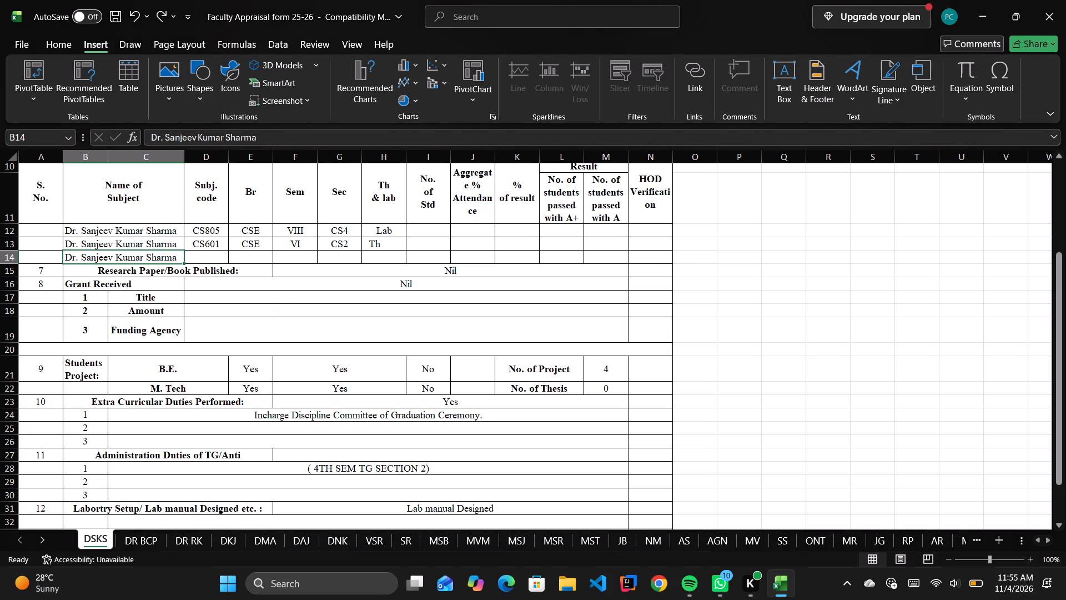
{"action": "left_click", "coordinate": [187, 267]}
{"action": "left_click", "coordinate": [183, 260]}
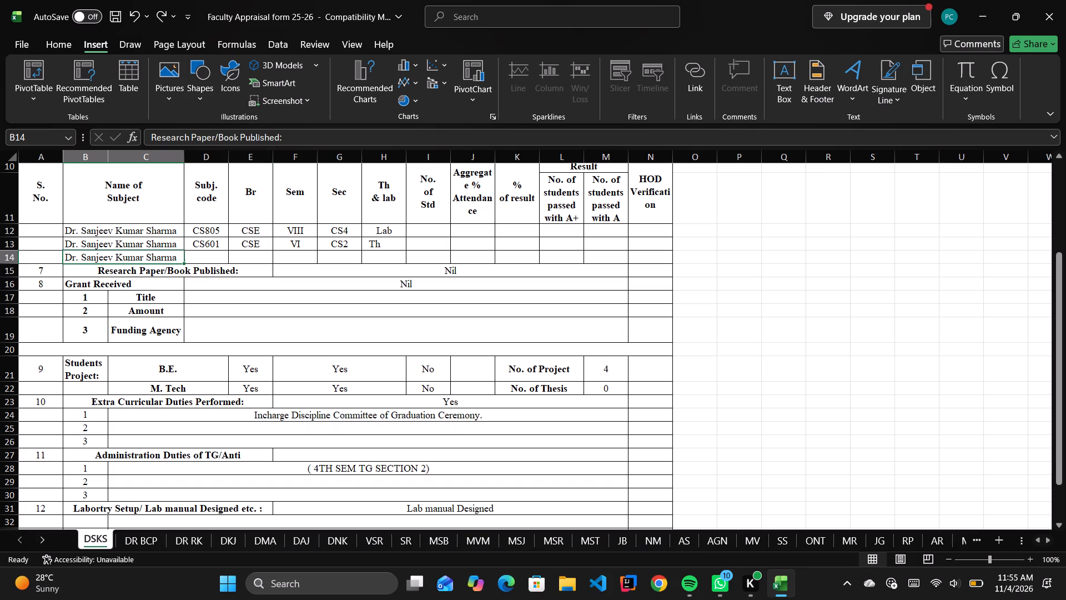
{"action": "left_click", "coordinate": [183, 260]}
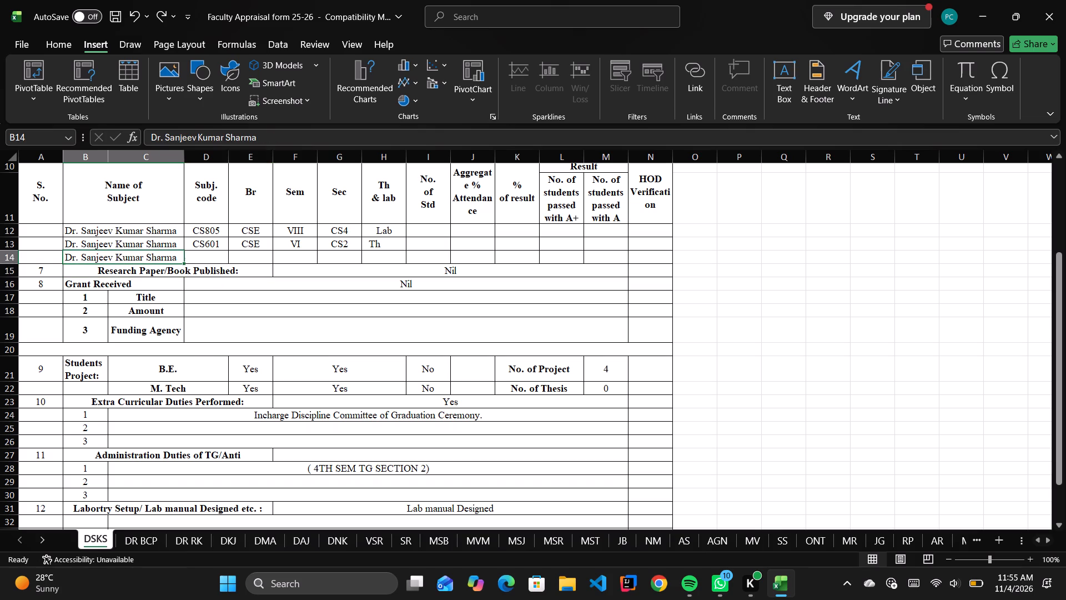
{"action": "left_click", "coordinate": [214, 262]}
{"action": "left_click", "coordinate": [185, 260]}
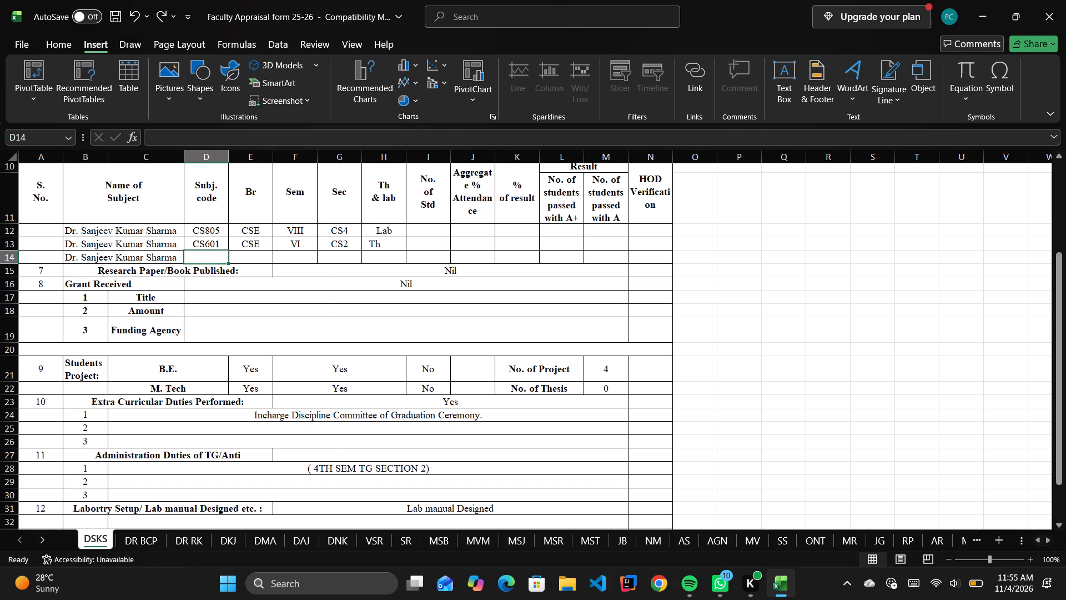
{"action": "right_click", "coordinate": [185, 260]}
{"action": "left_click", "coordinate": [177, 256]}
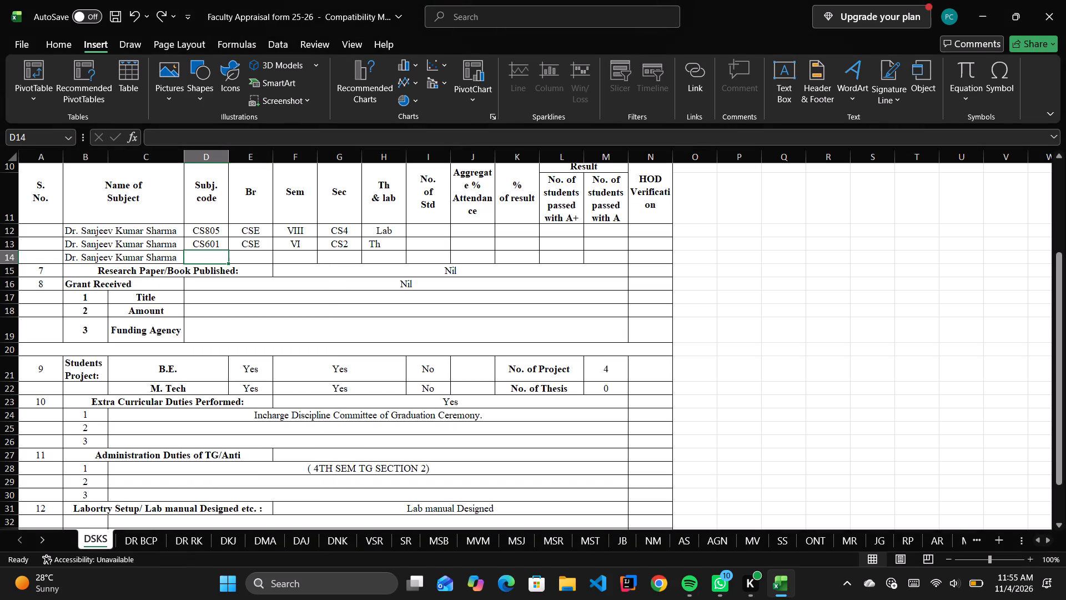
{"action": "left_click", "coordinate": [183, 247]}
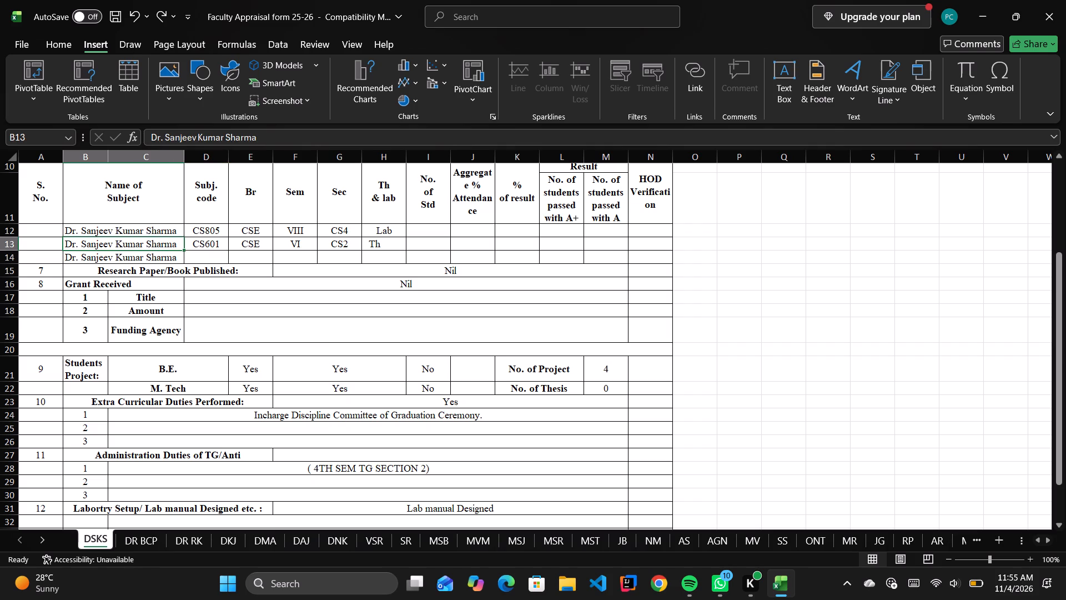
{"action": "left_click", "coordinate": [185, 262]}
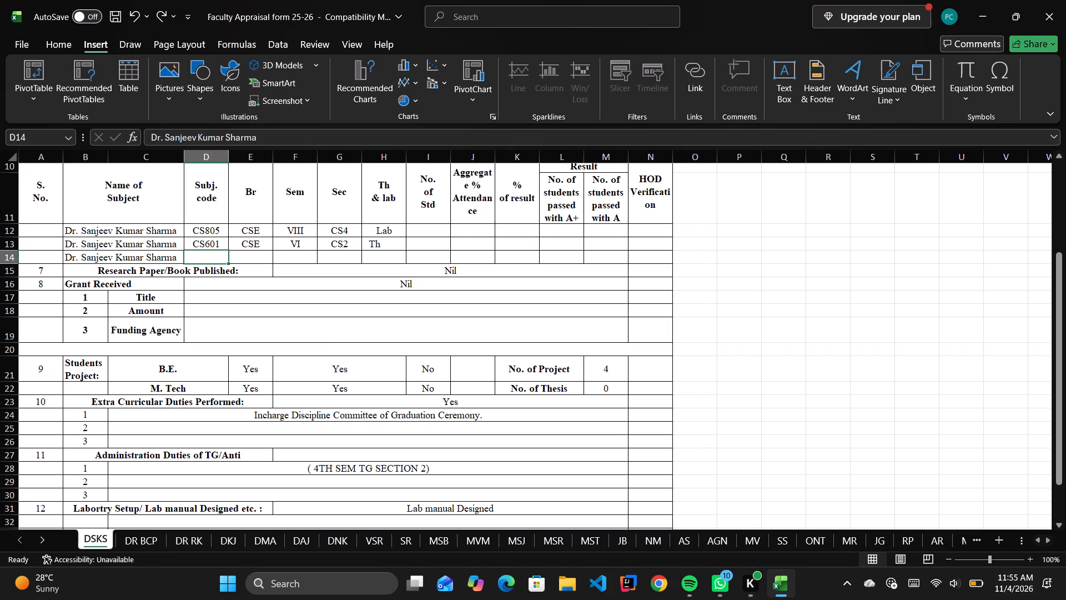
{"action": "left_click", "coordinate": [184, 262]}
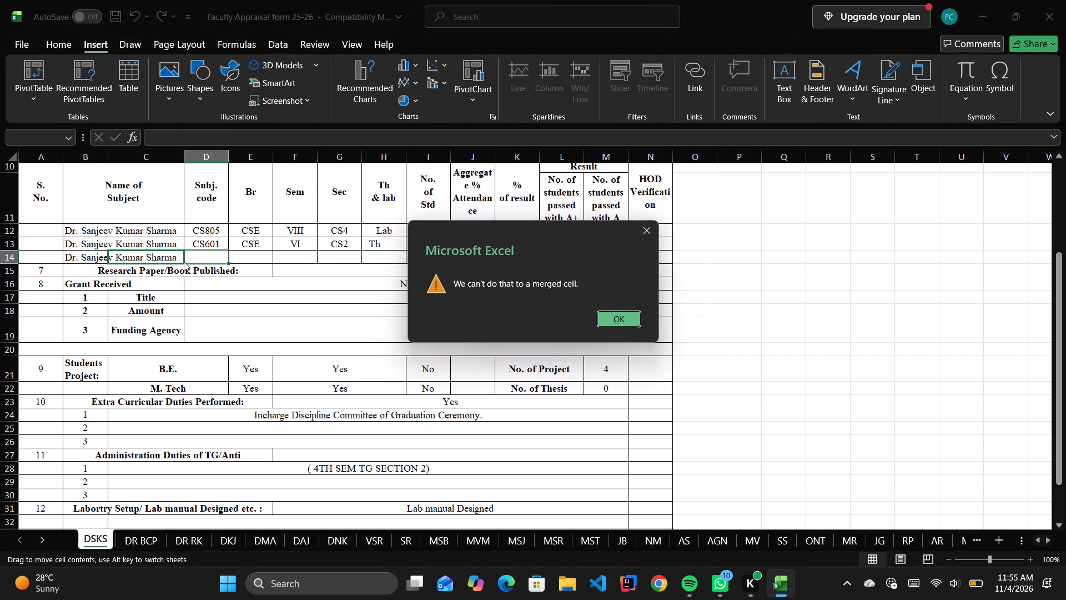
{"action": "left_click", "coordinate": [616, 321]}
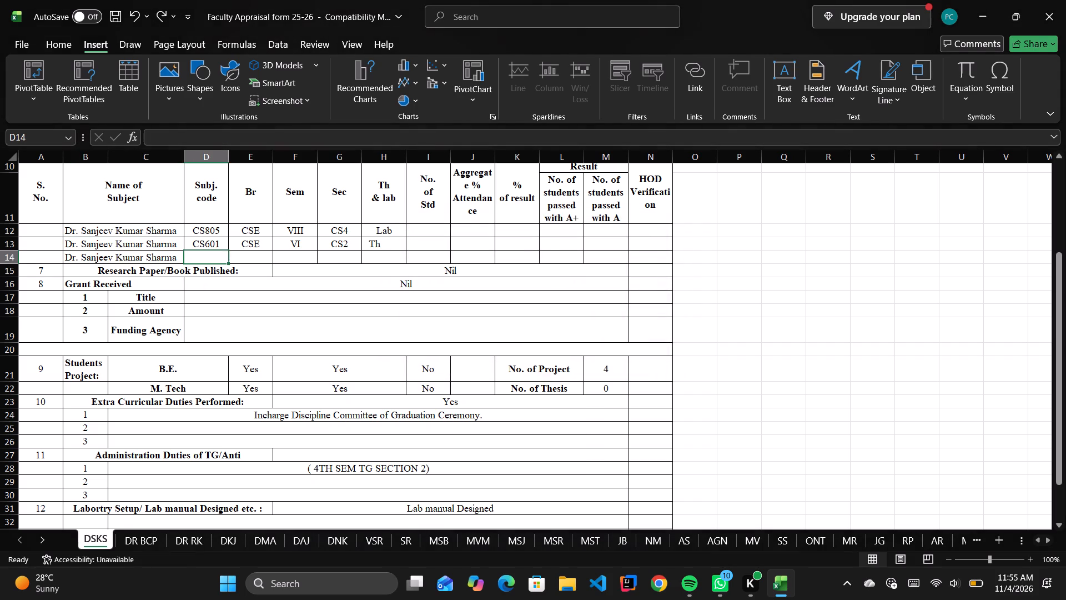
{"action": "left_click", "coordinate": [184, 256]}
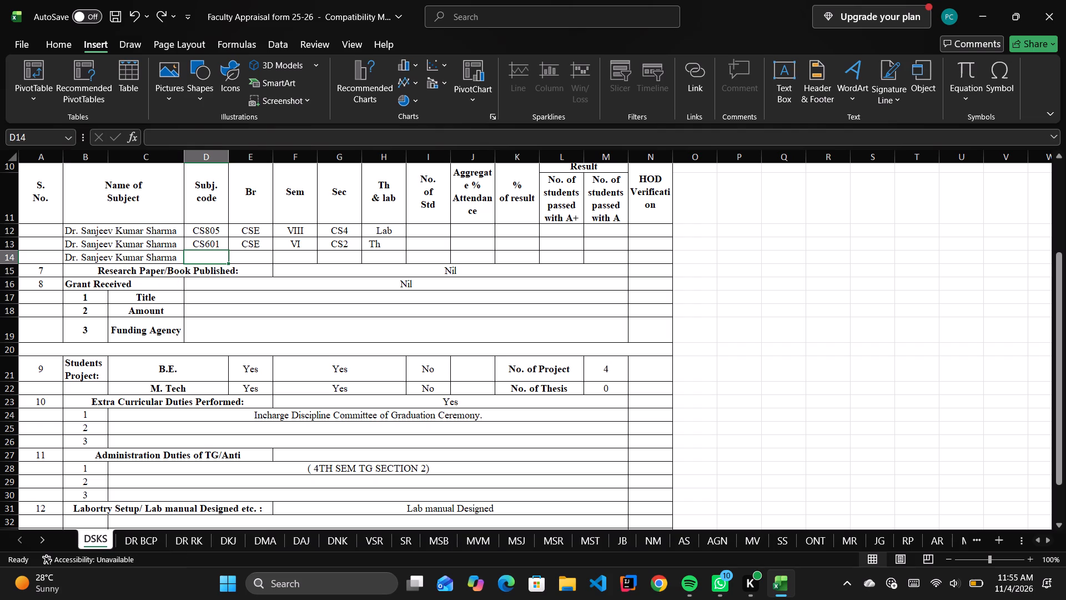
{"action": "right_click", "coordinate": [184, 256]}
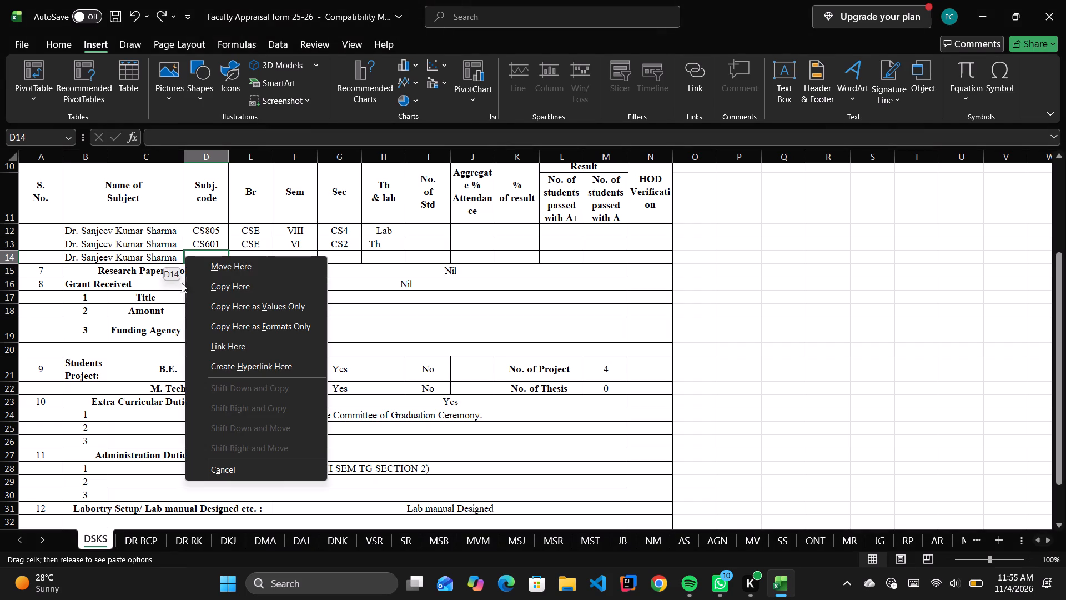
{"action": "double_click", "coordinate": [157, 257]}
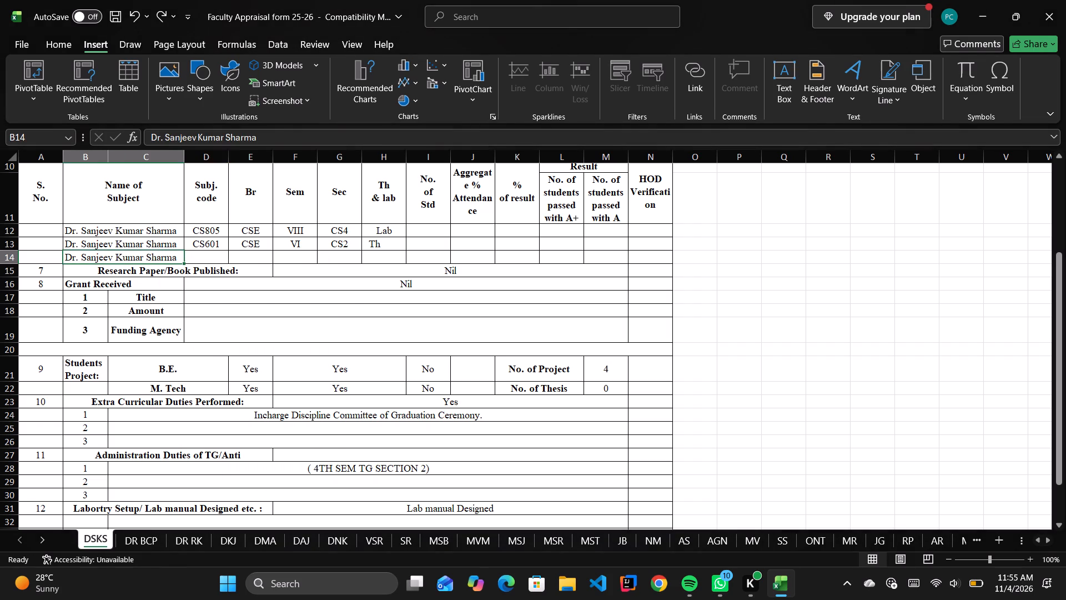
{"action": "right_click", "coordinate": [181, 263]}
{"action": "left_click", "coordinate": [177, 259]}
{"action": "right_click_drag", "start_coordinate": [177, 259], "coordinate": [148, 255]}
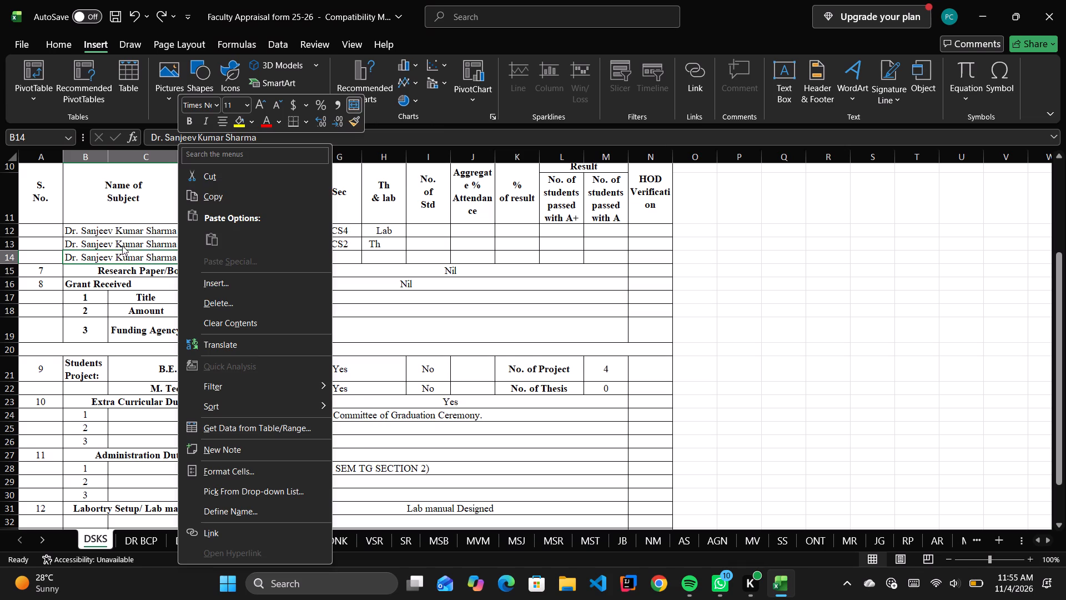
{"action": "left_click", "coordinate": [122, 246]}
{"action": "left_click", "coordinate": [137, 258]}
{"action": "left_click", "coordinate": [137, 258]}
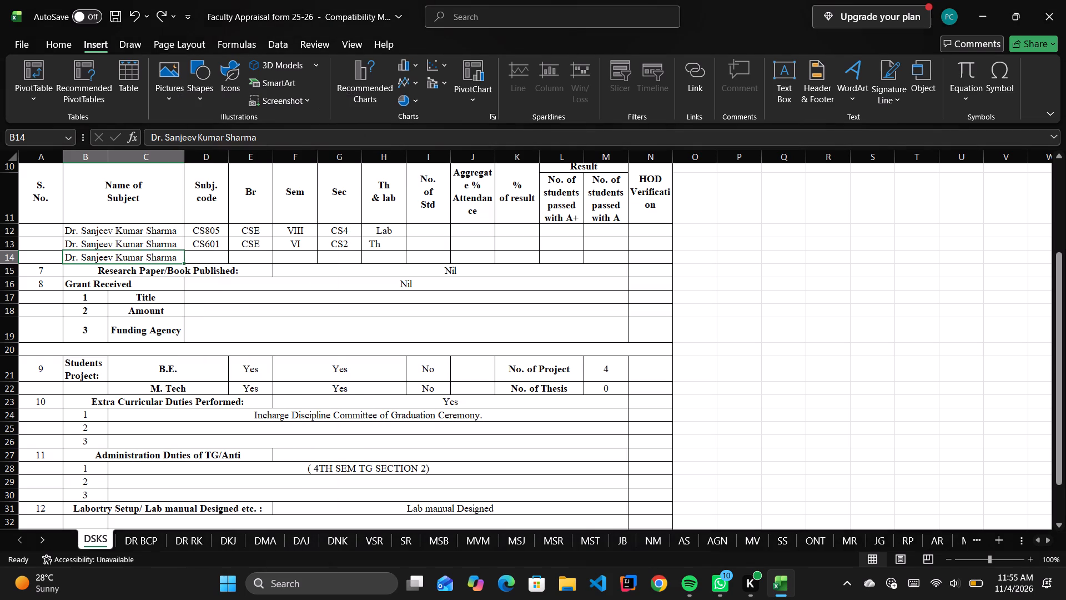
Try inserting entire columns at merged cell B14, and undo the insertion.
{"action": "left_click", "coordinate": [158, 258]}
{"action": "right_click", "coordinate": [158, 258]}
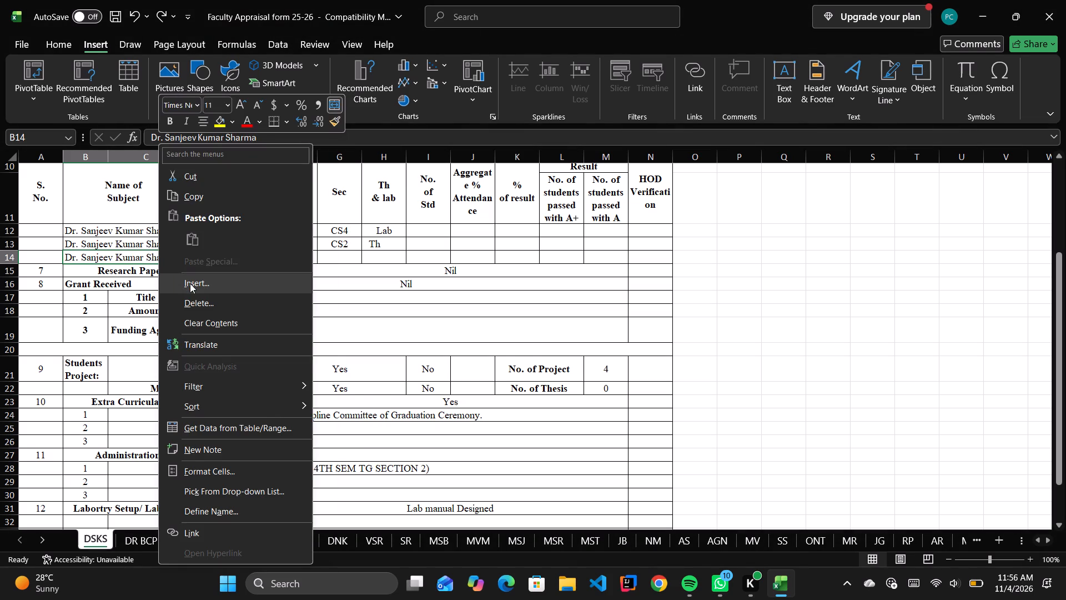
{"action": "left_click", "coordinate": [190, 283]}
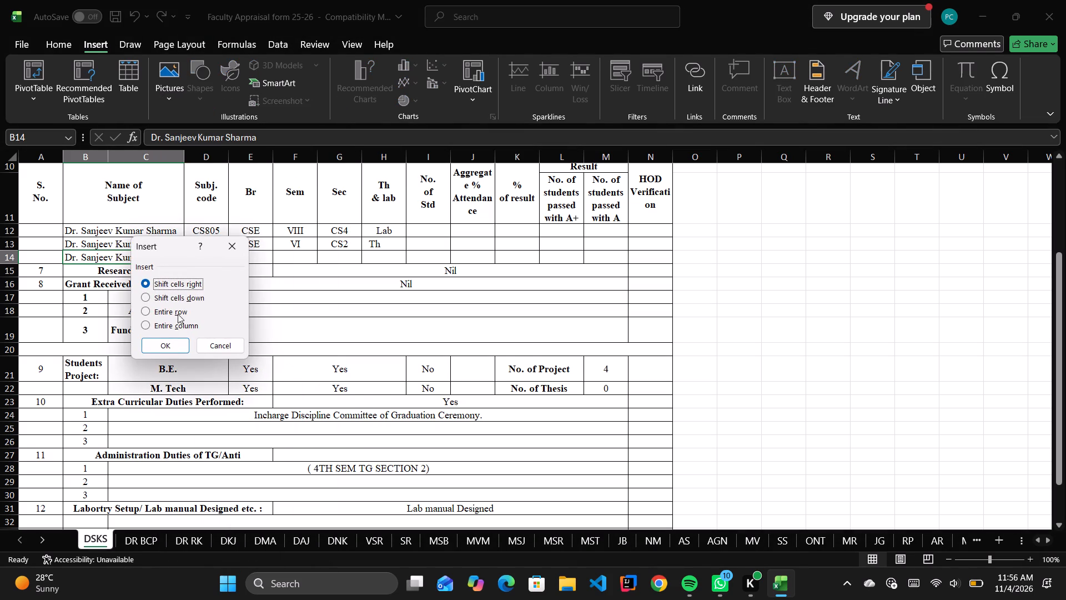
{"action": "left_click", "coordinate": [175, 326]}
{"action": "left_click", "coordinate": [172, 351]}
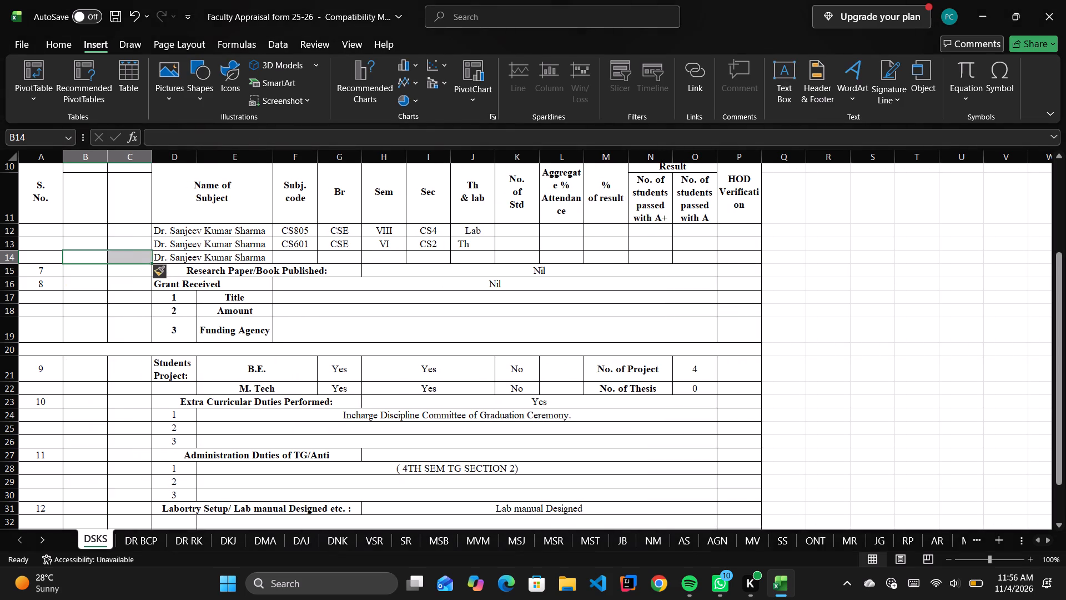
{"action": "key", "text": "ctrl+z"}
Insert an entire blank row at row 14, above the last name row of the subjects table.
{"action": "right_click", "coordinate": [89, 257]}
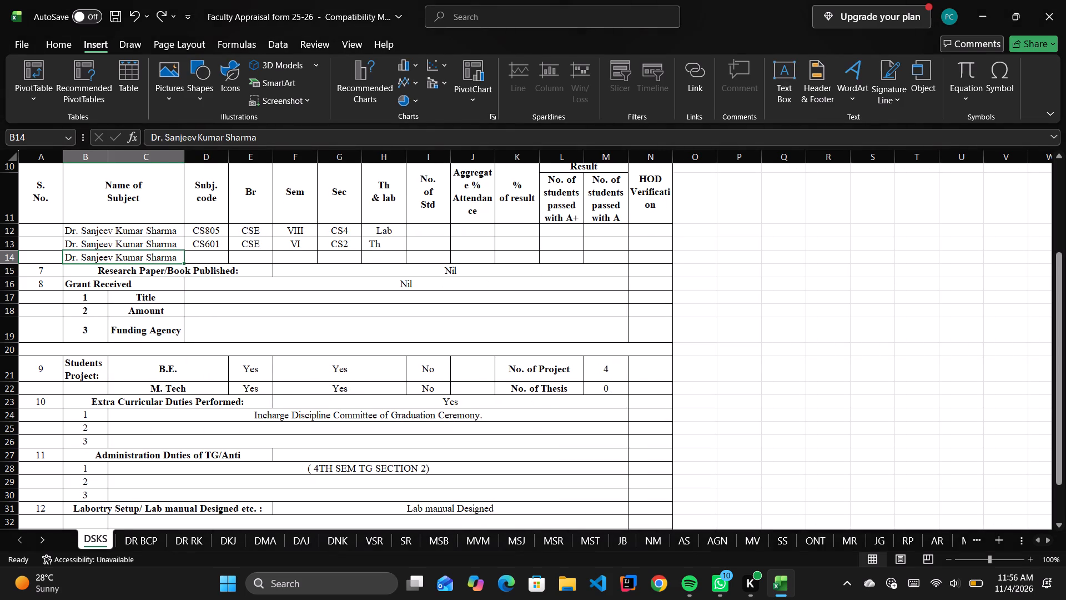
{"action": "left_click", "coordinate": [124, 278]}
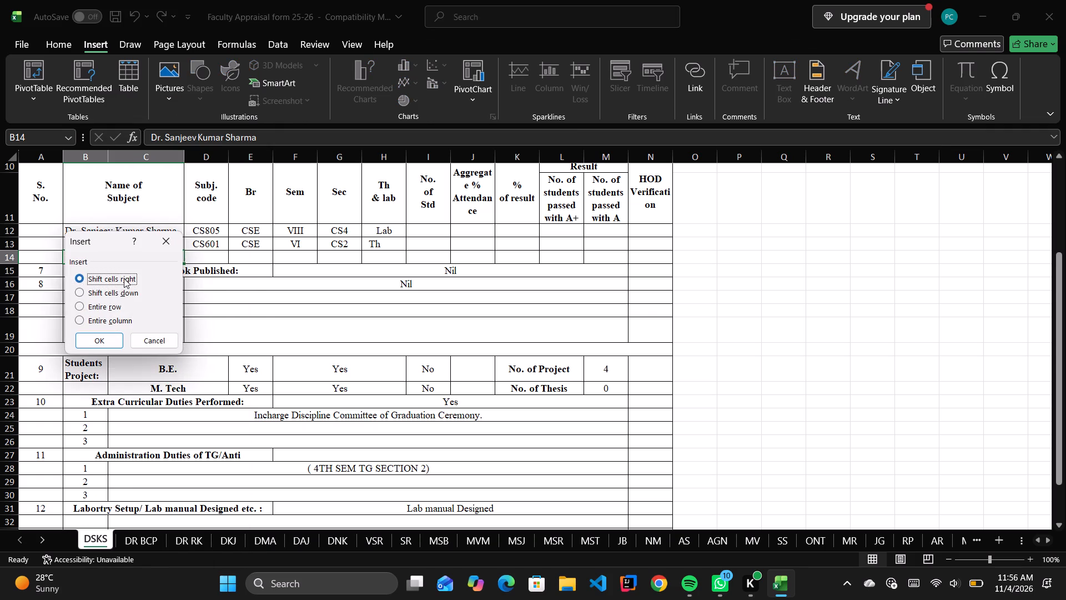
{"action": "left_click", "coordinate": [118, 305]}
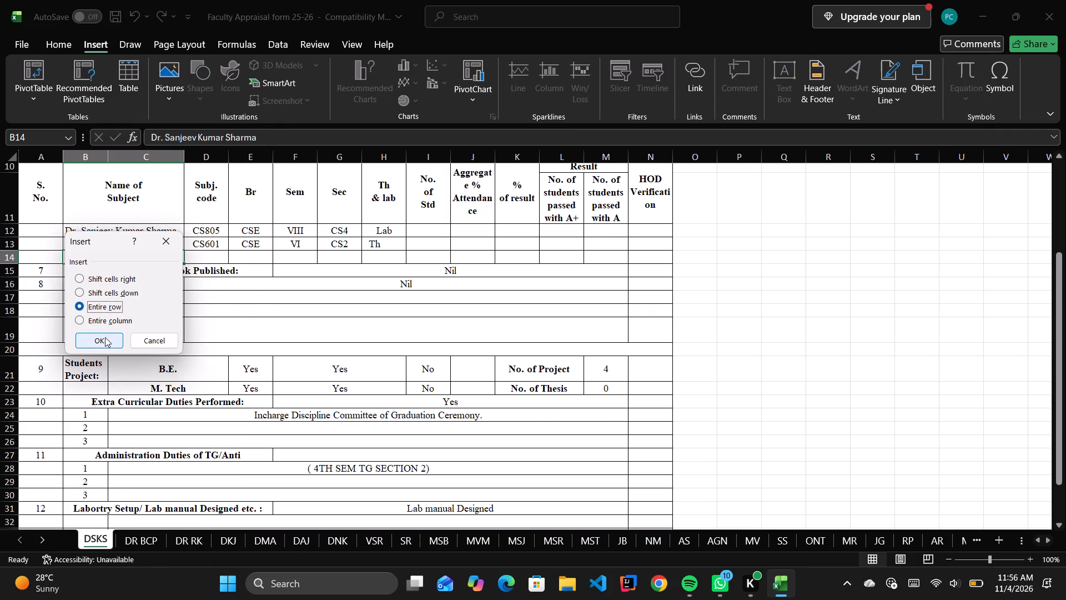
{"action": "left_click", "coordinate": [104, 340]}
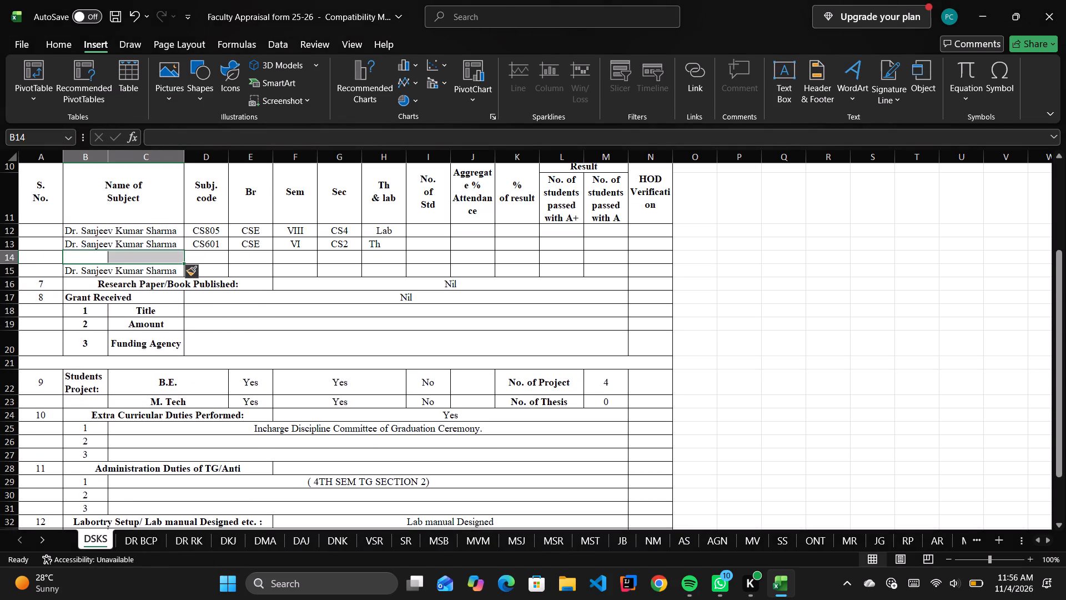
{"action": "left_click", "coordinate": [104, 259]}
{"action": "left_click", "coordinate": [130, 253]}
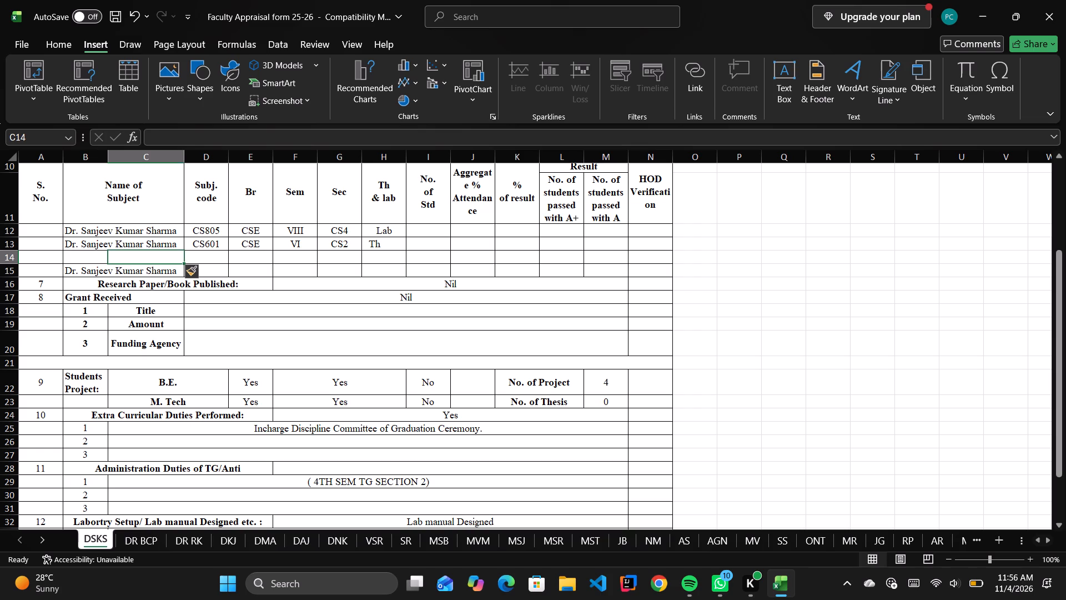
{"action": "left_click", "coordinate": [84, 260]}
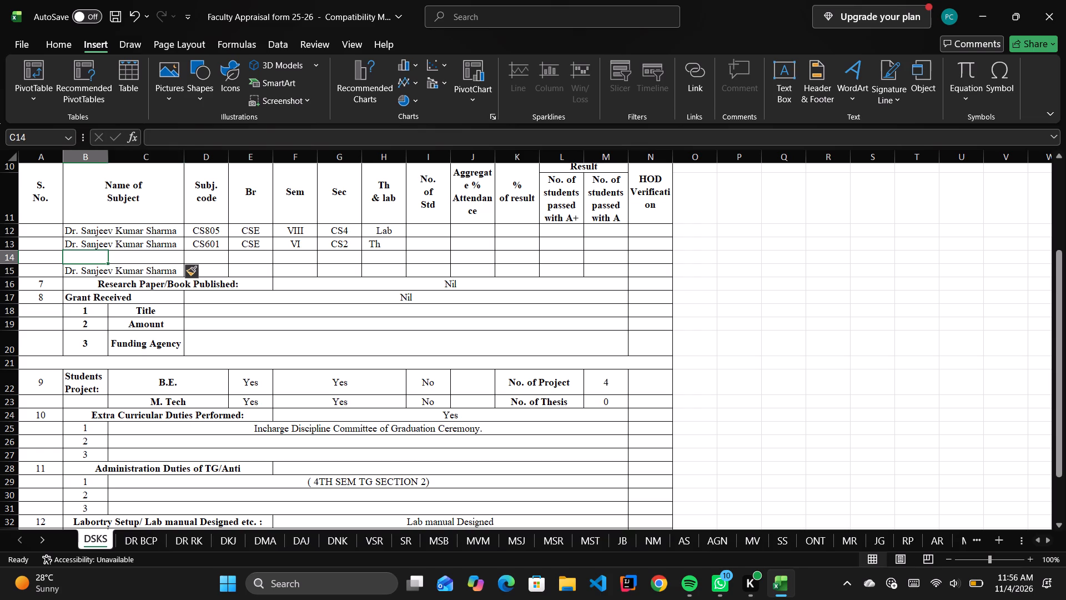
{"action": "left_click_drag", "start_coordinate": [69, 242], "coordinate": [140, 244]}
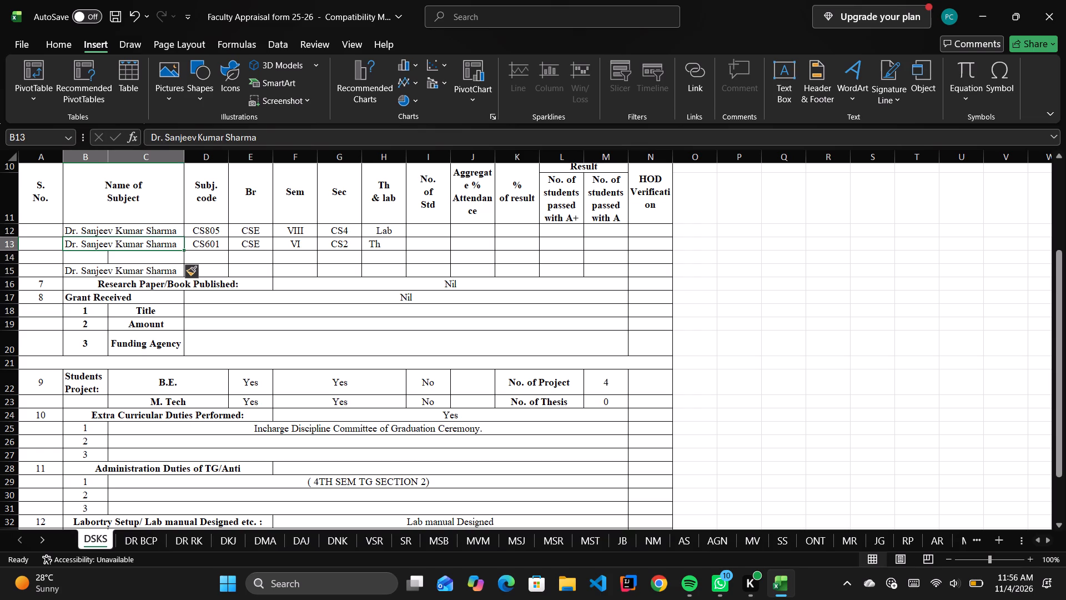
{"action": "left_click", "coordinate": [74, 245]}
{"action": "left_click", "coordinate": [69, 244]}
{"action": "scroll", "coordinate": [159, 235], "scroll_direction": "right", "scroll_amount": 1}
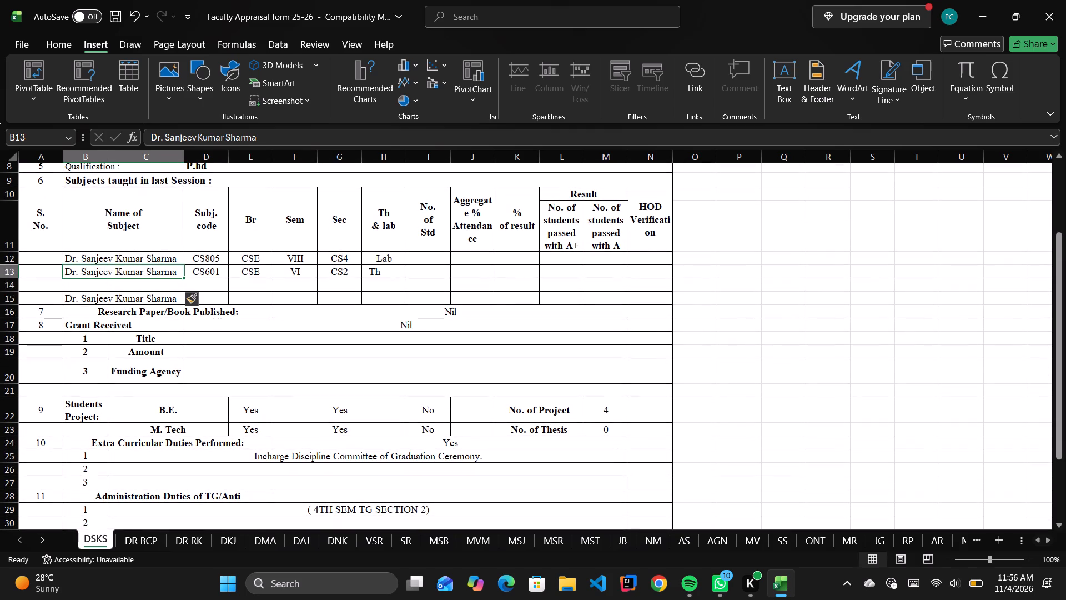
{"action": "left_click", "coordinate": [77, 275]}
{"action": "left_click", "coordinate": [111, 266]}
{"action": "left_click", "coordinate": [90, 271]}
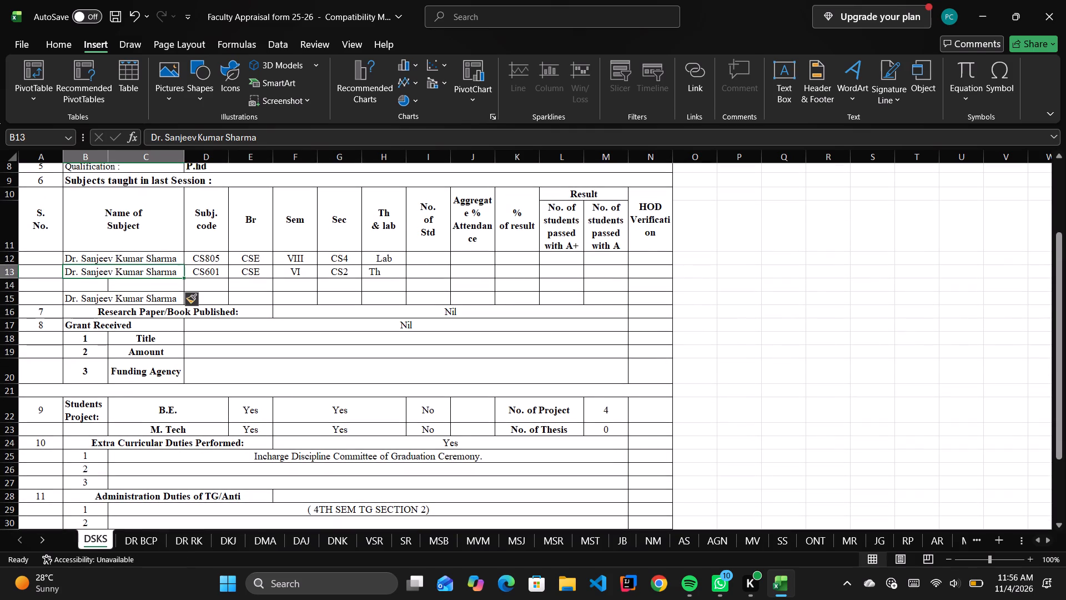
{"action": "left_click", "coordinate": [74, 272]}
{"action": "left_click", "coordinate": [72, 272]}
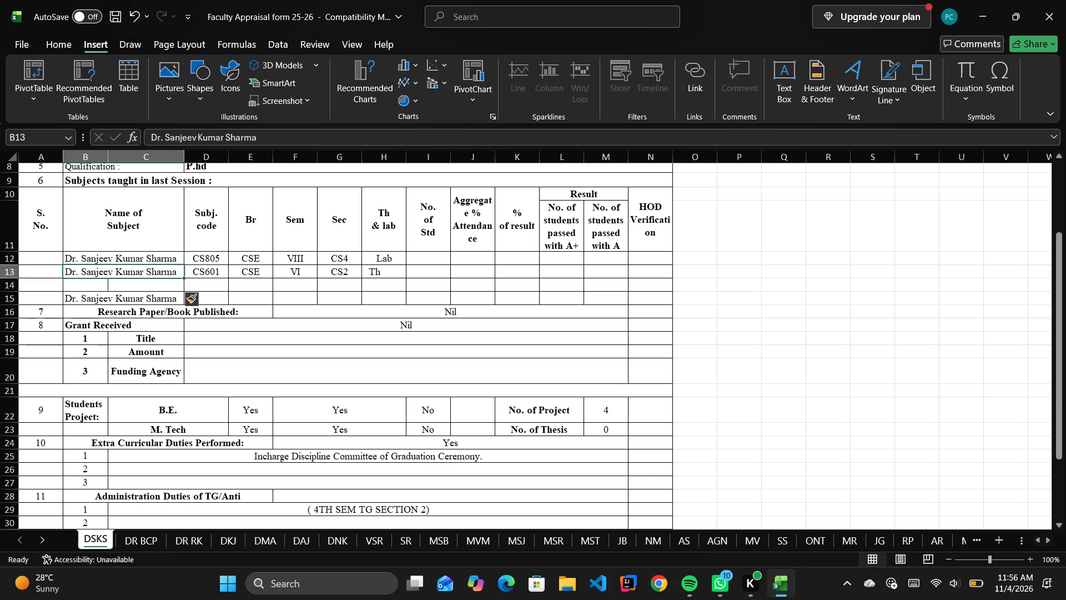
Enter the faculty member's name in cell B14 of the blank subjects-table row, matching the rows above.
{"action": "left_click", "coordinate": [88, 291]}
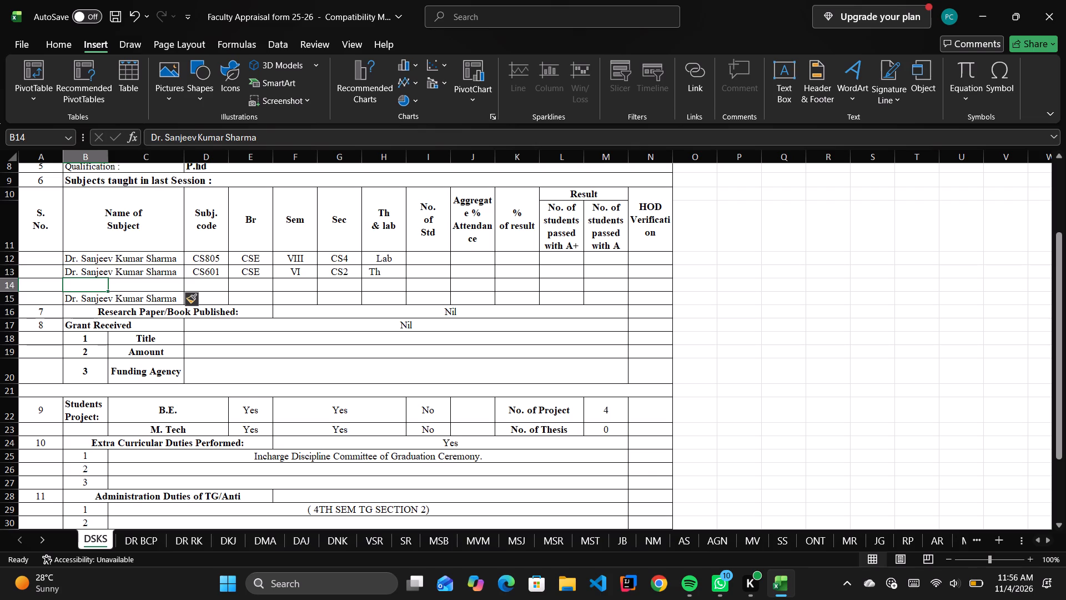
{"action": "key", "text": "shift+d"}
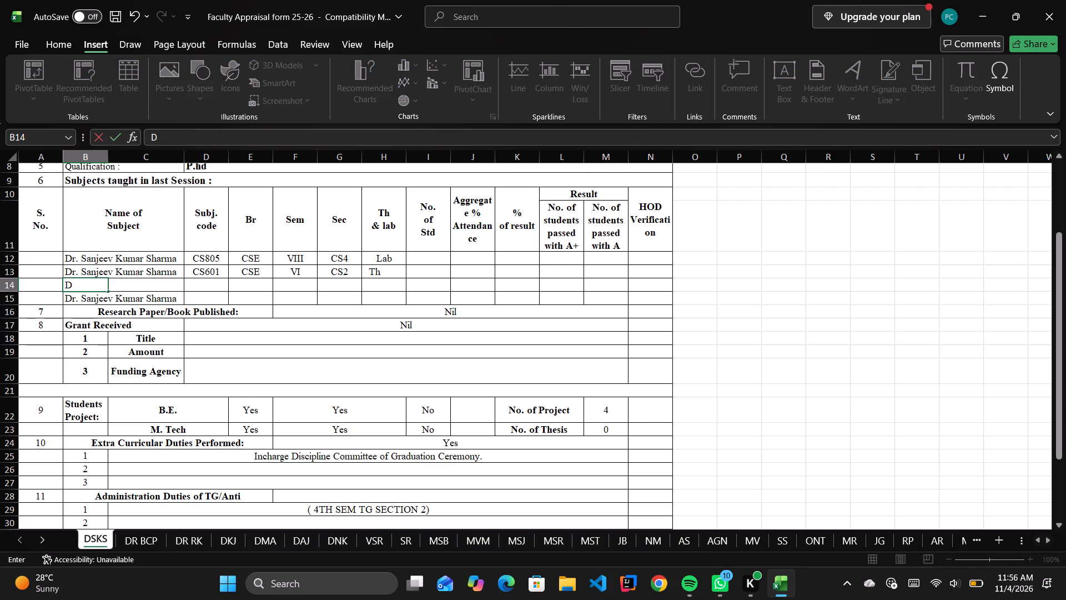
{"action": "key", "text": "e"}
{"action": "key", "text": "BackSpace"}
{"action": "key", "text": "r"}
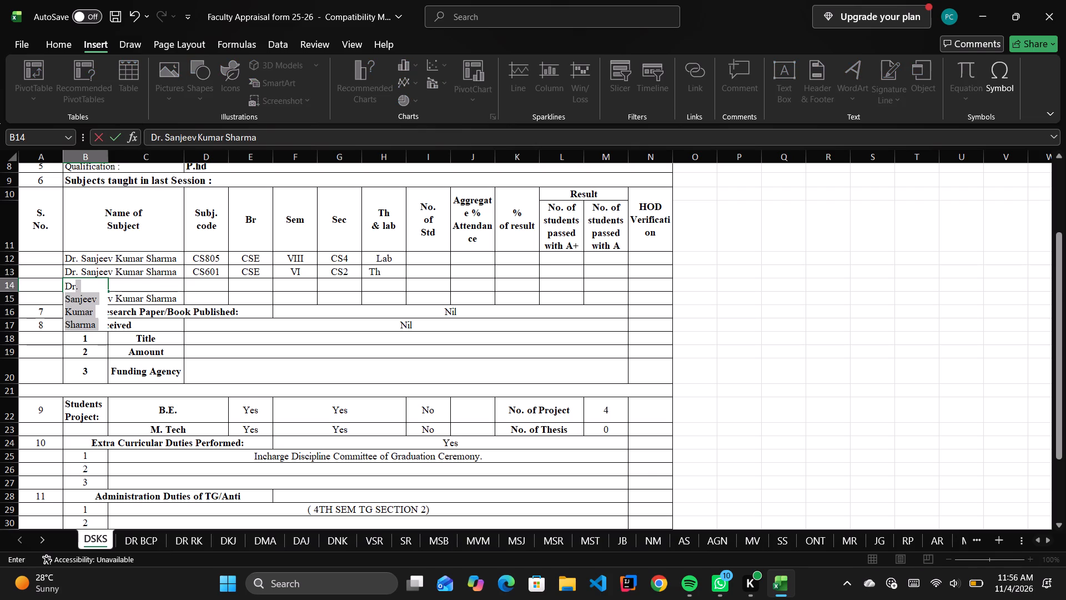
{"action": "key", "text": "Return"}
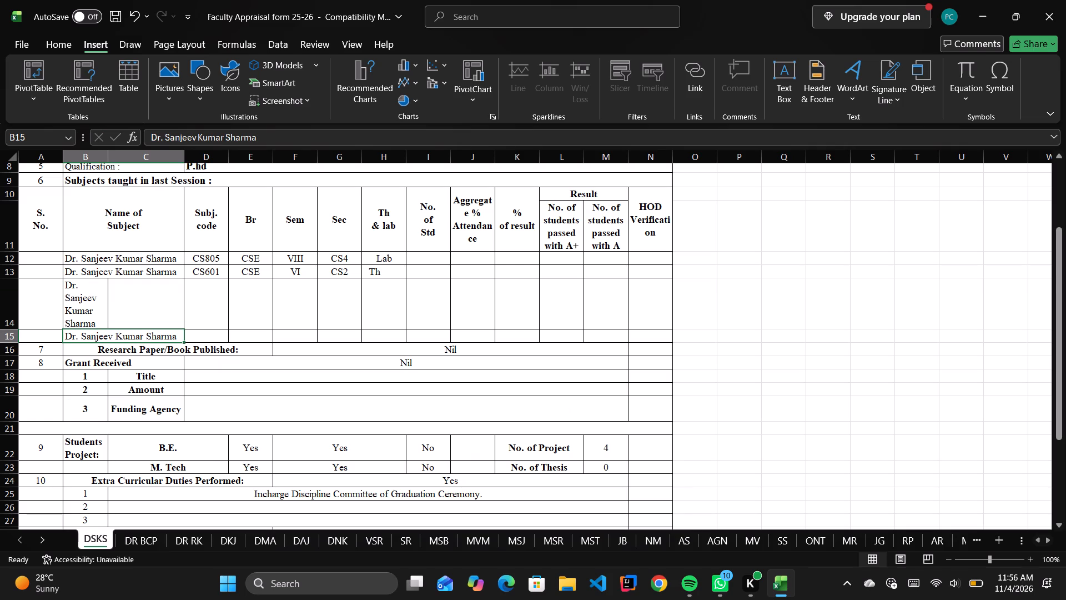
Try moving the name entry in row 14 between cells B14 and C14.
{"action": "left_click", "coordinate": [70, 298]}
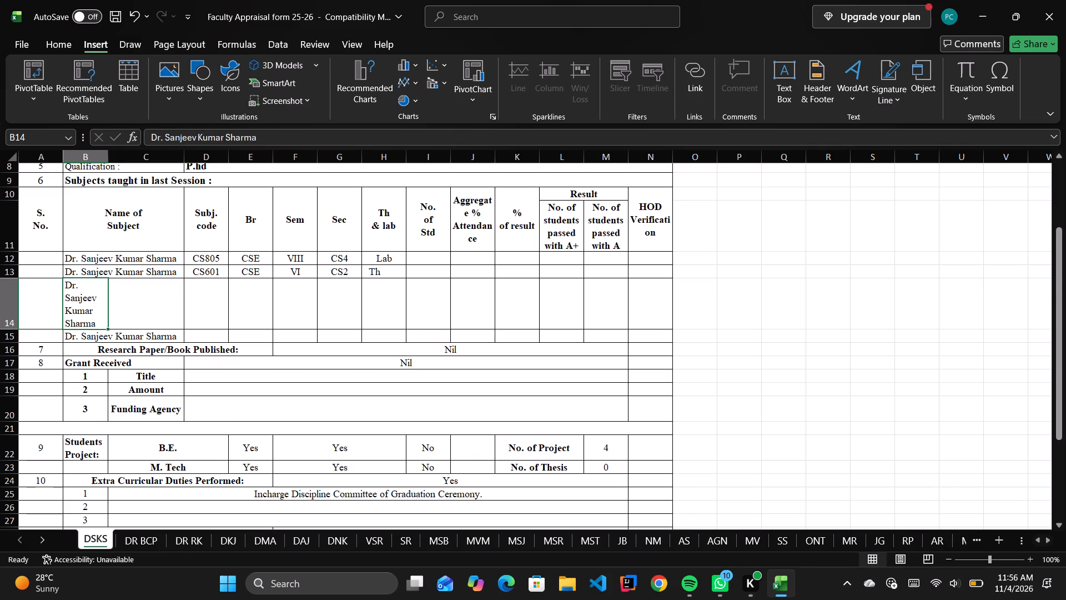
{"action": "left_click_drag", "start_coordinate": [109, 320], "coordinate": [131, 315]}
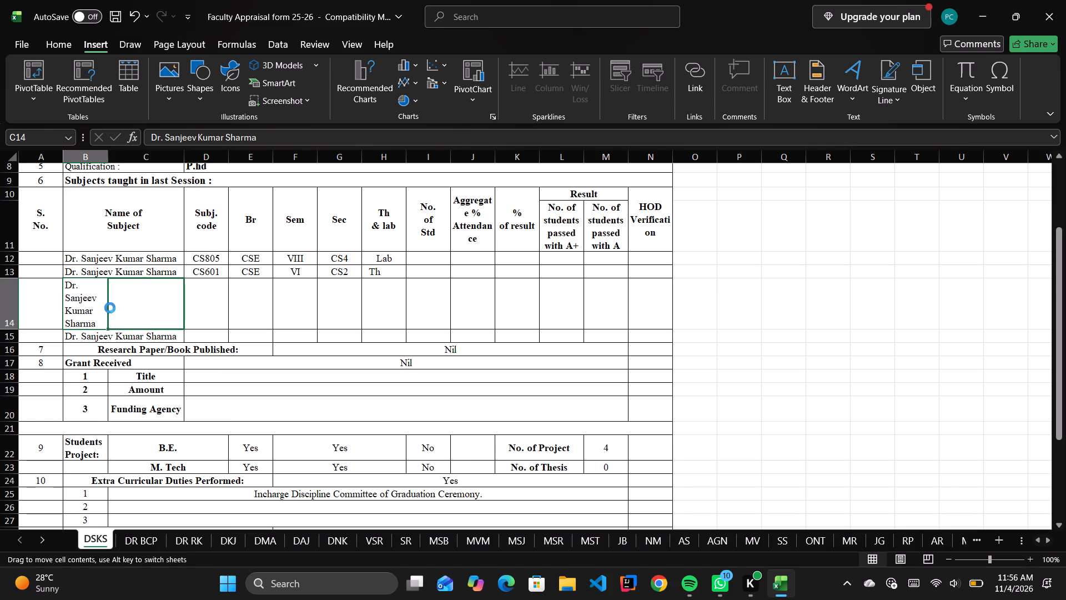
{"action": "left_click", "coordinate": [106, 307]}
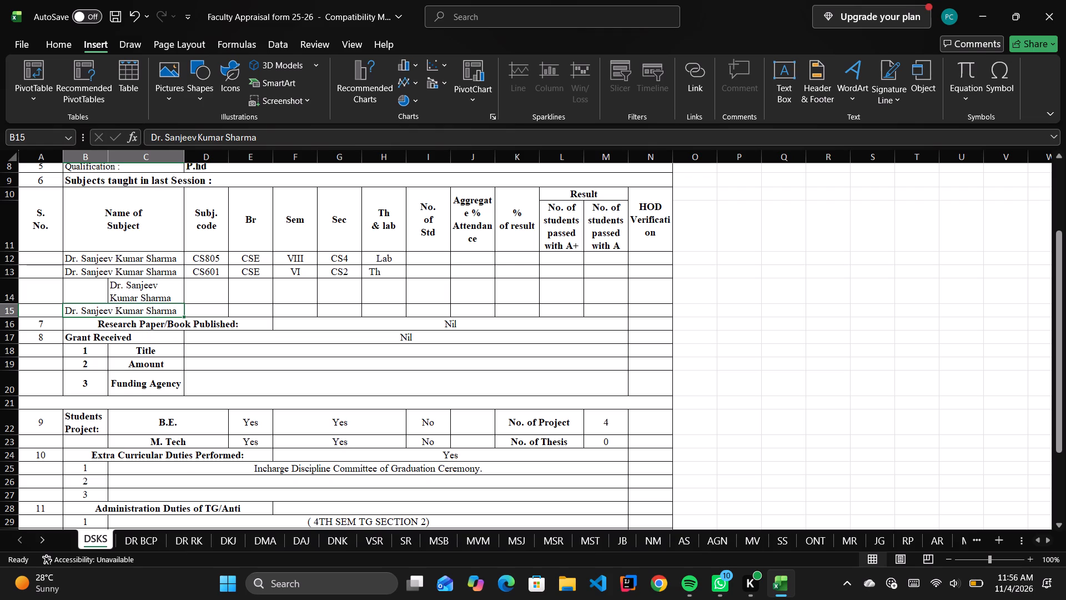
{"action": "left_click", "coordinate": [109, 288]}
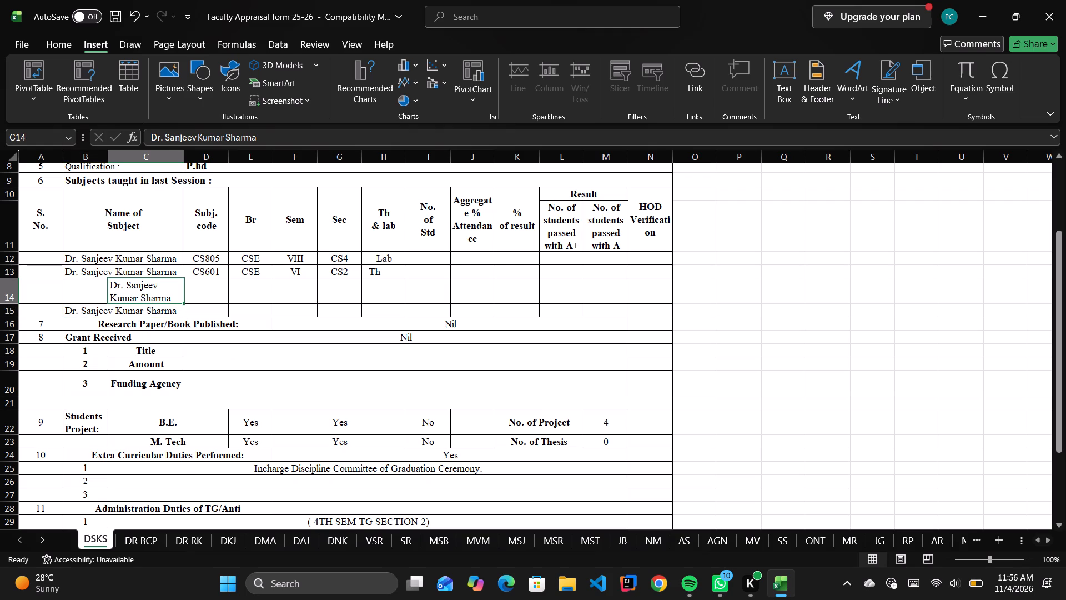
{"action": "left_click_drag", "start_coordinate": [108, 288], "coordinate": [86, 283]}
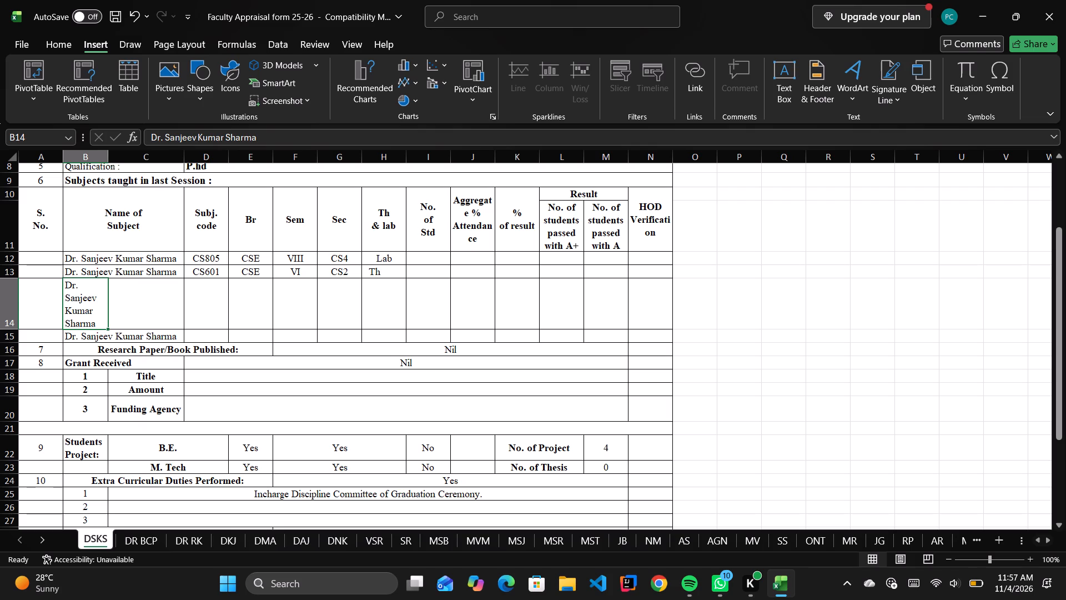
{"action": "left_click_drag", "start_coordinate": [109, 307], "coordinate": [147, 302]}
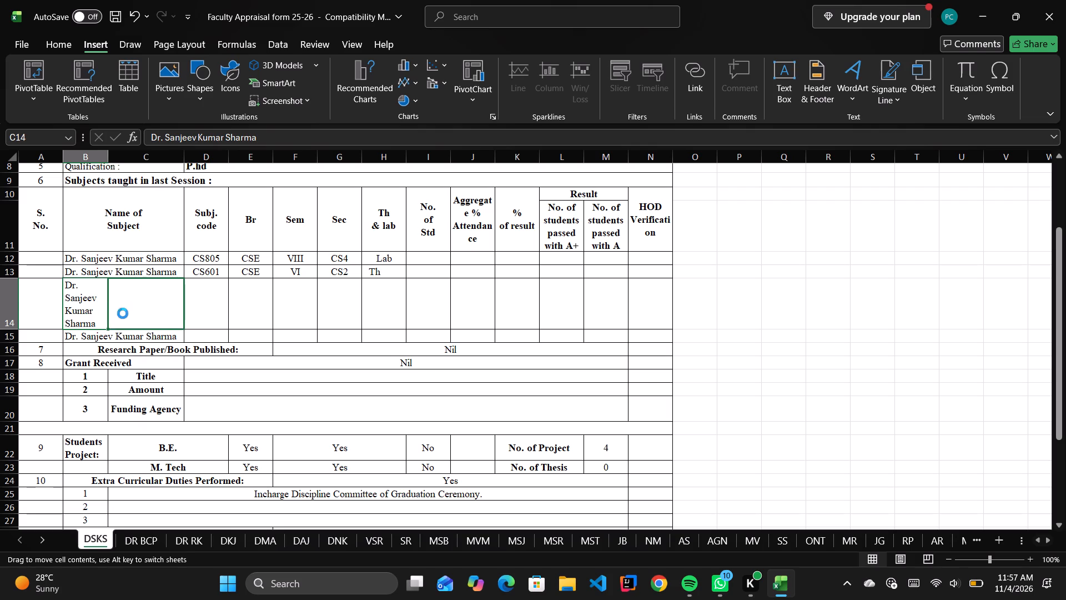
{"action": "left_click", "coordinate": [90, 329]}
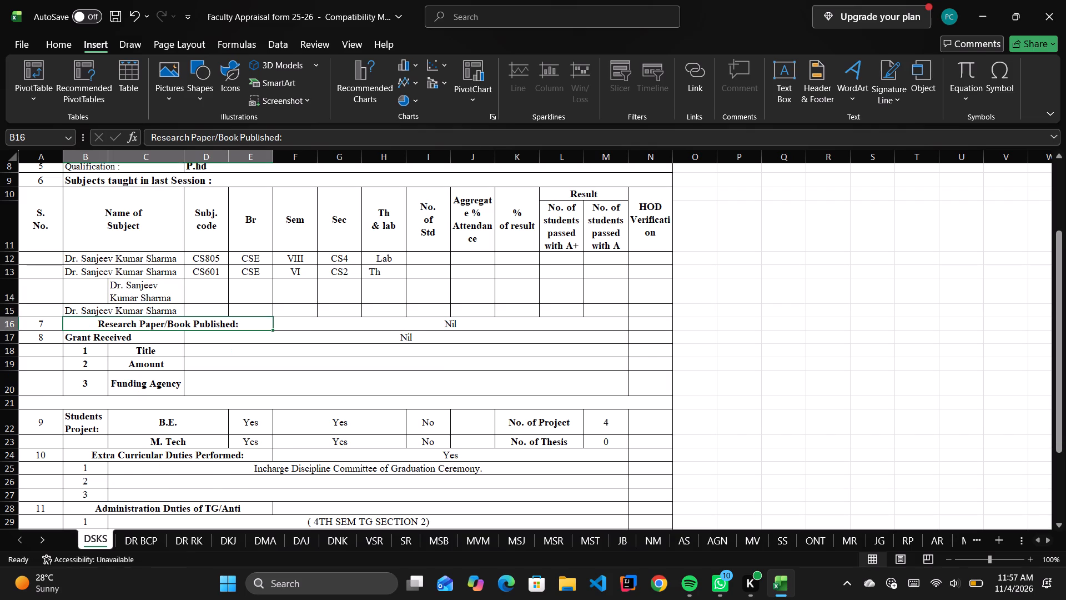
Clear the "Research Paper/Book Published:" label from merged cell B16.
{"action": "key", "text": "BackSpace"}
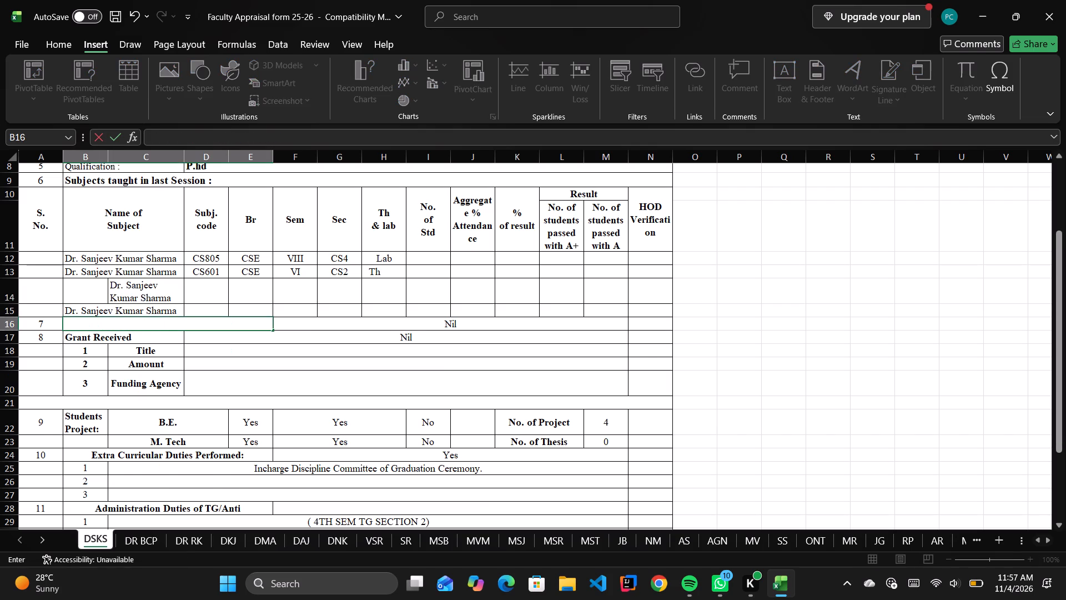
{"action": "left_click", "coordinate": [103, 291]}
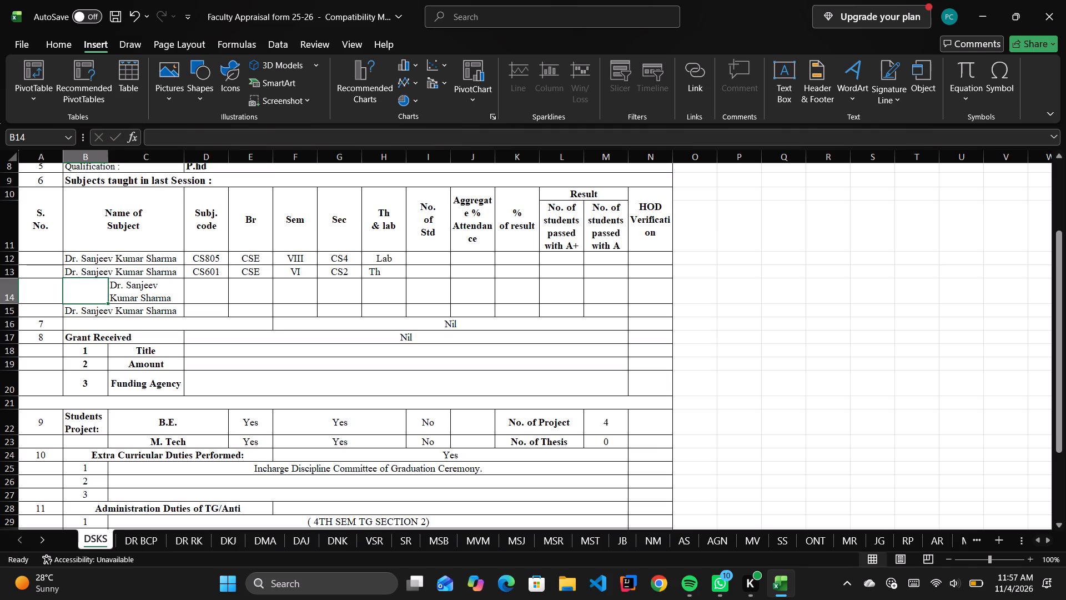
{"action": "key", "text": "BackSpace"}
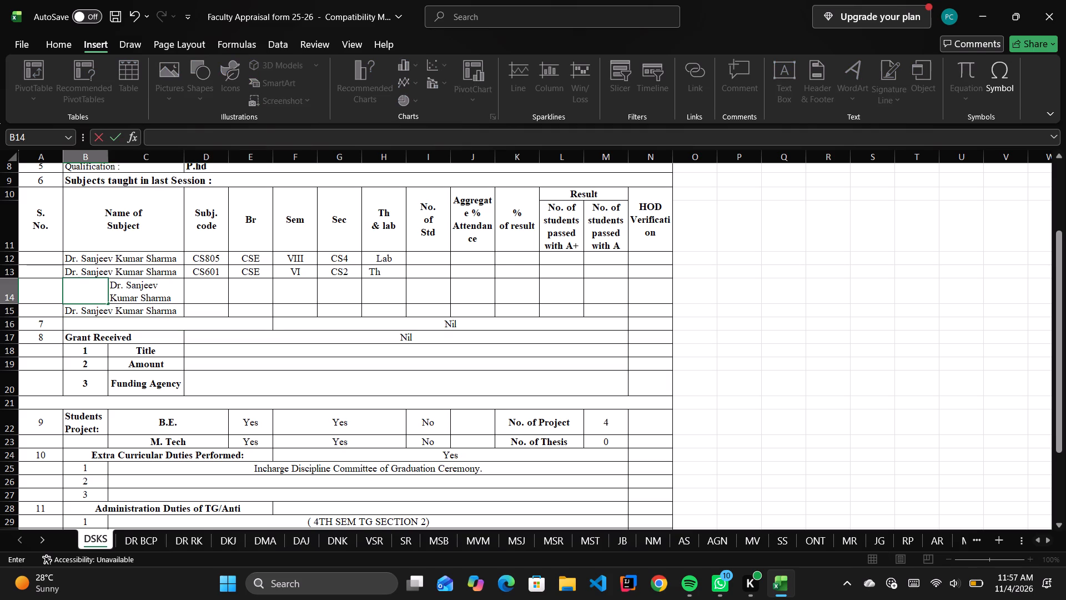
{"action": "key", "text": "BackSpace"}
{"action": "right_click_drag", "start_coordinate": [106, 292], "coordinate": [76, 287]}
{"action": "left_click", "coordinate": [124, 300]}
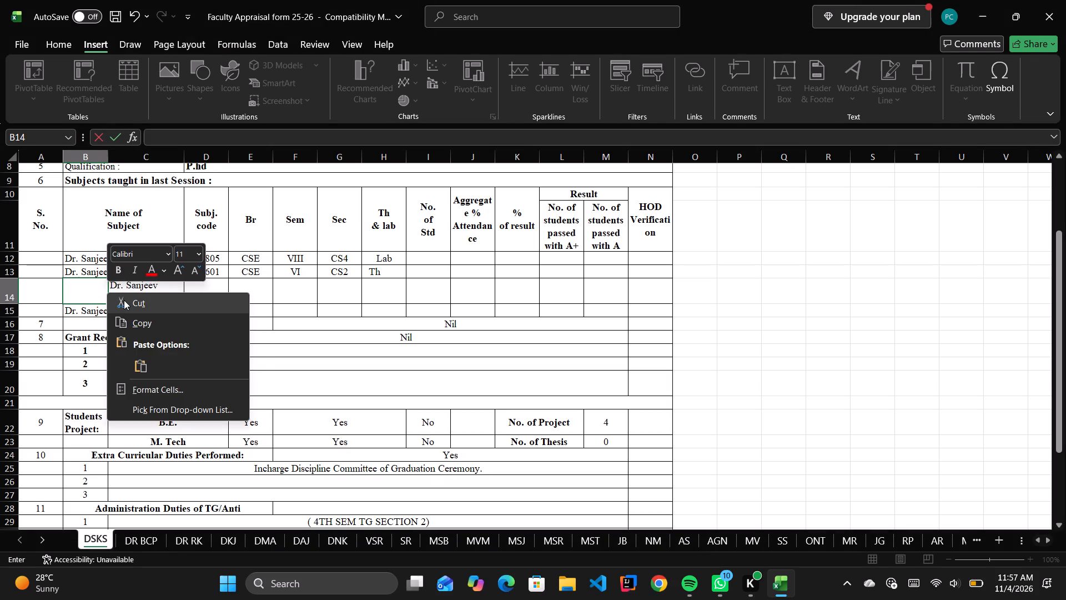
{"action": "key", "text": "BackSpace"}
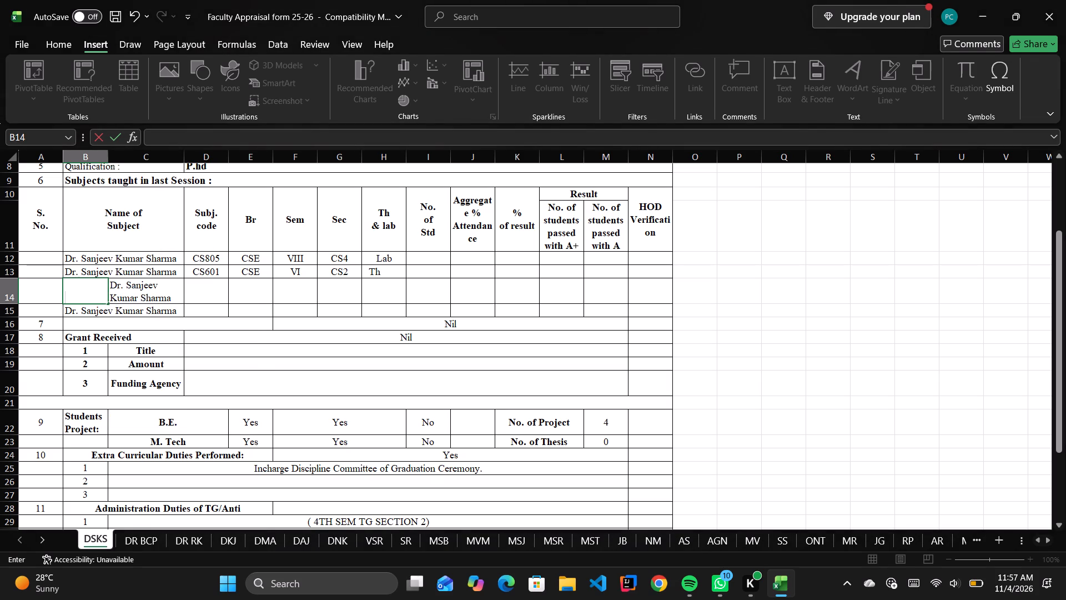
Move the faculty member's name from cell C14 to cell B14 in the subjects table.
{"action": "left_click", "coordinate": [113, 293]}
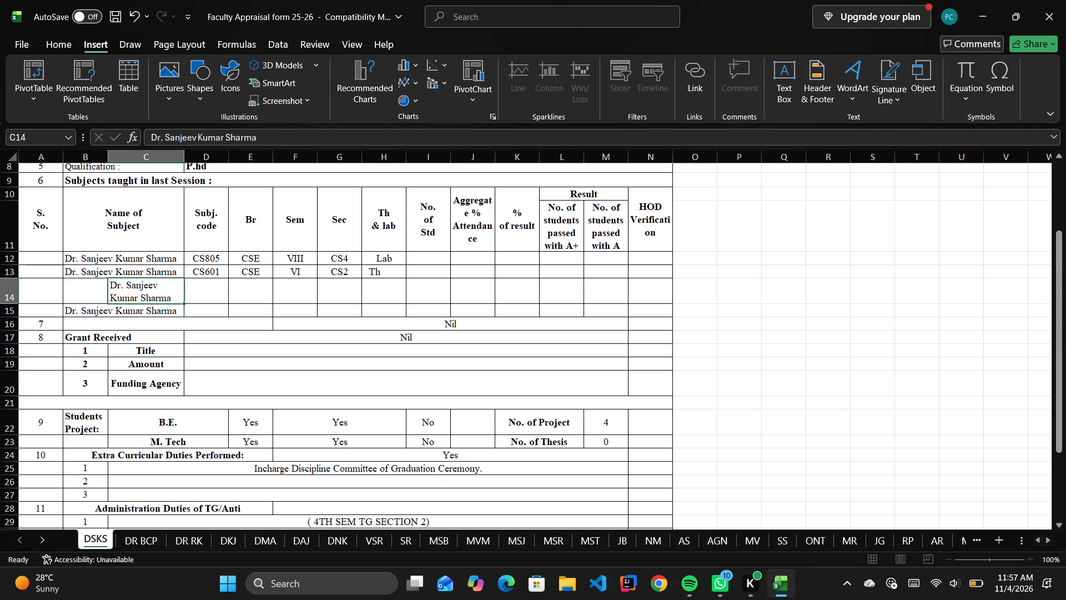
{"action": "right_click_drag", "start_coordinate": [107, 291], "coordinate": [82, 286]}
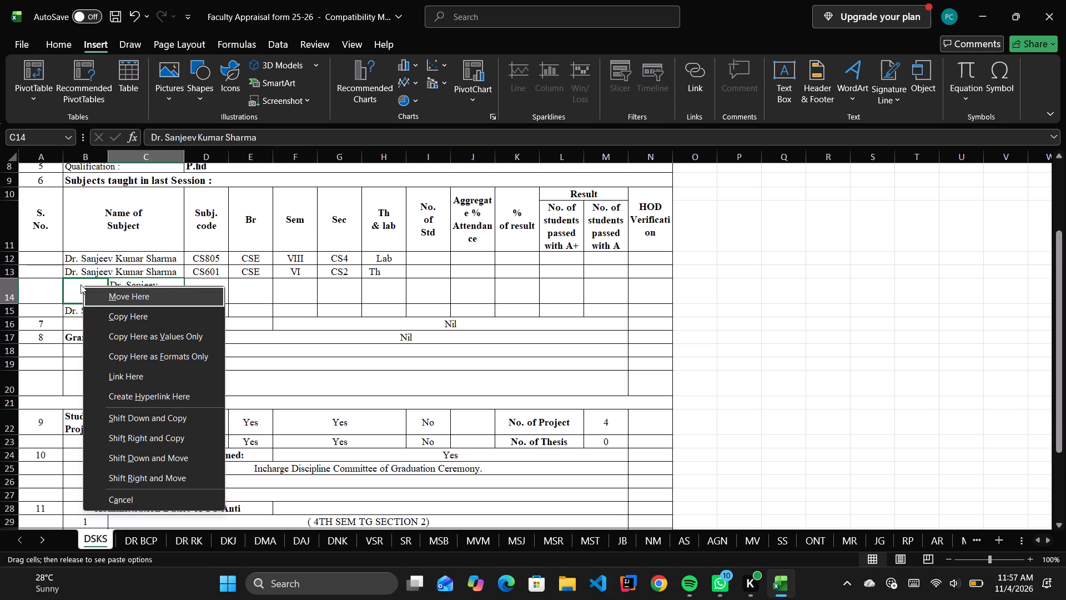
{"action": "left_click", "coordinate": [135, 298]}
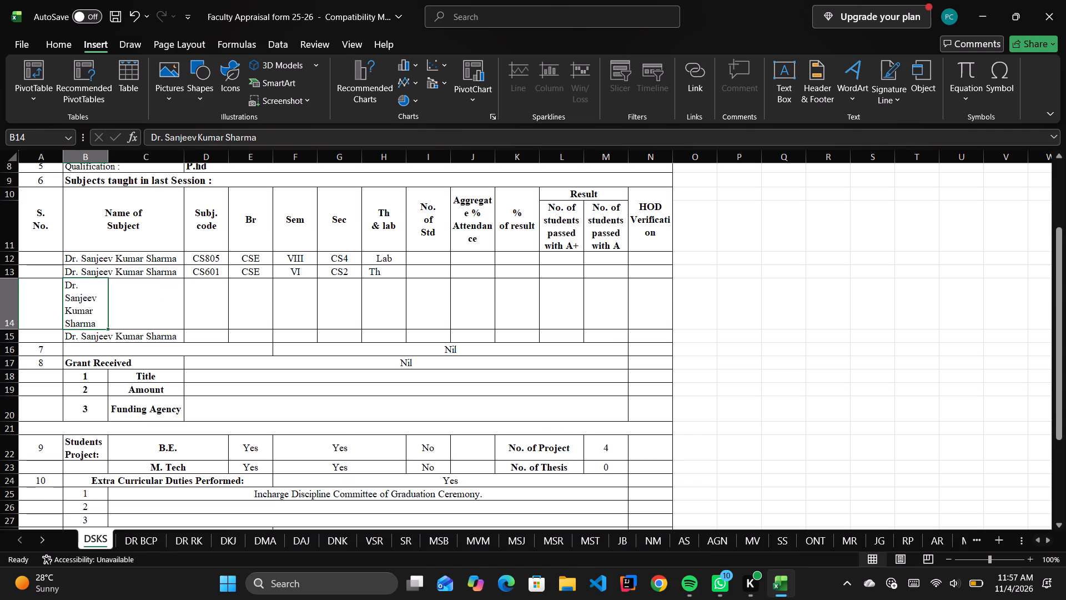
Clear the faculty member's name from cell B14.
{"action": "left_click_drag", "start_coordinate": [108, 329], "coordinate": [113, 294]}
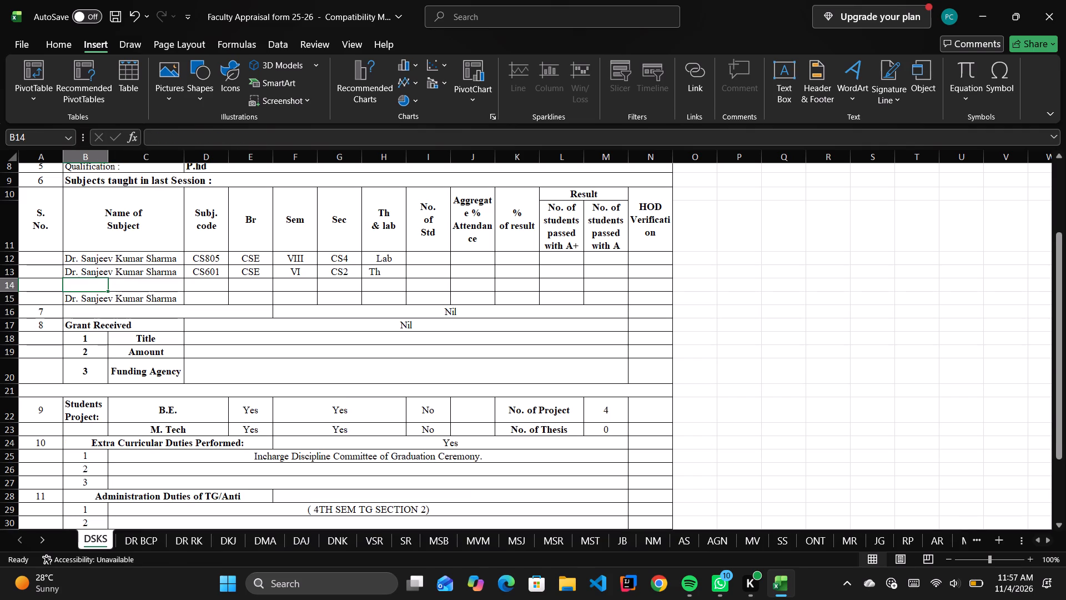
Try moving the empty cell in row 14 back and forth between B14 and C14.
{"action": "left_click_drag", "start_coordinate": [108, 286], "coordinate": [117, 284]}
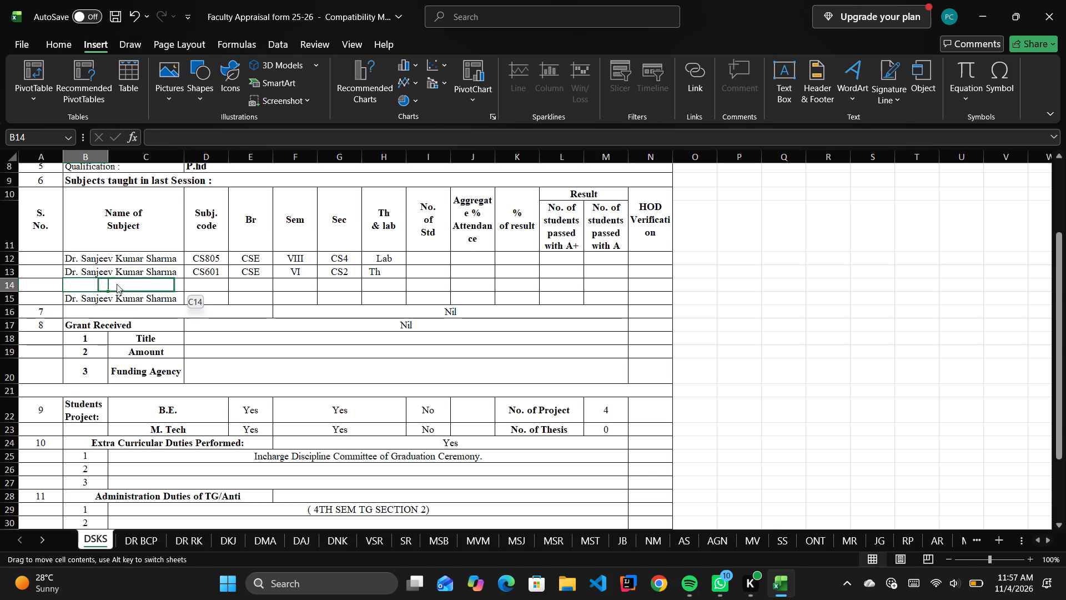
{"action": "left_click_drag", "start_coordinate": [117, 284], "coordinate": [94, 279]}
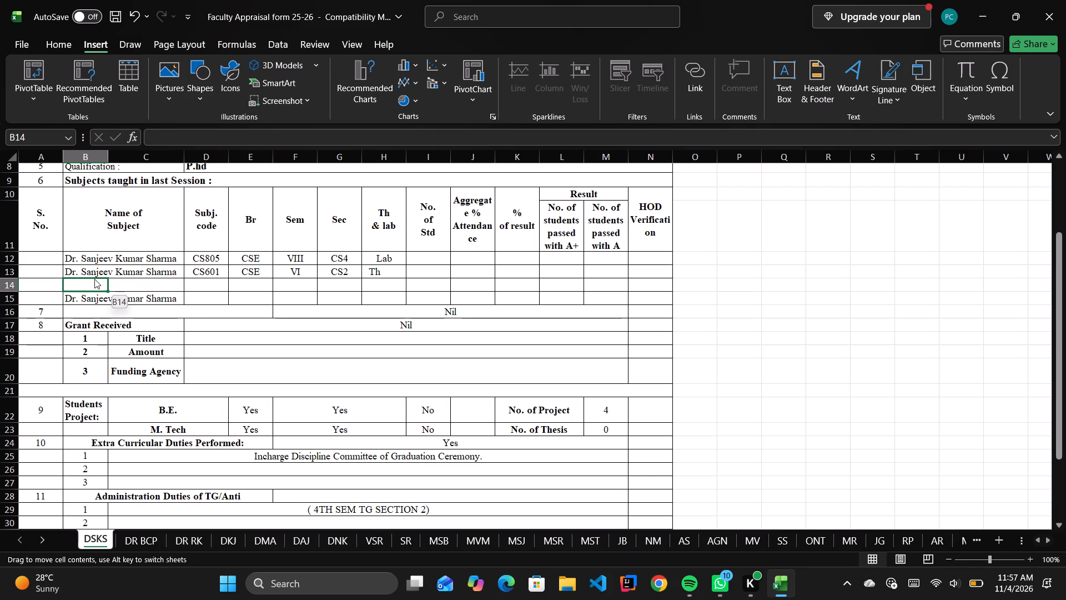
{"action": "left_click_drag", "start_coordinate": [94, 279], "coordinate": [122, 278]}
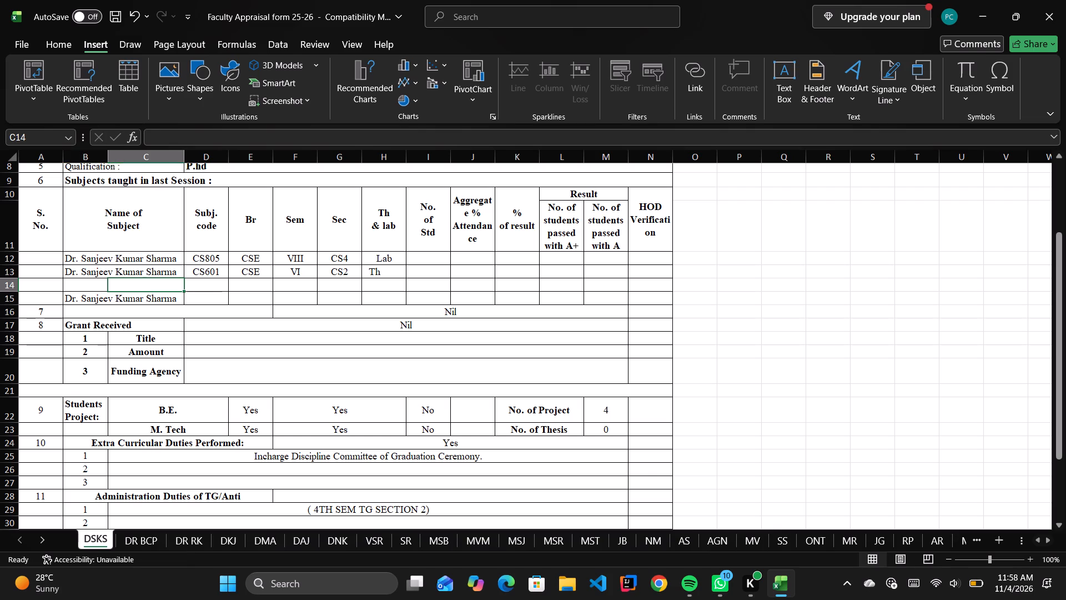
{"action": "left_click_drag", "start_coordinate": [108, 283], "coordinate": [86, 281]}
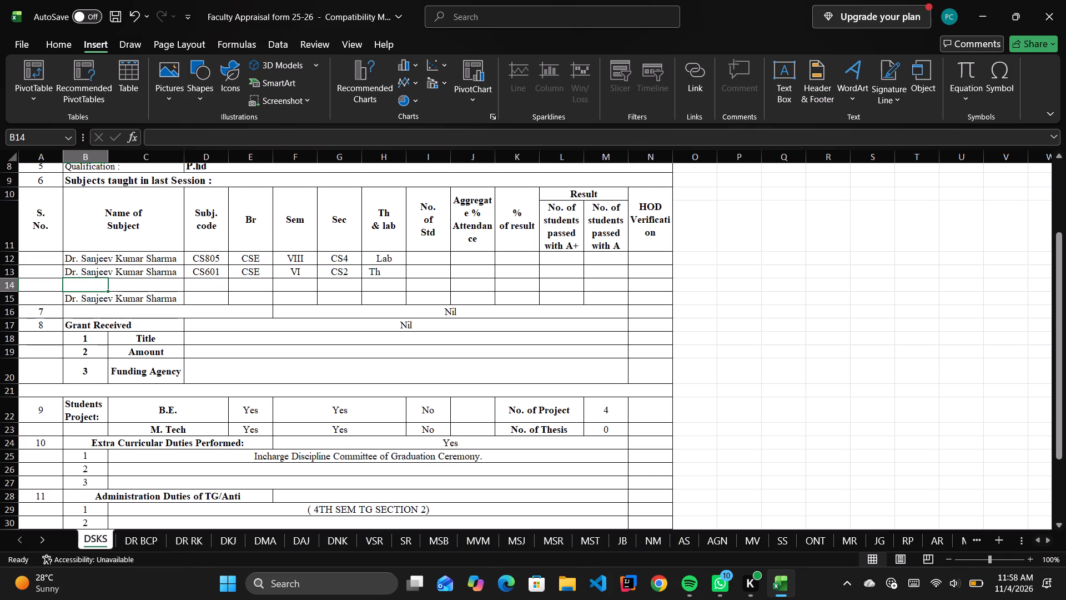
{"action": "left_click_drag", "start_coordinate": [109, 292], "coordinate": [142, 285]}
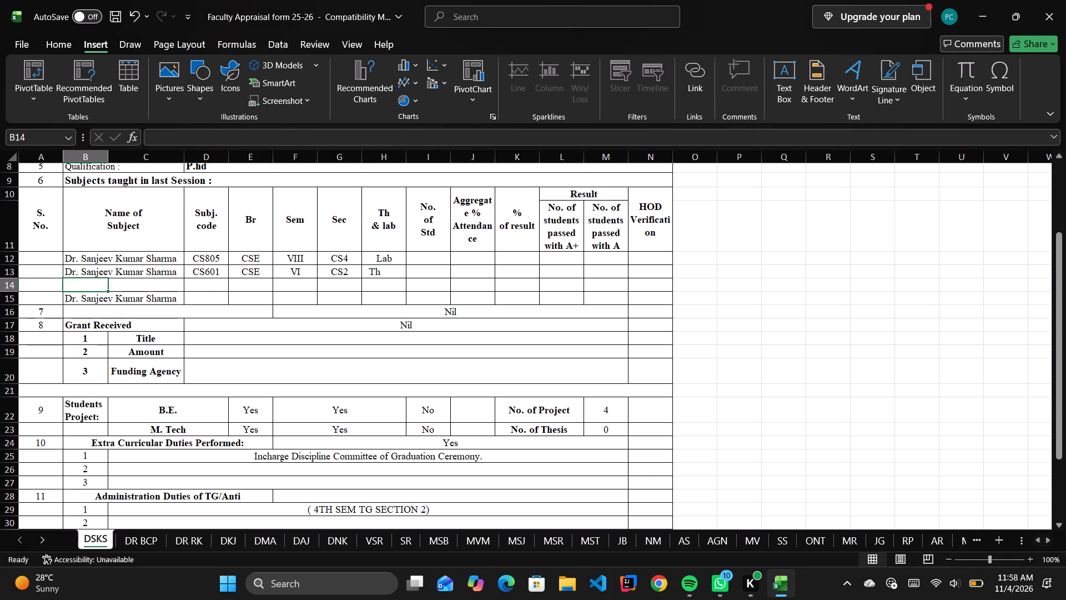
Widen column B to about 23 so a full faculty name fits on one line.
{"action": "left_click", "coordinate": [135, 287]}
{"action": "left_click", "coordinate": [100, 286]}
{"action": "left_click_drag", "start_coordinate": [108, 154], "coordinate": [112, 154]}
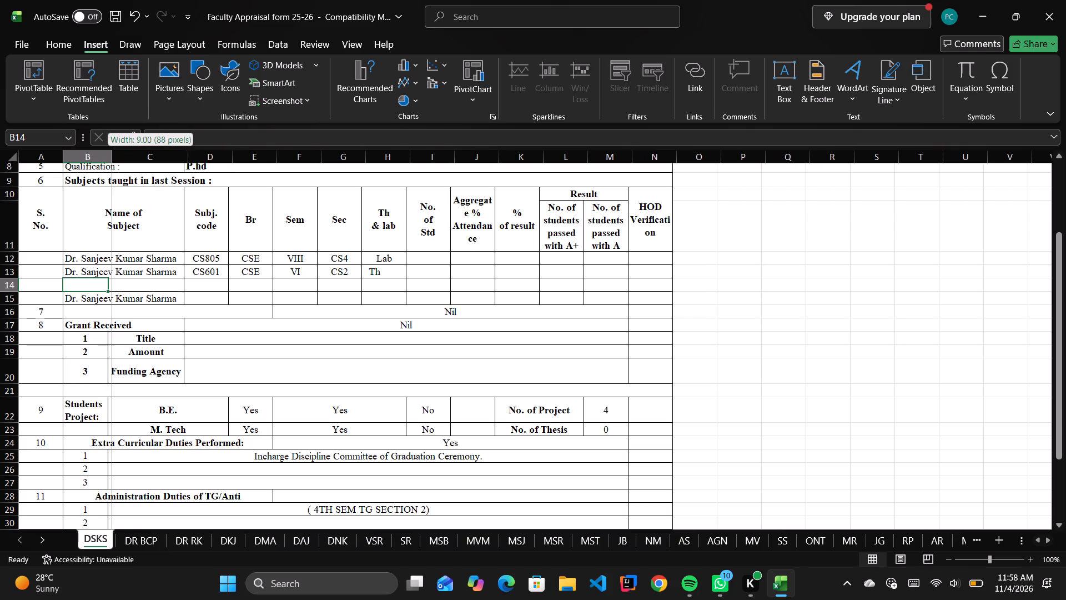
{"action": "left_click_drag", "start_coordinate": [112, 154], "coordinate": [180, 151]}
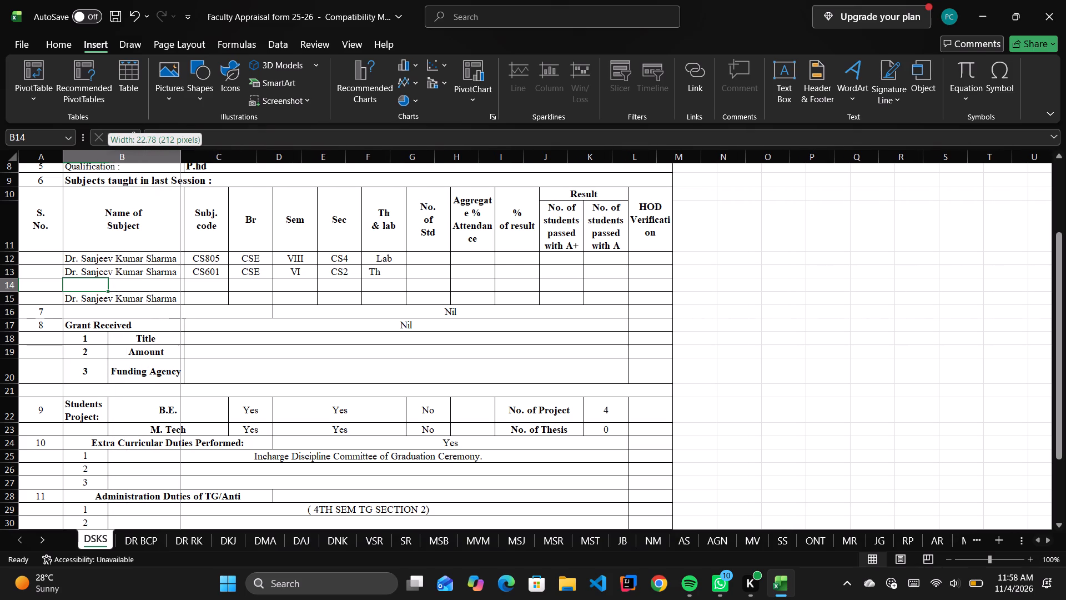
{"action": "left_click_drag", "start_coordinate": [180, 151], "coordinate": [184, 154]}
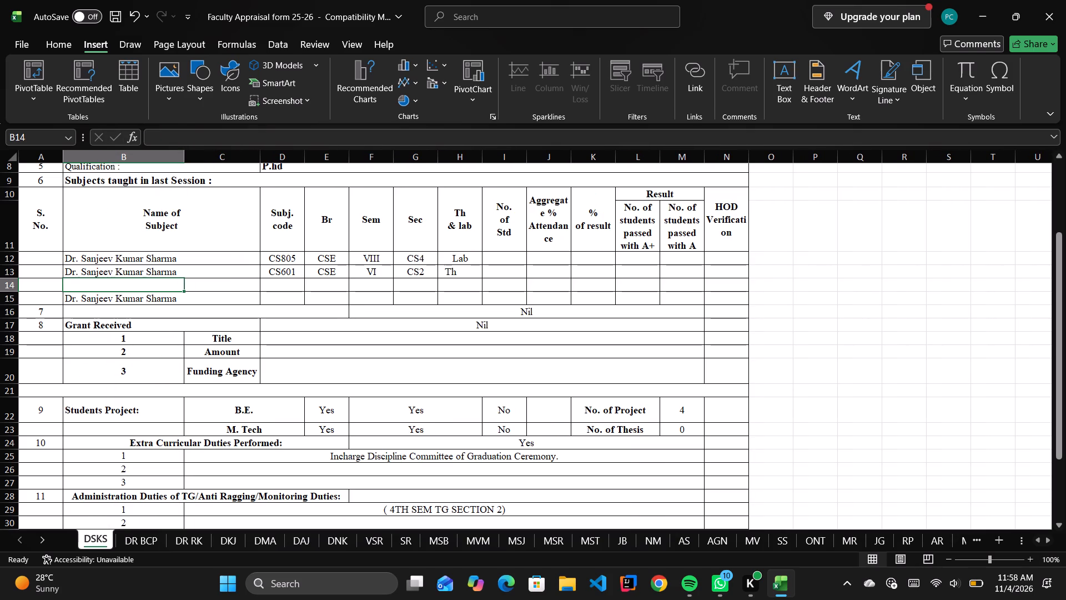
Shrink column C to zero width so columns B and D sit side by side.
{"action": "left_click_drag", "start_coordinate": [261, 157], "coordinate": [254, 156]}
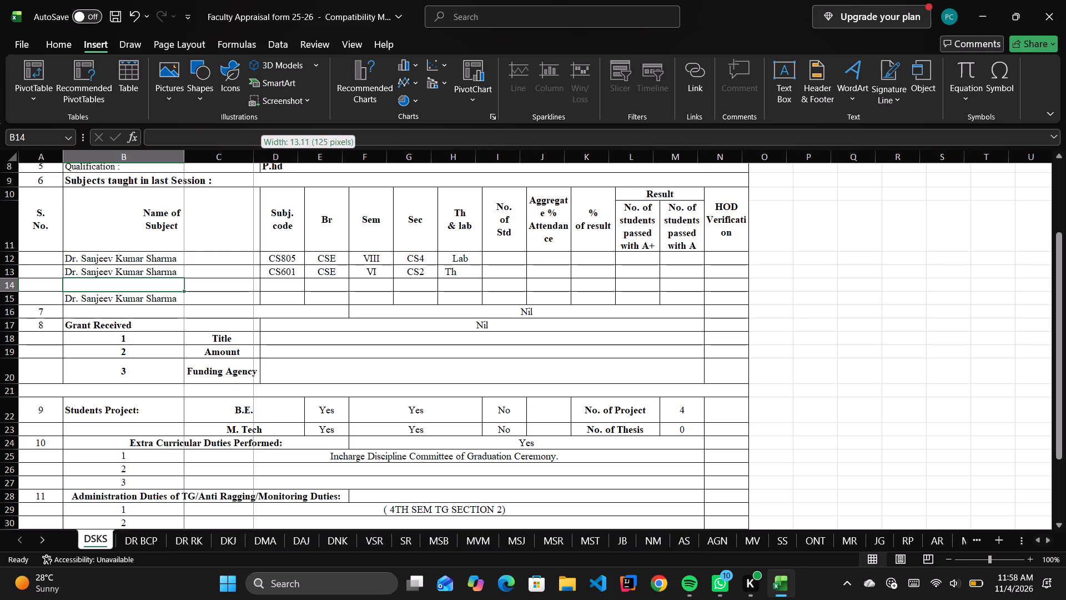
{"action": "left_click_drag", "start_coordinate": [254, 156], "coordinate": [184, 156]}
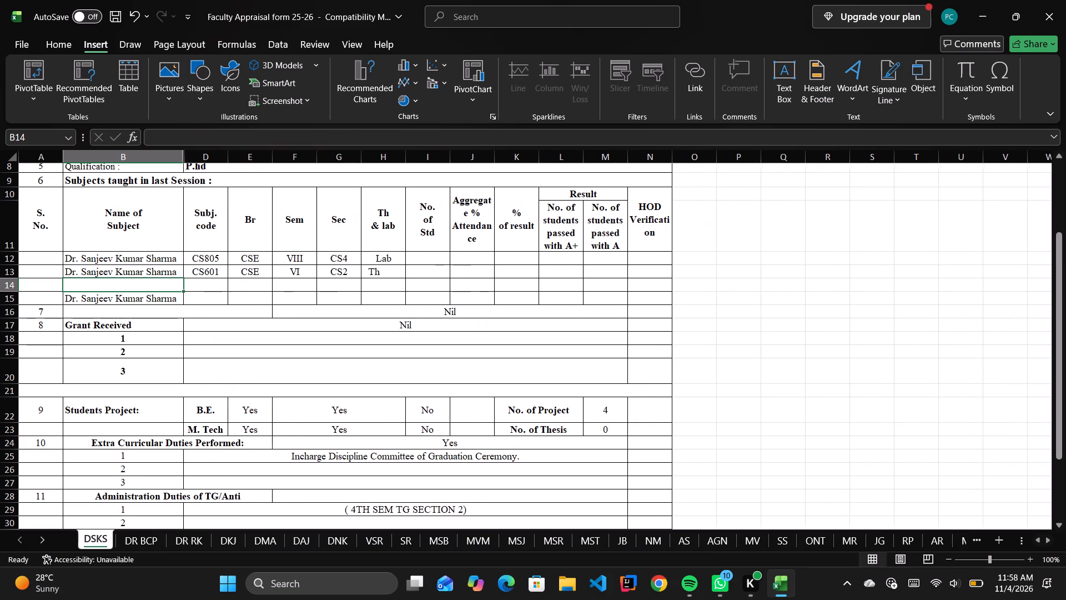
Copy the faculty member's name from cell B13 into the blank cell B14.
{"action": "left_click", "coordinate": [140, 289]}
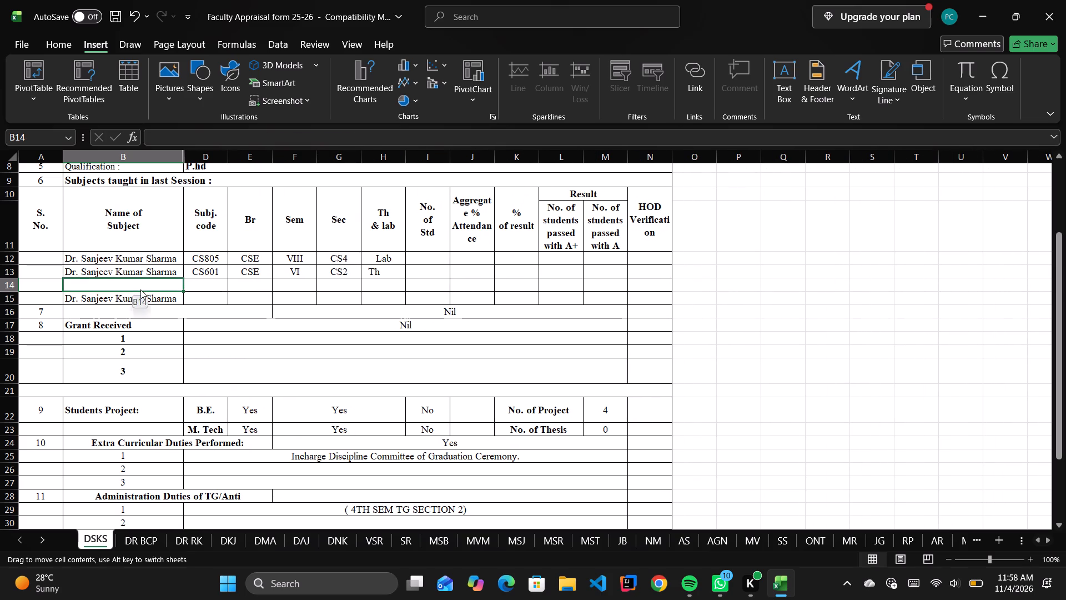
{"action": "left_click", "coordinate": [73, 269]}
{"action": "left_click", "coordinate": [76, 273]}
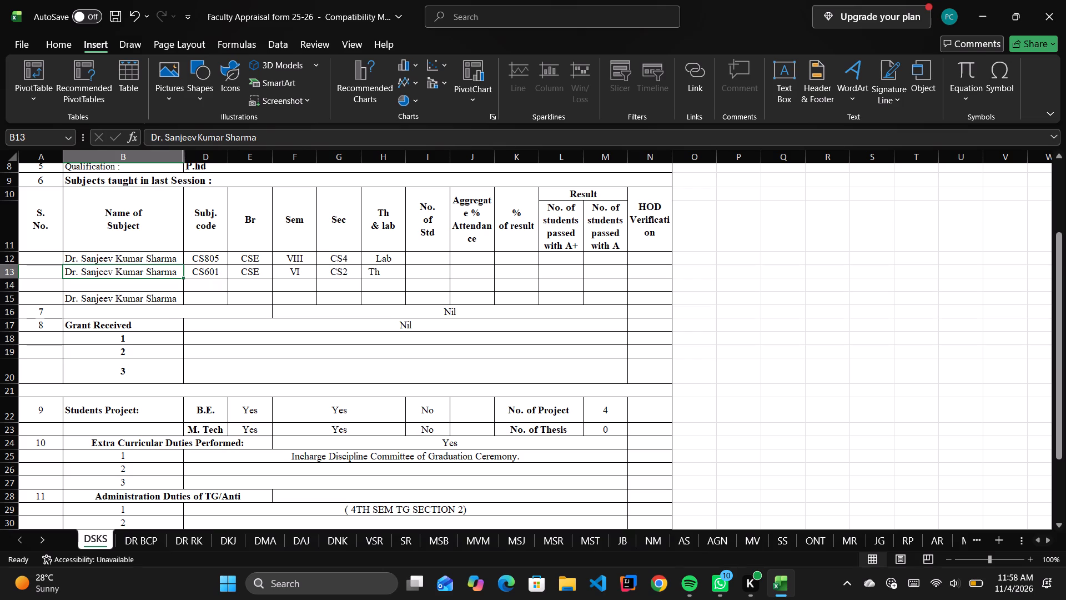
{"action": "left_click", "coordinate": [92, 272]}
{"action": "triple_click", "coordinate": [103, 271]}
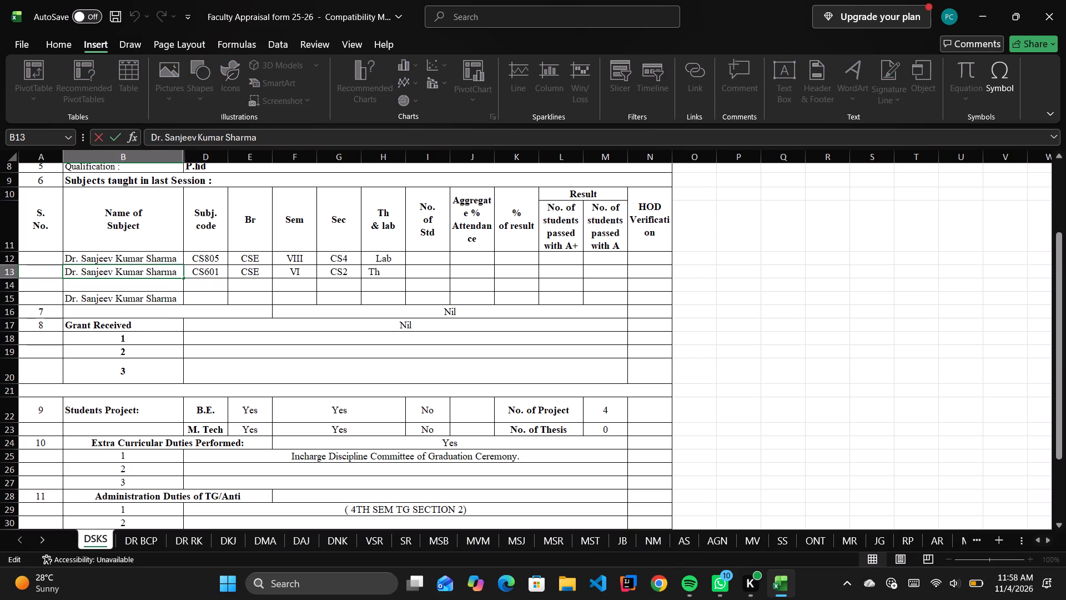
{"action": "left_click_drag", "start_coordinate": [64, 271], "coordinate": [172, 263]}
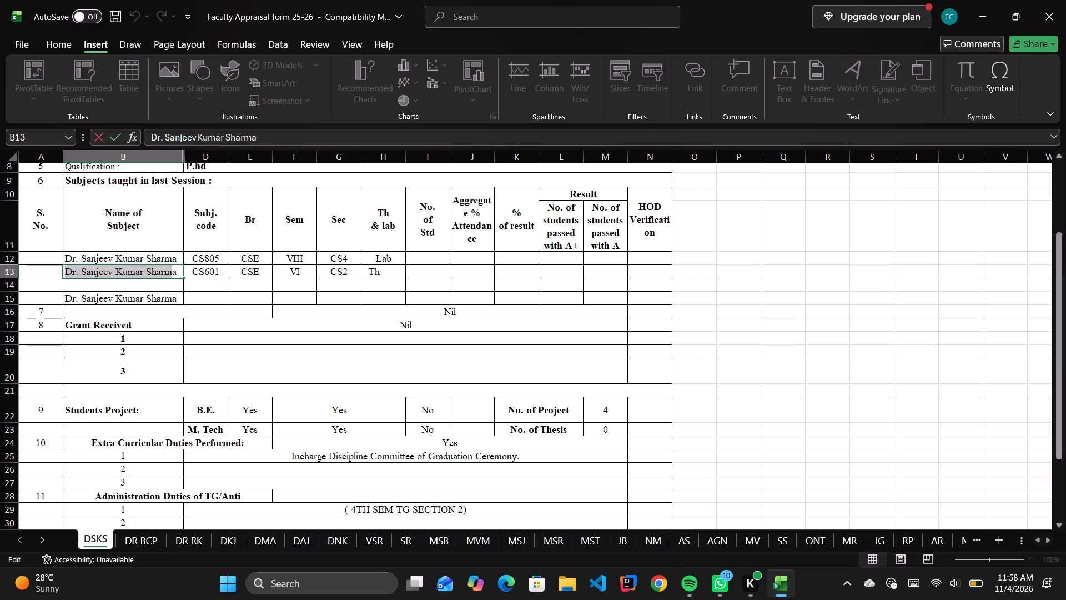
{"action": "left_click_drag", "start_coordinate": [172, 263], "coordinate": [178, 265]}
{"action": "key", "text": "ctrl+c"}
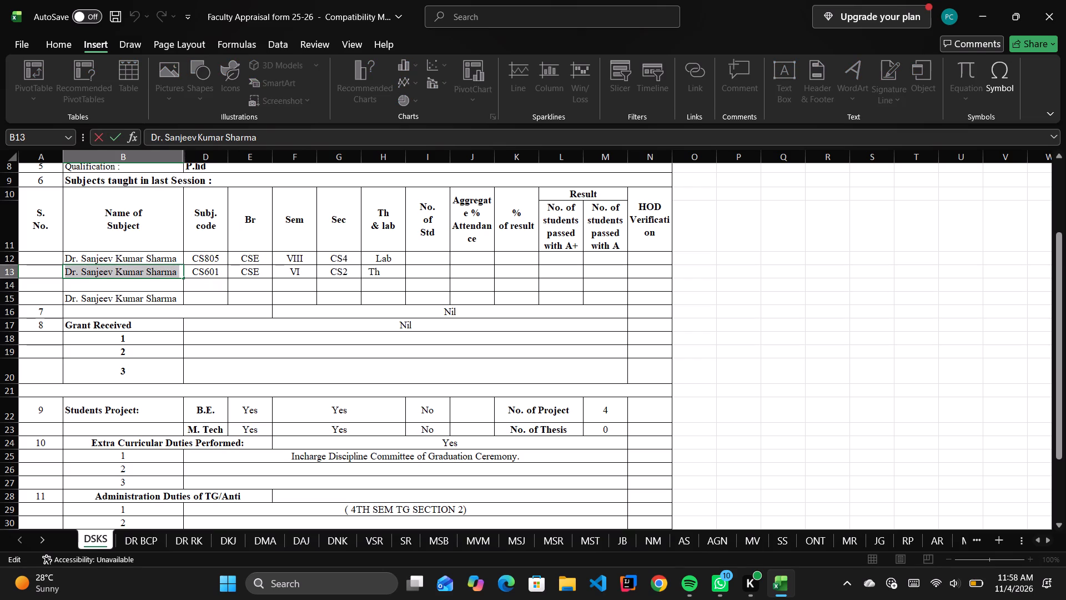
{"action": "left_click", "coordinate": [162, 287]}
{"action": "key", "text": "ctrl+v"}
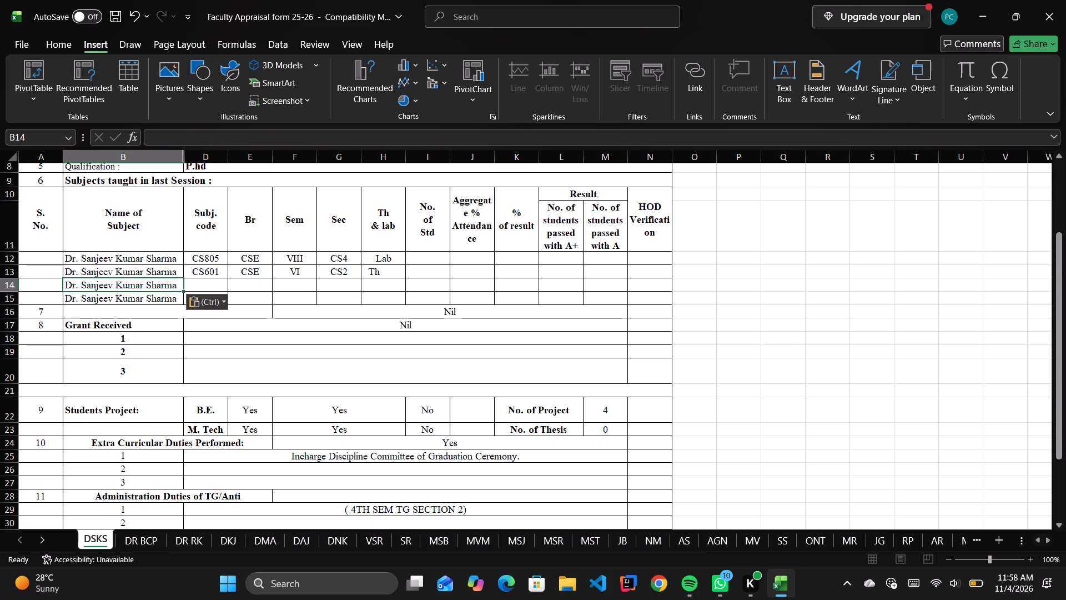
Enter CS in the subject code cells D14 and D15.
{"action": "left_click", "coordinate": [197, 284]}
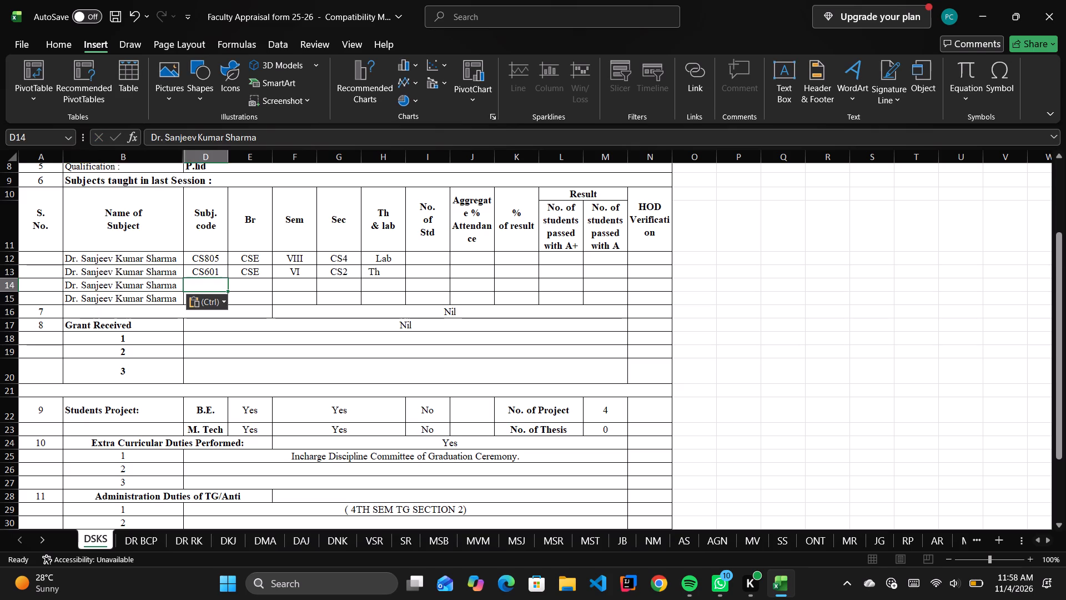
{"action": "left_click", "coordinate": [214, 285]}
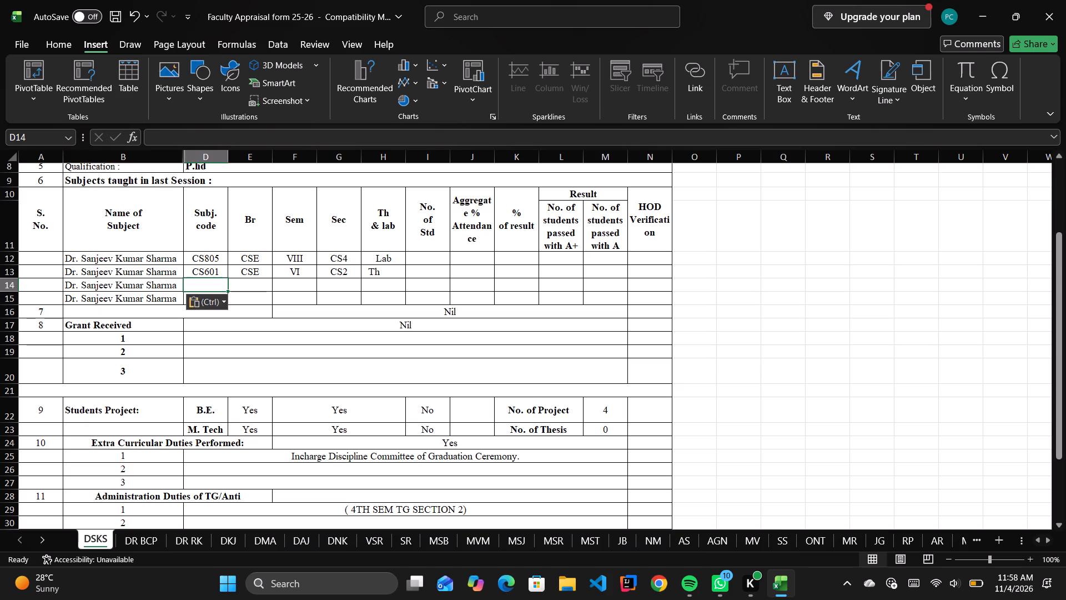
{"action": "type", "text": "CS"}
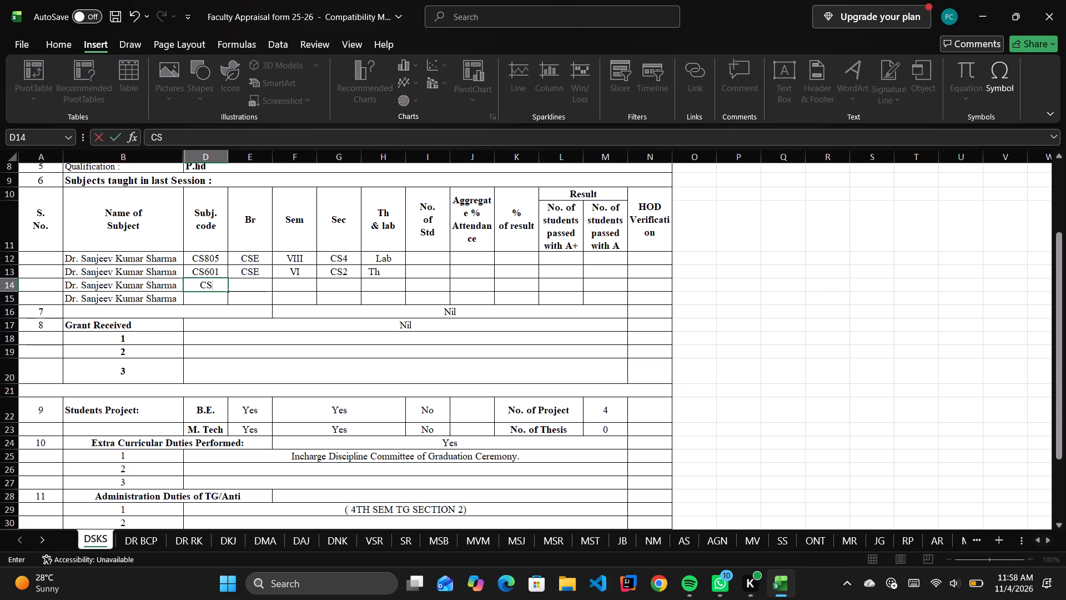
{"action": "left_click", "coordinate": [214, 302]}
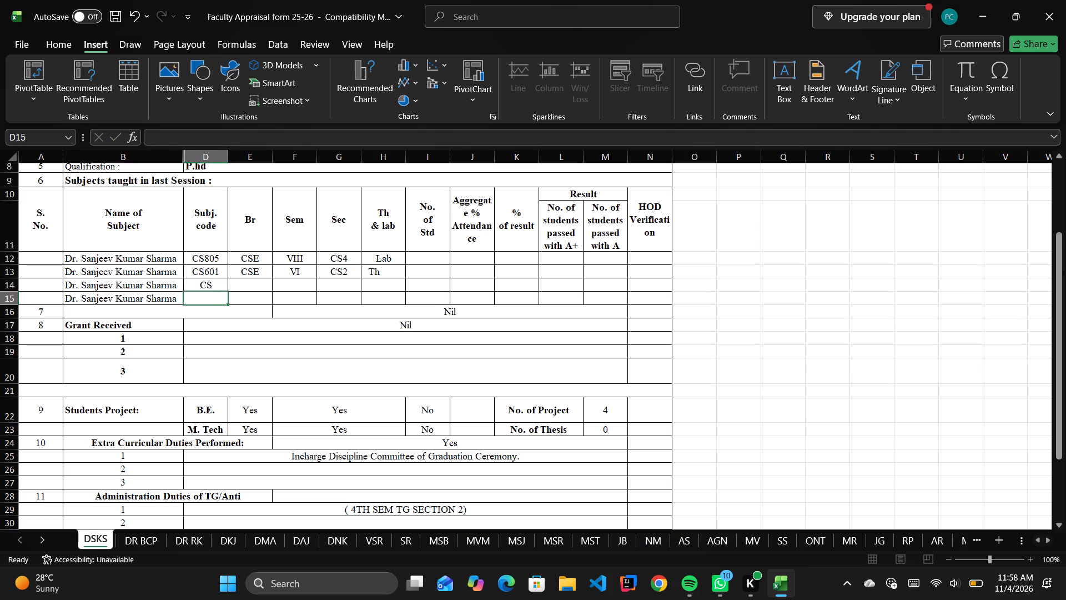
{"action": "type", "text": "CS"}
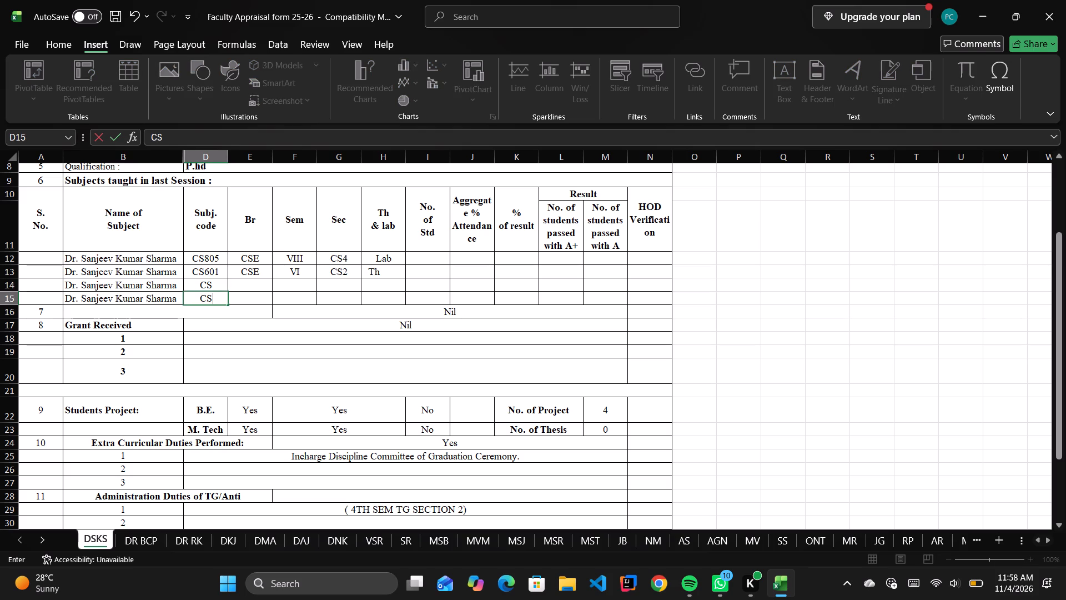
Enter semester VII and section CS4 for the new subject rows 14 and 15.
{"action": "left_click", "coordinate": [298, 282]}
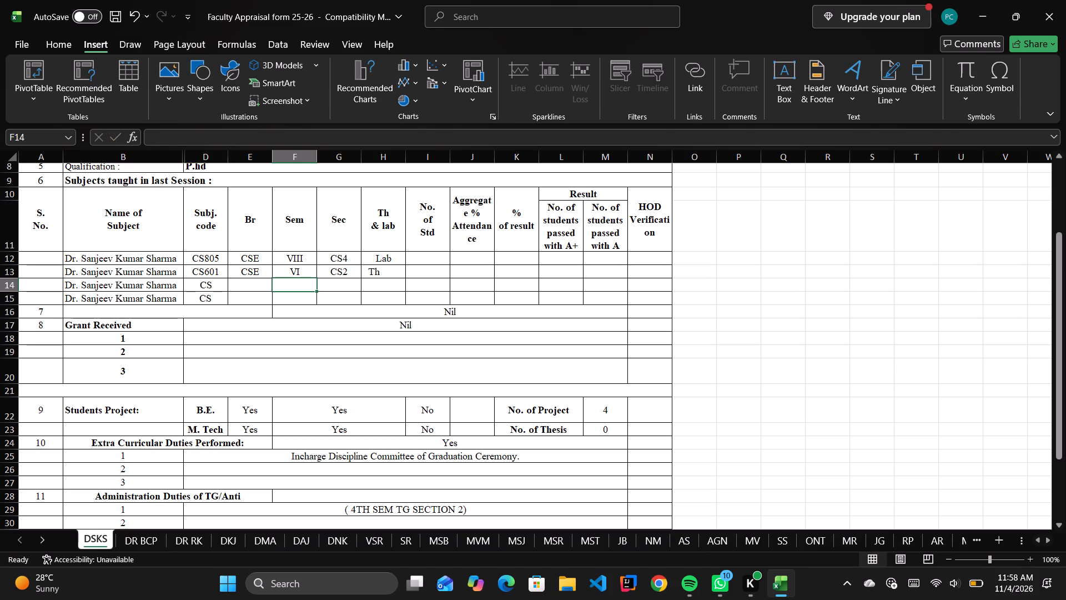
{"action": "type", "text": "VII"}
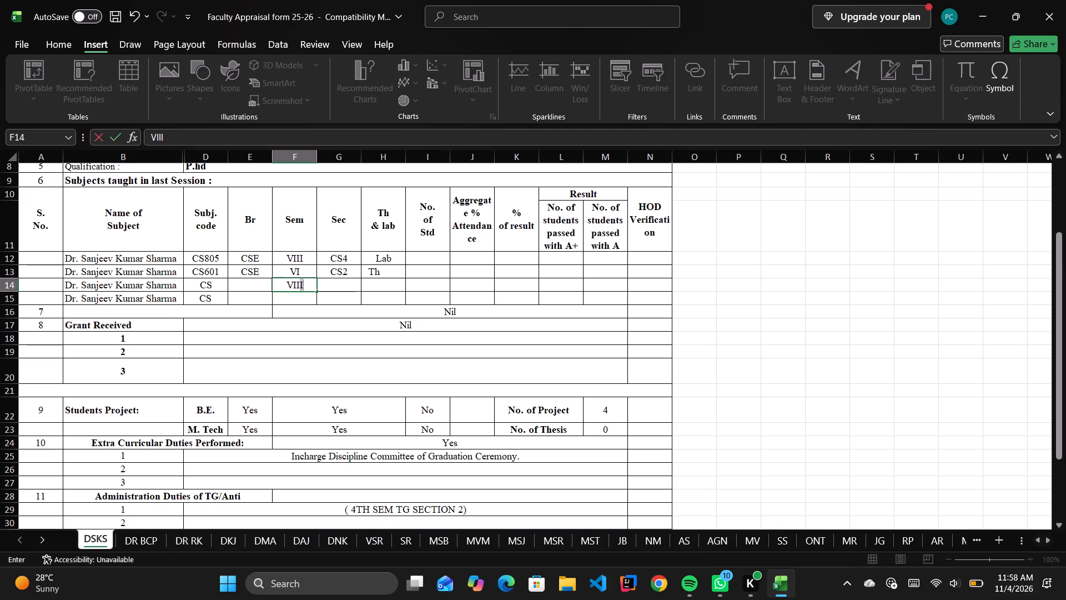
{"action": "key", "text": "BackSpace"}
{"action": "left_click", "coordinate": [304, 300]}
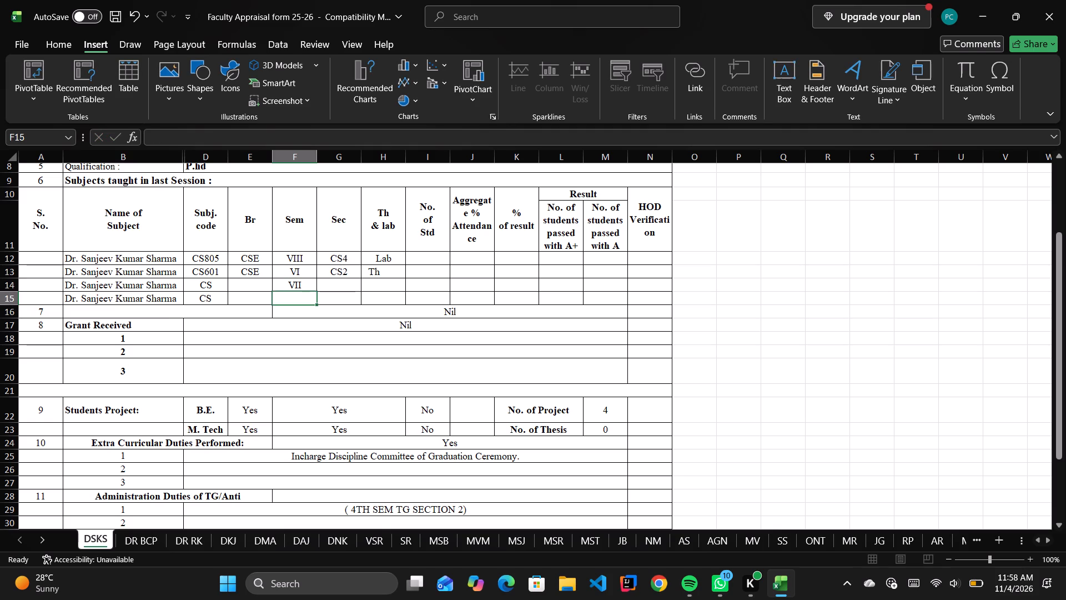
{"action": "left_click", "coordinate": [240, 288]}
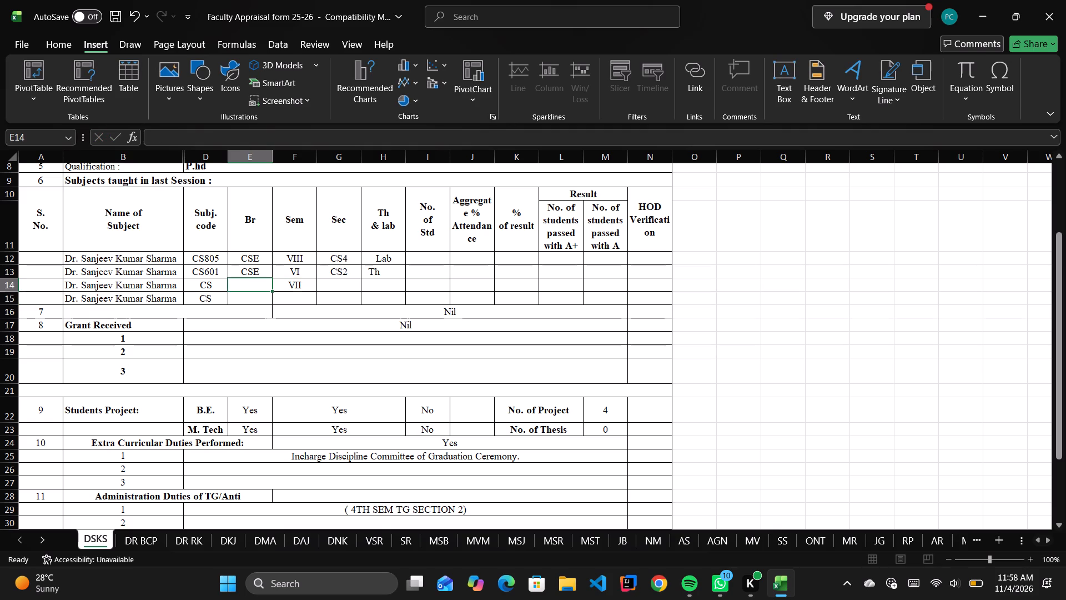
{"action": "left_click", "coordinate": [337, 283]}
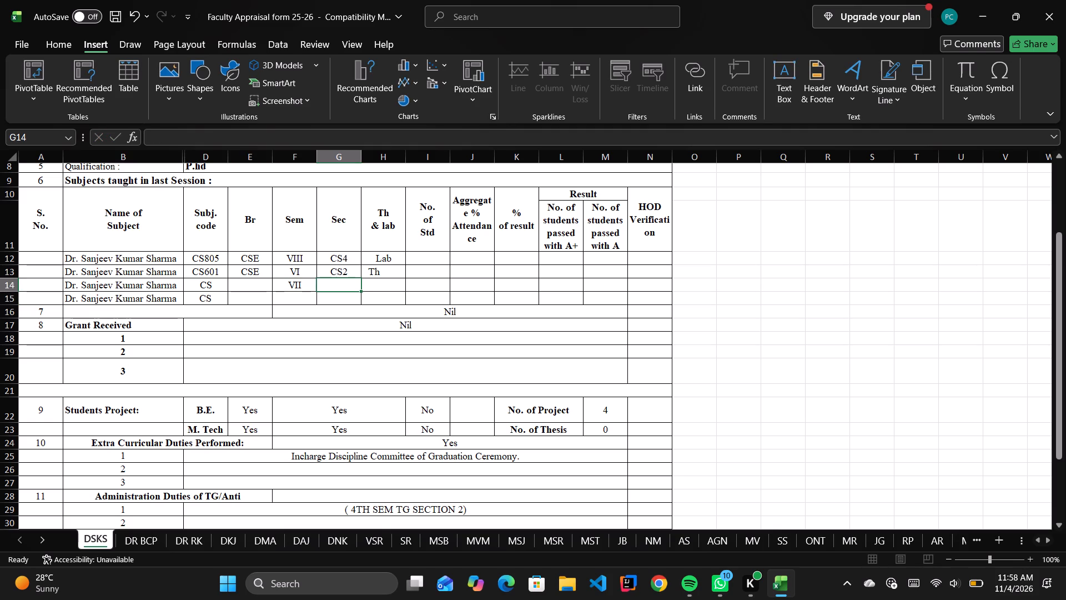
{"action": "type", "text": "CS$"}
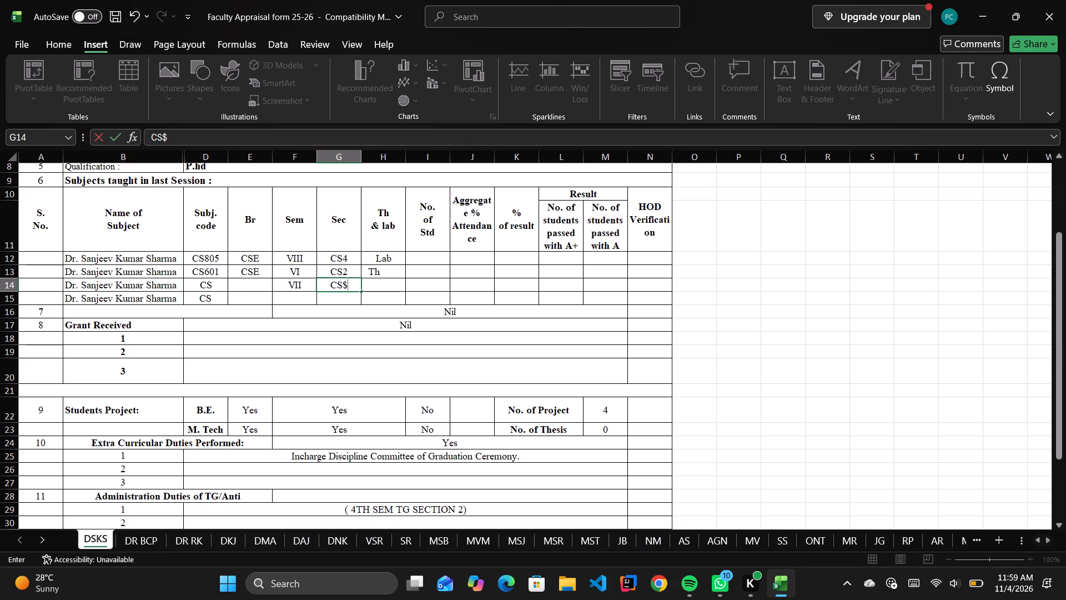
{"action": "key", "text": "BackSpace"}
{"action": "key", "text": "4"}
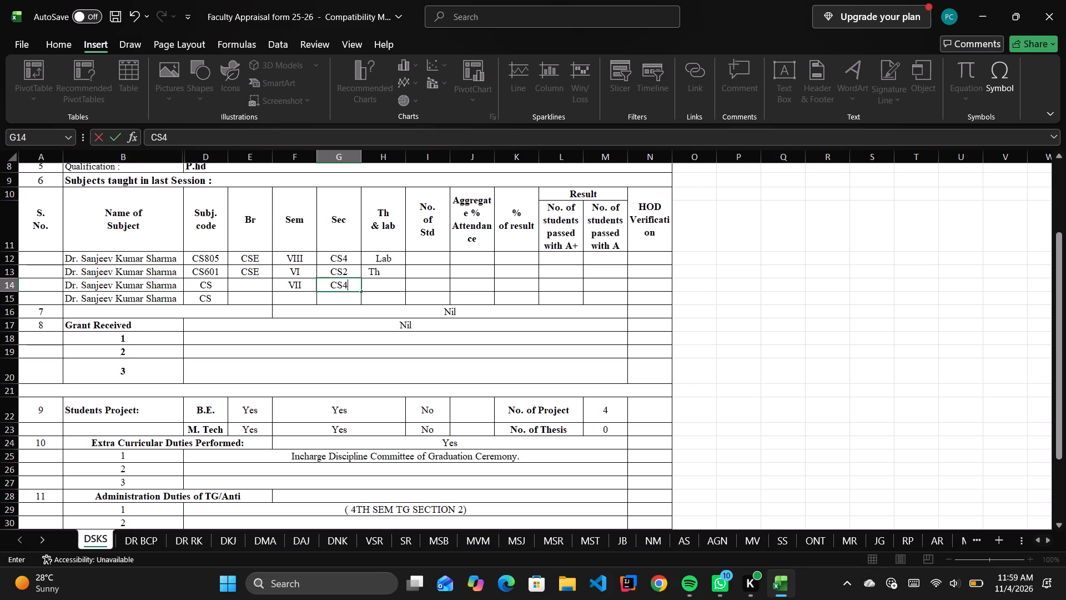
{"action": "left_click", "coordinate": [303, 300]}
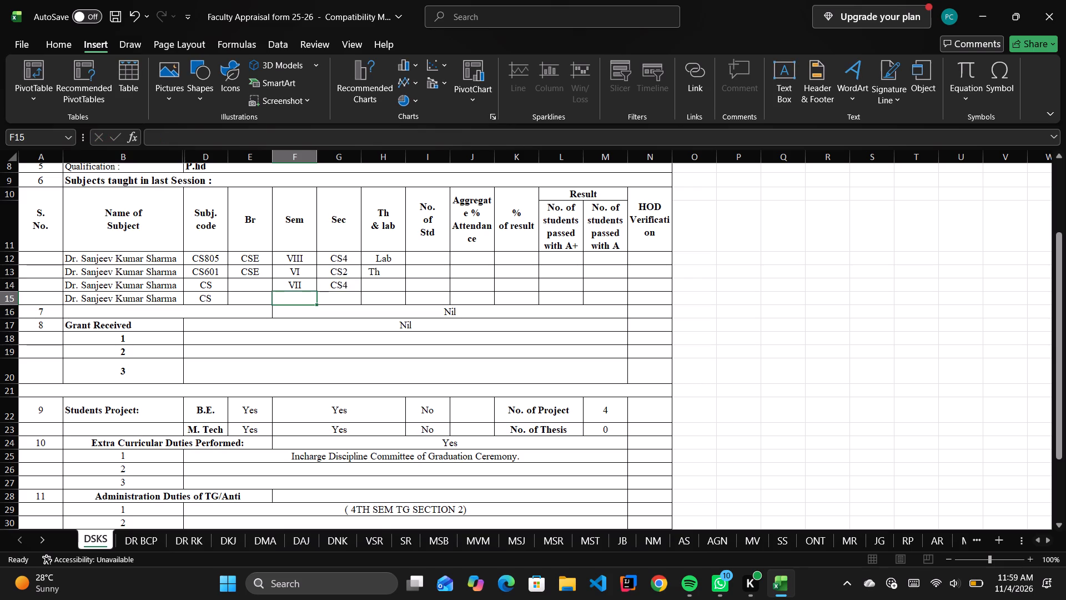
{"action": "type", "text": "VII"}
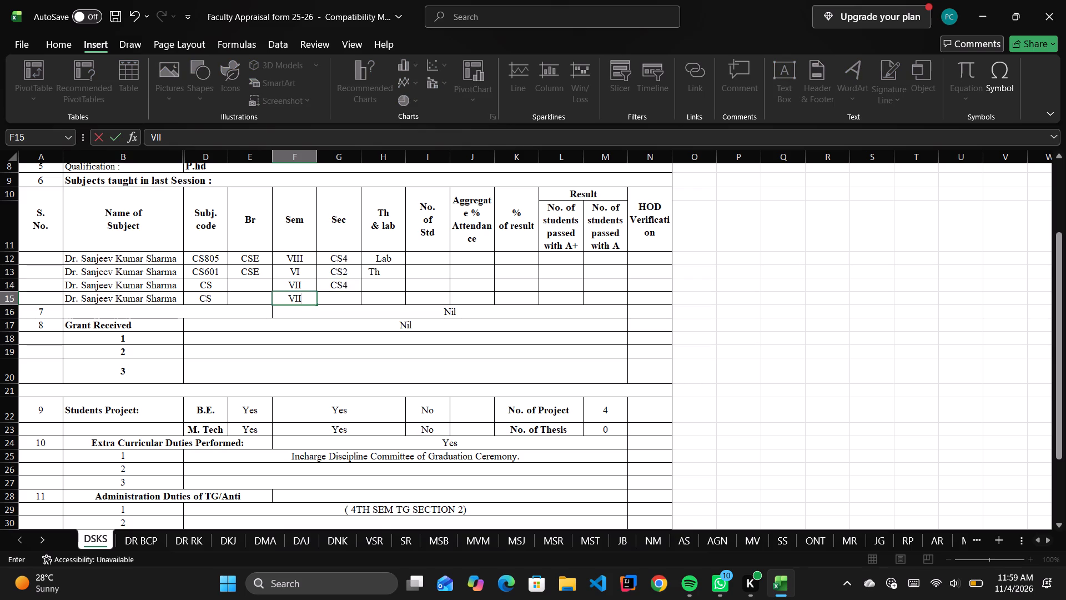
{"action": "left_click", "coordinate": [336, 297]}
{"action": "type", "text": "CS4"}
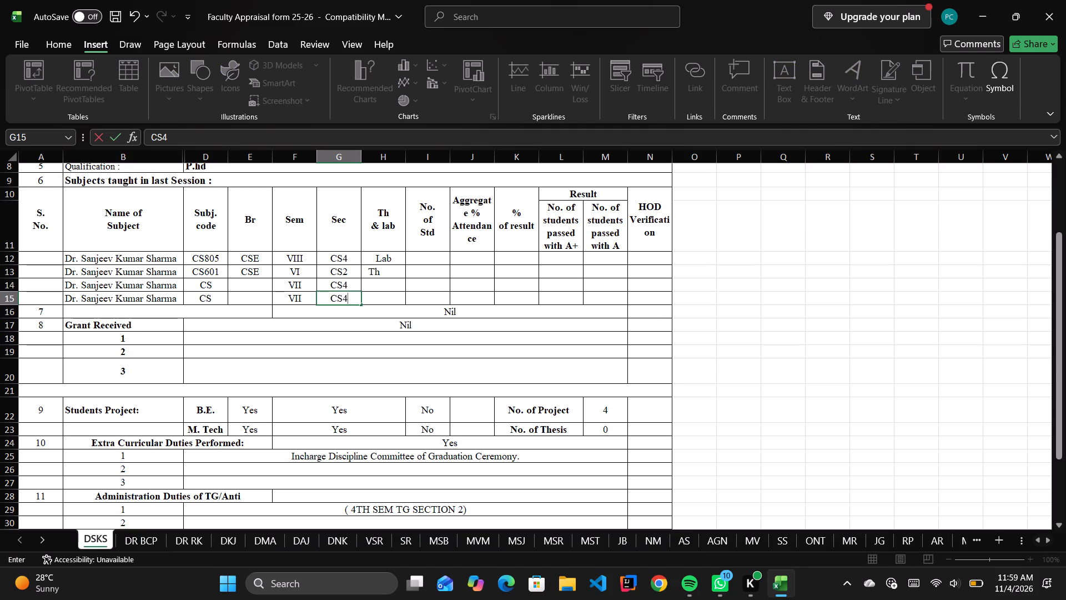
Enter CSE in the branch cells E14 and E15.
{"action": "left_click", "coordinate": [252, 284]}
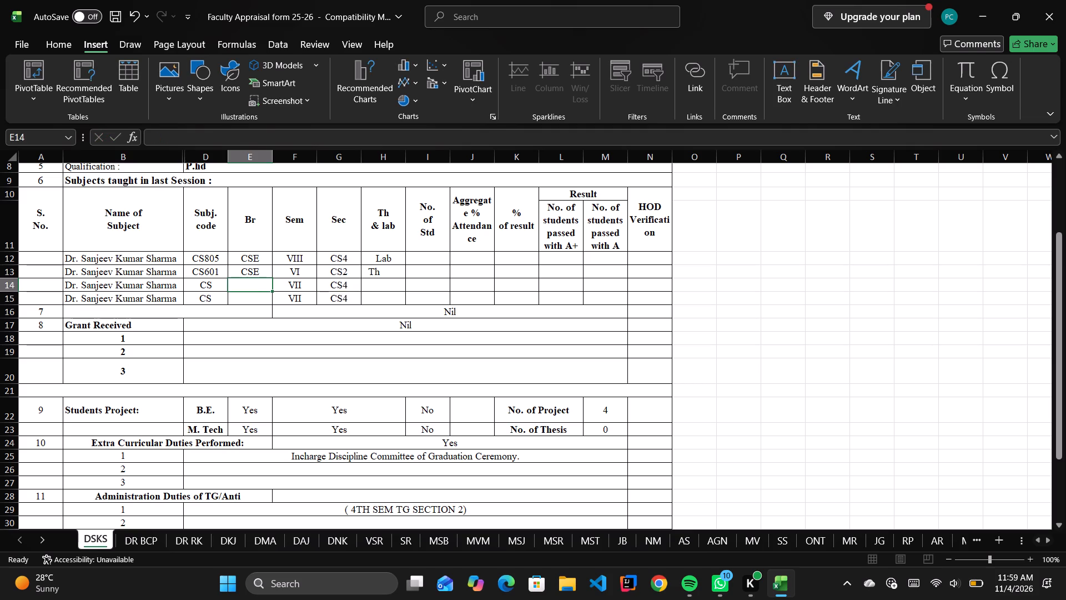
{"action": "type", "text": "CSE"}
{"action": "left_click", "coordinate": [250, 297]}
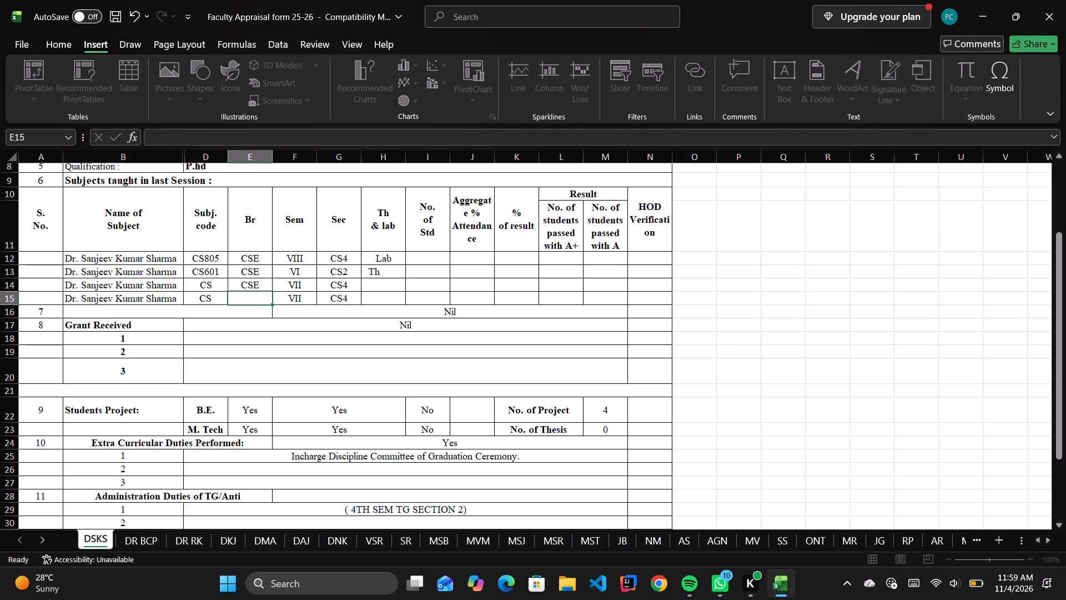
{"action": "type", "text": "cs"}
{"action": "key", "text": "BackSpace"}
{"action": "key", "text": "BackSpace"}
{"action": "key", "text": "BackSpace"}
{"action": "type", "text": "CSE"}
Fill the Th & lab column with th in H14 and lab in H15.
{"action": "left_click", "coordinate": [389, 285]}
{"action": "type", "text": "th"}
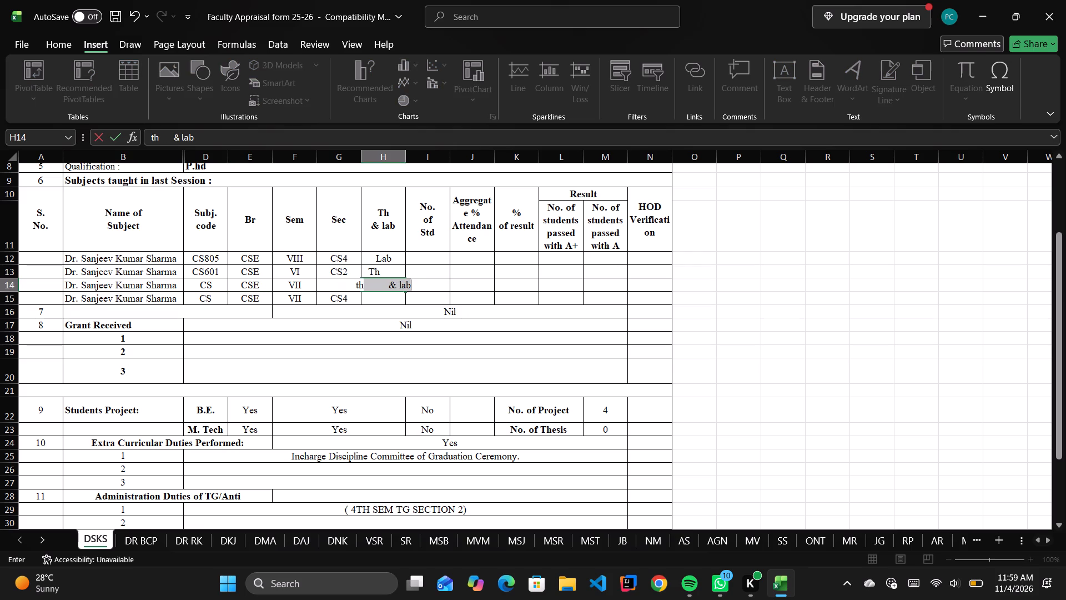
{"action": "left_click", "coordinate": [393, 300]}
{"action": "type", "text": "lav"}
{"action": "key", "text": "BackSpace"}
{"action": "key", "text": "b"}
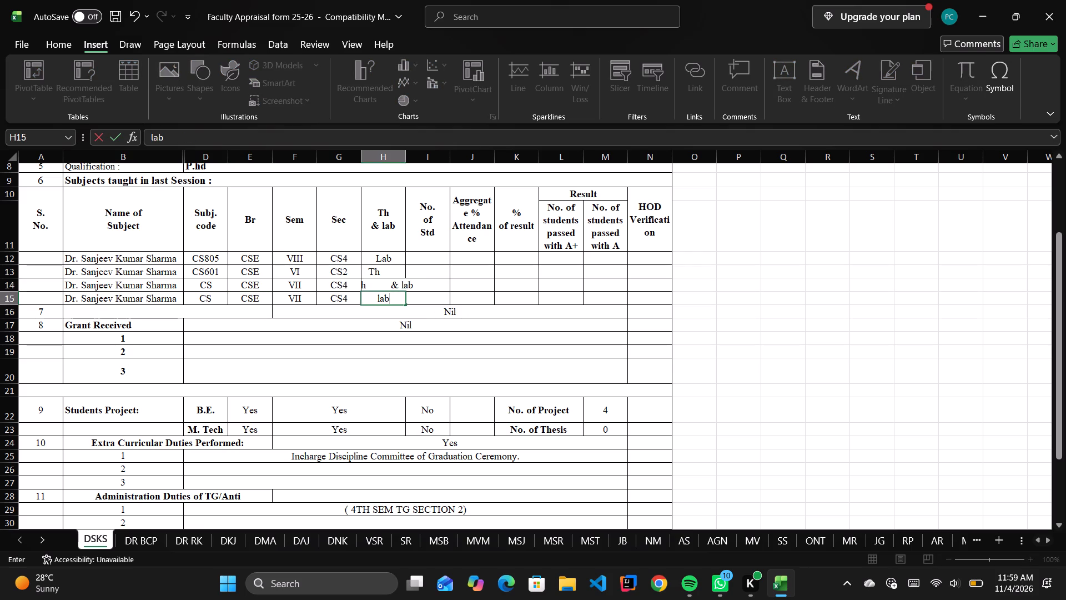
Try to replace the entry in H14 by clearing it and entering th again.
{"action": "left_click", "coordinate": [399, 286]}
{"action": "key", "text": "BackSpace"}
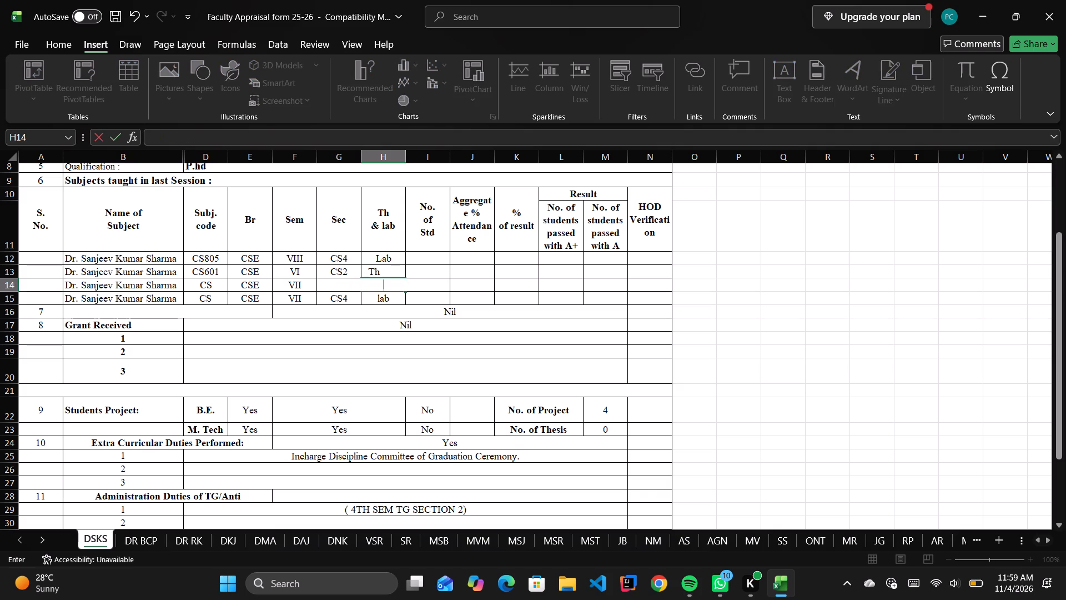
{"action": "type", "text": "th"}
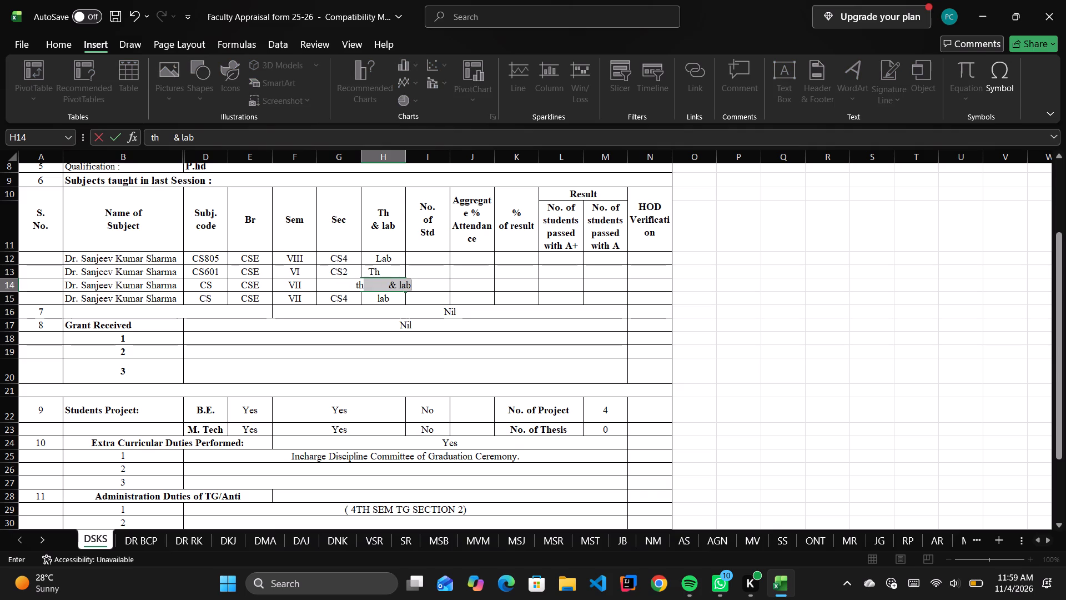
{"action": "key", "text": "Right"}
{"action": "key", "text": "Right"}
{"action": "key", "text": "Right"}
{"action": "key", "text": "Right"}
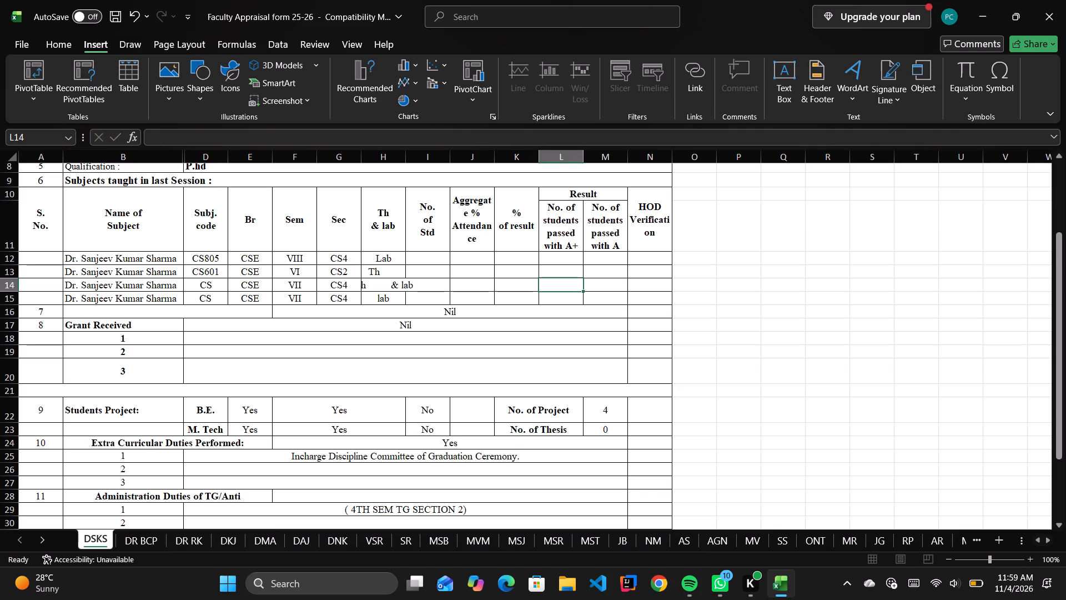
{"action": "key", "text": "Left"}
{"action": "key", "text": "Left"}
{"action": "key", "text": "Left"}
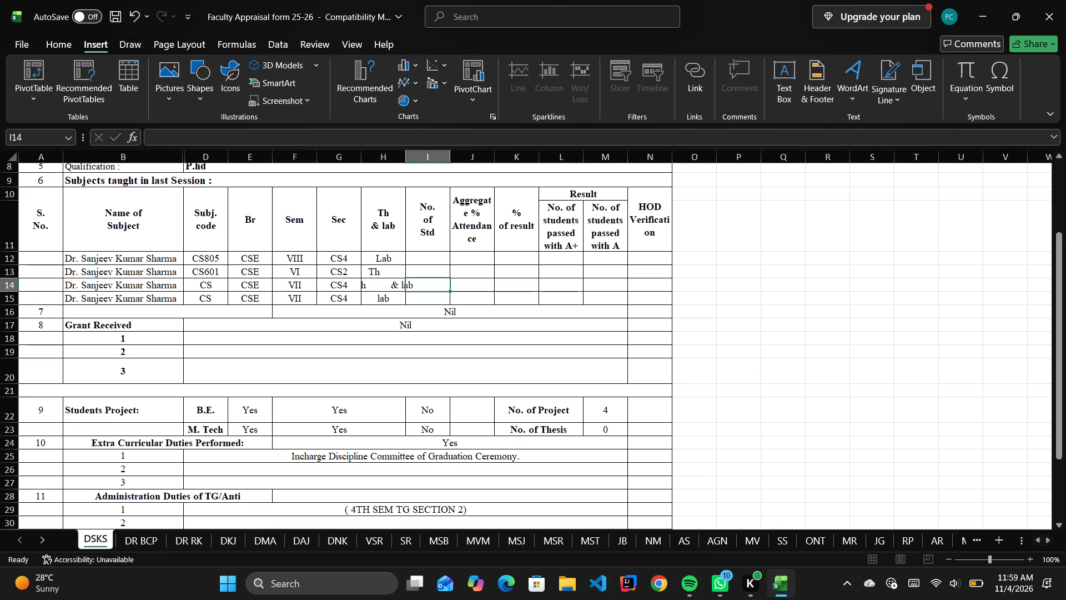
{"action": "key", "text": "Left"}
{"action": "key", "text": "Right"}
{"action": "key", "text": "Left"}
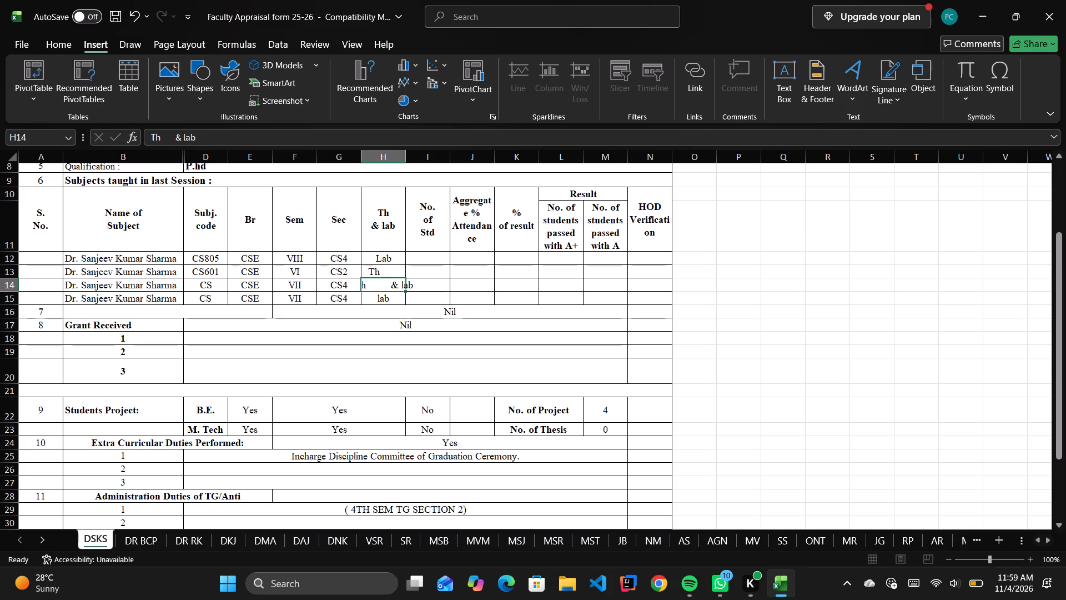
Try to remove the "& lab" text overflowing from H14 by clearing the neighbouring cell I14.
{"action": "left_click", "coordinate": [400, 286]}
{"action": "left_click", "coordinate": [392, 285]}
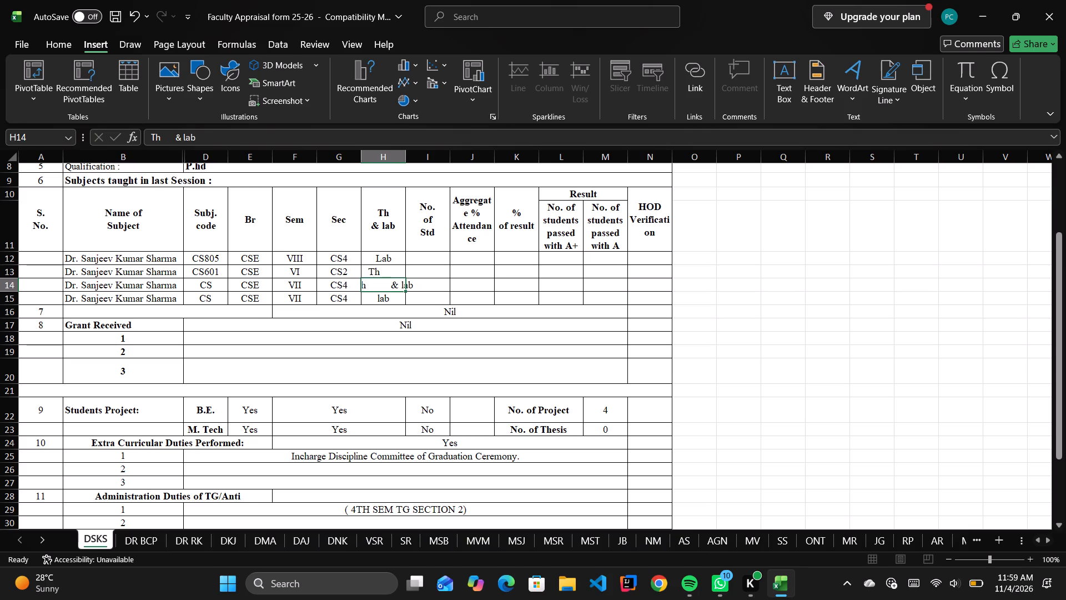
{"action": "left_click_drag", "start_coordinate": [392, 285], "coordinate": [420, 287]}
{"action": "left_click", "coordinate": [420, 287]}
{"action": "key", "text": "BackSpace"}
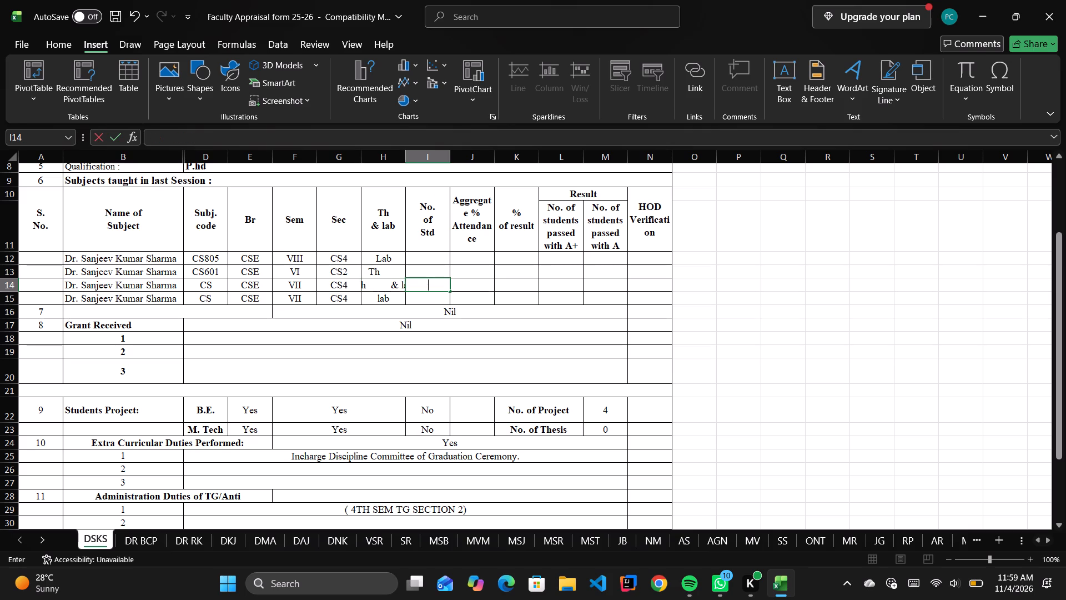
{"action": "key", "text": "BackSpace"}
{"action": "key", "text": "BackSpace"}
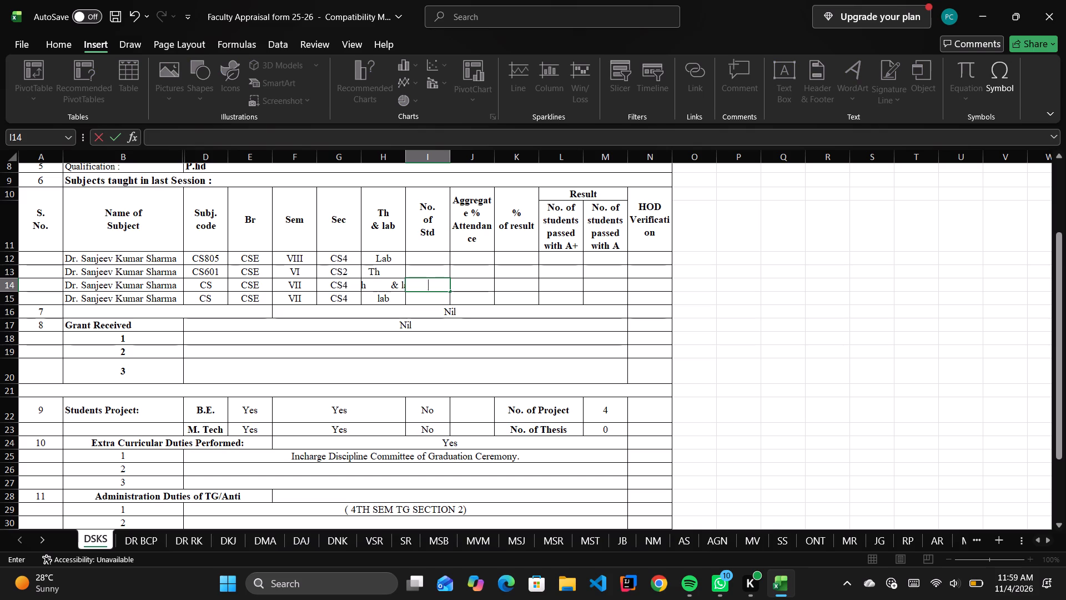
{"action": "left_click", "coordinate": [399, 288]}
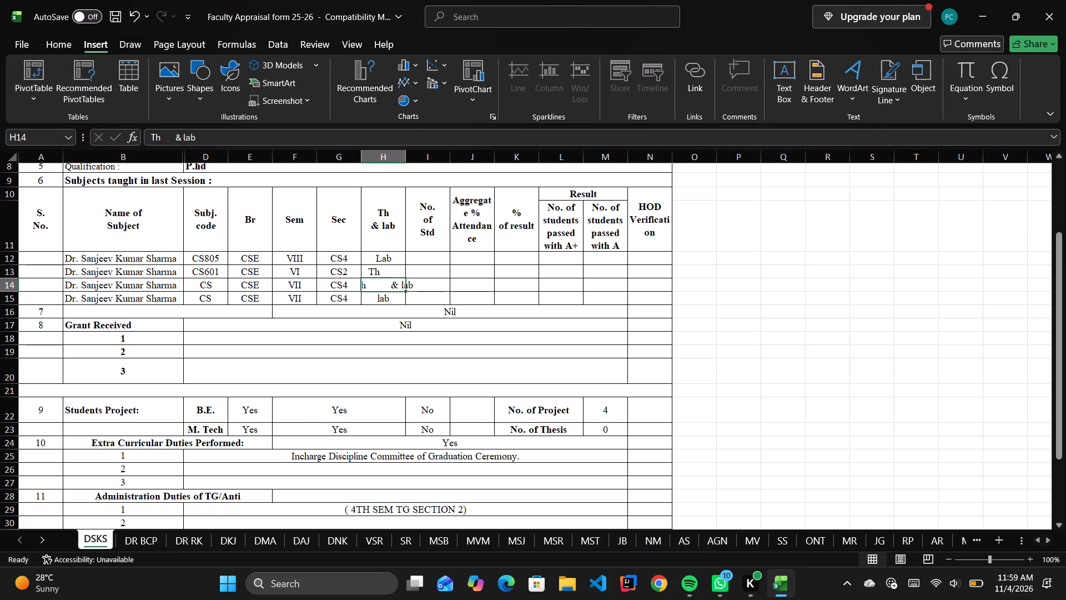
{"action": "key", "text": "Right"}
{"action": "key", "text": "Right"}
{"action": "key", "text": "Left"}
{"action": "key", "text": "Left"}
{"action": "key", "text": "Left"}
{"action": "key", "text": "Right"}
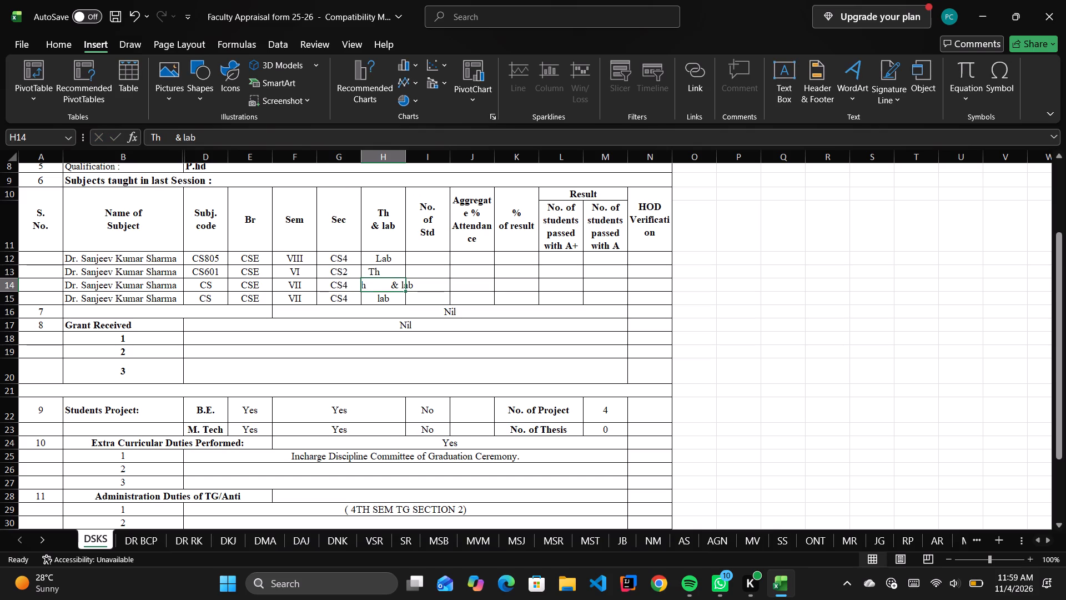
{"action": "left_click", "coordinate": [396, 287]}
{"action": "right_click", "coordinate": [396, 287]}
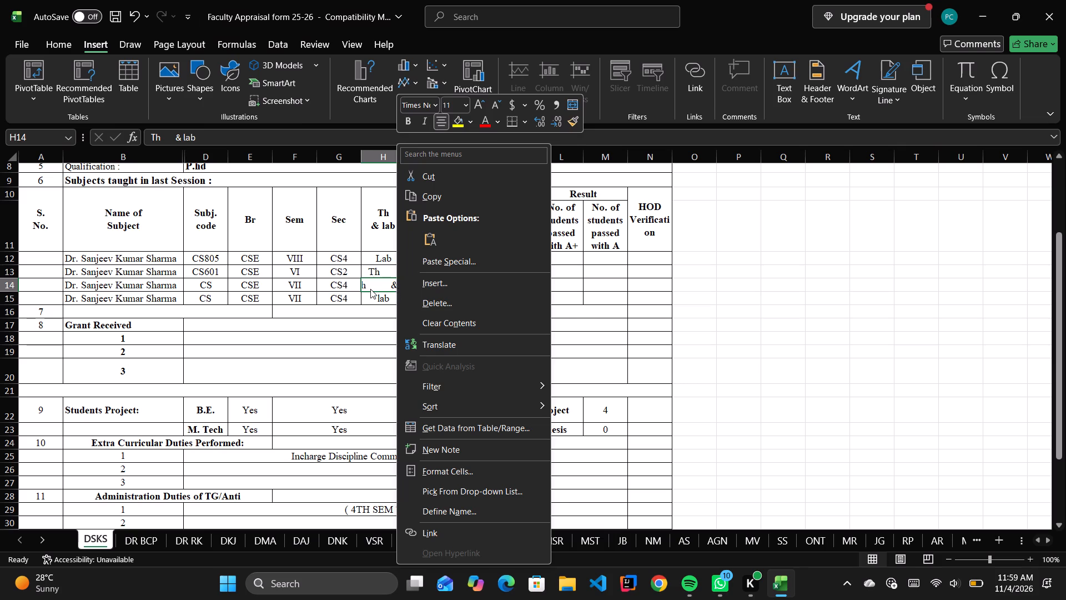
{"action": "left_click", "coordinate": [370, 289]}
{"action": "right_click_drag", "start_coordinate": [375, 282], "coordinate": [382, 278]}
Edit the text in cell H14 to remove "& lab", keeping only Th.
{"action": "left_click", "coordinate": [365, 281]}
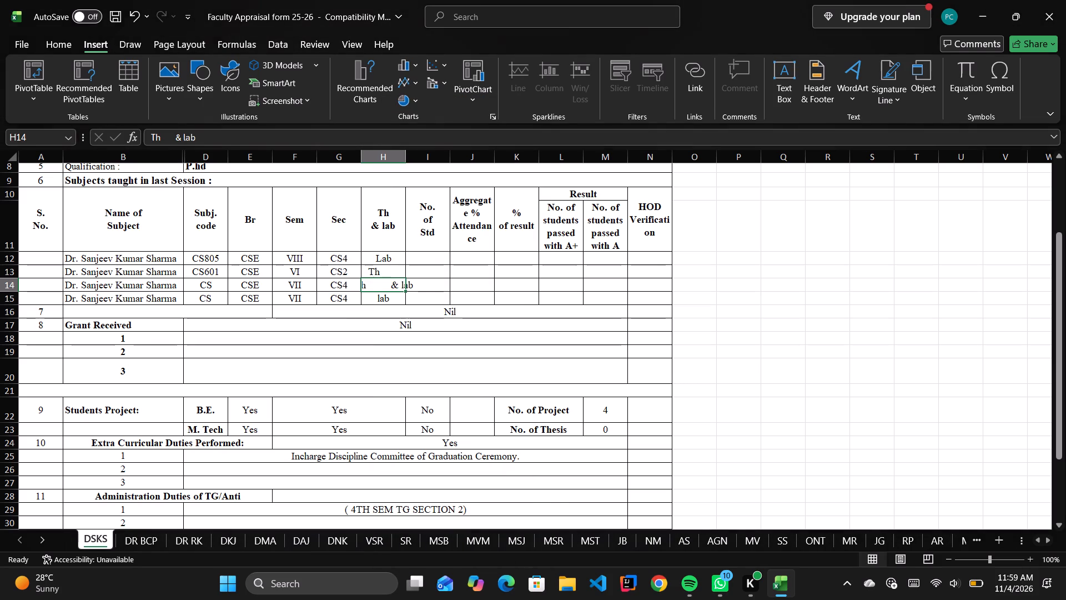
{"action": "double_click", "coordinate": [365, 281]}
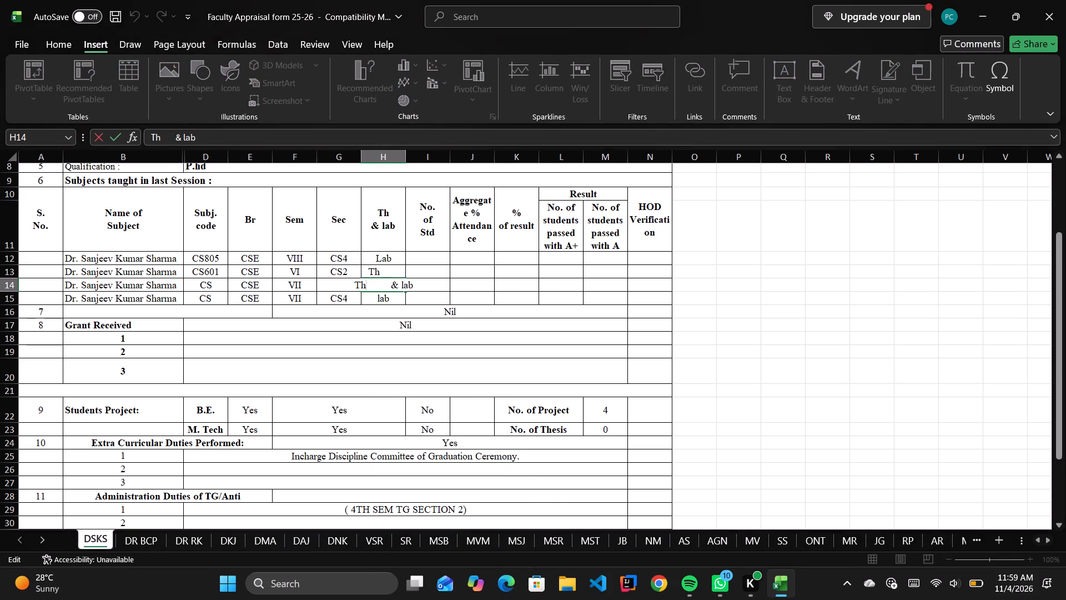
{"action": "key", "text": "Right"}
{"action": "key", "text": "Right"}
{"action": "key", "text": "Right"}
{"action": "key", "text": "Right"}
{"action": "key", "text": "Right"}
{"action": "key", "text": "Right"}
{"action": "key", "text": "Right"}
{"action": "key", "text": "Right"}
{"action": "key", "text": "Right"}
{"action": "key", "text": "Right"}
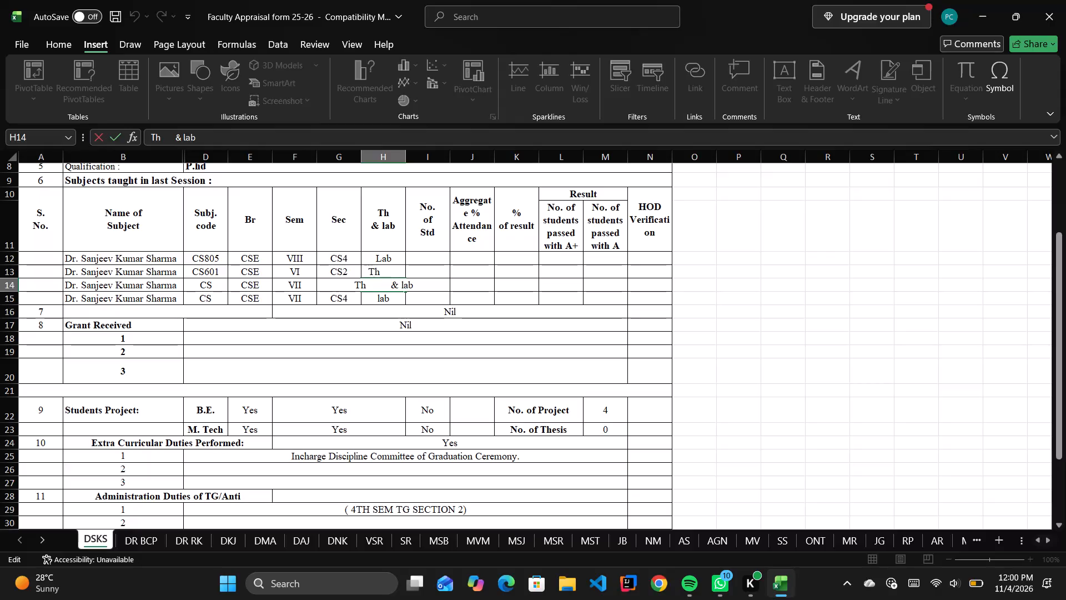
{"action": "key", "text": "Right"}
{"action": "key", "text": "Right"}
{"action": "key", "text": "Right"}
{"action": "key", "text": "BackSpace"}
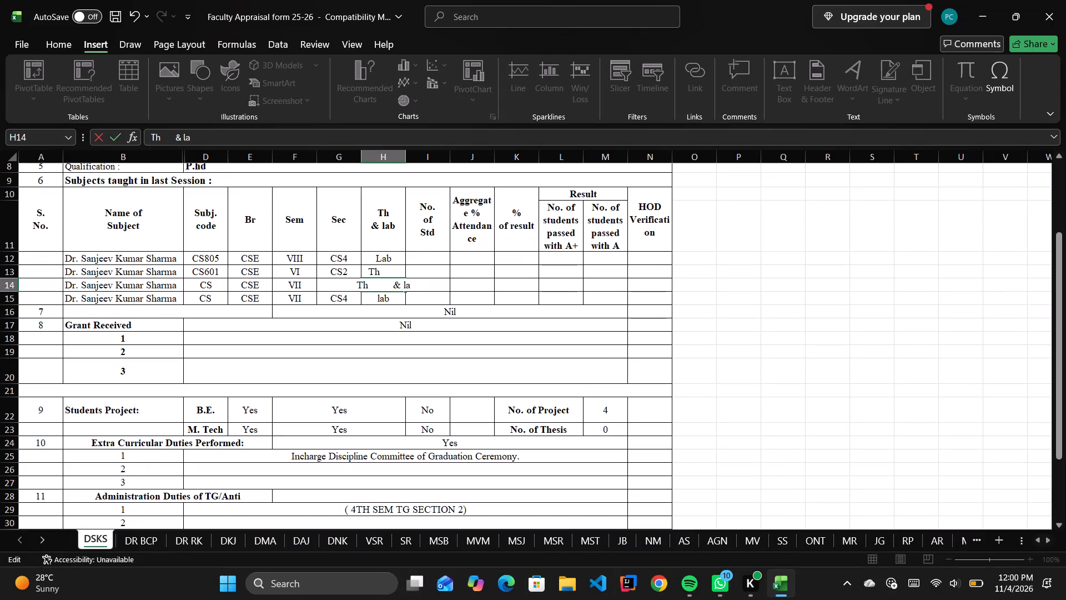
{"action": "key", "text": "BackSpace"}
{"action": "key", "text": "BackSpace"}
{"action": "key", "text": "BackSpace"}
{"action": "key", "text": "BackSpace"}
{"action": "key", "text": "BackSpace"}
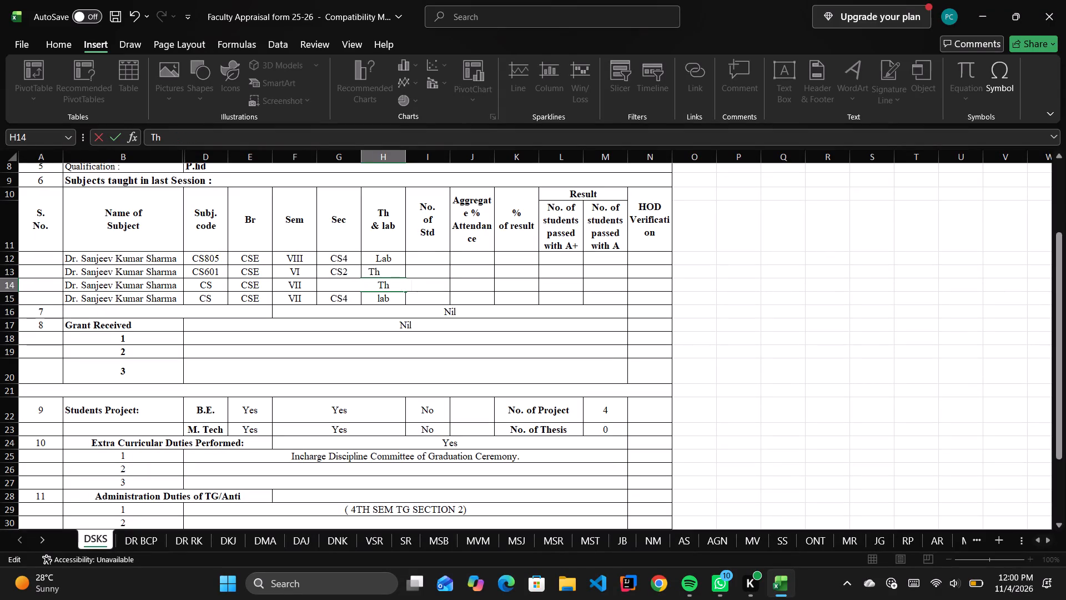
{"action": "left_click", "coordinate": [365, 281]}
{"action": "left_click", "coordinate": [465, 272]}
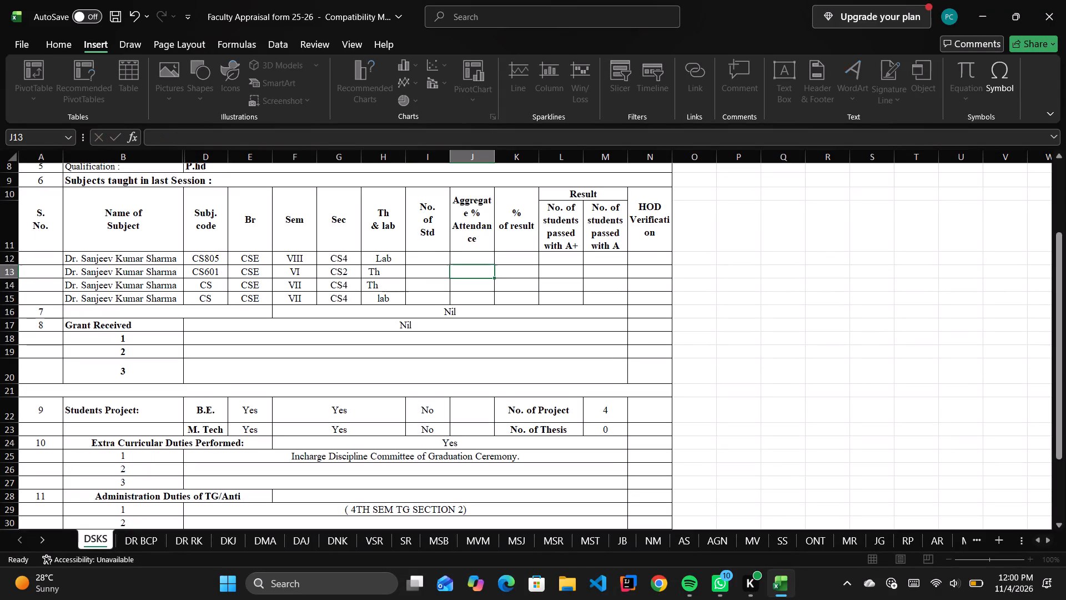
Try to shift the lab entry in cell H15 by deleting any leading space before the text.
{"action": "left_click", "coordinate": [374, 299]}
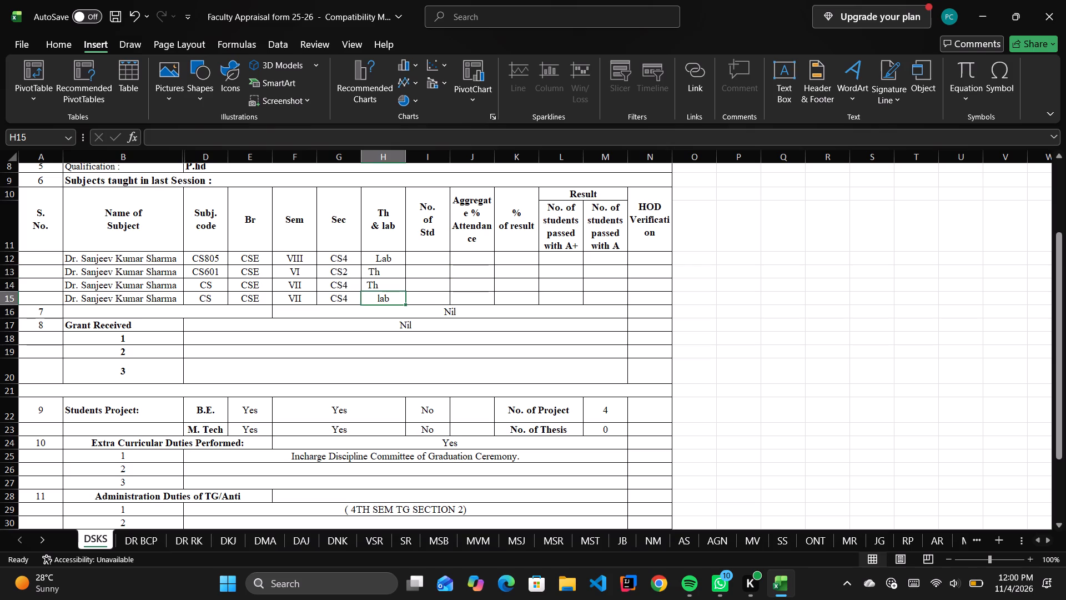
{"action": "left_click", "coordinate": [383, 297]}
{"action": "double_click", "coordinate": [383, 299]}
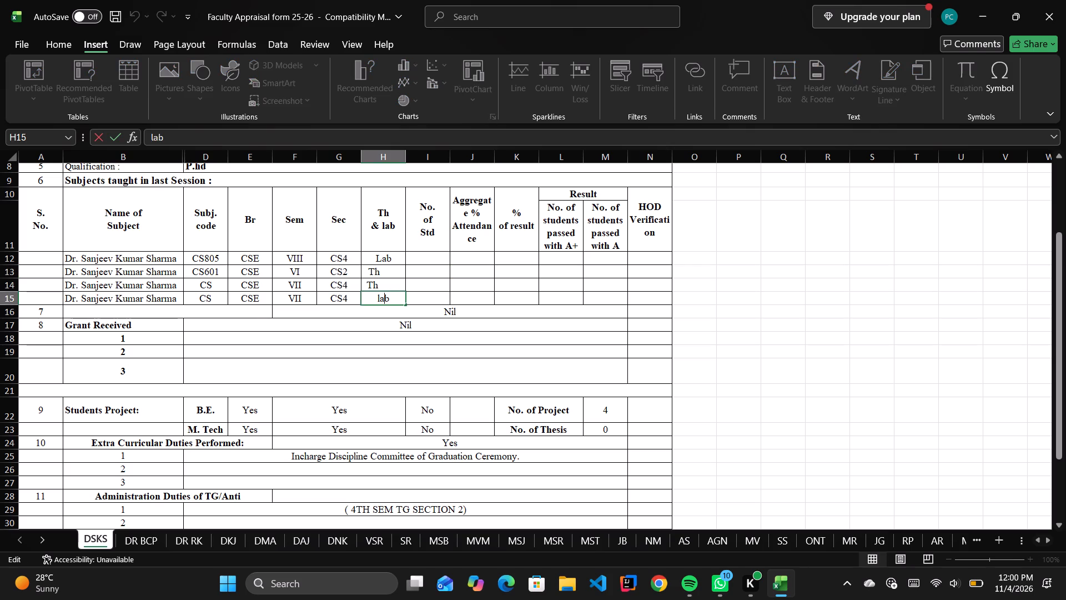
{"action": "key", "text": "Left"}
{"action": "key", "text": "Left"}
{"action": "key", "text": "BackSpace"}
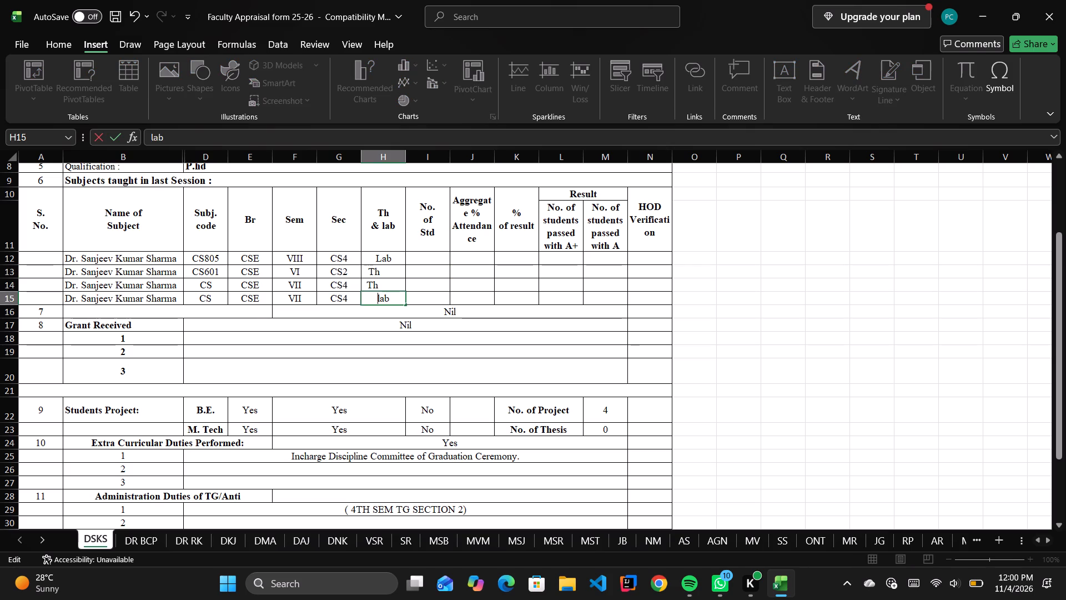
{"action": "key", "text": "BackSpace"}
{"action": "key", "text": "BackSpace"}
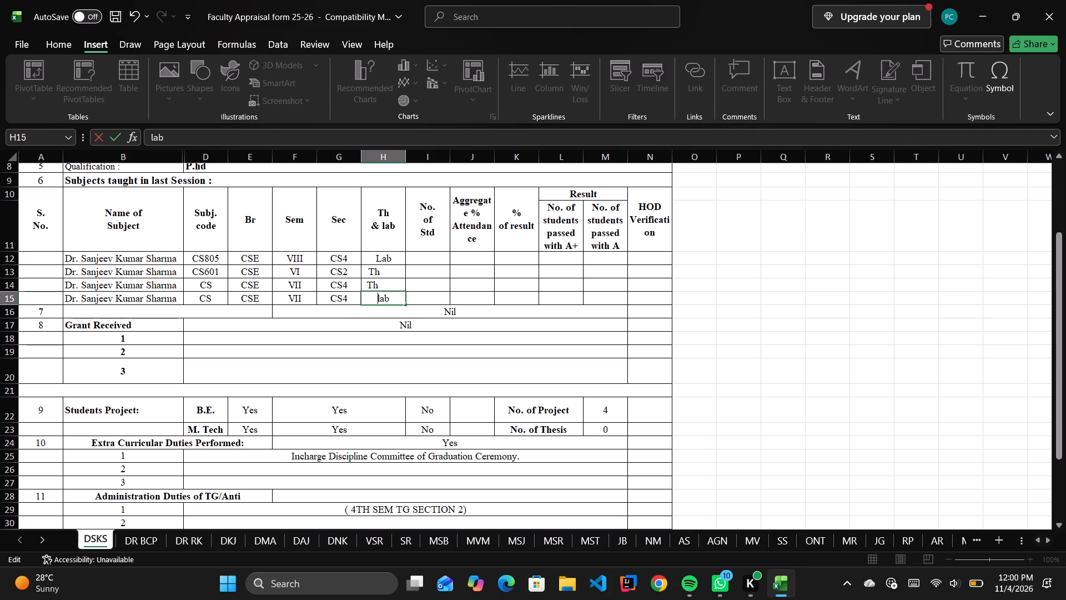
Add a leading space before Th in cell H14 to line it up with the entry in H13.
{"action": "double_click", "coordinate": [369, 286]}
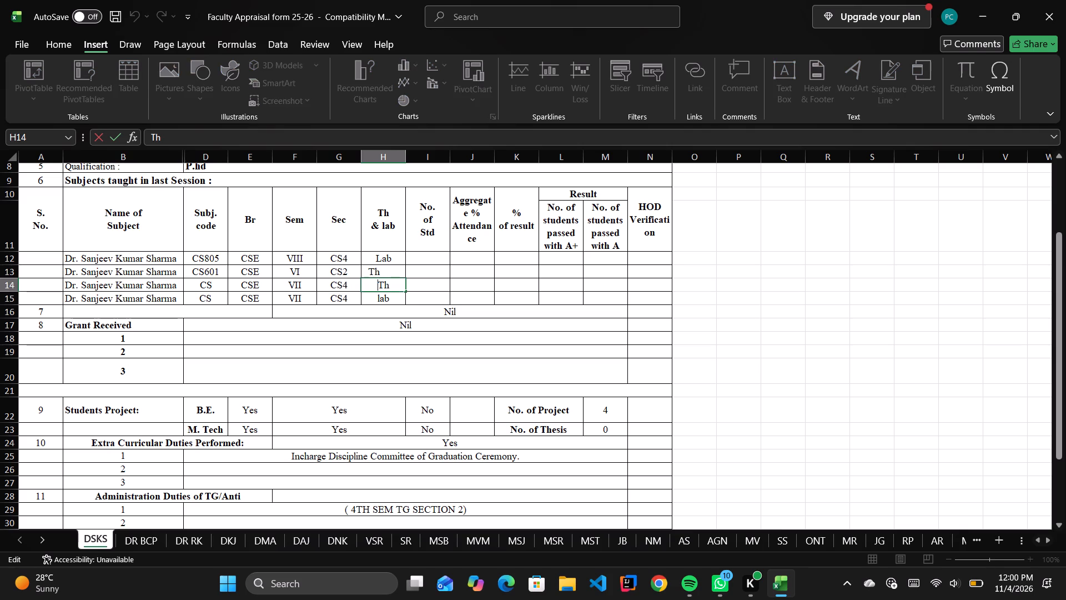
{"action": "key", "text": "space"}
{"action": "left_click", "coordinate": [375, 273]}
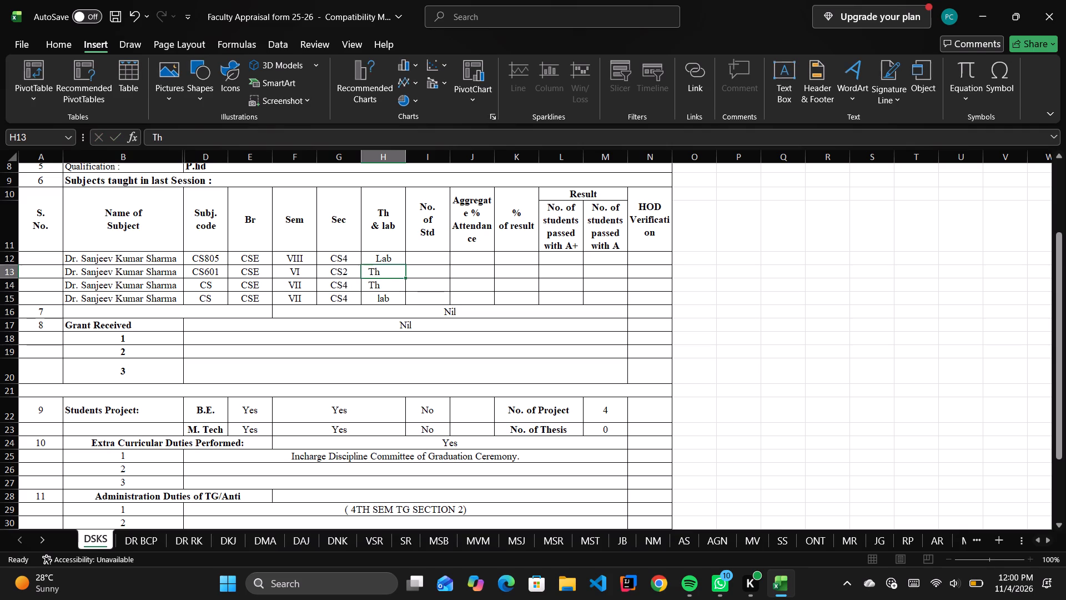
Complete the subject codes of the two semester VII rows as CS701 in D14 and CS706 in D15.
{"action": "scroll", "coordinate": [301, 373], "scroll_direction": "down", "scroll_amount": 1}
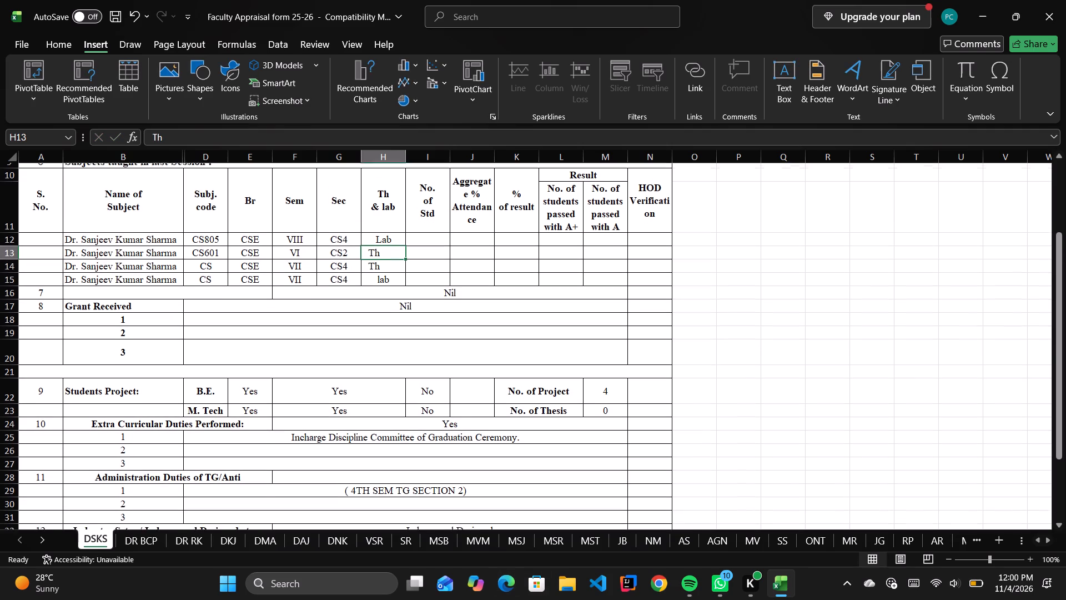
{"action": "scroll", "coordinate": [301, 373], "scroll_direction": "down", "scroll_amount": 1}
{"action": "left_click", "coordinate": [218, 264]}
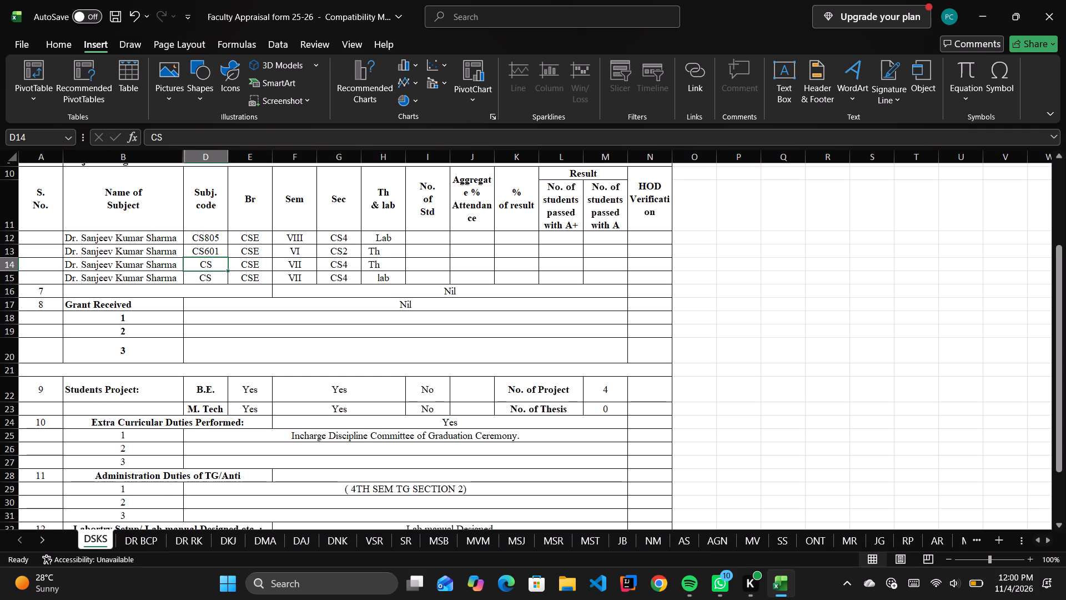
{"action": "left_click", "coordinate": [217, 264]}
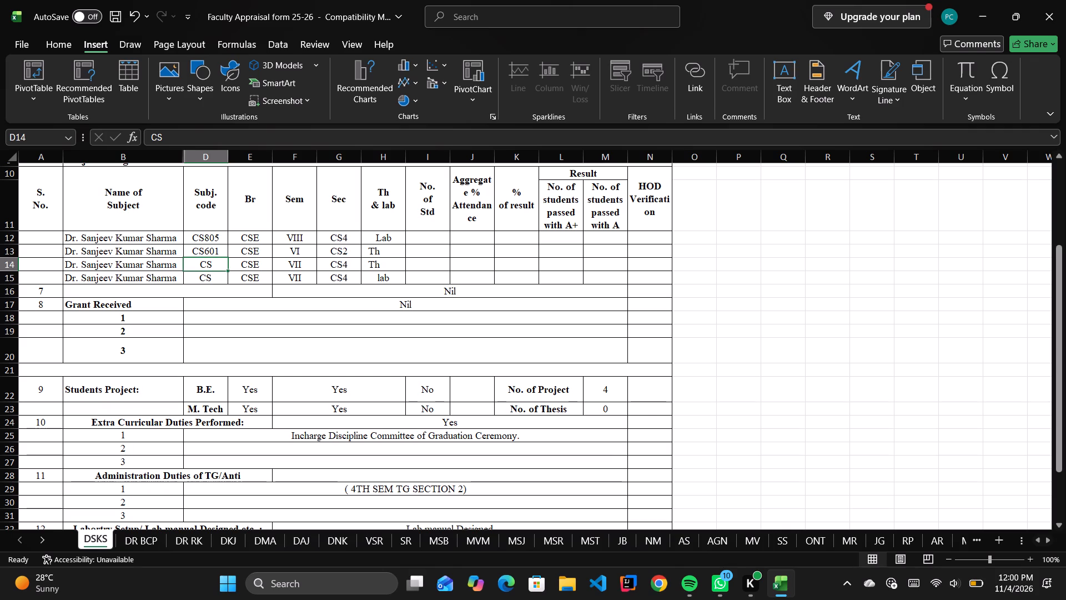
{"action": "double_click", "coordinate": [217, 264]}
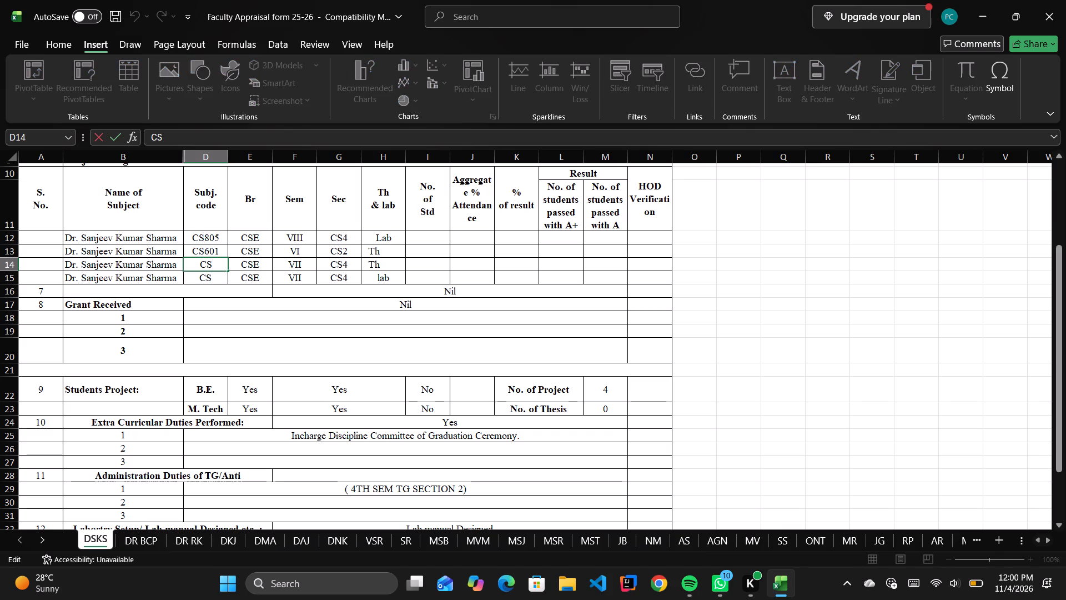
{"action": "type", "text": "701"}
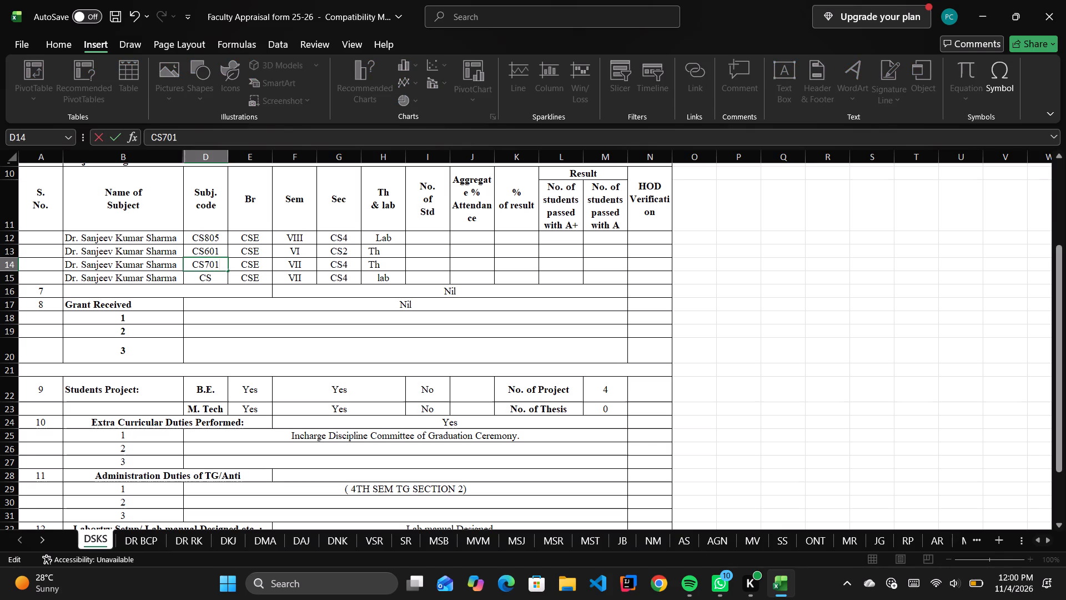
{"action": "left_click", "coordinate": [218, 279]}
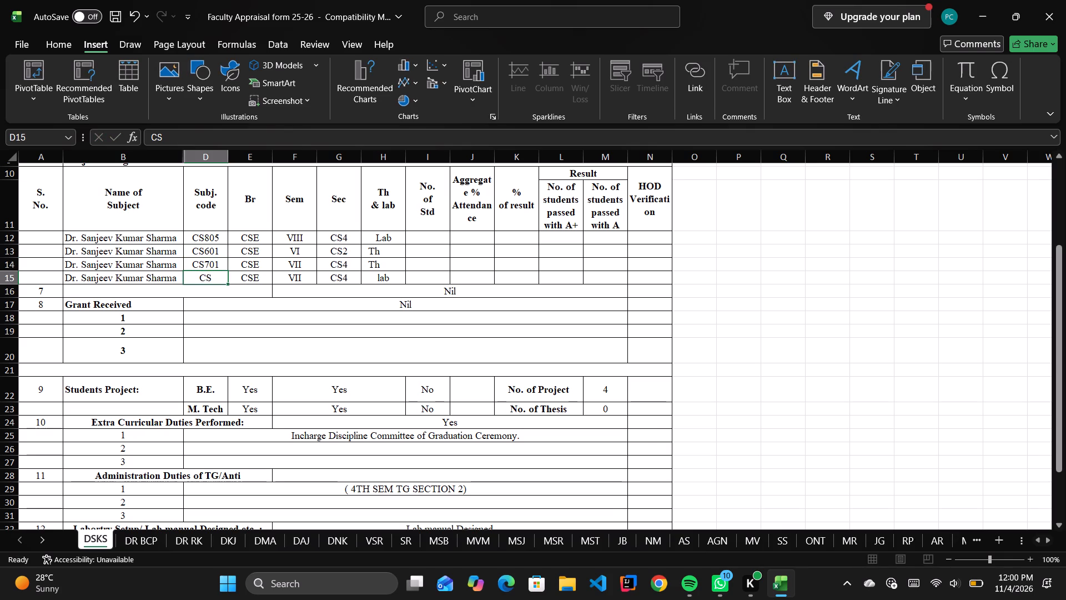
{"action": "left_click", "coordinate": [212, 279]}
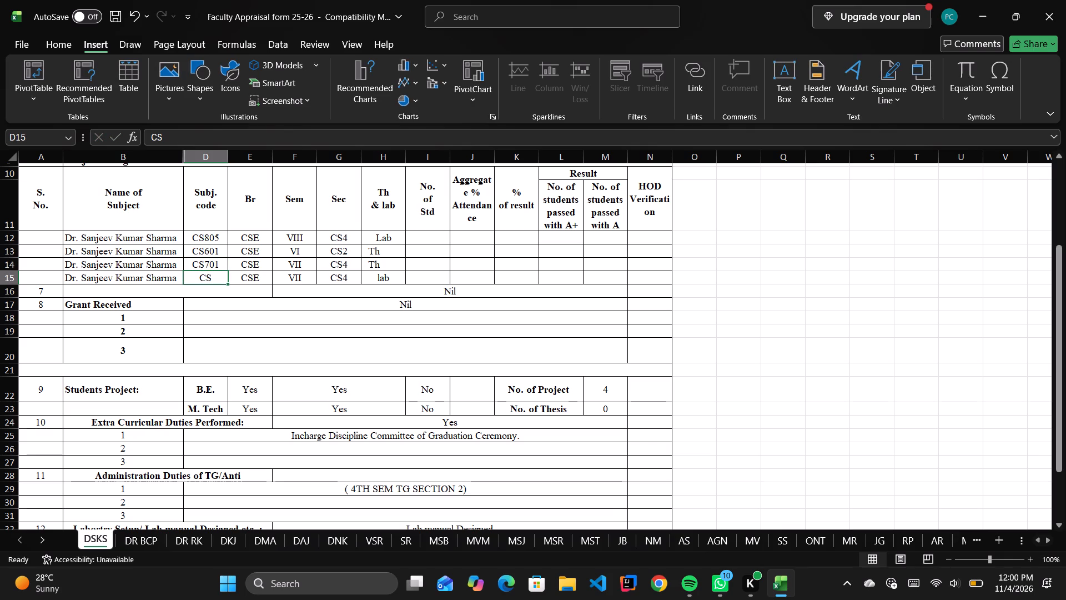
{"action": "double_click", "coordinate": [212, 279]}
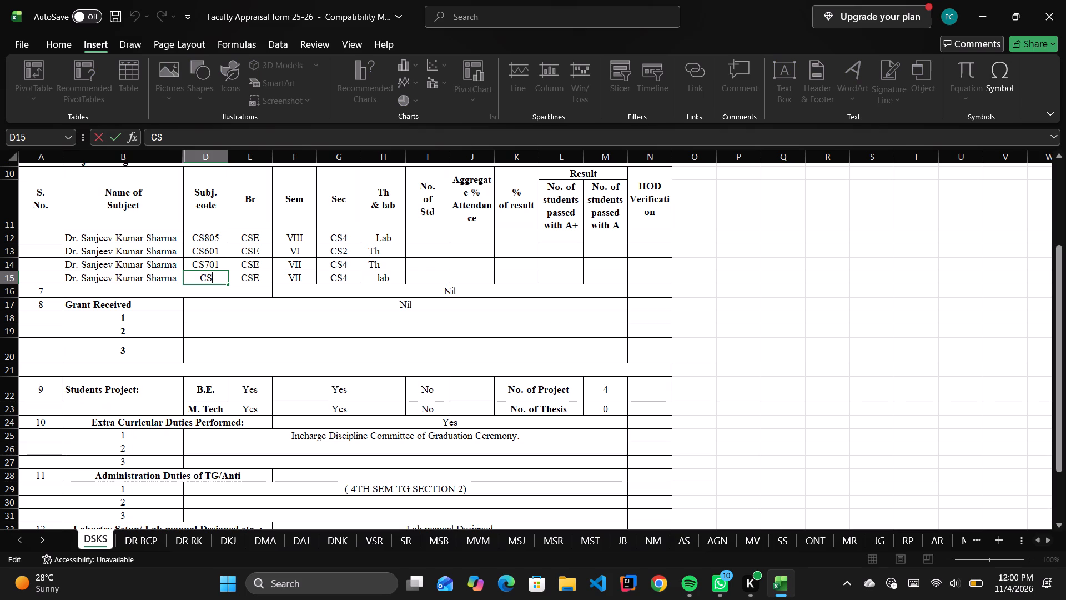
{"action": "type", "text": "705"}
{"action": "key", "text": "BackSpace"}
{"action": "key", "text": "6"}
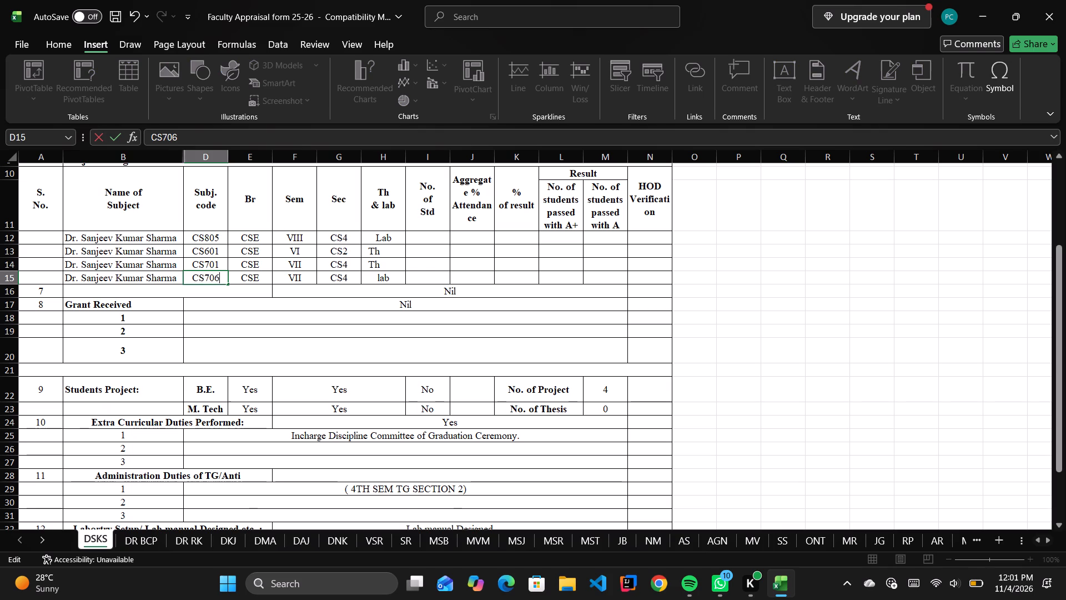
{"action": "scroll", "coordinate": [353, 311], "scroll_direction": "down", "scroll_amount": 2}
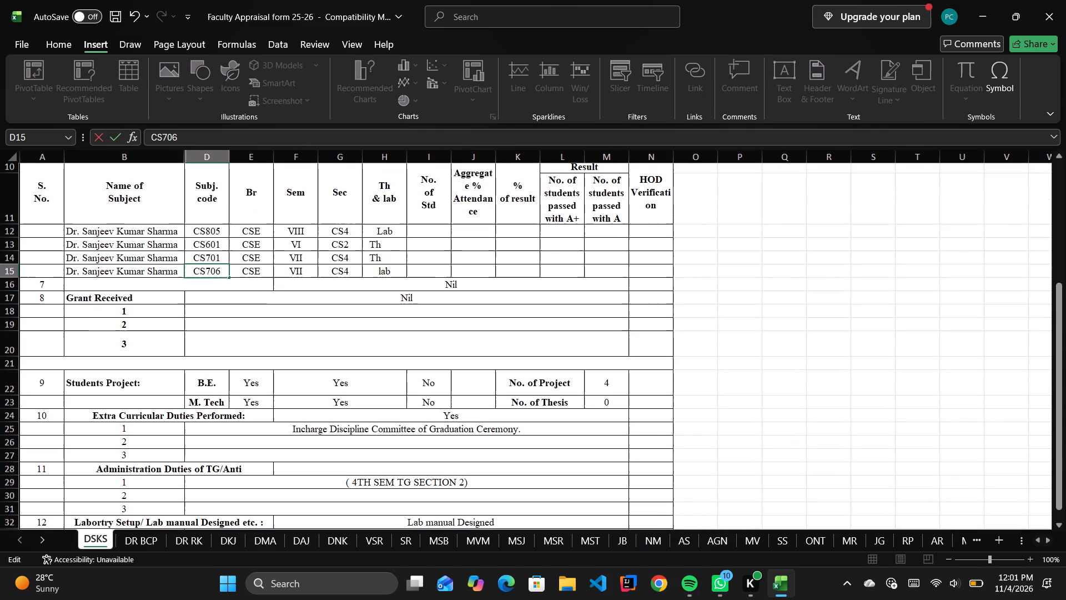
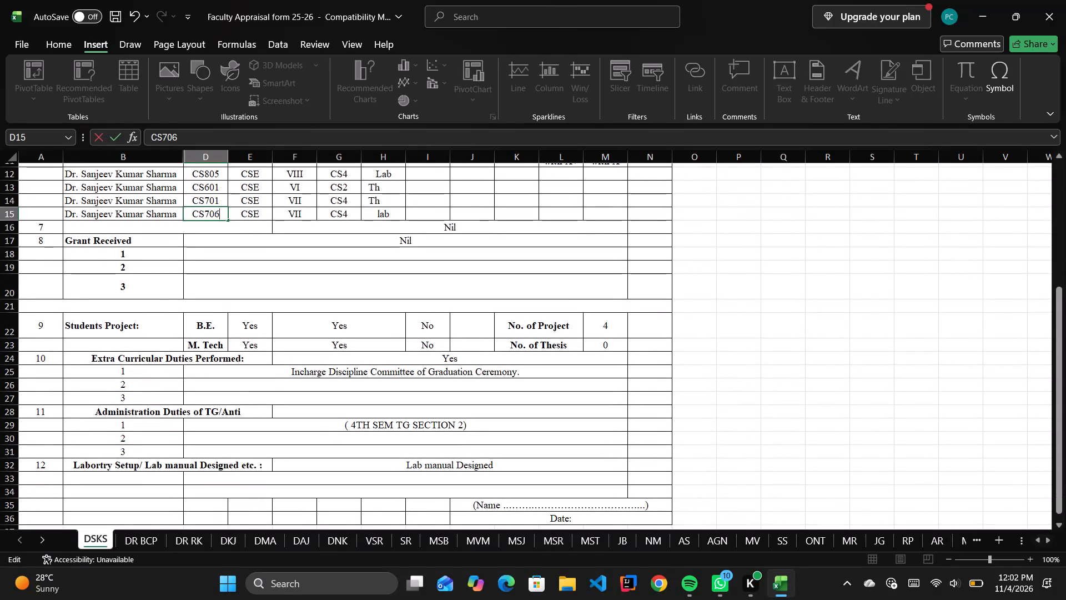
Finish editing cell D15, keeping the subject code CS706.
{"action": "left_click", "coordinate": [229, 221]}
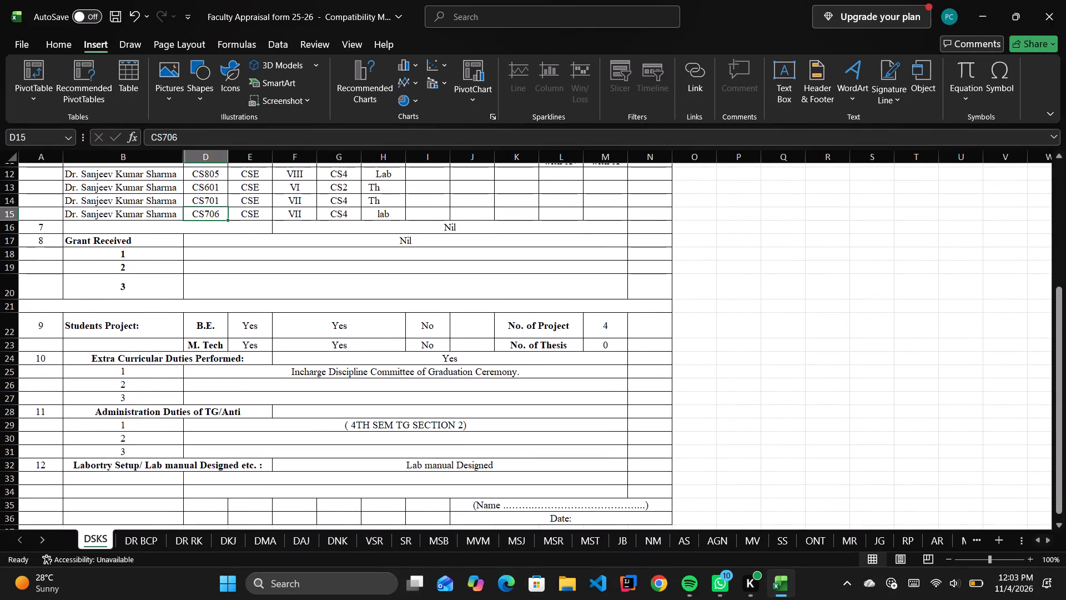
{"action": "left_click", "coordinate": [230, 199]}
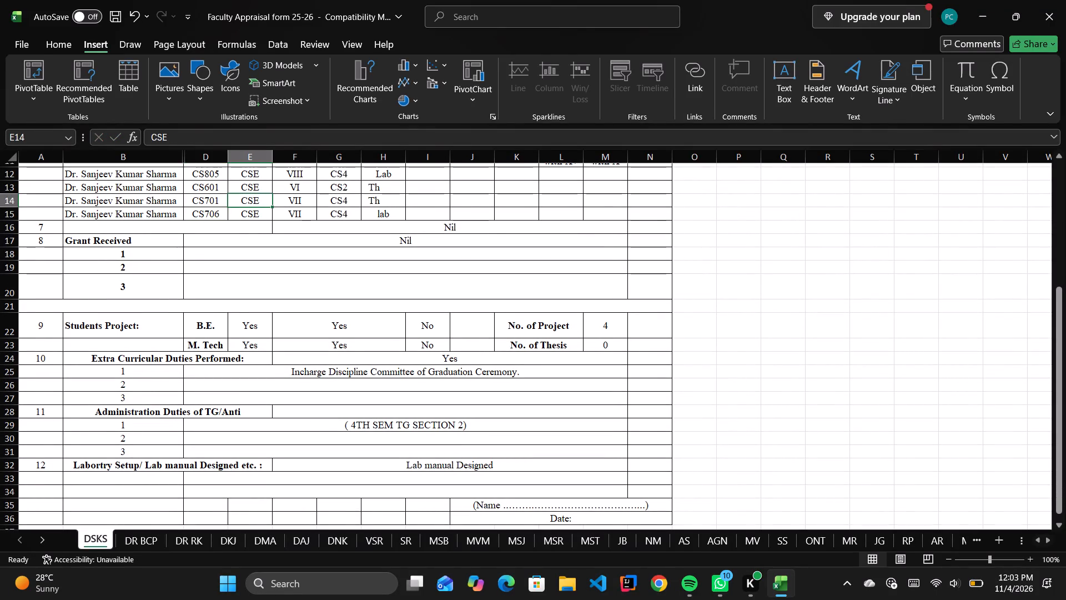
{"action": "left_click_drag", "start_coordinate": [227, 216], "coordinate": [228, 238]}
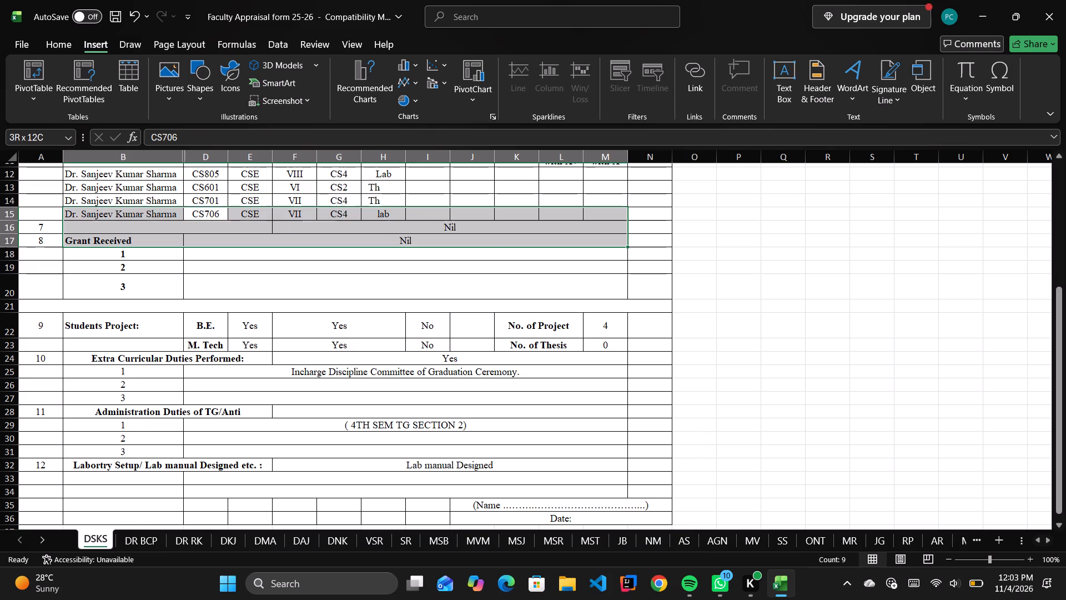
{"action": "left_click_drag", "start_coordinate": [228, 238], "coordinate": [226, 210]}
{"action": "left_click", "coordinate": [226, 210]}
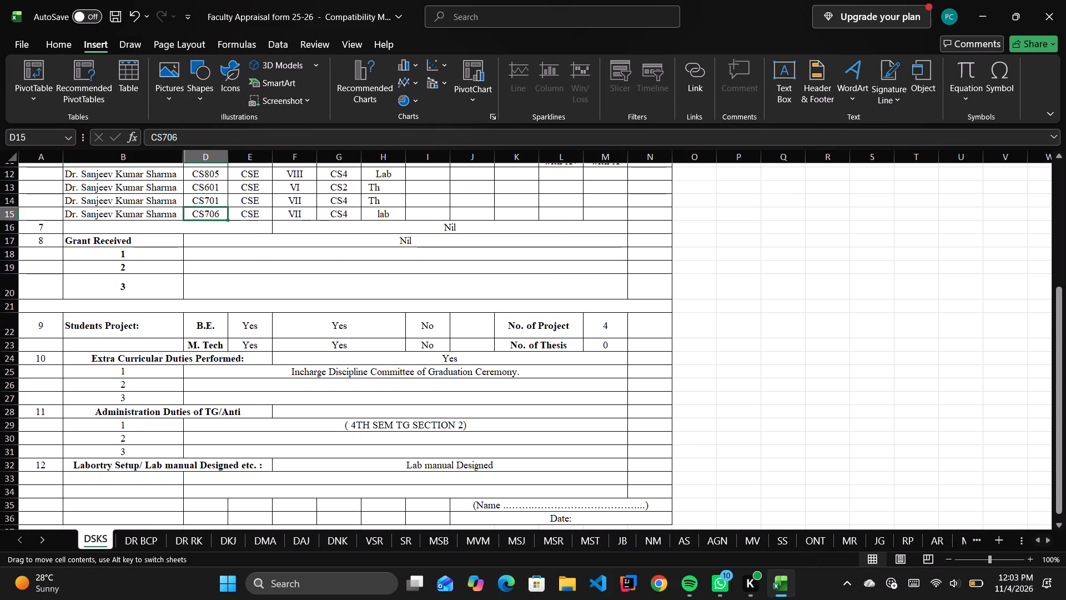
Replace the Roman semester numerals in F12 to F15 with the numbers 8, 6, 7 and 7.
{"action": "left_click", "coordinate": [306, 174]}
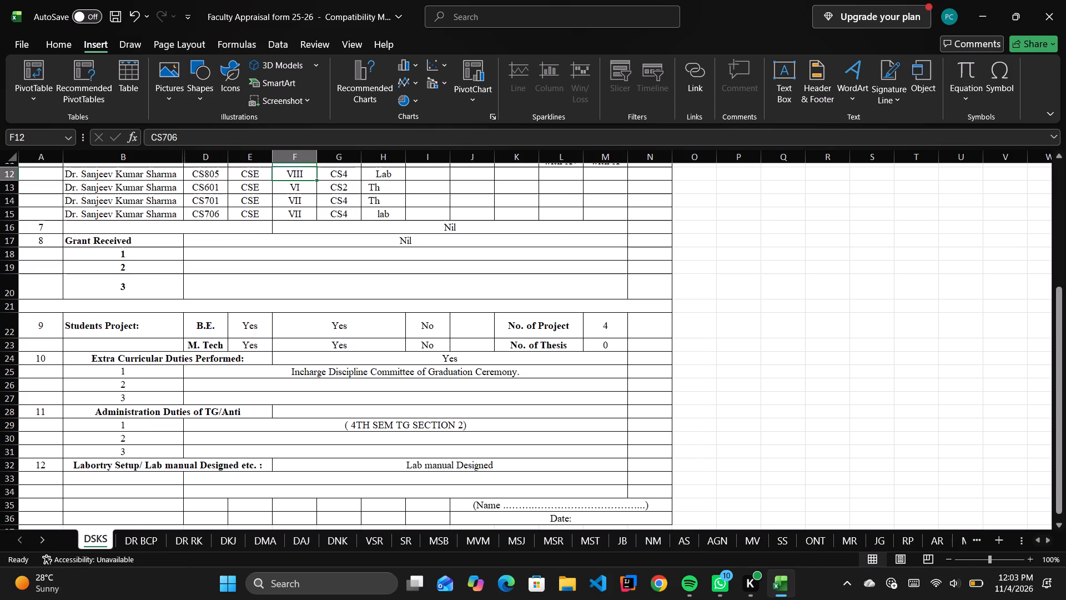
{"action": "key", "text": "BackSpace"}
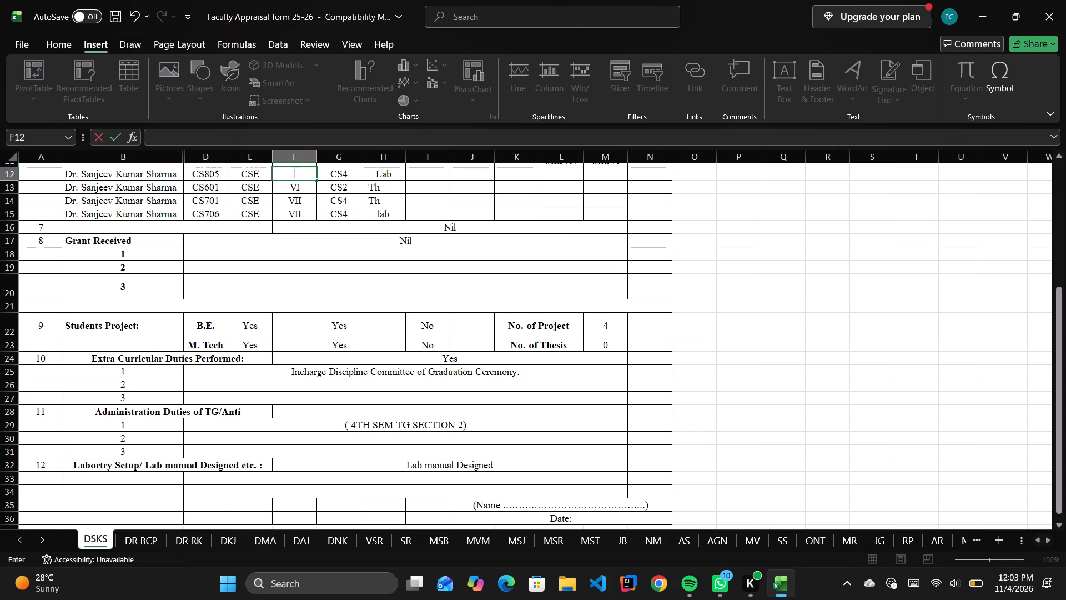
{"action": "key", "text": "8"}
{"action": "left_click", "coordinate": [301, 186]}
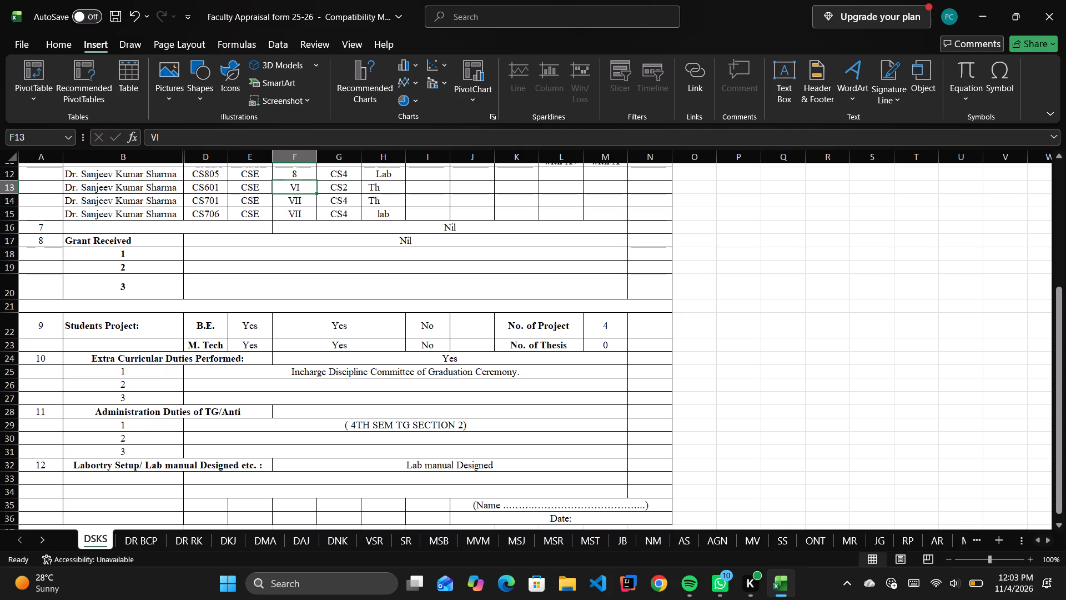
{"action": "key", "text": "BackSpace"}
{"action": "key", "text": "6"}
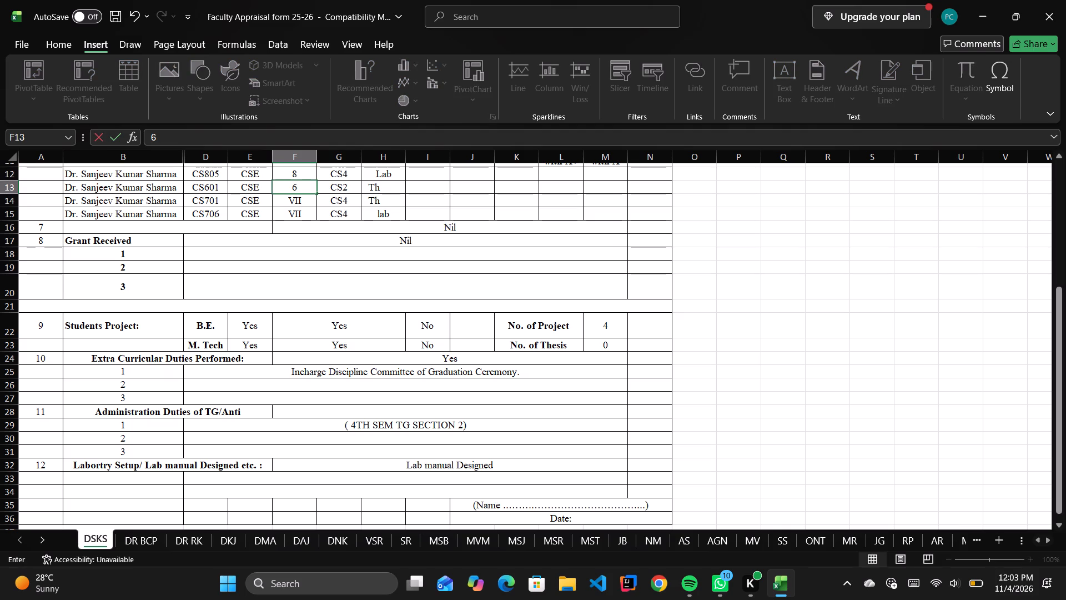
{"action": "left_click", "coordinate": [304, 202]}
{"action": "key", "text": "BackSpace"}
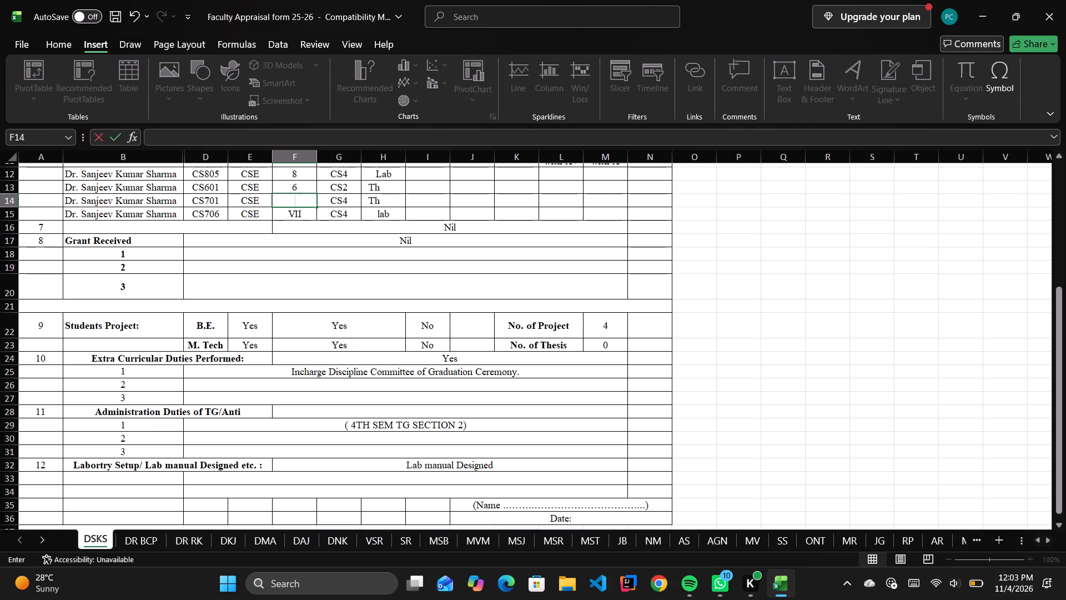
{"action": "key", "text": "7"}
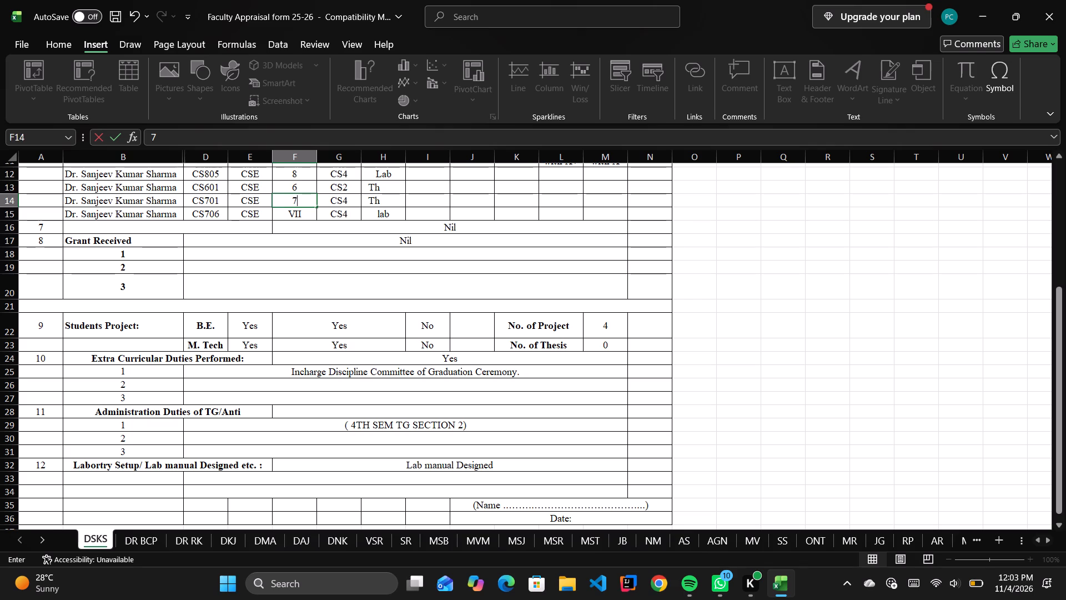
{"action": "left_click", "coordinate": [305, 216]}
{"action": "key", "text": "BackSpace"}
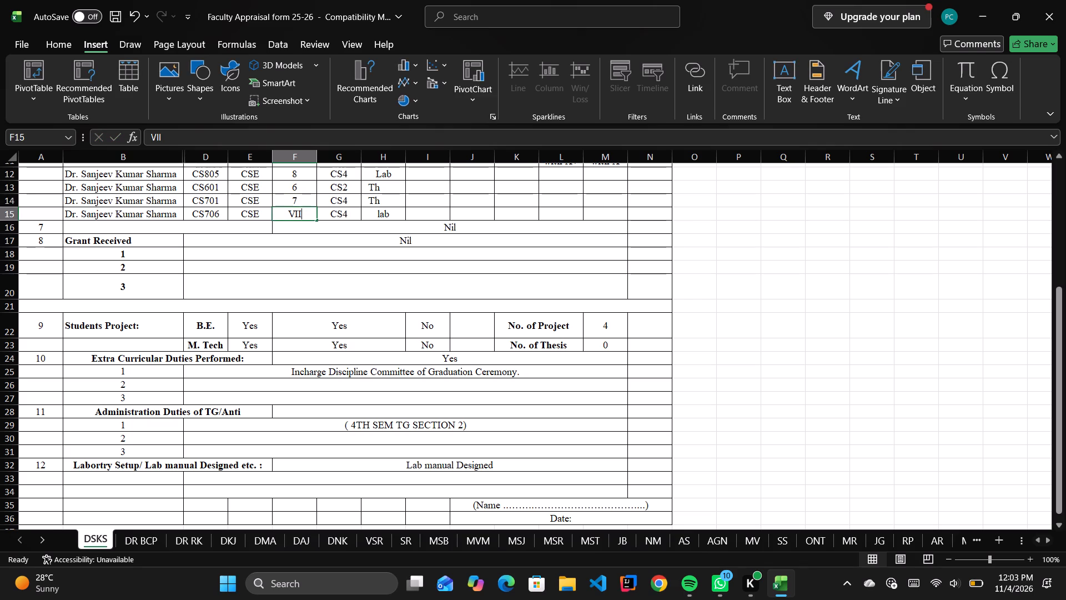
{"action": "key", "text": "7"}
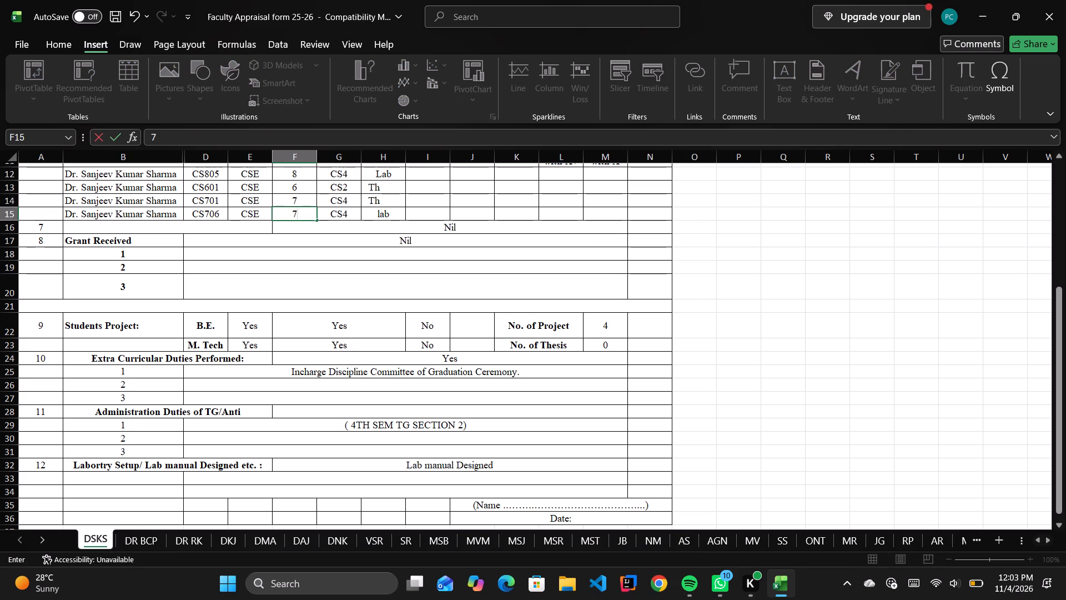
{"action": "left_click", "coordinate": [182, 223]}
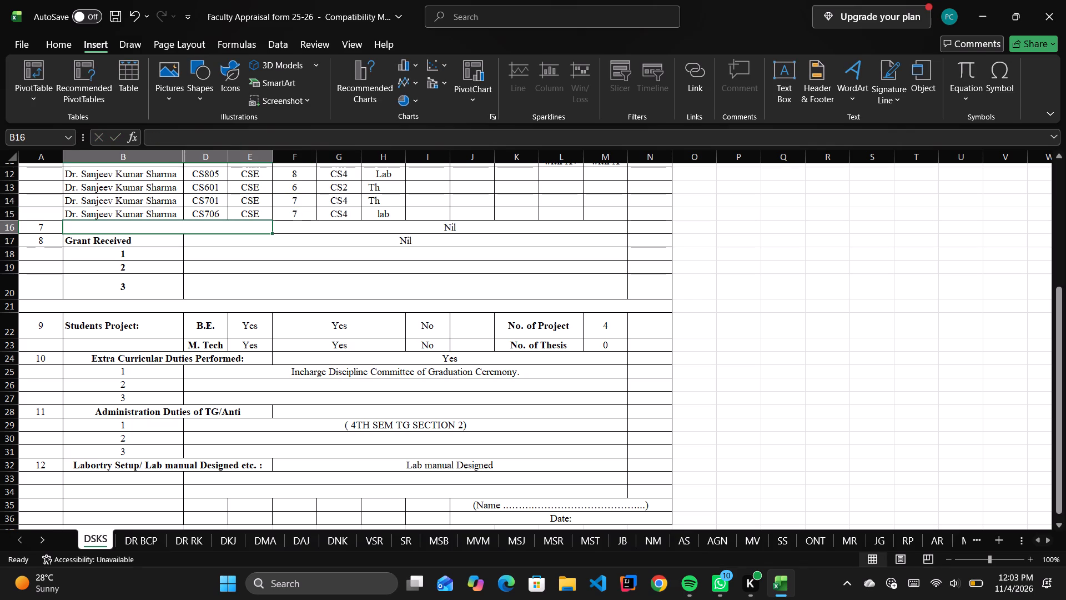
{"action": "left_click", "coordinate": [129, 224]}
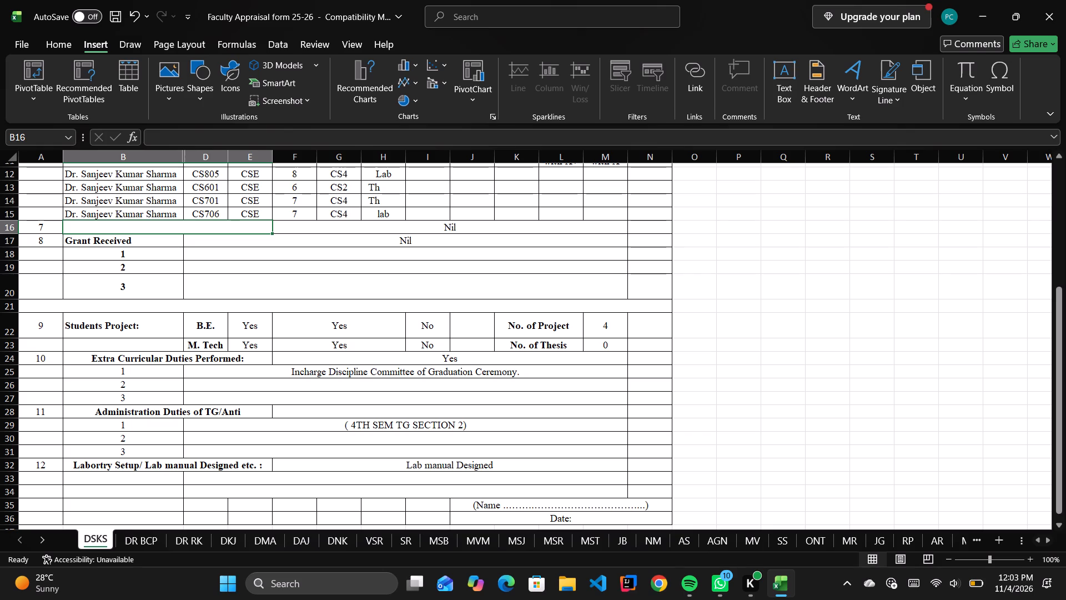
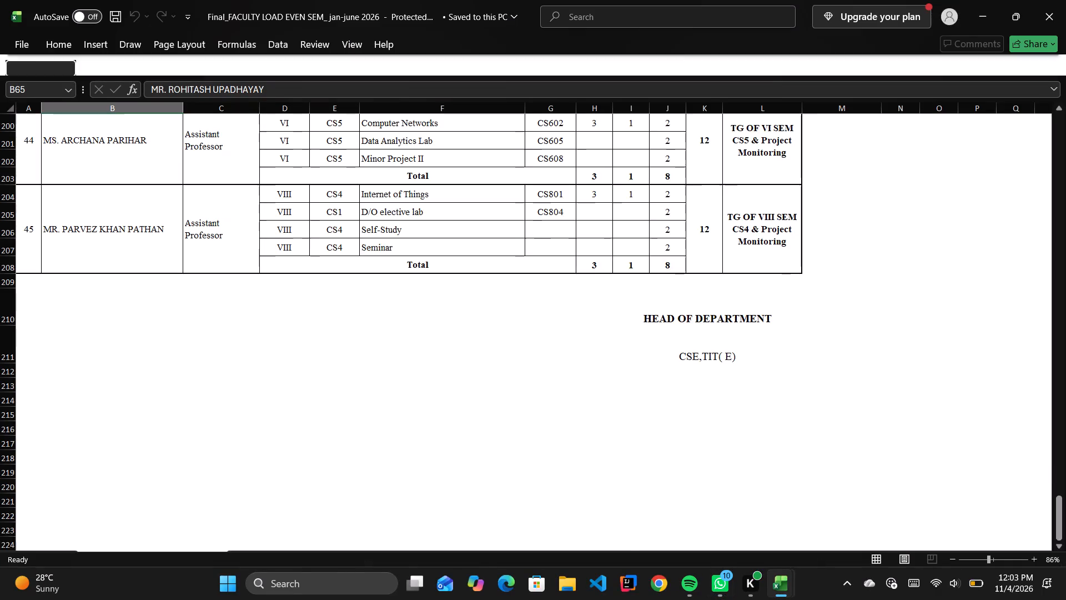
Examine the teaching load entries, sub-codes and designations of the first faculty members in the B.Tech Even Sem jan-june 2026 sheet.
{"action": "scroll", "coordinate": [509, 231], "scroll_direction": "up", "scroll_amount": 5}
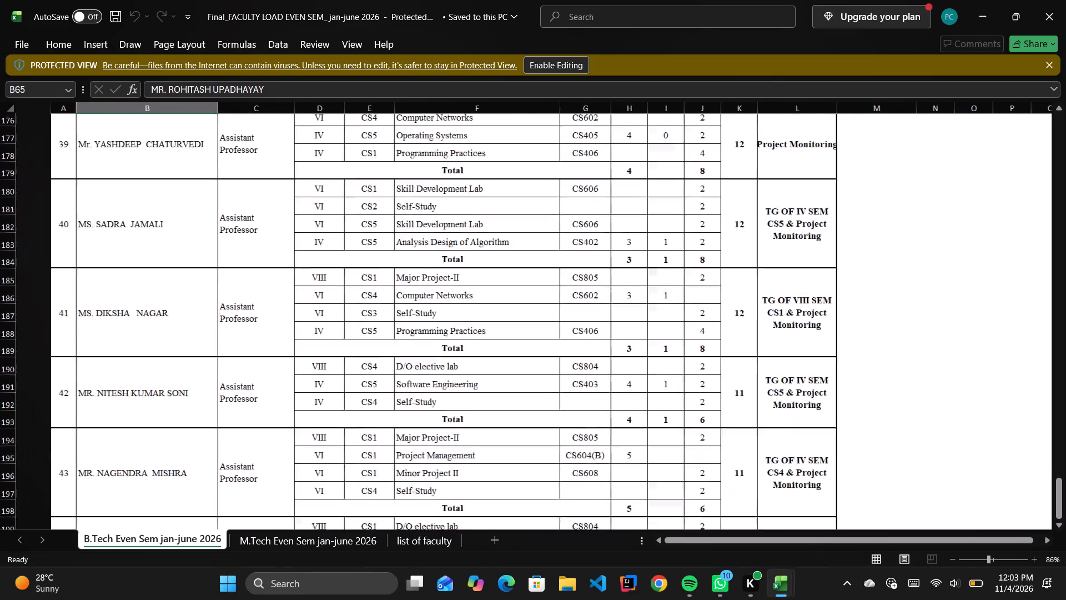
{"action": "scroll", "coordinate": [509, 231], "scroll_direction": "up", "scroll_amount": 15}
{"action": "scroll", "coordinate": [509, 231], "scroll_direction": "down", "scroll_amount": 1}
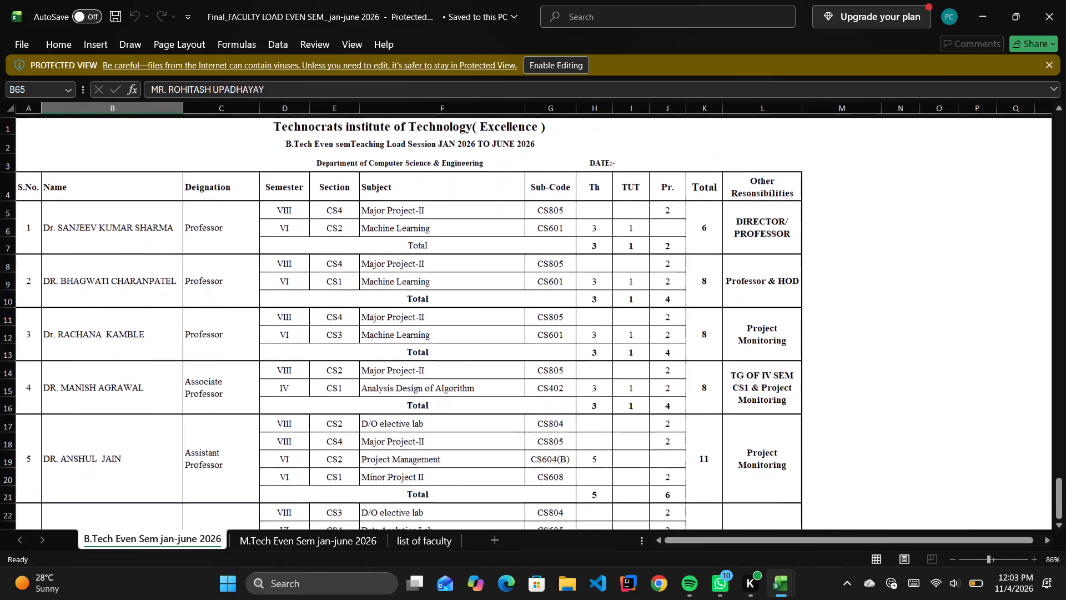
{"action": "scroll", "coordinate": [509, 231], "scroll_direction": "down", "scroll_amount": 1}
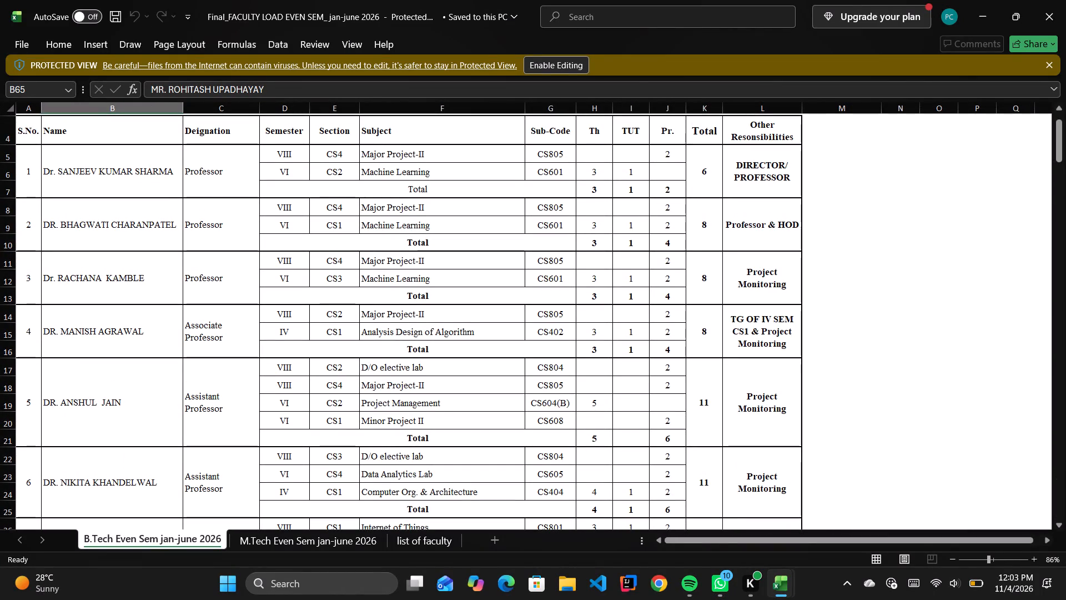
{"action": "left_click_drag", "start_coordinate": [48, 222], "coordinate": [98, 221]}
{"action": "double_click", "coordinate": [61, 226]}
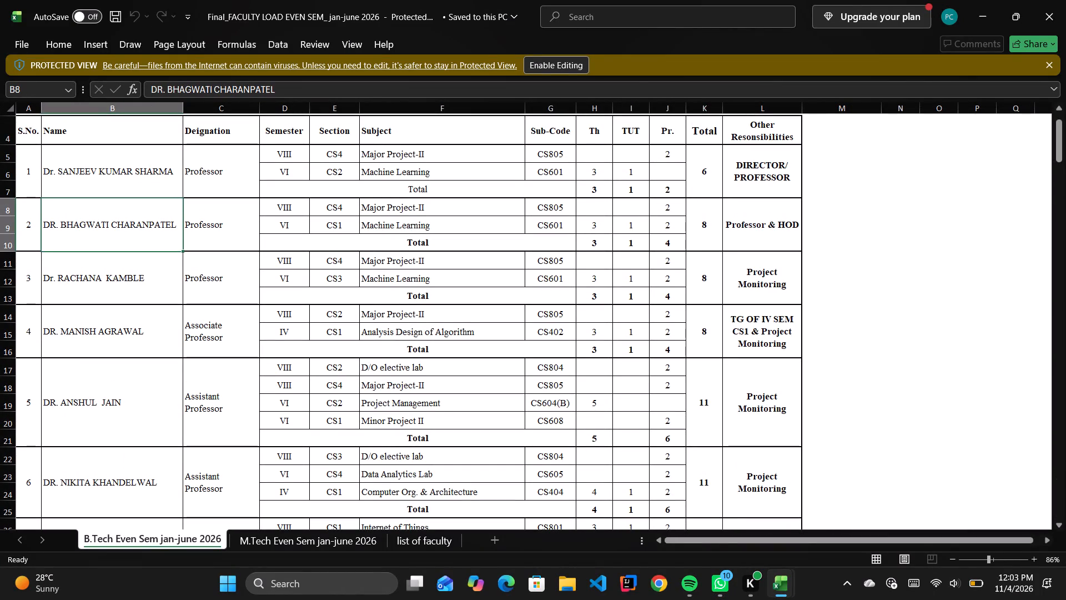
{"action": "double_click", "coordinate": [61, 226]}
{"action": "triple_click", "coordinate": [49, 225]}
{"action": "triple_click", "coordinate": [49, 225]}
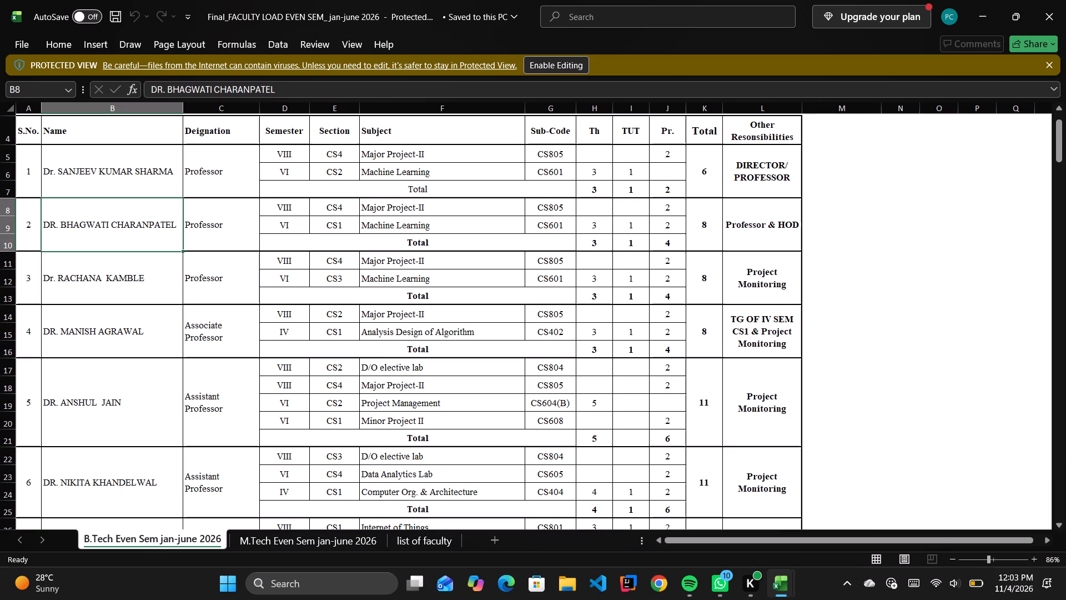
{"action": "left_click", "coordinate": [49, 225]}
{"action": "left_click", "coordinate": [76, 219]}
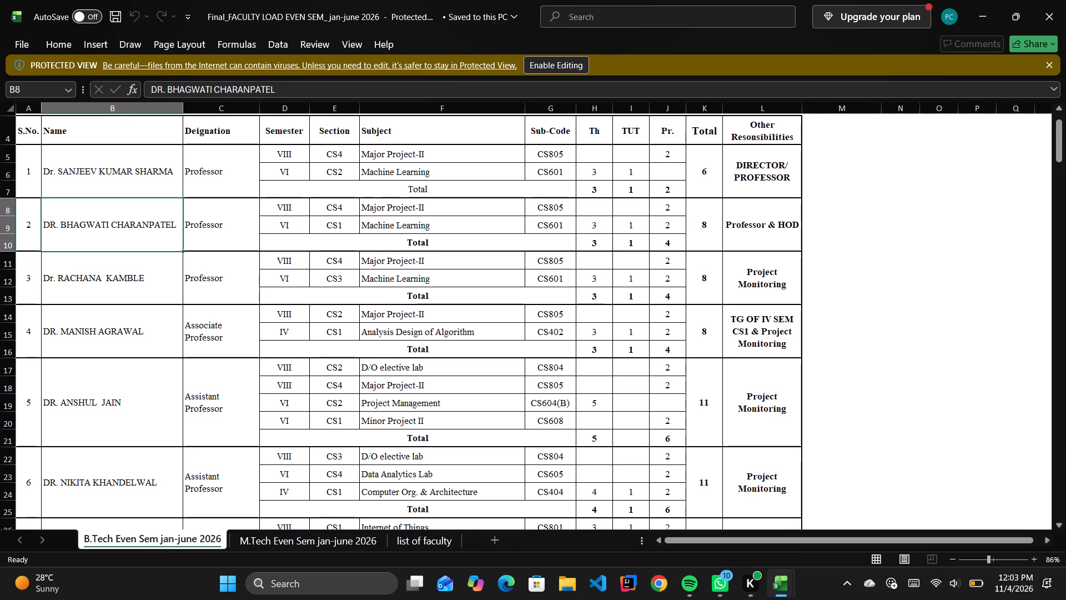
{"action": "left_click", "coordinate": [86, 227]}
{"action": "left_click", "coordinate": [207, 223]}
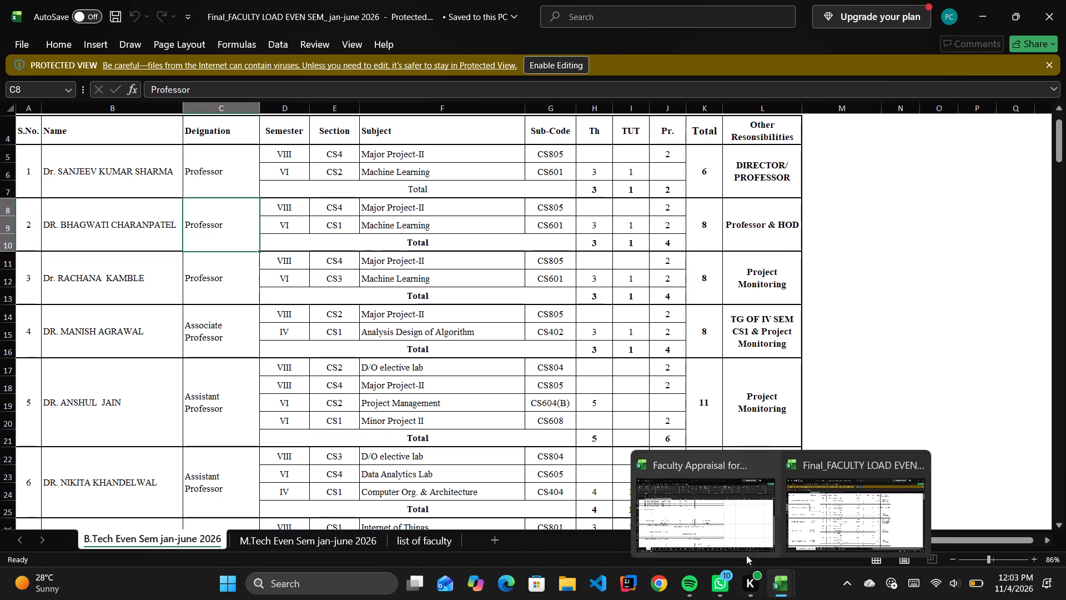
Switch to the Faculty Appraisal form 25-26 workbook and clear the faculty name from cell B12 of the subjects table.
{"action": "left_click", "coordinate": [732, 530]}
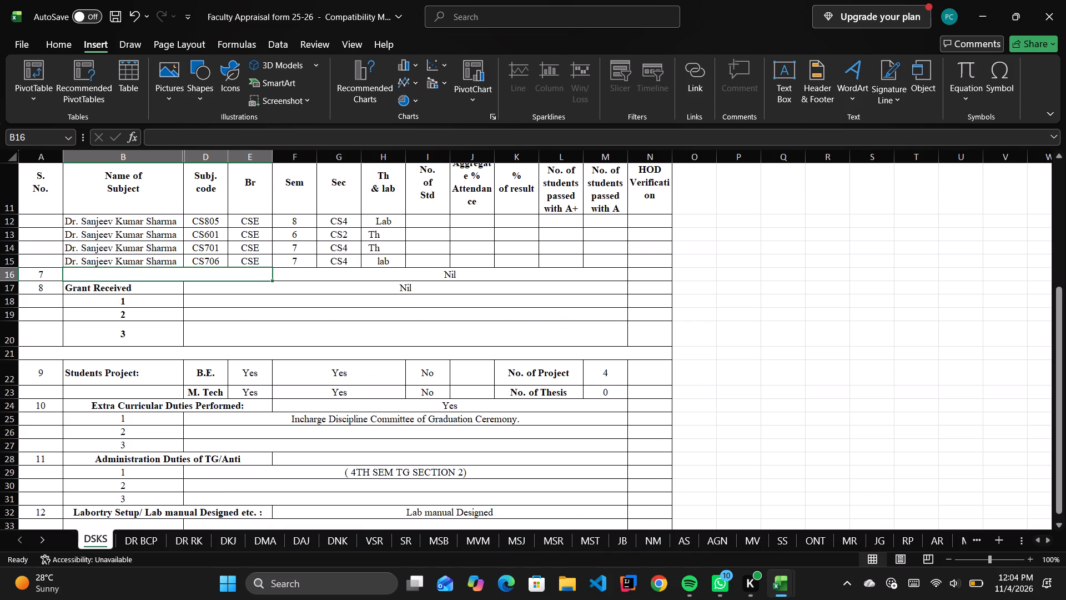
{"action": "scroll", "coordinate": [411, 389], "scroll_direction": "up", "scroll_amount": 2}
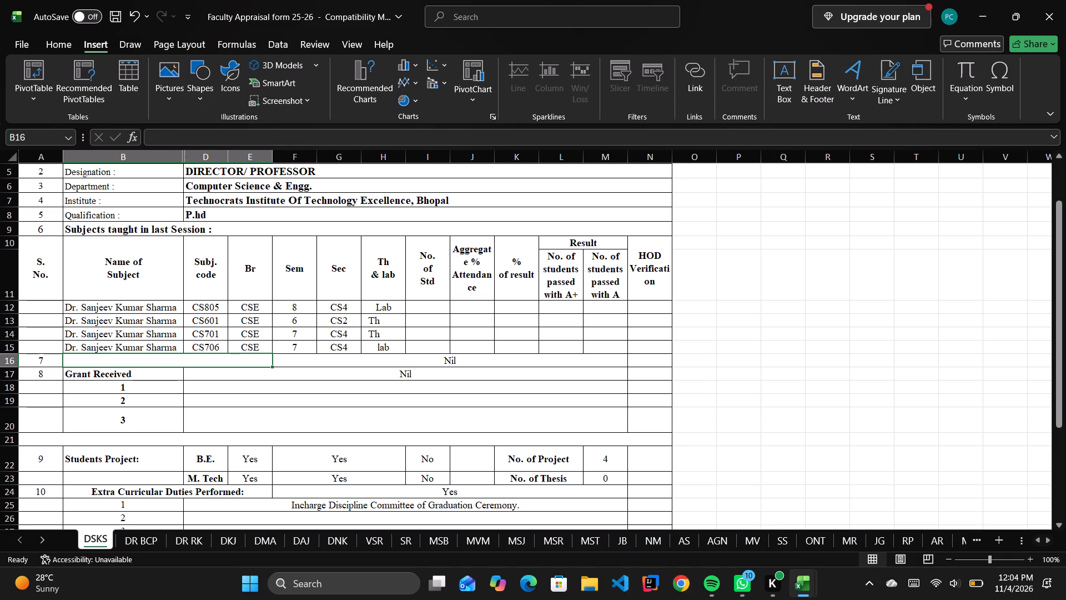
{"action": "scroll", "coordinate": [142, 366], "scroll_direction": "down", "scroll_amount": 1}
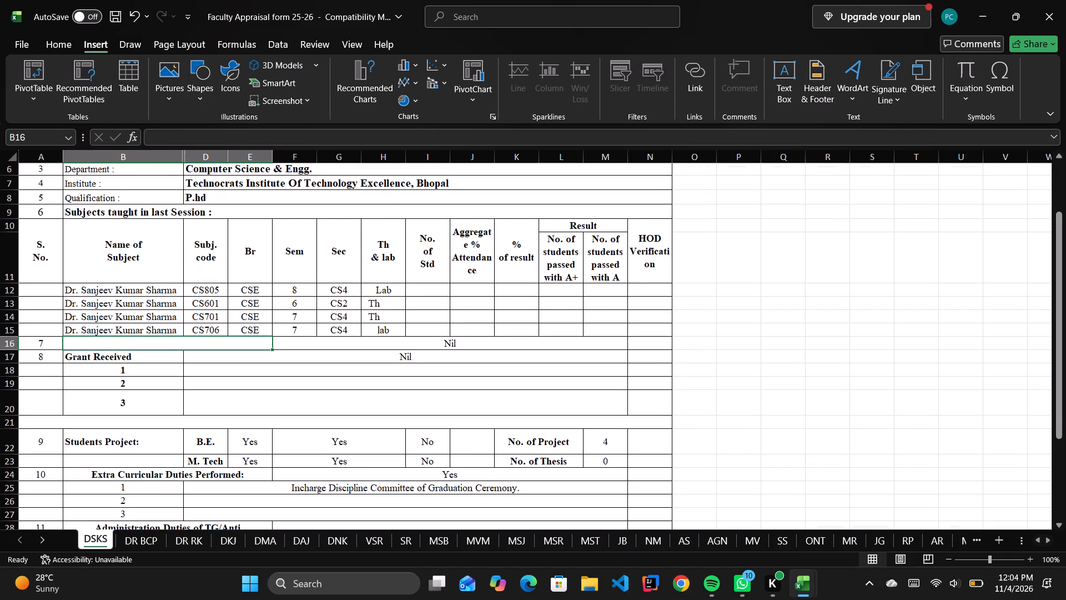
{"action": "left_click_drag", "start_coordinate": [67, 288], "coordinate": [170, 332]}
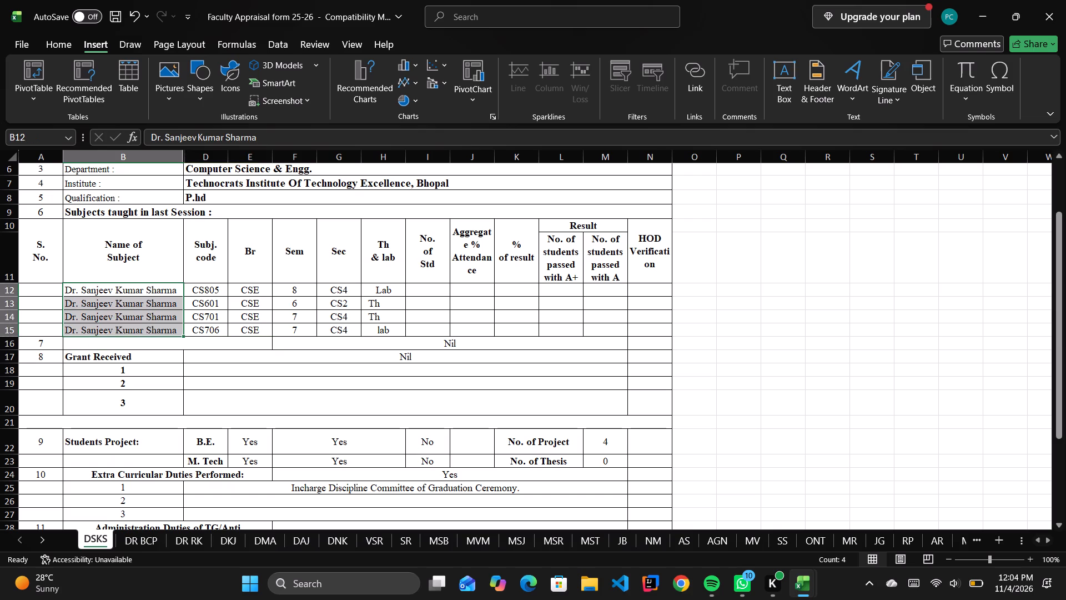
{"action": "key", "text": "BackSpace"}
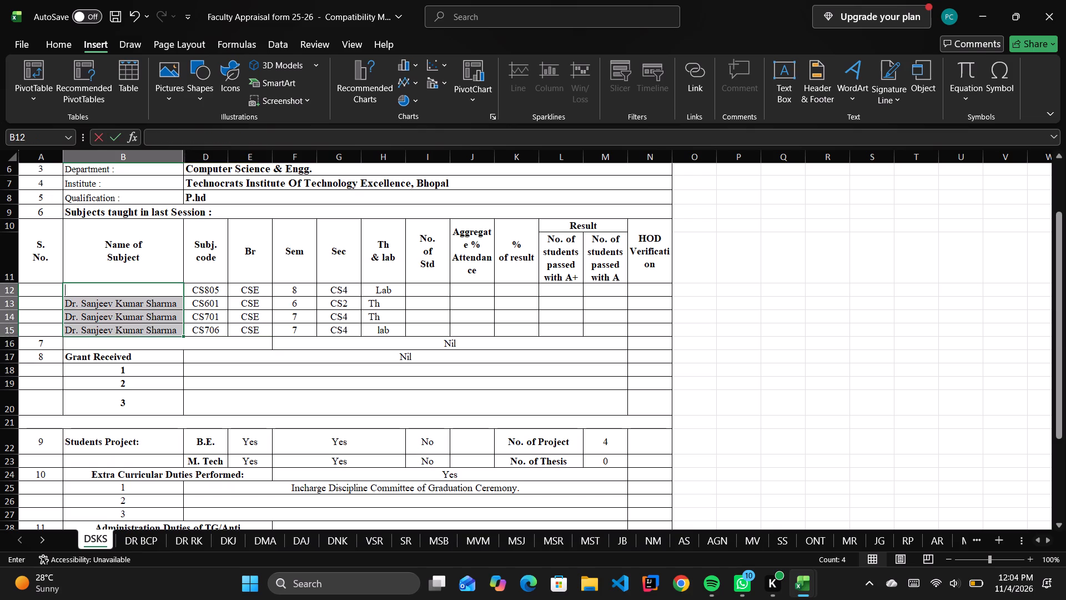
{"action": "key", "text": "BackSpace"}
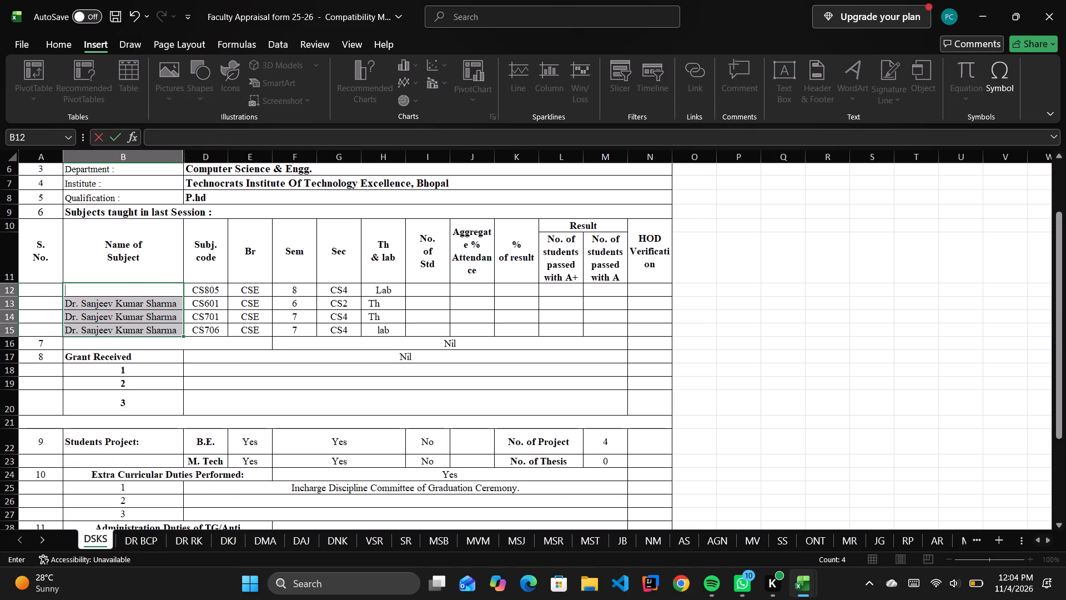
{"action": "left_click", "coordinate": [180, 333]}
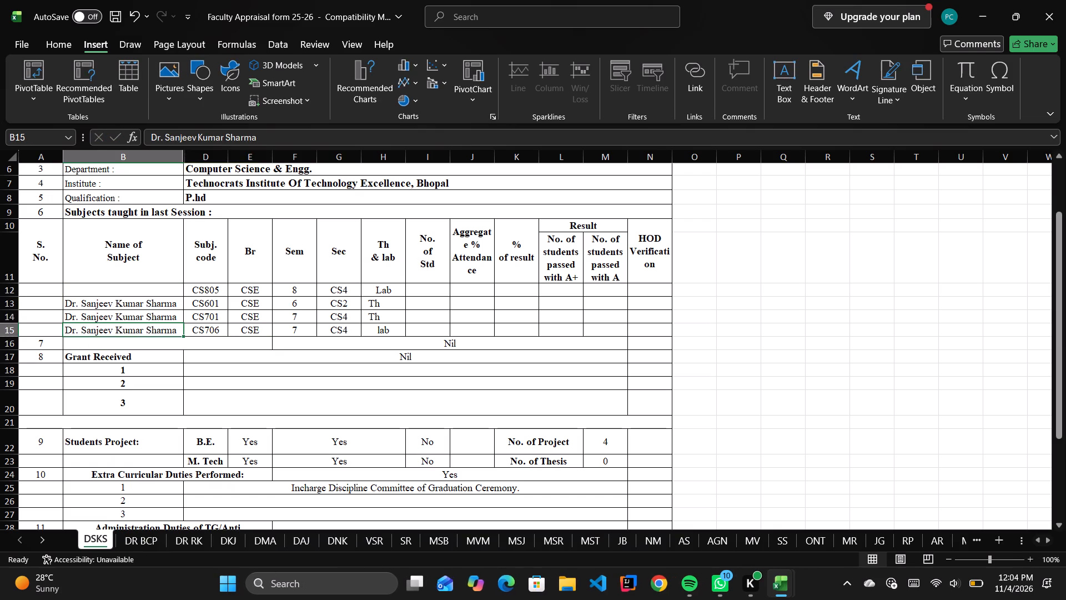
Look over the DSKS form from its header down to the laboratory setup section.
{"action": "scroll", "coordinate": [325, 273], "scroll_direction": "right", "scroll_amount": 1}
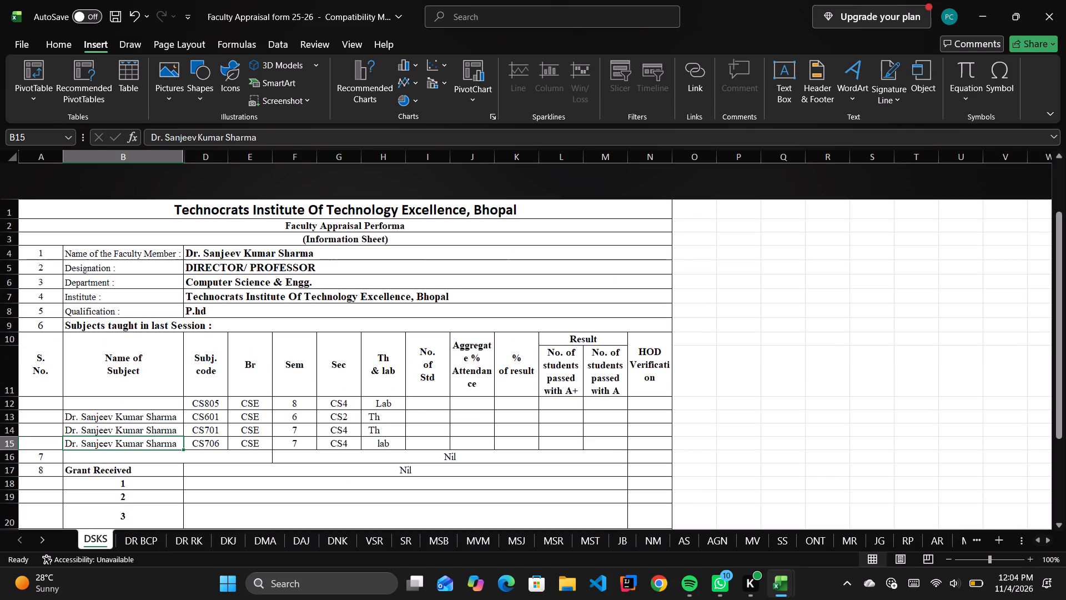
{"action": "scroll", "coordinate": [325, 273], "scroll_direction": "right", "scroll_amount": 1}
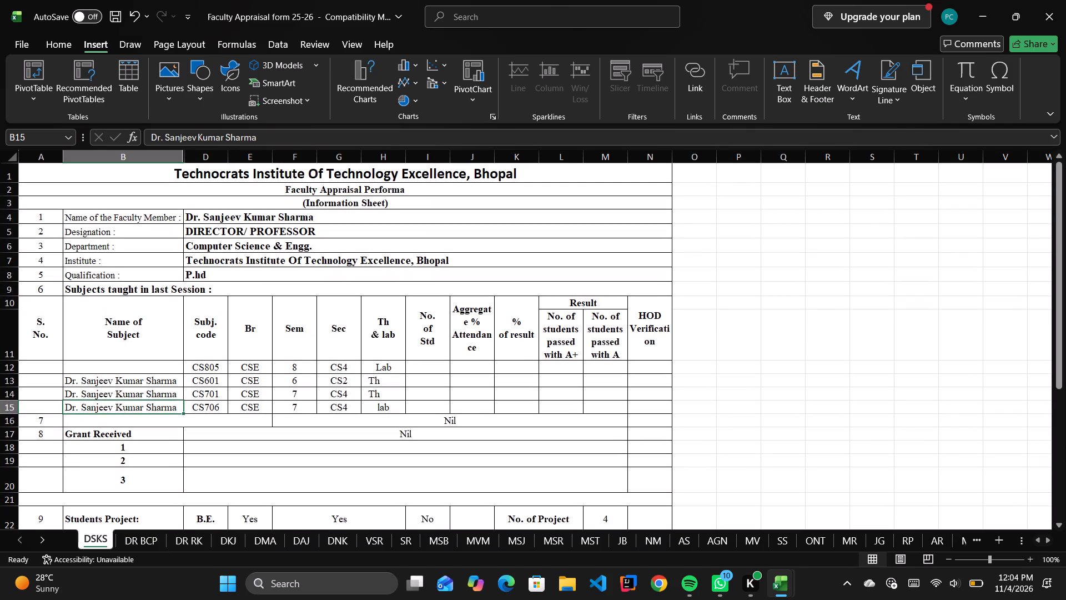
{"action": "scroll", "coordinate": [332, 248], "scroll_direction": "down", "scroll_amount": 2}
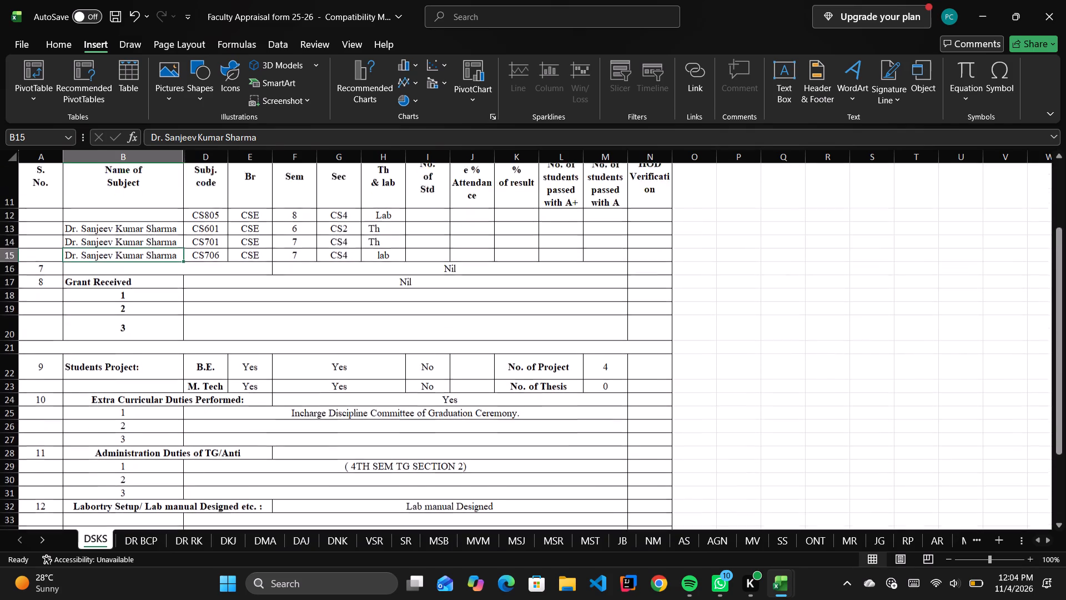
{"action": "scroll", "coordinate": [332, 248], "scroll_direction": "down", "scroll_amount": 3}
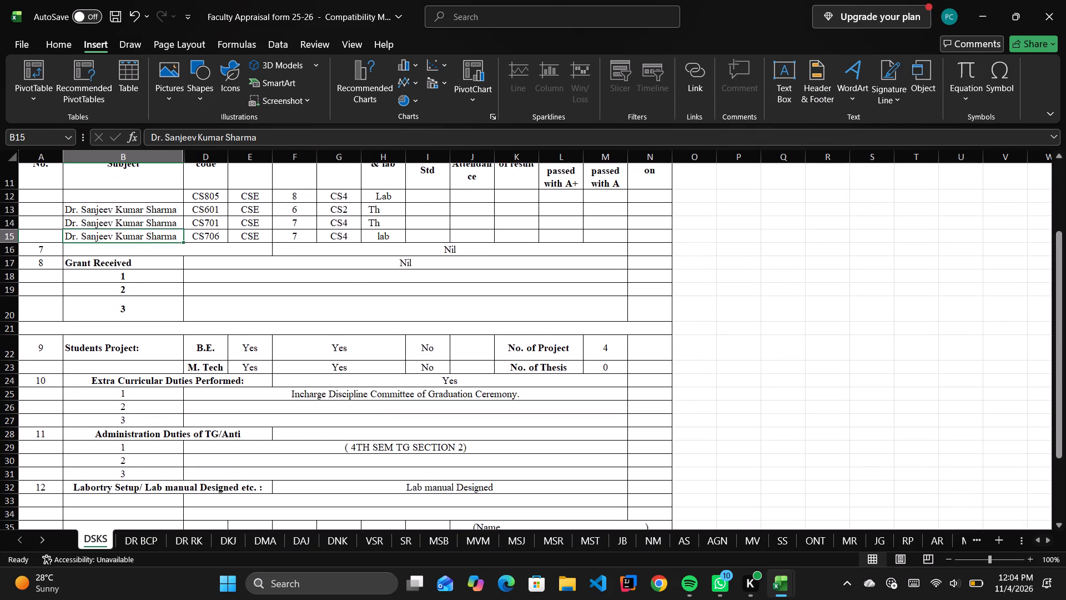
{"action": "scroll", "coordinate": [332, 248], "scroll_direction": "down", "scroll_amount": 2}
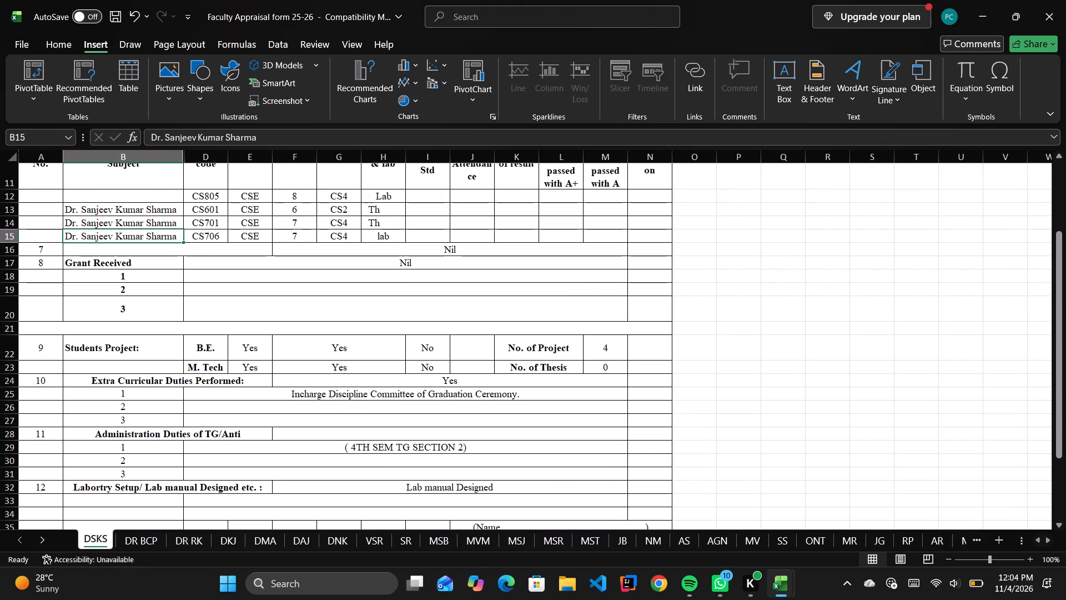
{"action": "scroll", "coordinate": [249, 374], "scroll_direction": "up", "scroll_amount": 6}
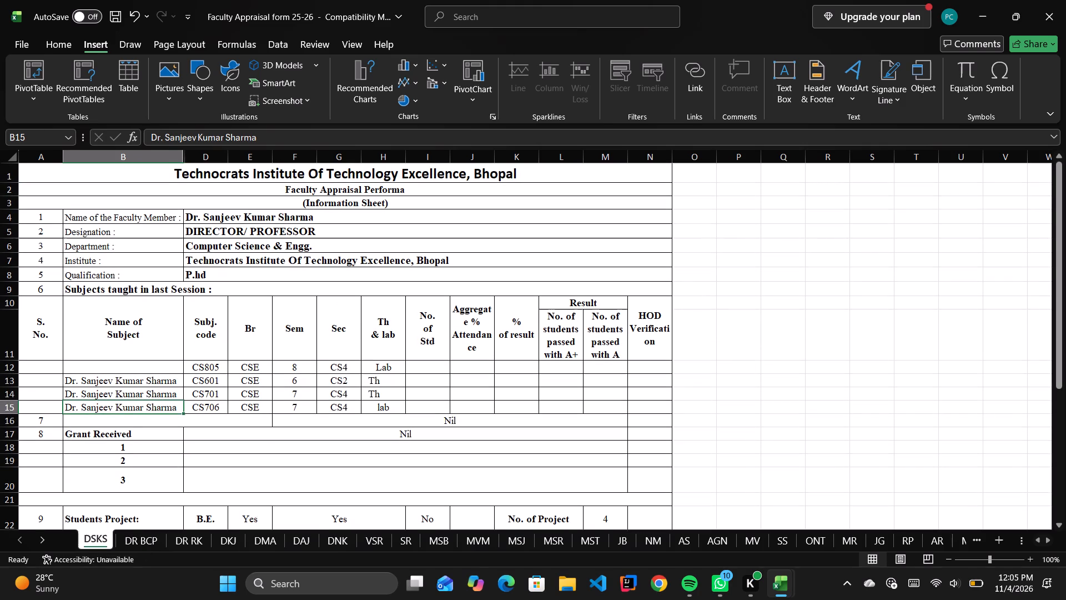
Clear the faculty name from cells B13, B14 and B15 in the Name of Subject column.
{"action": "left_click", "coordinate": [182, 382]}
{"action": "key", "text": "BackSpace"}
{"action": "key", "text": "BackSpace"}
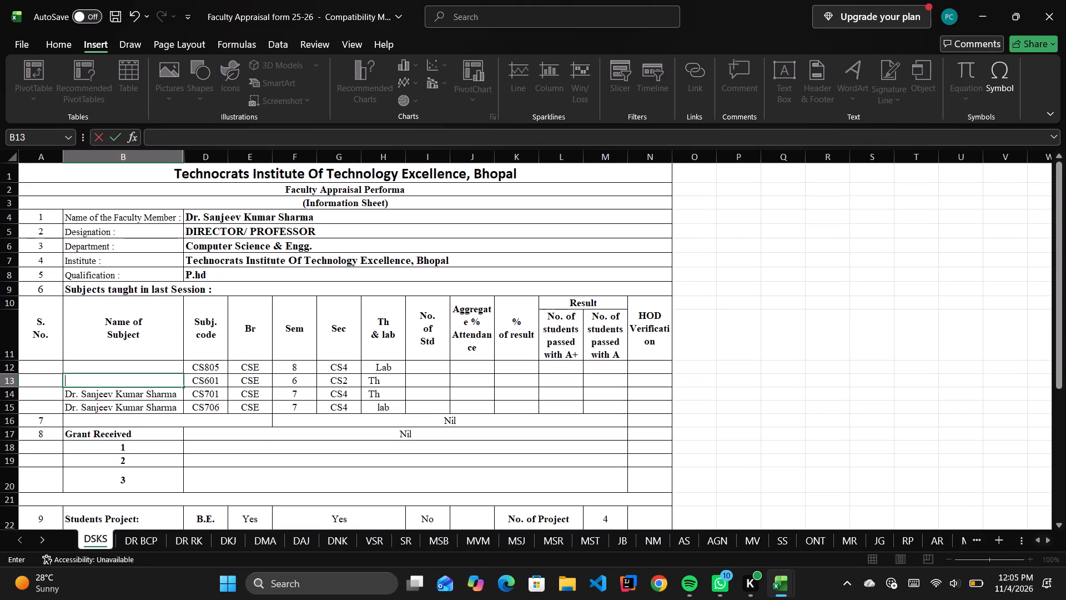
{"action": "left_click", "coordinate": [182, 394]}
{"action": "key", "text": "BackSpace"}
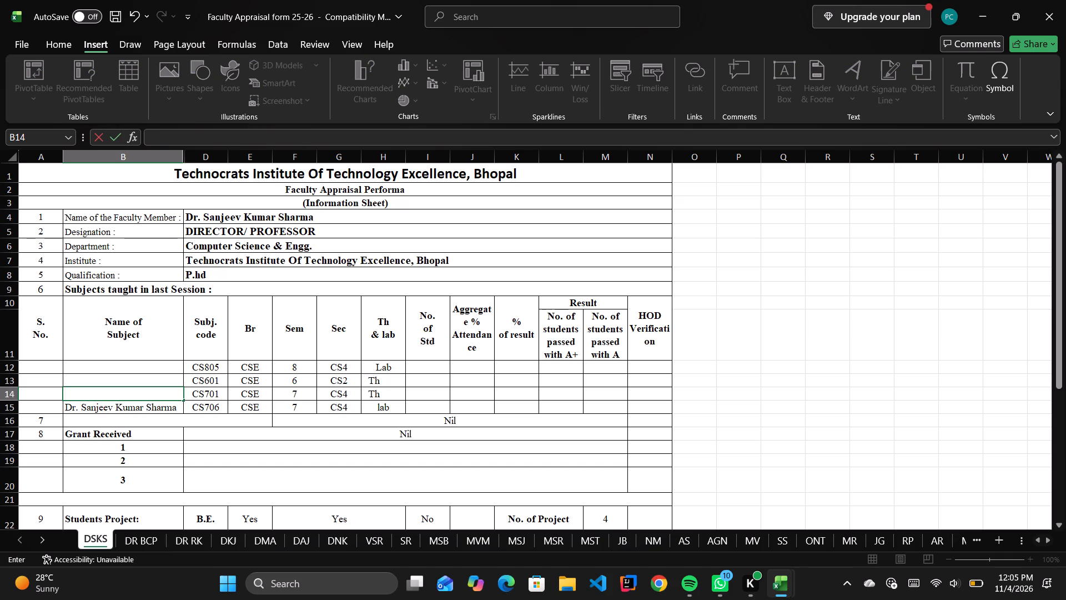
{"action": "left_click", "coordinate": [181, 408]}
{"action": "key", "text": "BackSpace"}
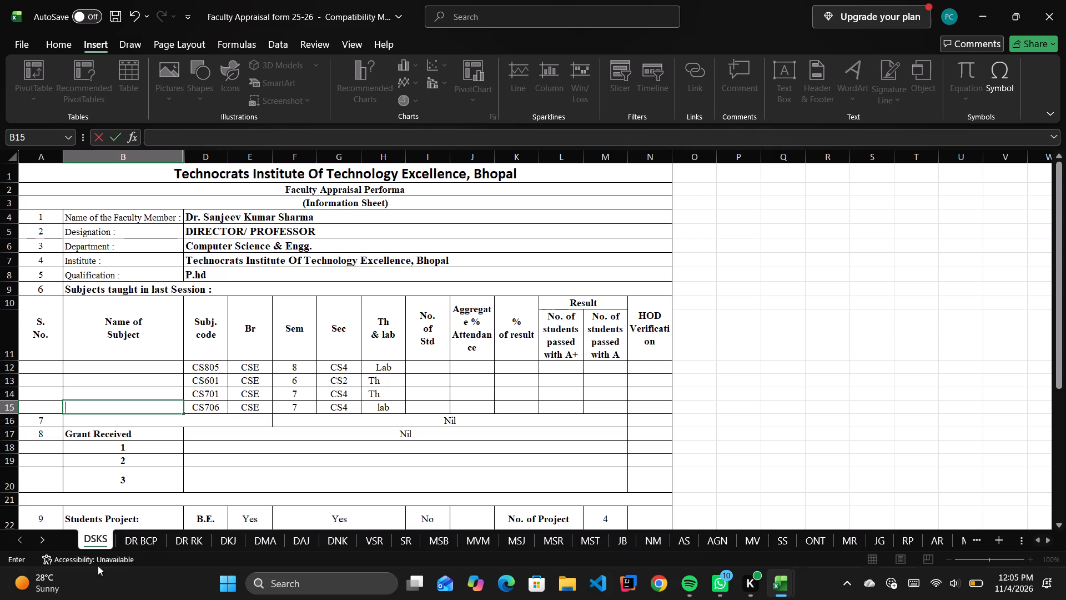
Check the subjects table layout on the DR BCP sheet and return to the DSKS sheet.
{"action": "left_click", "coordinate": [145, 543]}
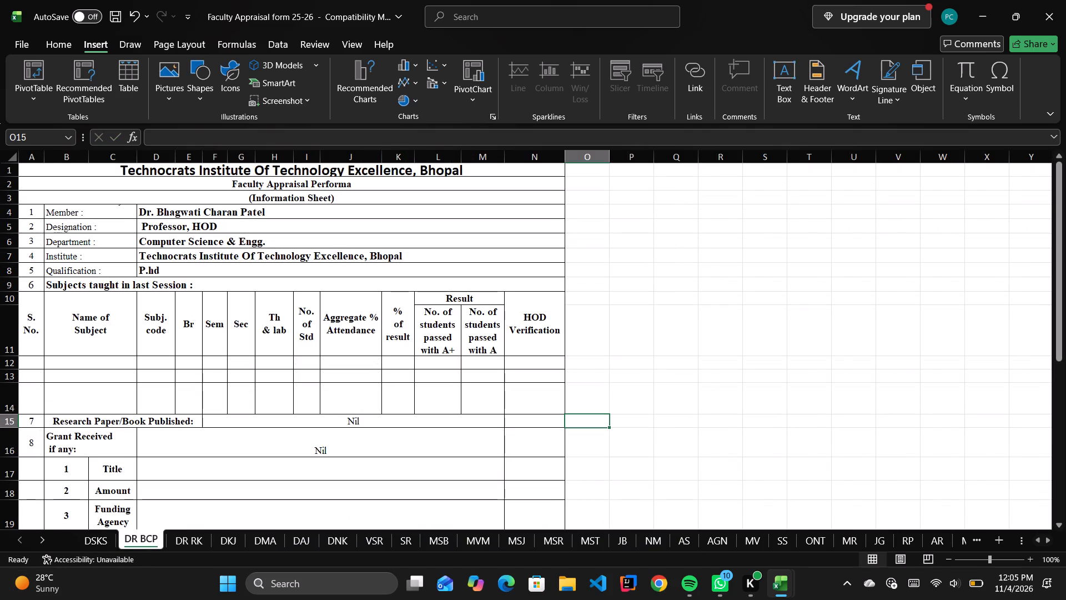
{"action": "left_click", "coordinate": [89, 547]}
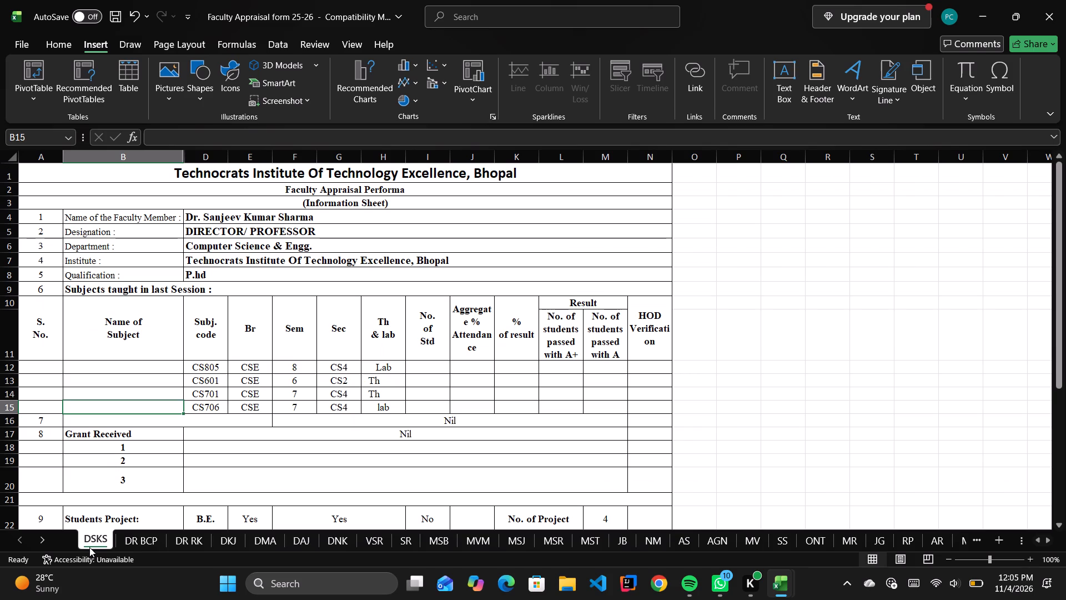
Enter Major project2 as the subject name in cell B12, for the CS805 row.
{"action": "scroll", "coordinate": [210, 338], "scroll_direction": "up", "scroll_amount": 1}
{"action": "left_click", "coordinate": [150, 368]}
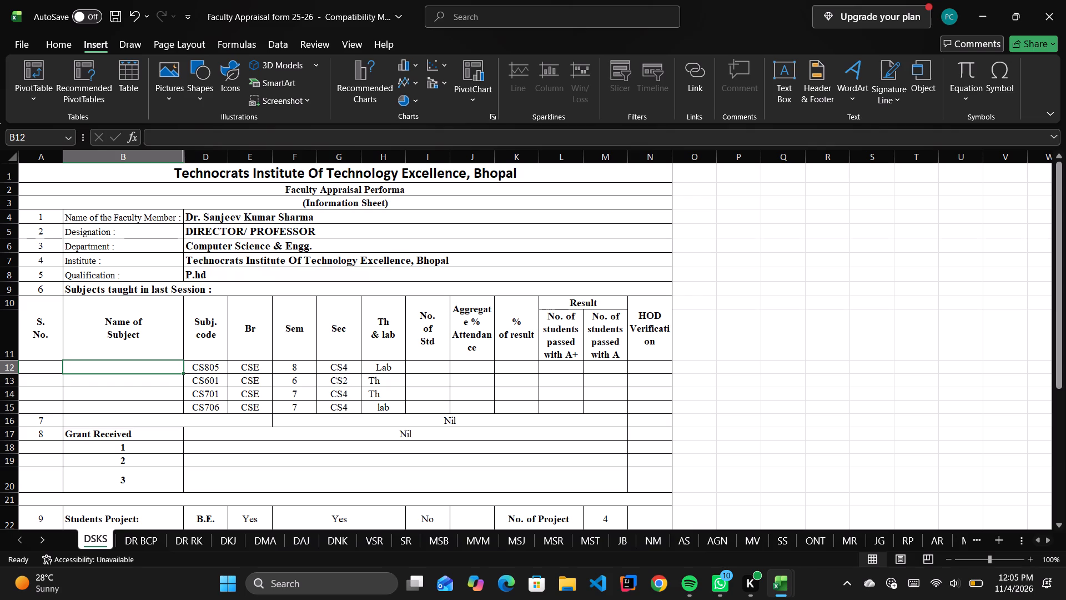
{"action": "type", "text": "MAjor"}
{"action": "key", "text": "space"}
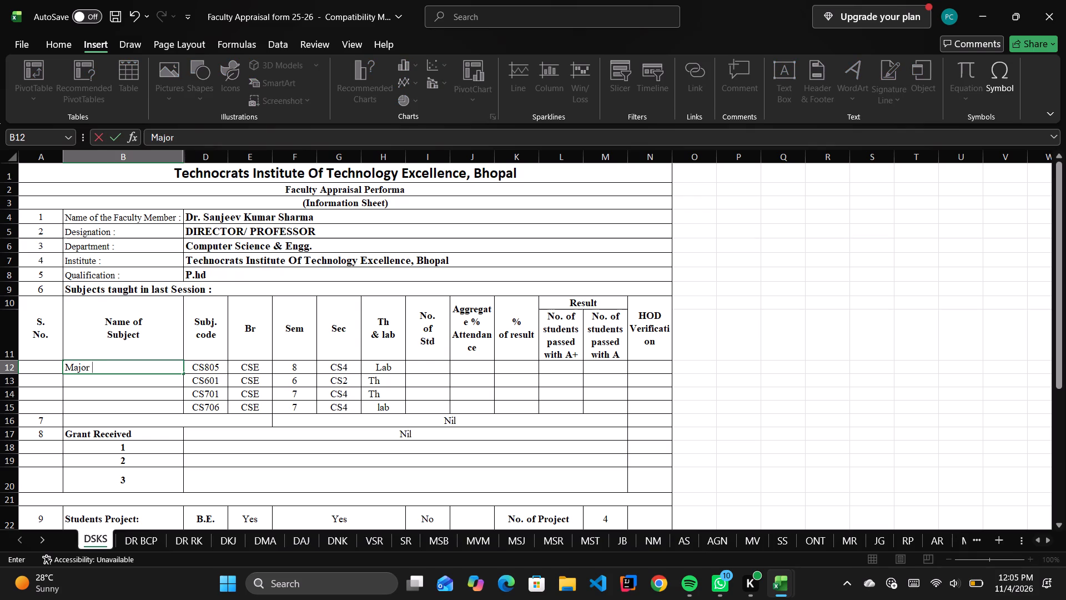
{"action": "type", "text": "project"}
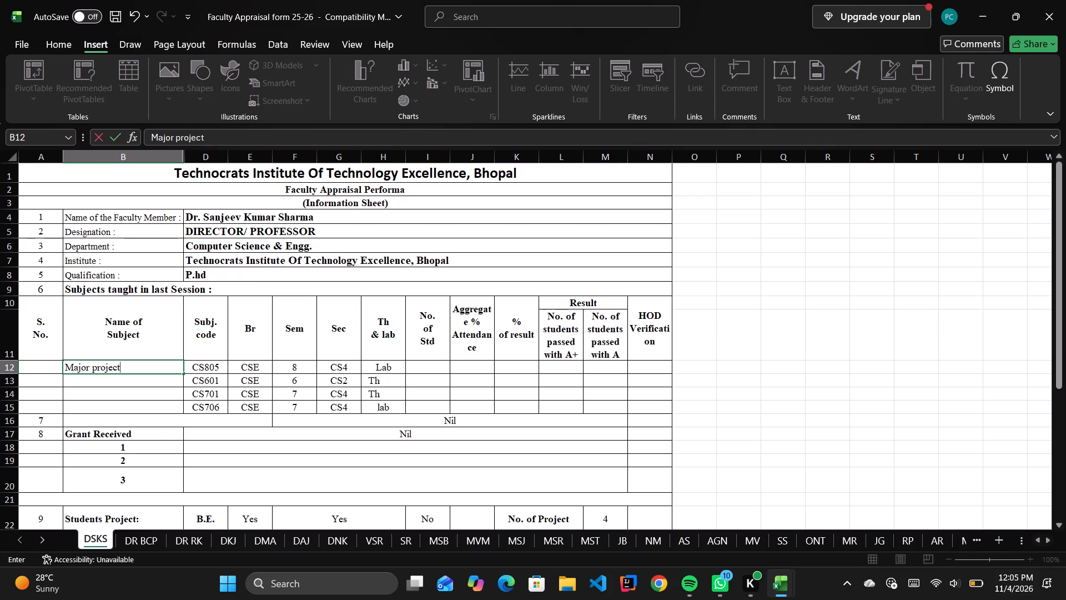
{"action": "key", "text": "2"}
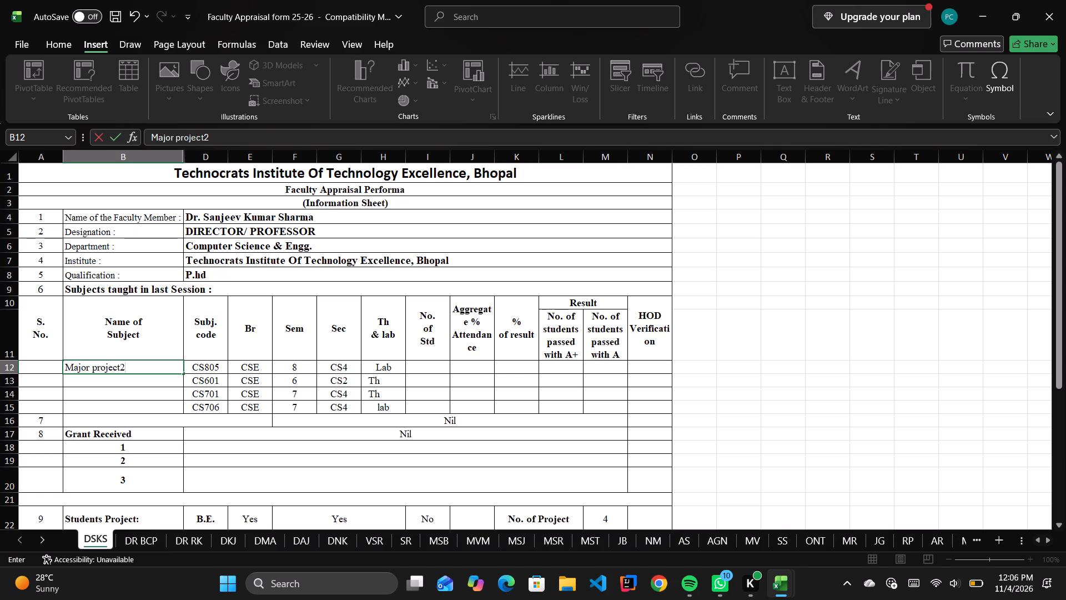
Enter Machine learning as the subject name in B13, in the CS601 row.
{"action": "left_click", "coordinate": [149, 383]}
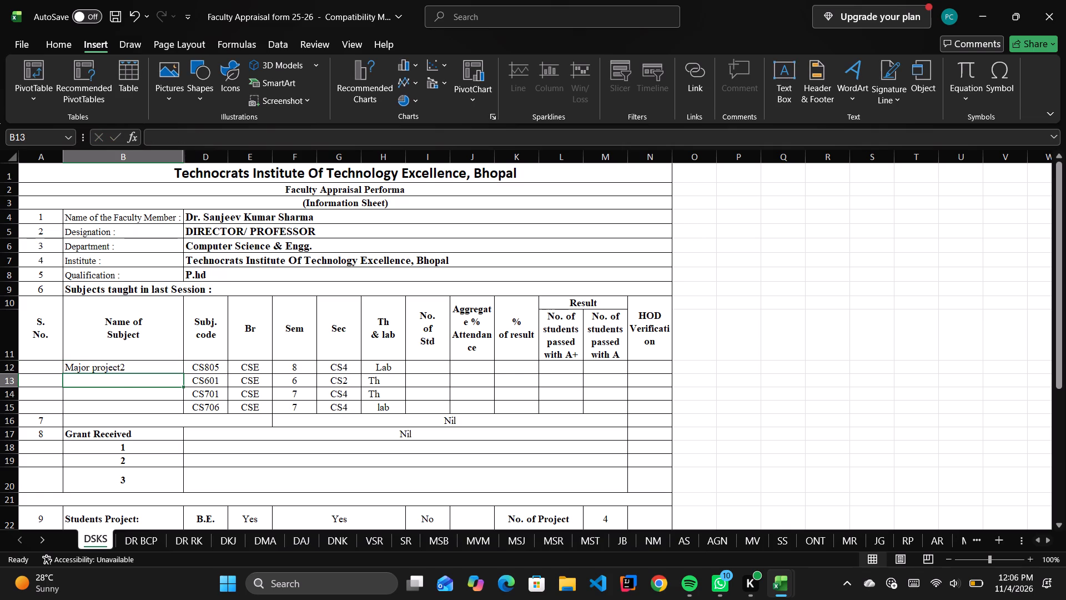
{"action": "type", "text": "MAchine"}
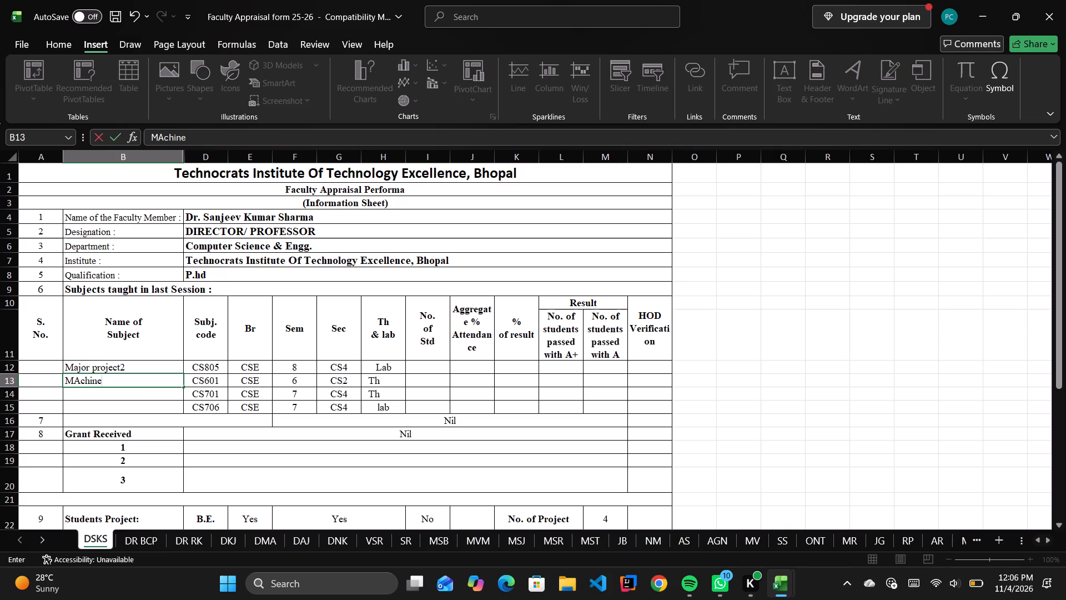
{"action": "key", "text": "space"}
{"action": "type", "text": "learning"}
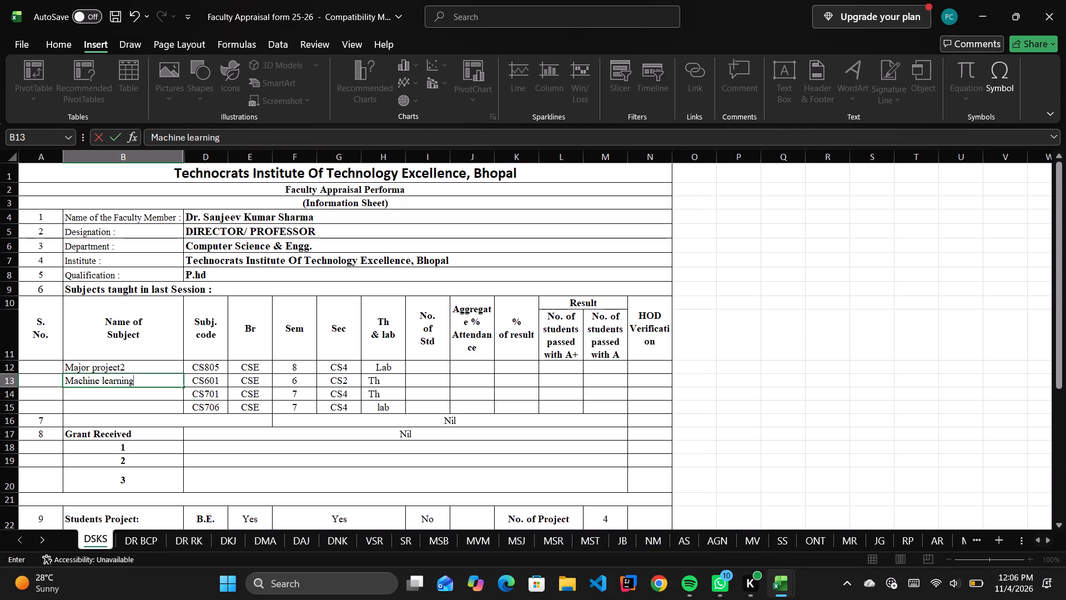
Enter software architecture as the subject name in B14, in the CS701 row.
{"action": "left_click", "coordinate": [154, 393]}
{"action": "type", "text": "software ar"}
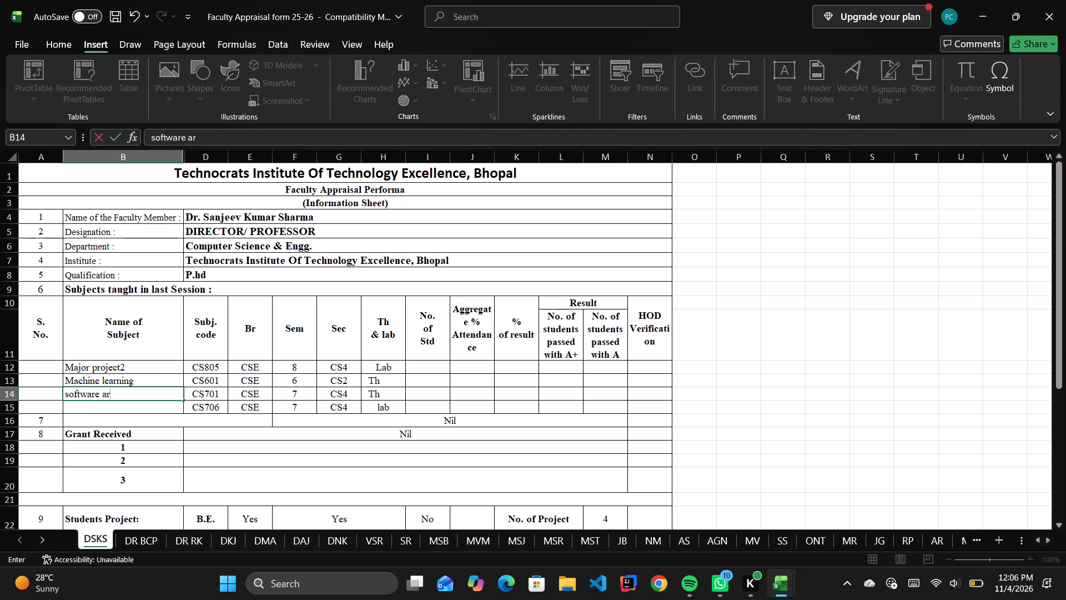
{"action": "type", "text": "chitecutre"}
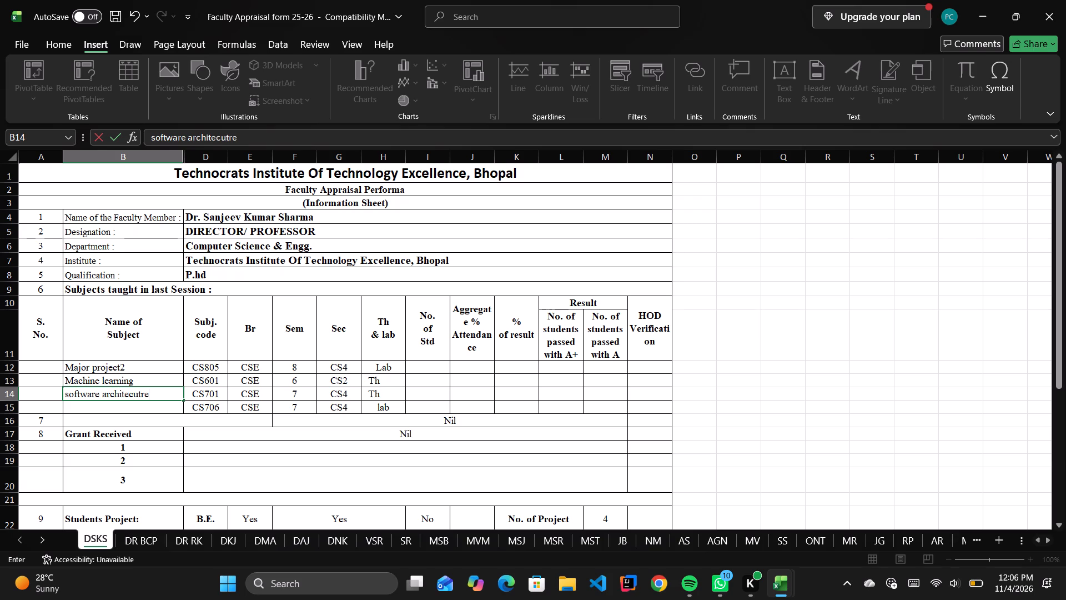
{"action": "left_click", "coordinate": [148, 409]}
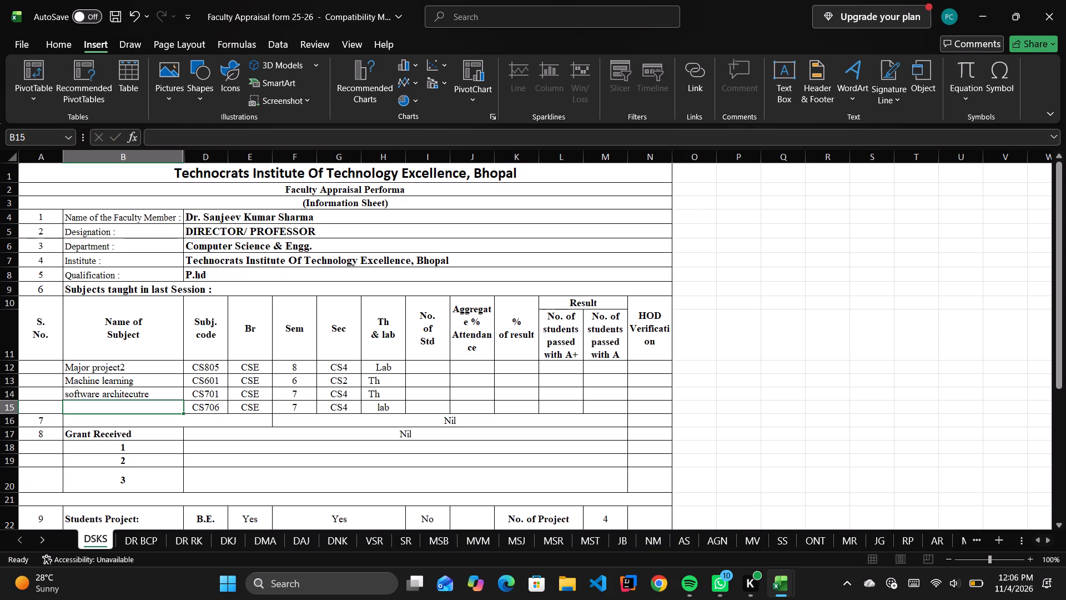
{"action": "left_click", "coordinate": [157, 396]}
{"action": "key", "text": "BackSpace"}
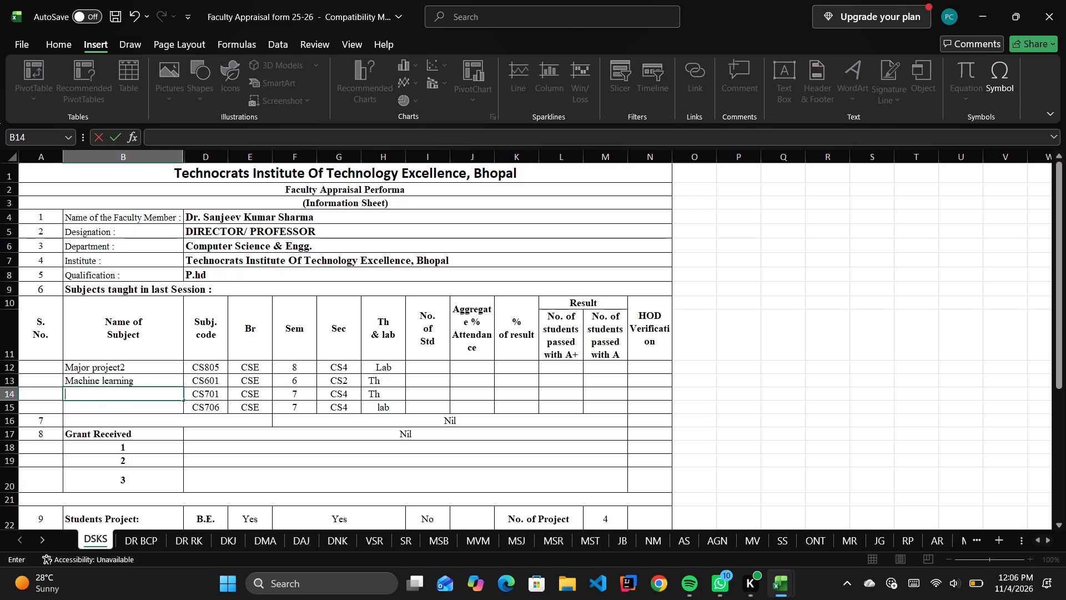
{"action": "type", "text": "software architecture"}
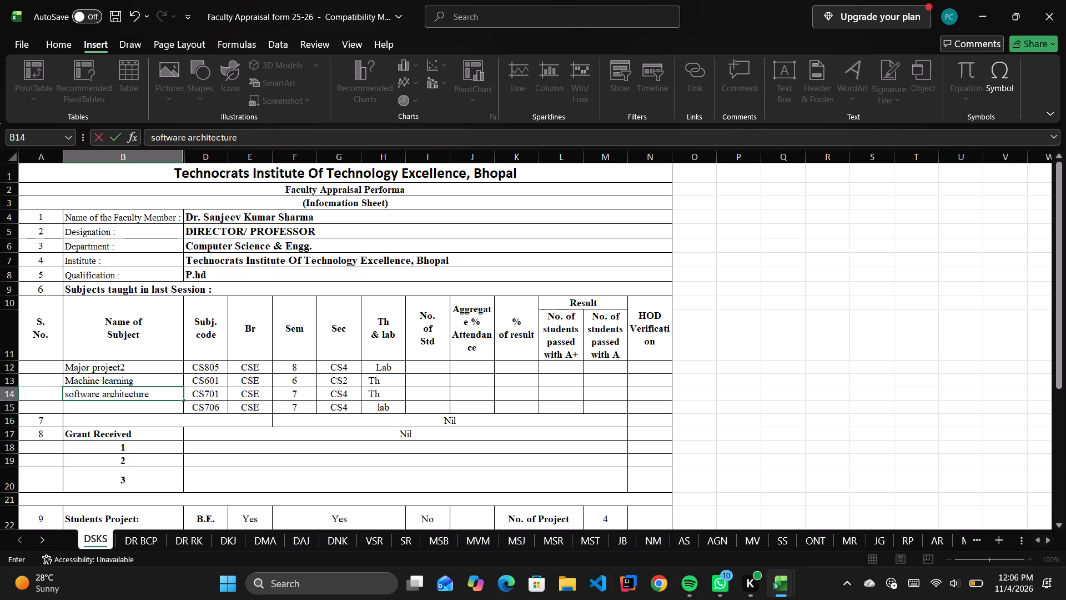
Enter Major project1 as the subject name in B15, in the CS706 row.
{"action": "left_click", "coordinate": [155, 408]}
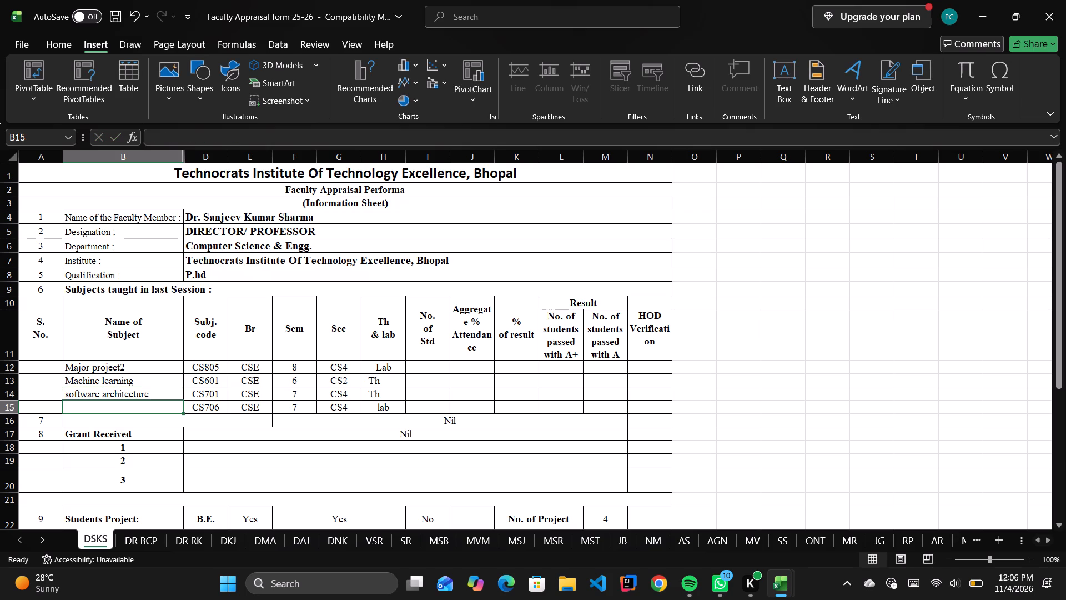
{"action": "type", "text": "major"}
{"action": "key", "text": "space"}
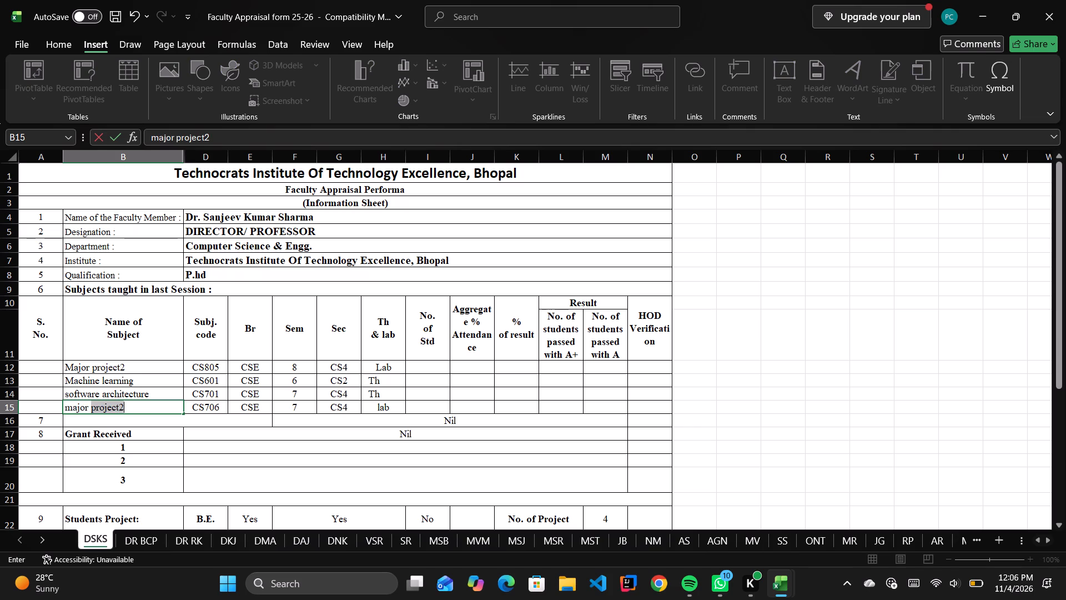
{"action": "key", "text": "Return"}
{"action": "left_click", "coordinate": [137, 407]}
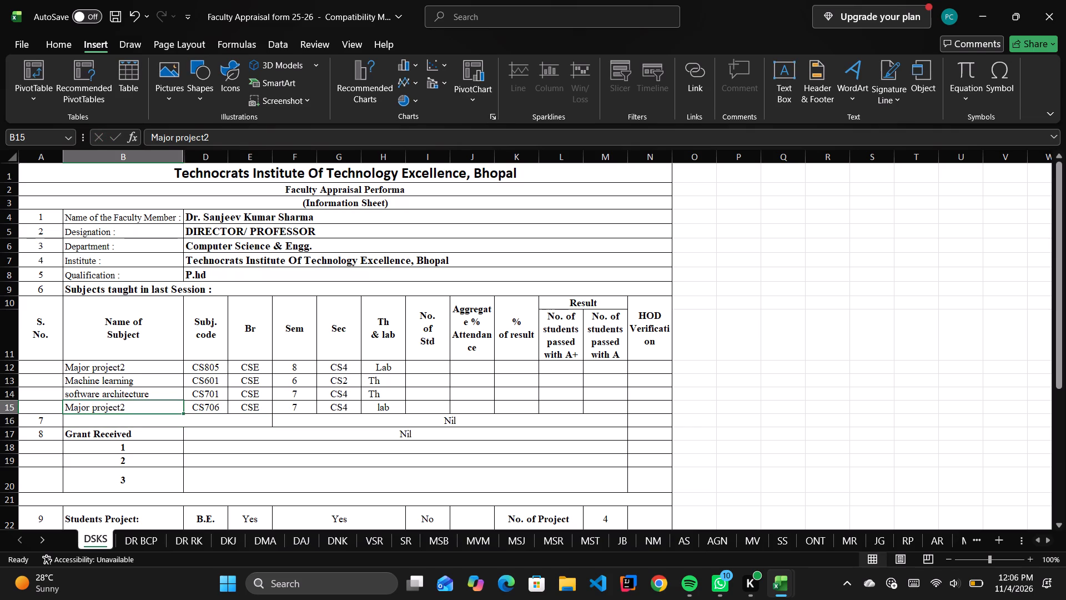
{"action": "left_click", "coordinate": [125, 407]}
{"action": "left_click", "coordinate": [125, 407]}
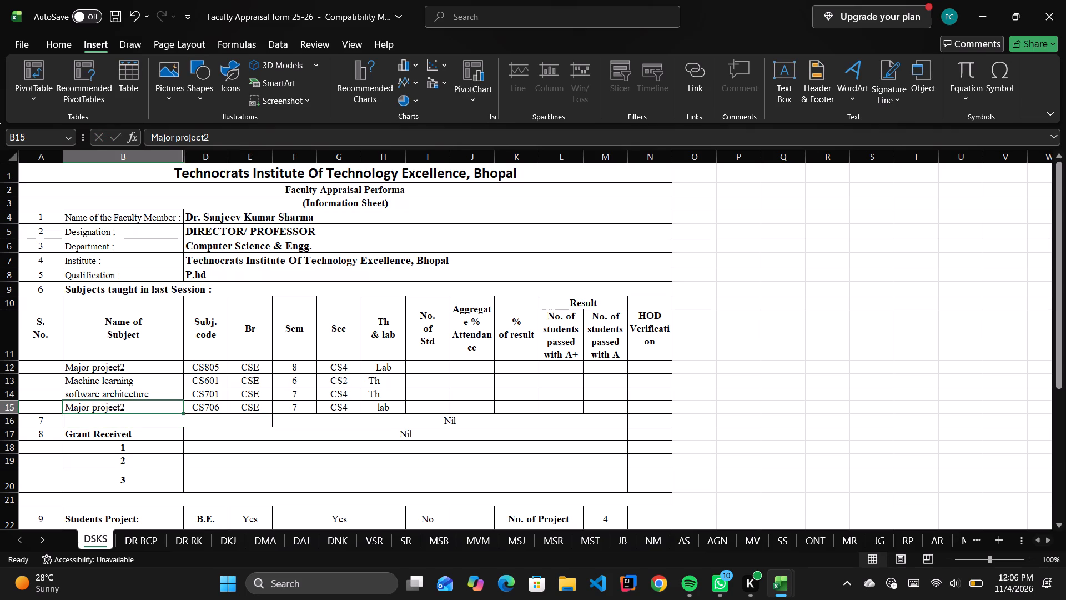
{"action": "triple_click", "coordinate": [123, 407]}
{"action": "key", "text": "BackSpace"}
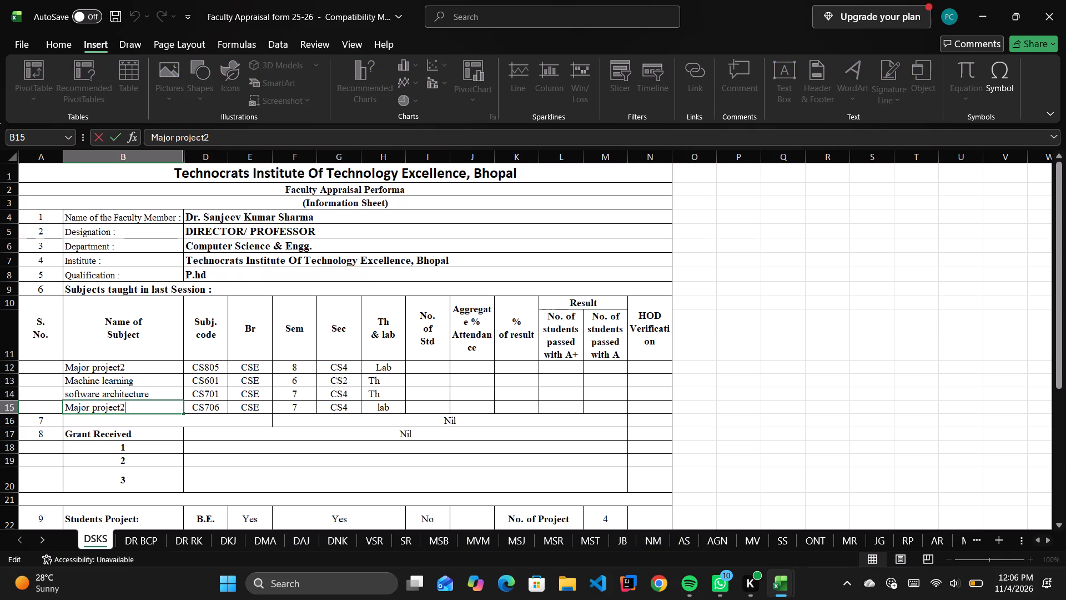
{"action": "key", "text": "1"}
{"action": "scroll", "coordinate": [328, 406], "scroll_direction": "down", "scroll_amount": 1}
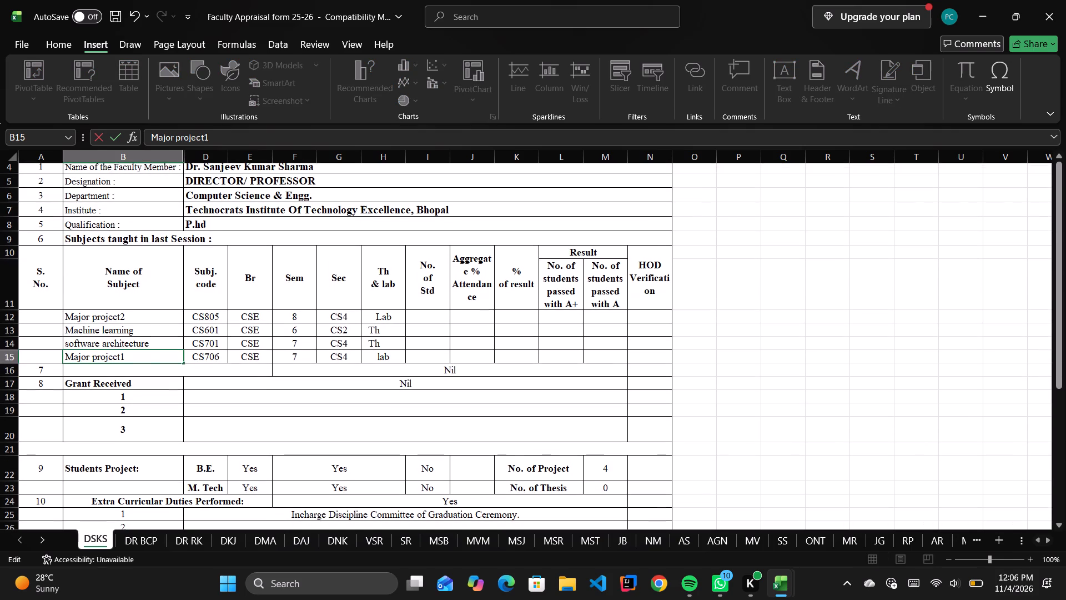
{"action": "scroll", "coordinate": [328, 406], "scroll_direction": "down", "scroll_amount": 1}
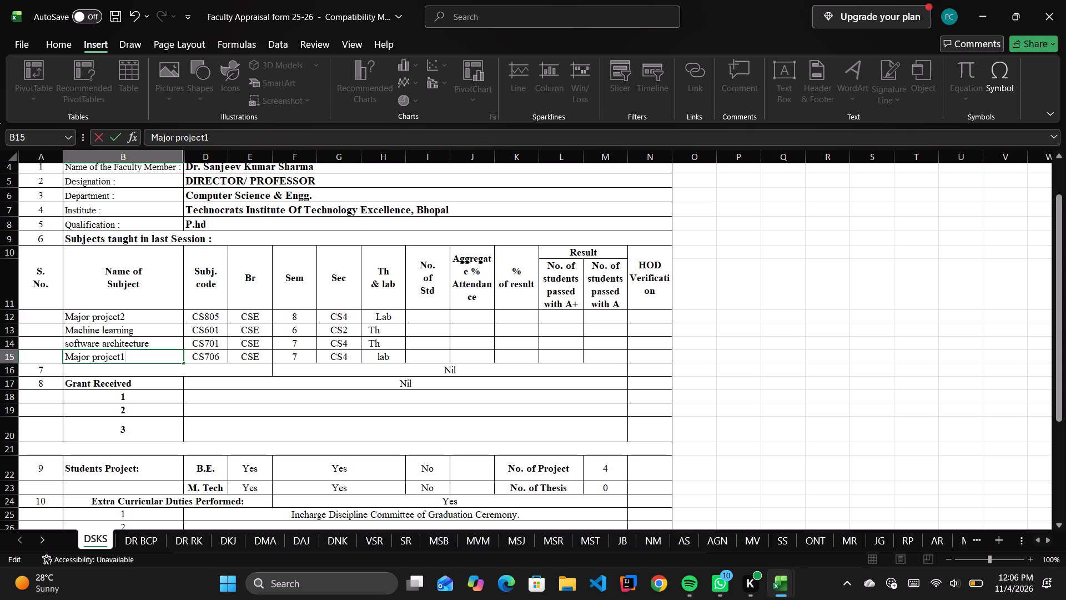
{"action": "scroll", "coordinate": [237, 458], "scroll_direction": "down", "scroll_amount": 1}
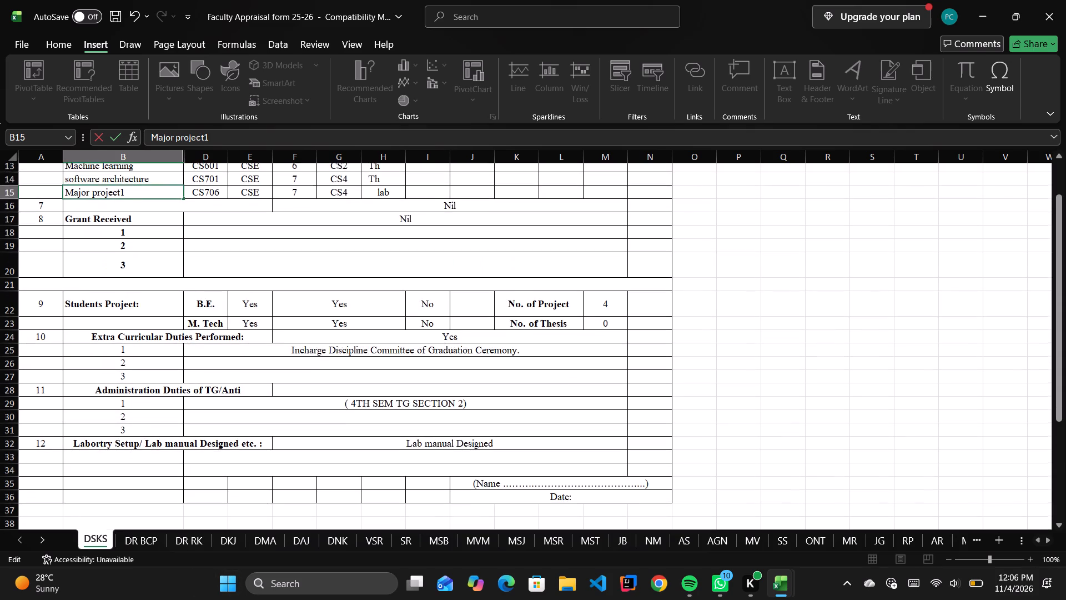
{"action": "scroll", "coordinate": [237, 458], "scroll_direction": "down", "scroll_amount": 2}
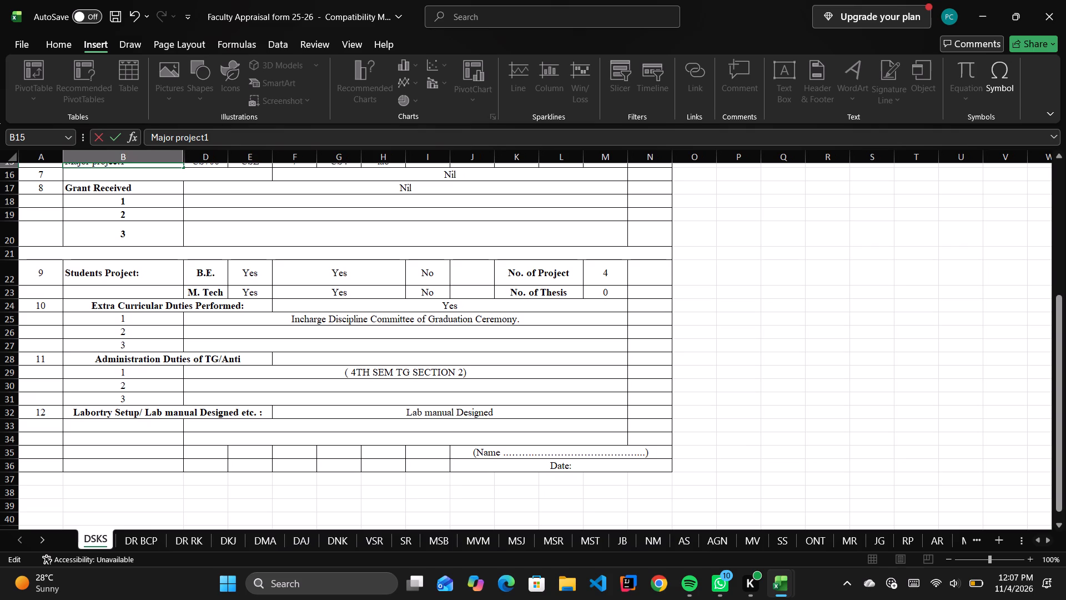
On the DR BCP sheet, fill the Sem column of the subjects table with 8 in F12 and 6 in F13.
{"action": "left_click", "coordinate": [145, 542]}
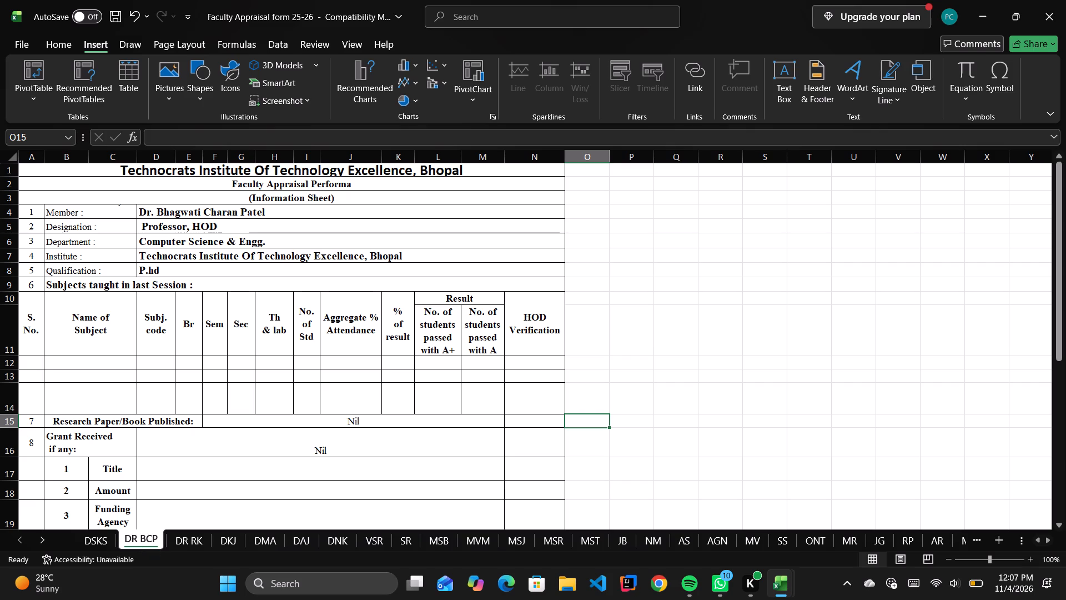
{"action": "left_click", "coordinate": [224, 363]}
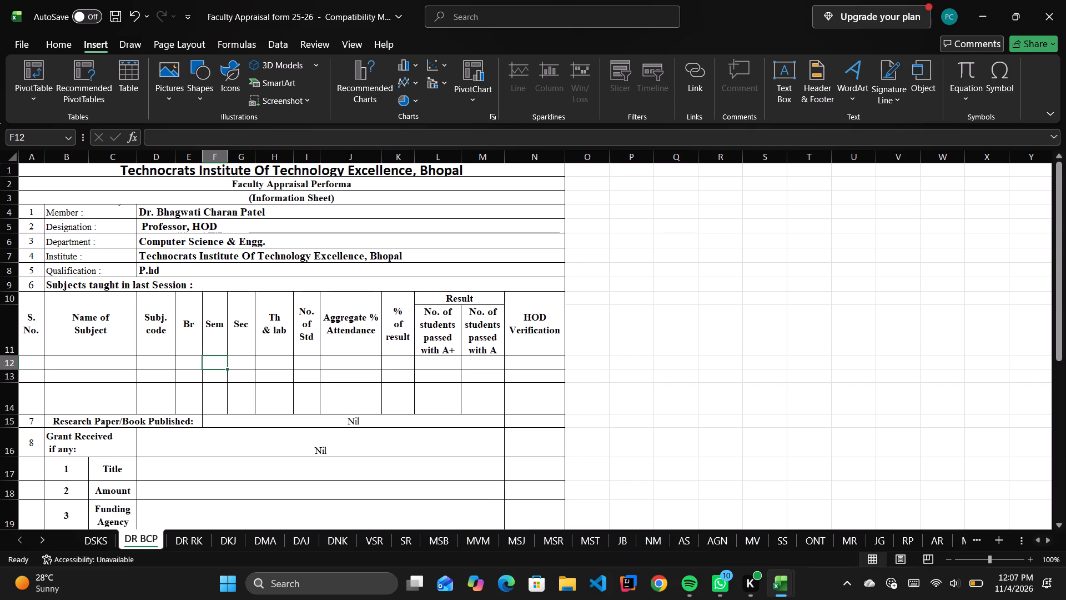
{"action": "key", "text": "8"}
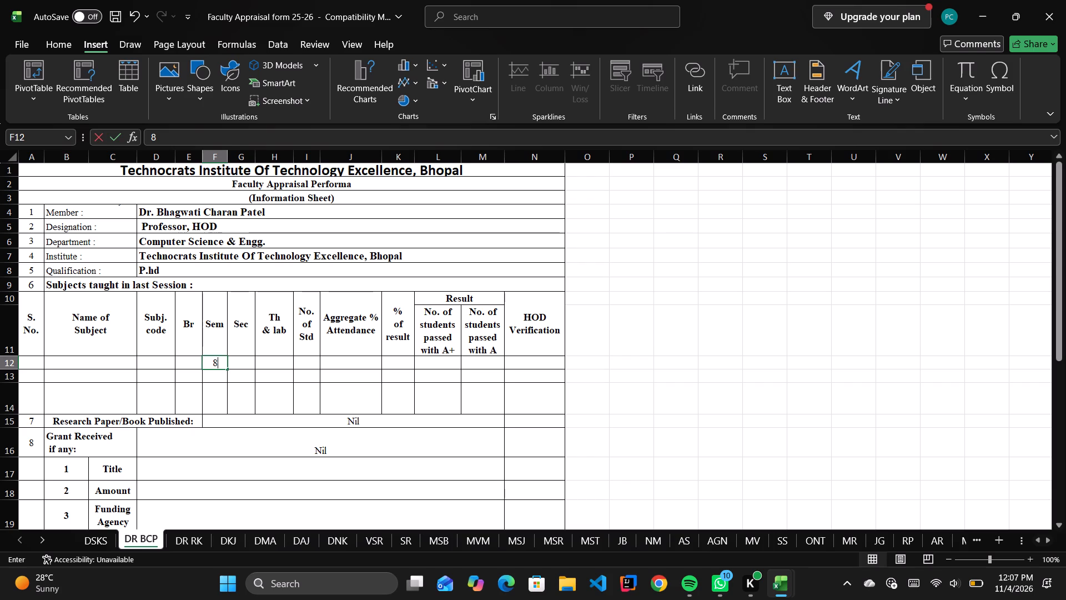
{"action": "left_click", "coordinate": [217, 374]}
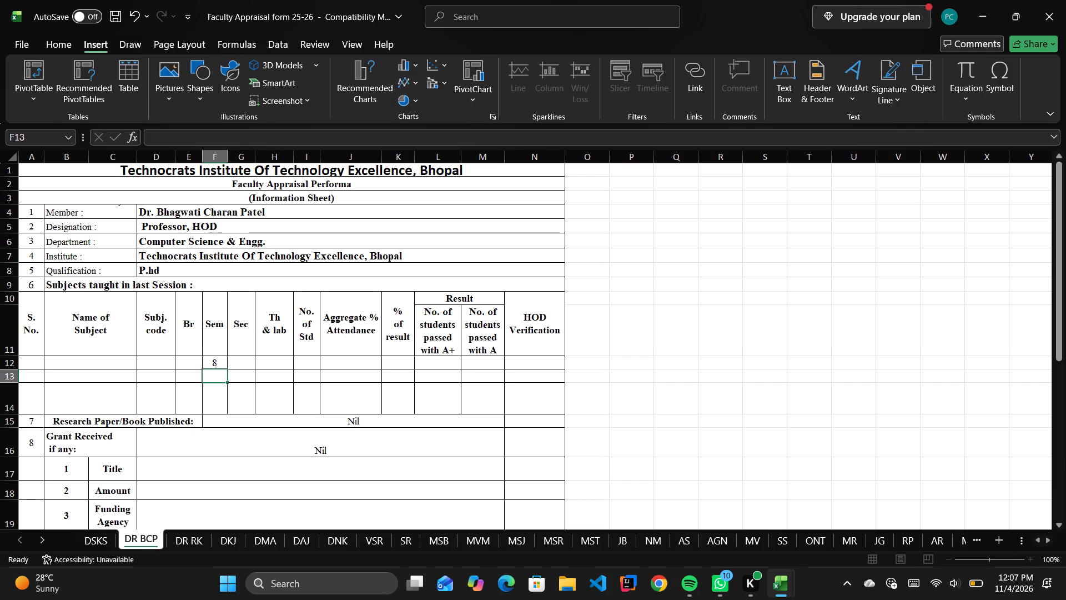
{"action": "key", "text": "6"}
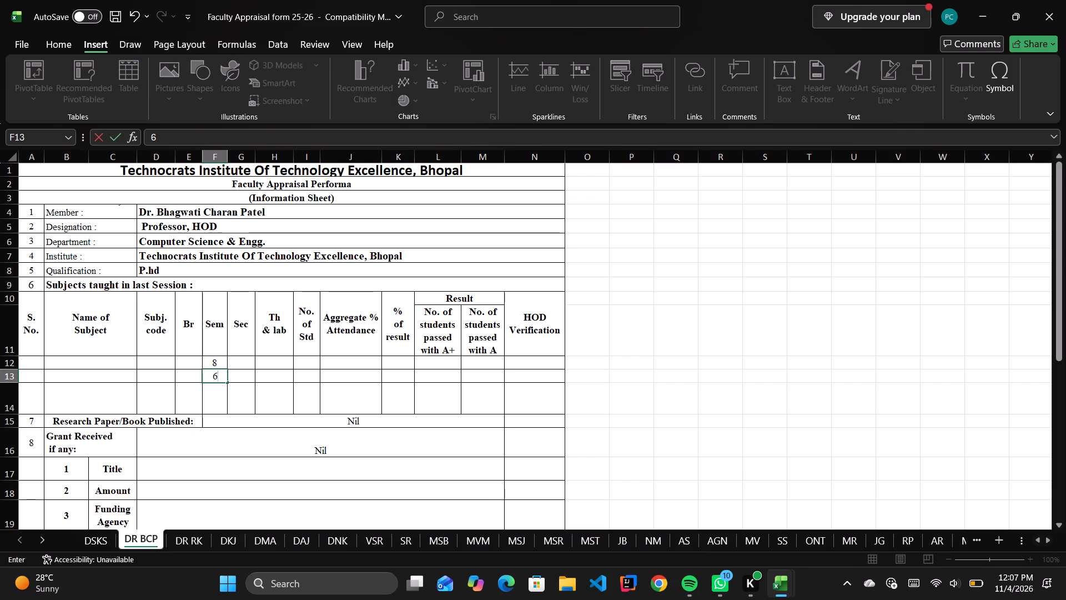
Copy the subject name Major project2 from B12 on sheet DSKS into B12 on sheet DR BCP.
{"action": "left_click", "coordinate": [96, 366]}
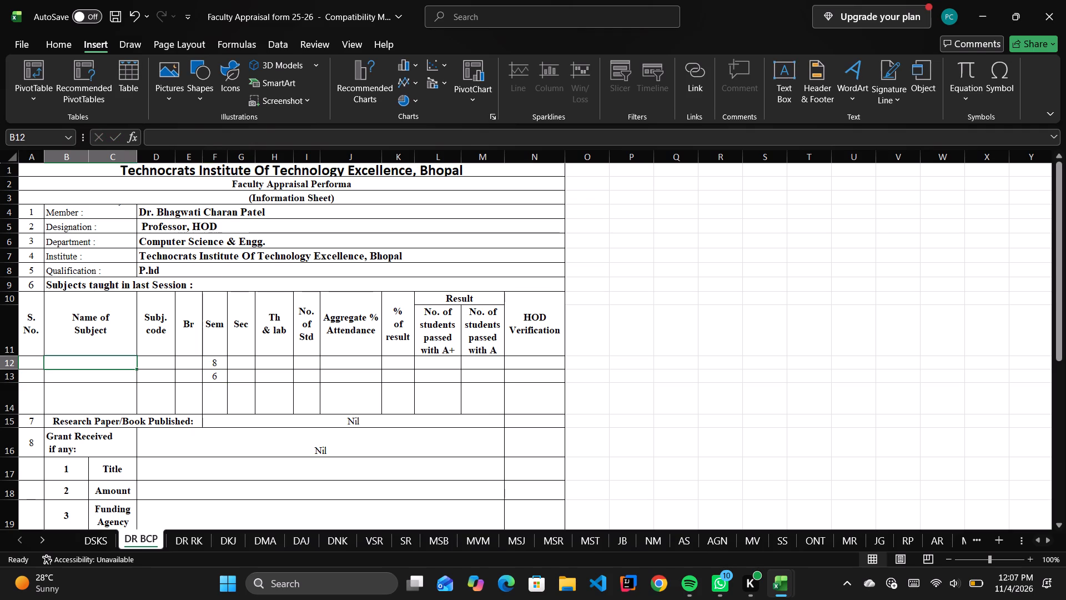
{"action": "left_click", "coordinate": [92, 539]}
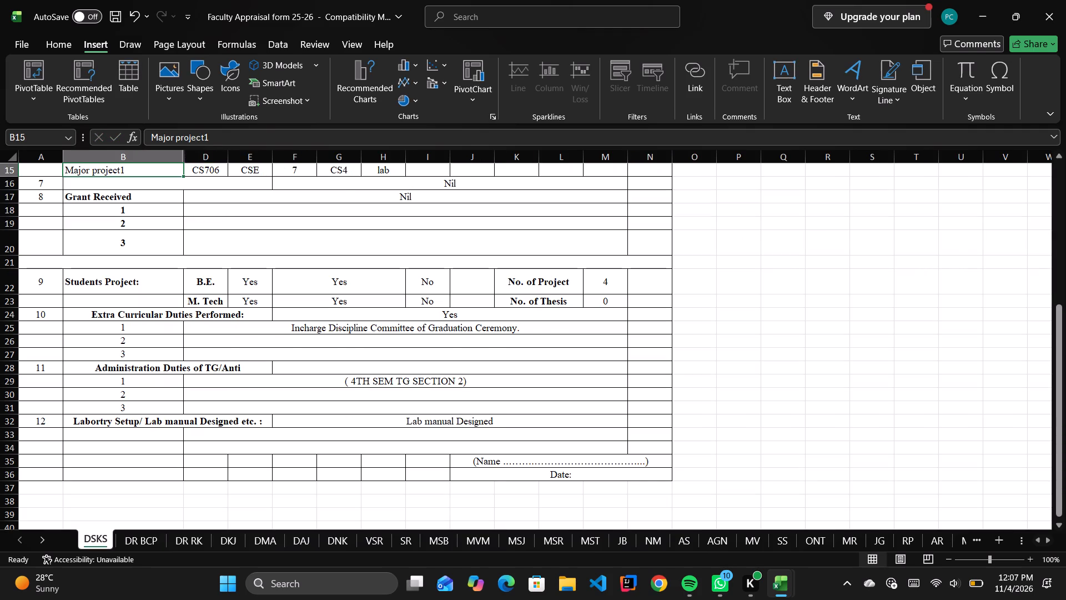
{"action": "scroll", "coordinate": [89, 267], "scroll_direction": "up", "scroll_amount": 6}
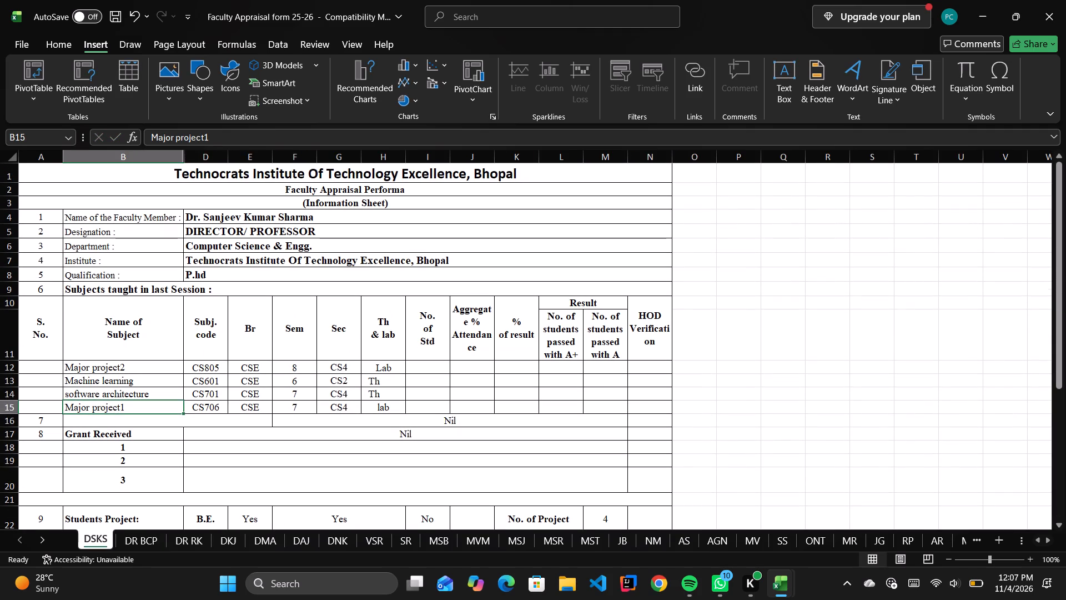
{"action": "right_click_drag", "start_coordinate": [68, 370], "coordinate": [98, 366]}
{"action": "left_click", "coordinate": [63, 349]}
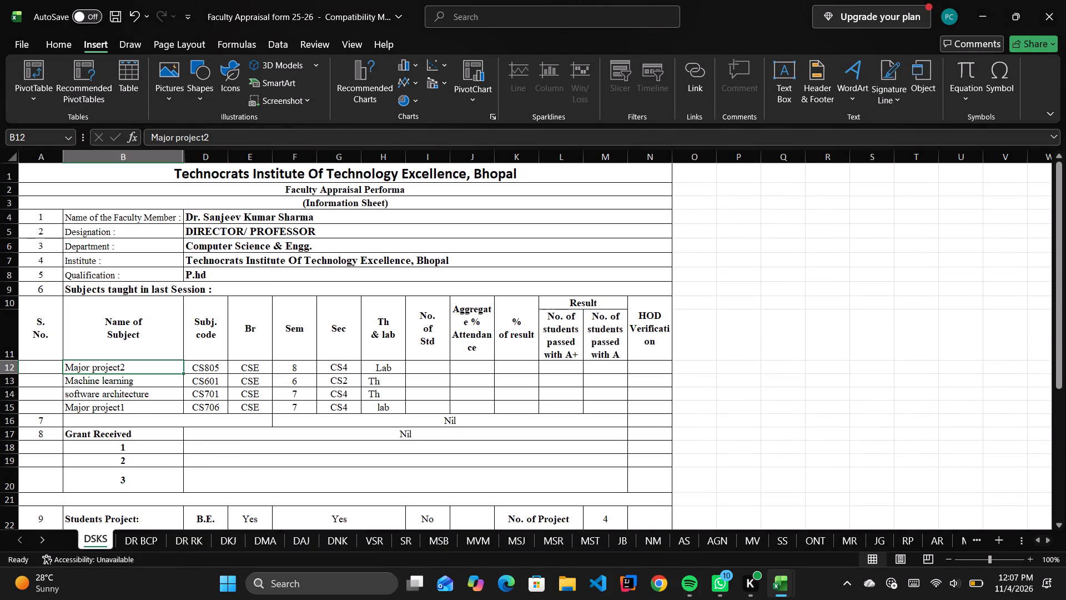
{"action": "double_click", "coordinate": [69, 368]}
{"action": "left_click_drag", "start_coordinate": [69, 368], "coordinate": [113, 371]}
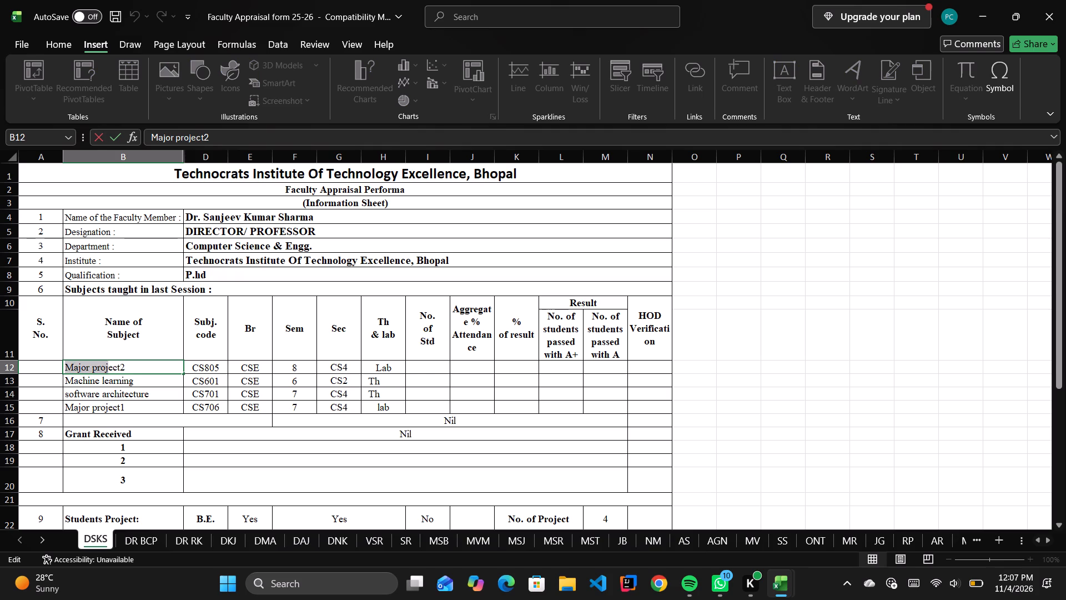
{"action": "left_click_drag", "start_coordinate": [113, 371], "coordinate": [142, 387]}
{"action": "key", "text": "ctrl+c"}
{"action": "left_click", "coordinate": [152, 546]}
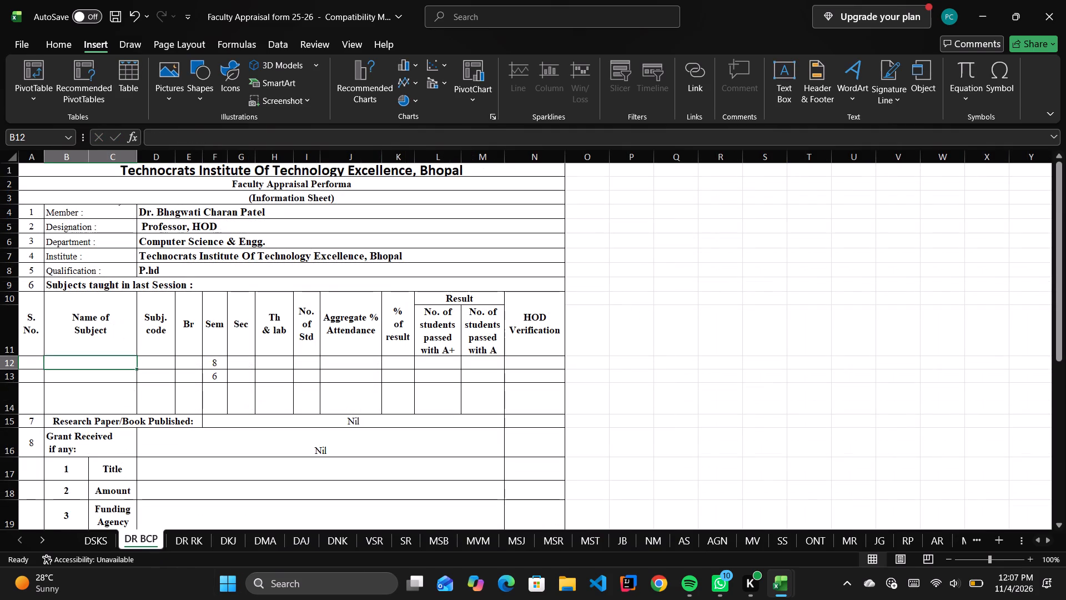
{"action": "left_click", "coordinate": [94, 364]}
{"action": "key", "text": "ctrl+v"}
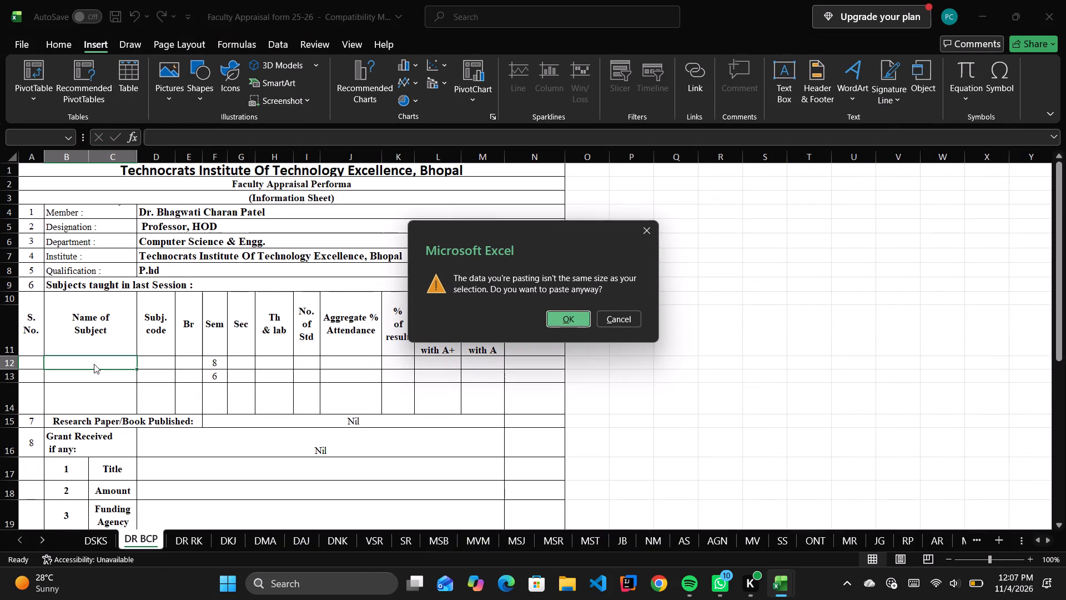
{"action": "left_click", "coordinate": [564, 322]}
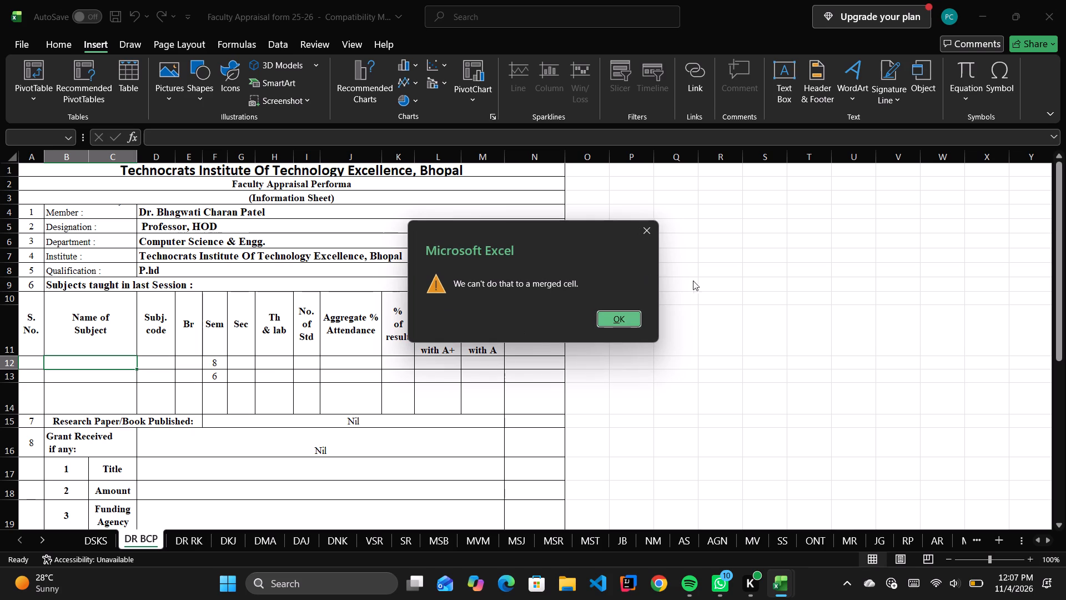
{"action": "left_click", "coordinate": [613, 321]}
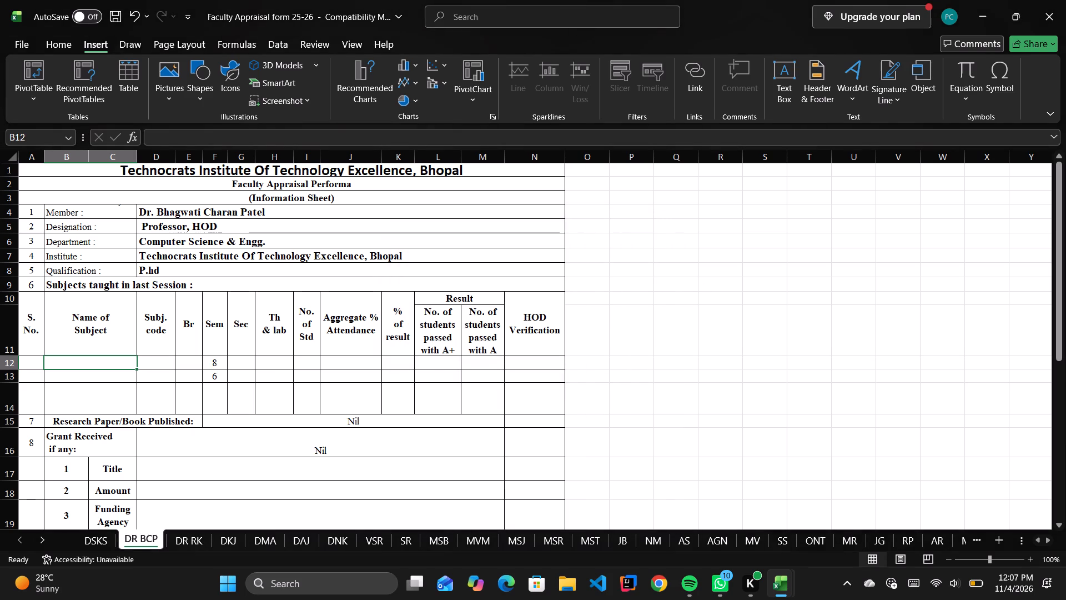
{"action": "double_click", "coordinate": [92, 358]}
{"action": "left_click", "coordinate": [92, 358]}
{"action": "key", "text": "ctrl+v"}
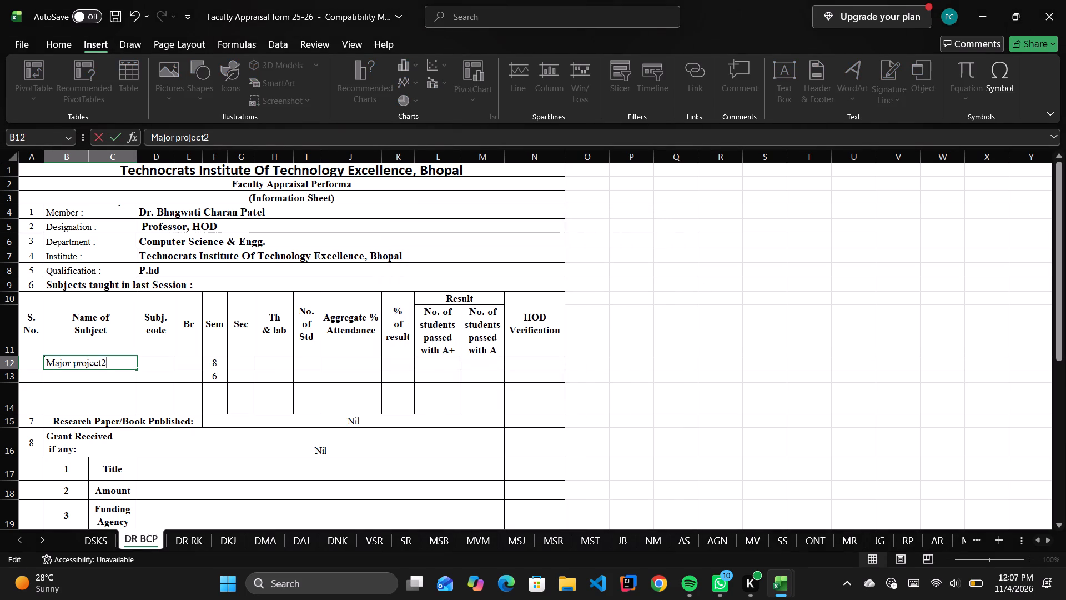
Enter machine learning as the subject name in B13, in the semester 6 row of DR BCP.
{"action": "left_click", "coordinate": [91, 379]}
{"action": "type", "text": "machine lar"}
{"action": "key", "text": "BackSpace"}
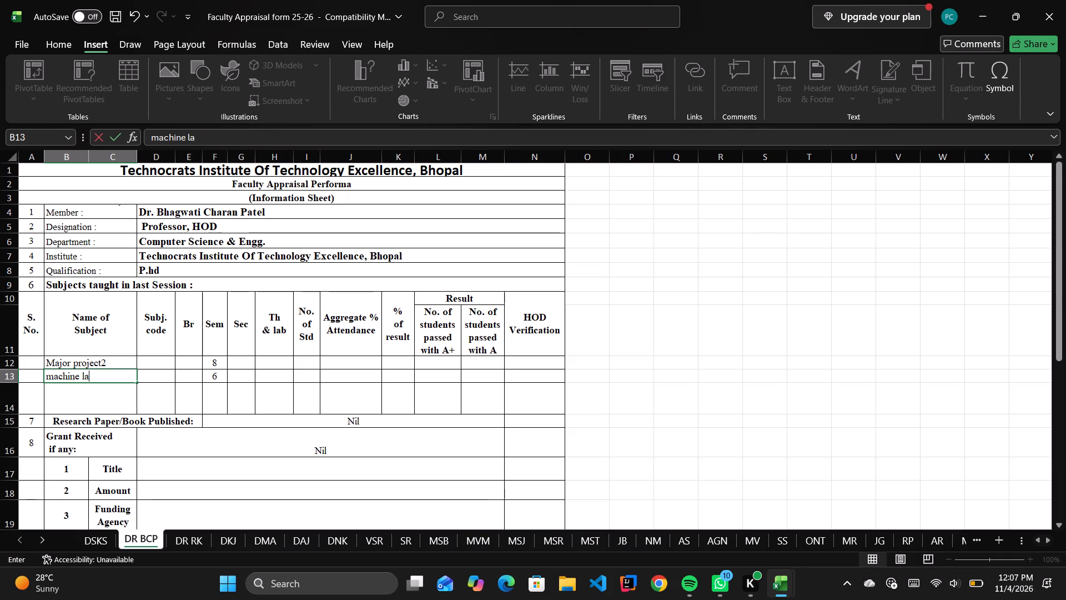
{"action": "key", "text": "BackSpace"}
{"action": "type", "text": "eari"}
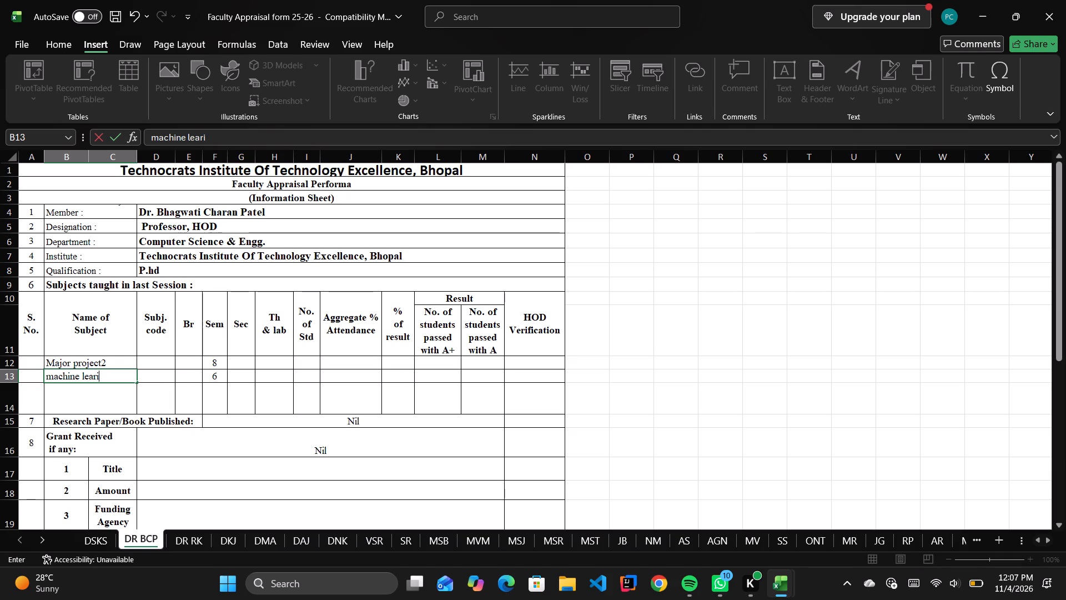
{"action": "key", "text": "BackSpace"}
{"action": "type", "text": "ning"}
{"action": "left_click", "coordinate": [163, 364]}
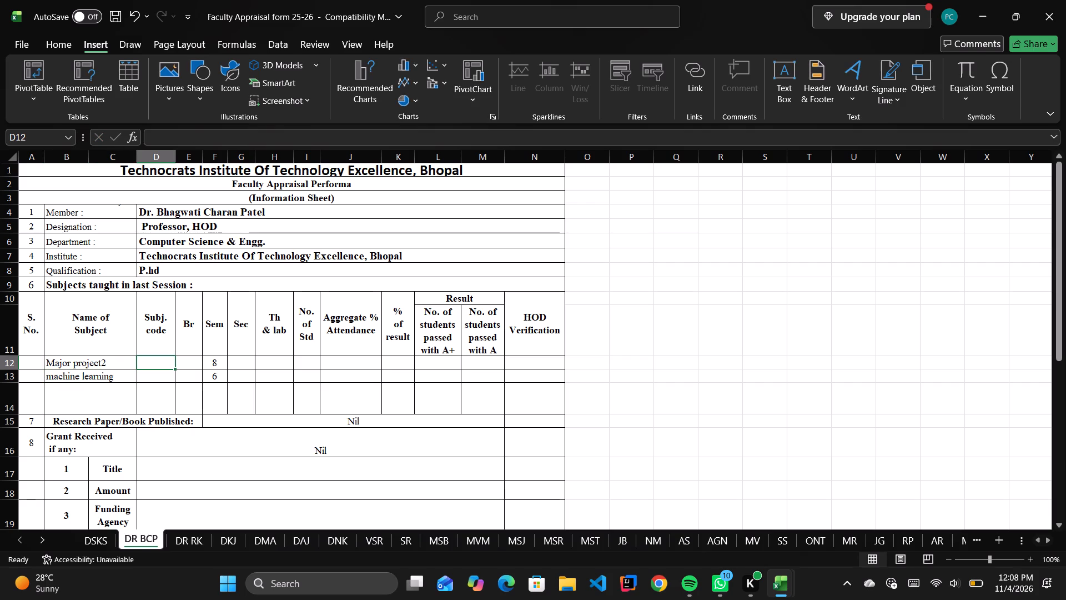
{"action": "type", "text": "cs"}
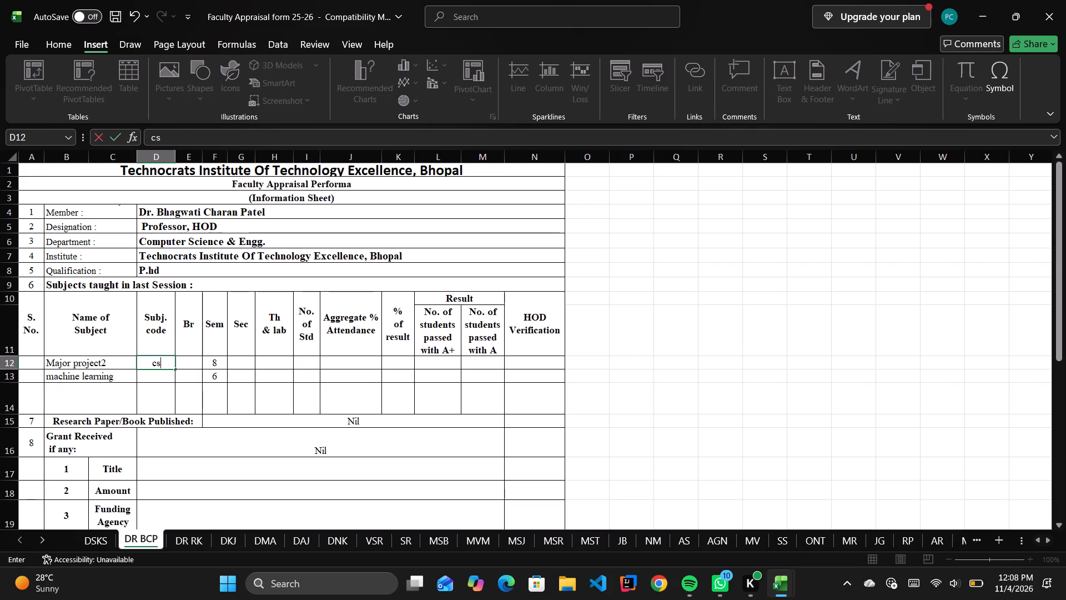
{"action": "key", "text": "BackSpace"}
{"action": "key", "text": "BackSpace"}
Enter software architecture as the subject name in B14 on sheet DR BCP.
{"action": "left_click", "coordinate": [112, 399]}
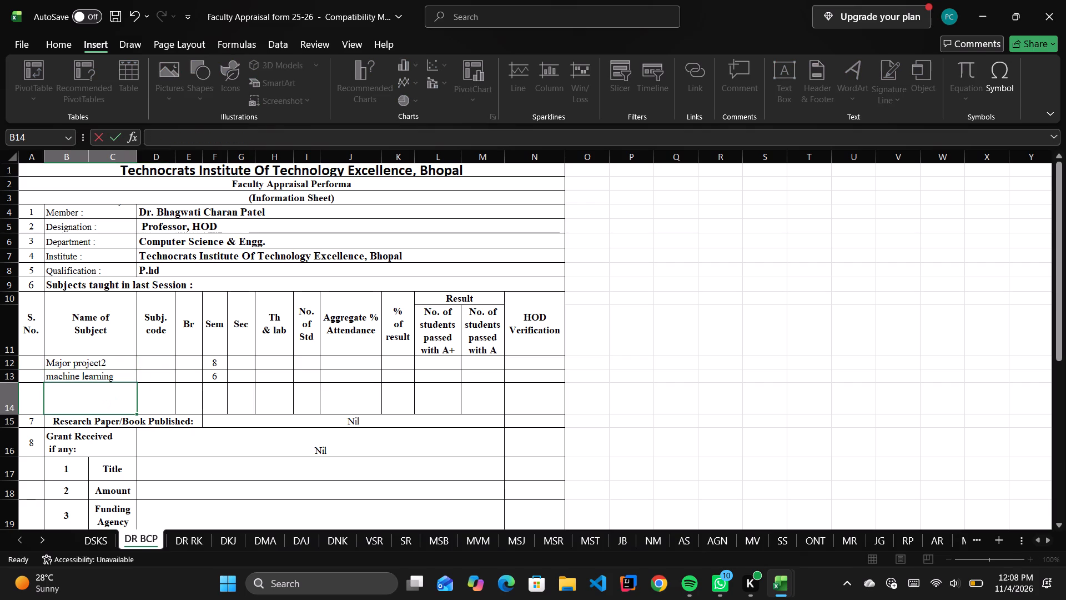
{"action": "key", "text": "o"}
{"action": "key", "text": "BackSpace"}
{"action": "type", "text": "sor"}
{"action": "key", "text": "BackSpace"}
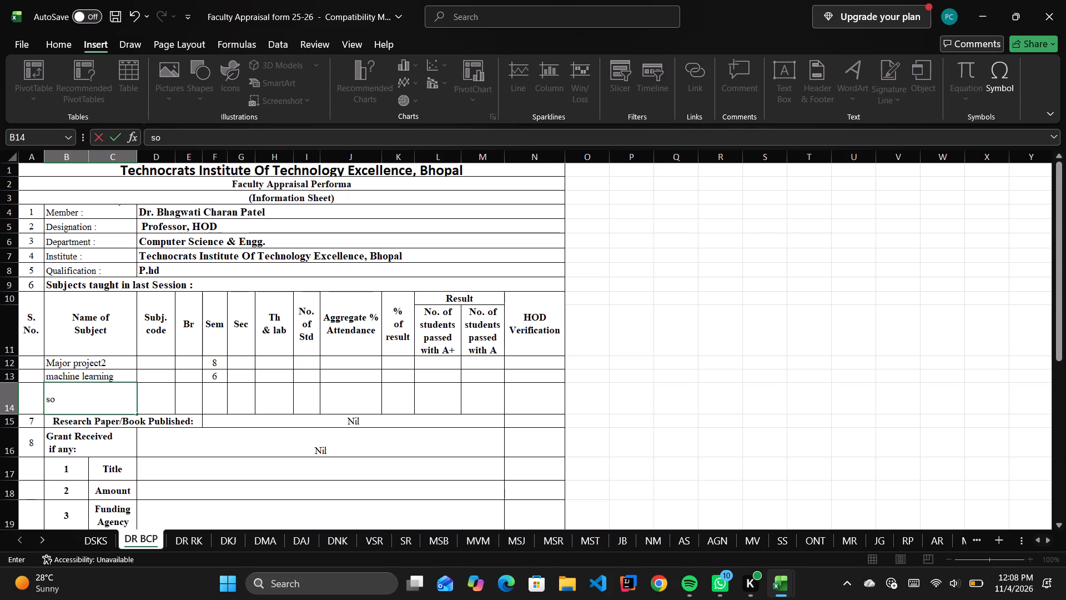
{"action": "type", "text": "ft3ware"}
{"action": "key", "text": "BackSpace"}
{"action": "key", "text": "BackSpace"}
{"action": "key", "text": "BackSpace"}
{"action": "key", "text": "BackSpace"}
{"action": "key", "text": "BackSpace"}
{"action": "type", "text": "ware architecture"}
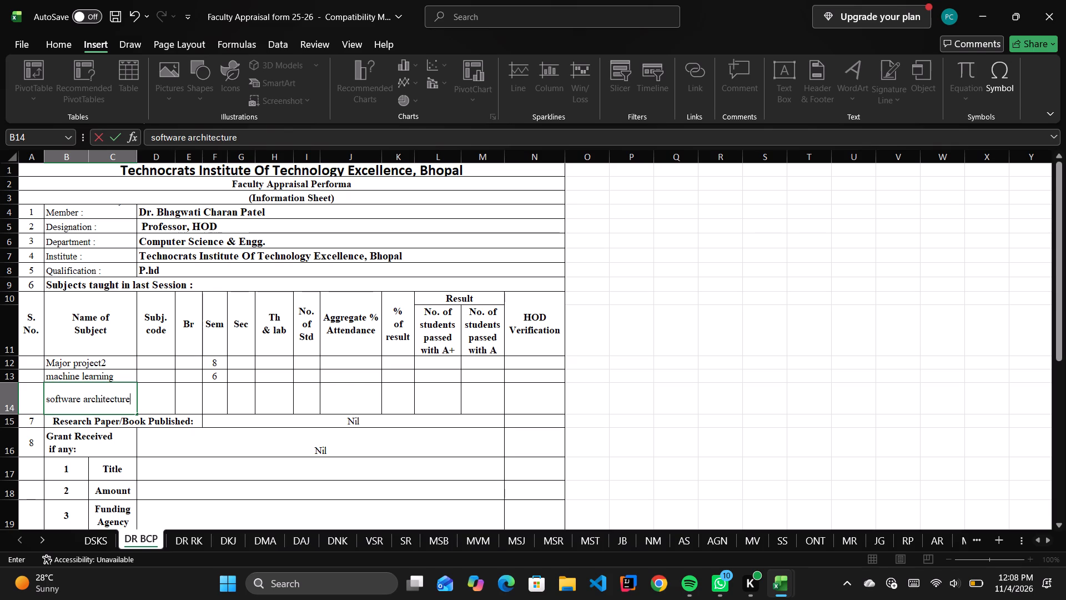
{"action": "left_click", "coordinate": [141, 396]}
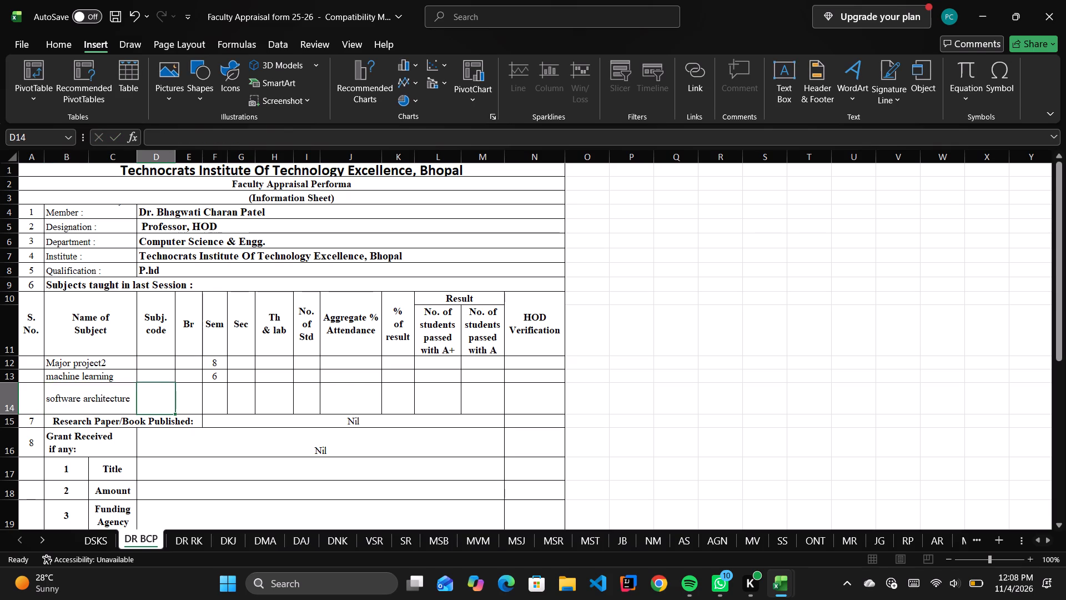
Enter semester 7 in F14, in the software architecture row.
{"action": "left_click", "coordinate": [222, 398]}
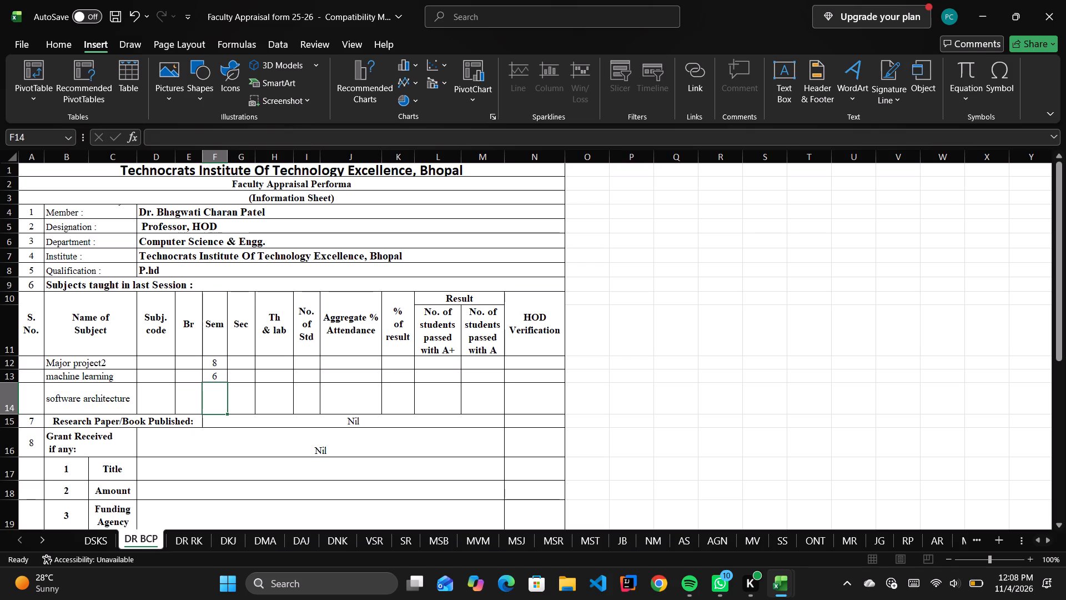
{"action": "scroll", "coordinate": [222, 398], "scroll_direction": "down", "scroll_amount": 1}
{"action": "key", "text": "7"}
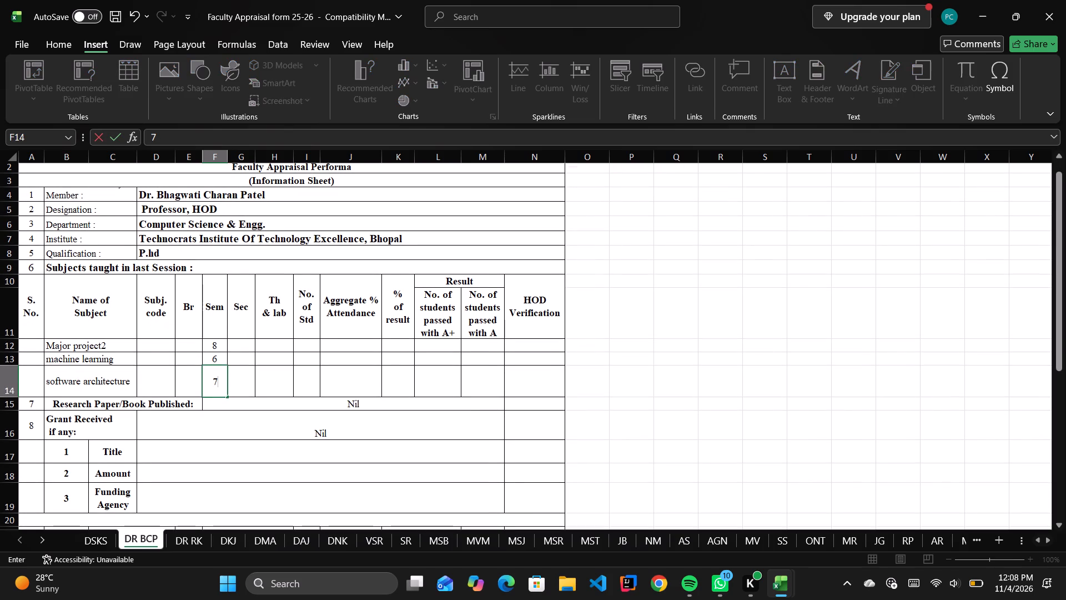
{"action": "scroll", "coordinate": [133, 367], "scroll_direction": "down", "scroll_amount": 1}
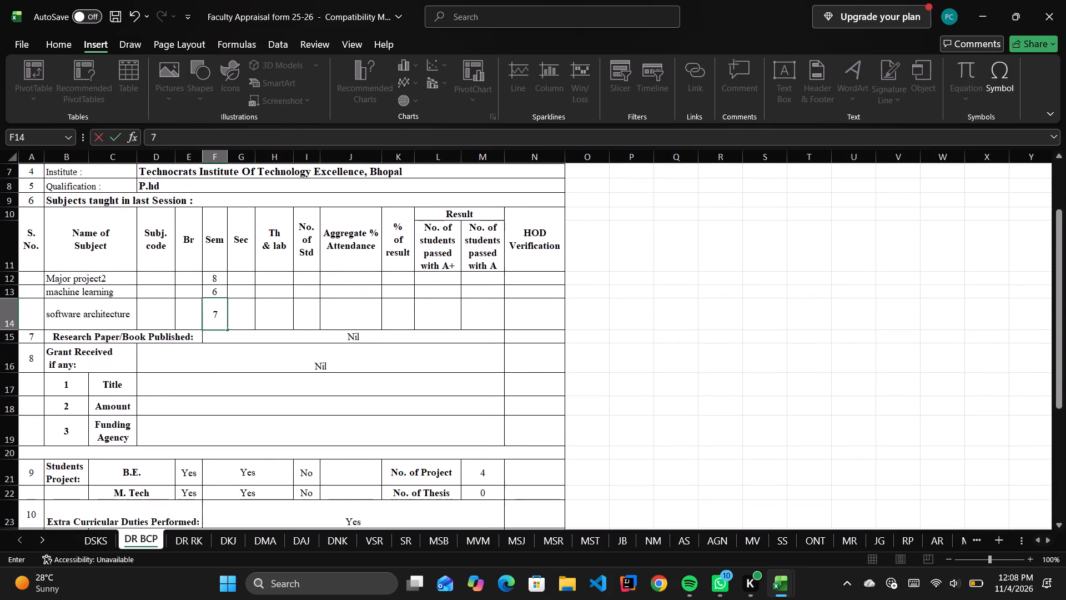
{"action": "left_click", "coordinate": [129, 318]}
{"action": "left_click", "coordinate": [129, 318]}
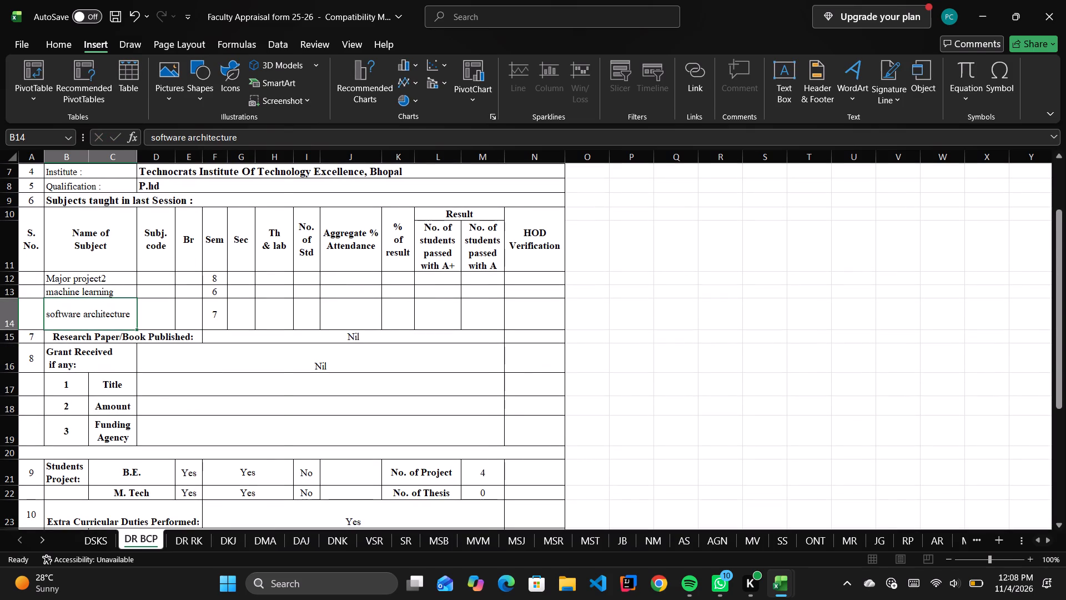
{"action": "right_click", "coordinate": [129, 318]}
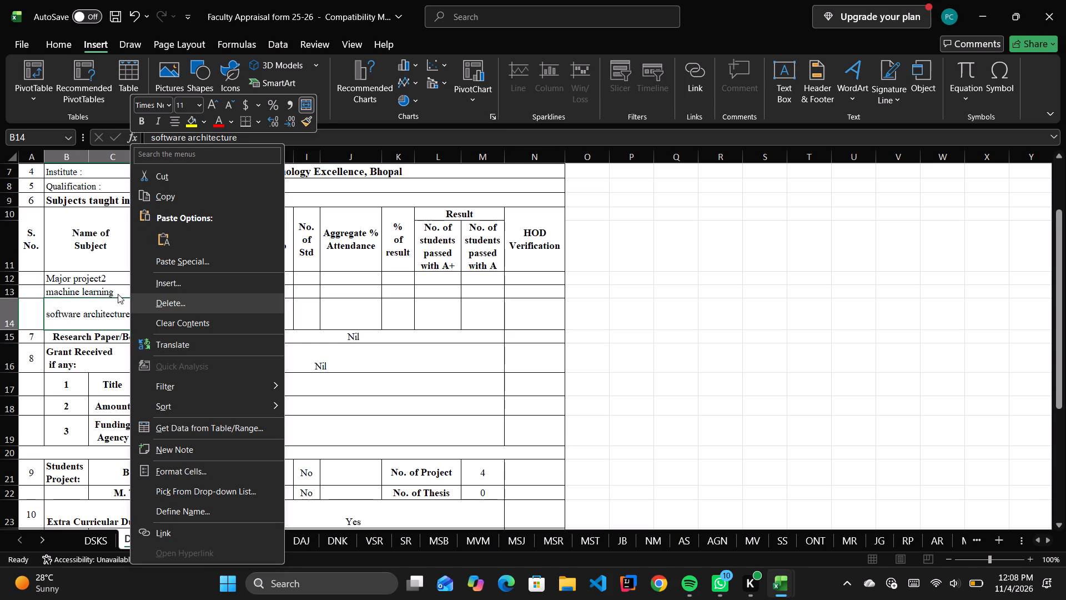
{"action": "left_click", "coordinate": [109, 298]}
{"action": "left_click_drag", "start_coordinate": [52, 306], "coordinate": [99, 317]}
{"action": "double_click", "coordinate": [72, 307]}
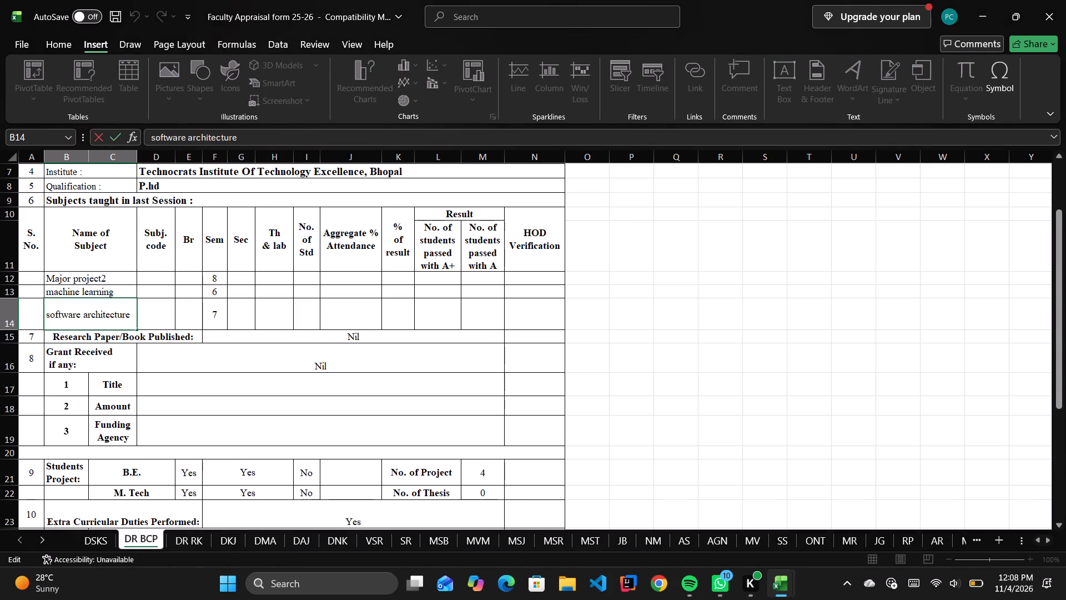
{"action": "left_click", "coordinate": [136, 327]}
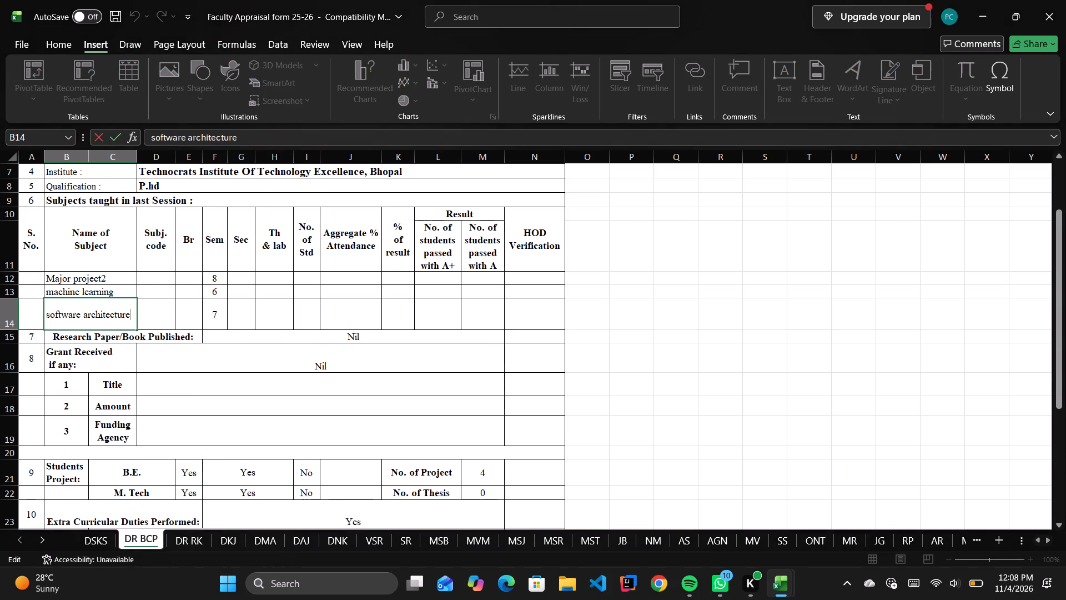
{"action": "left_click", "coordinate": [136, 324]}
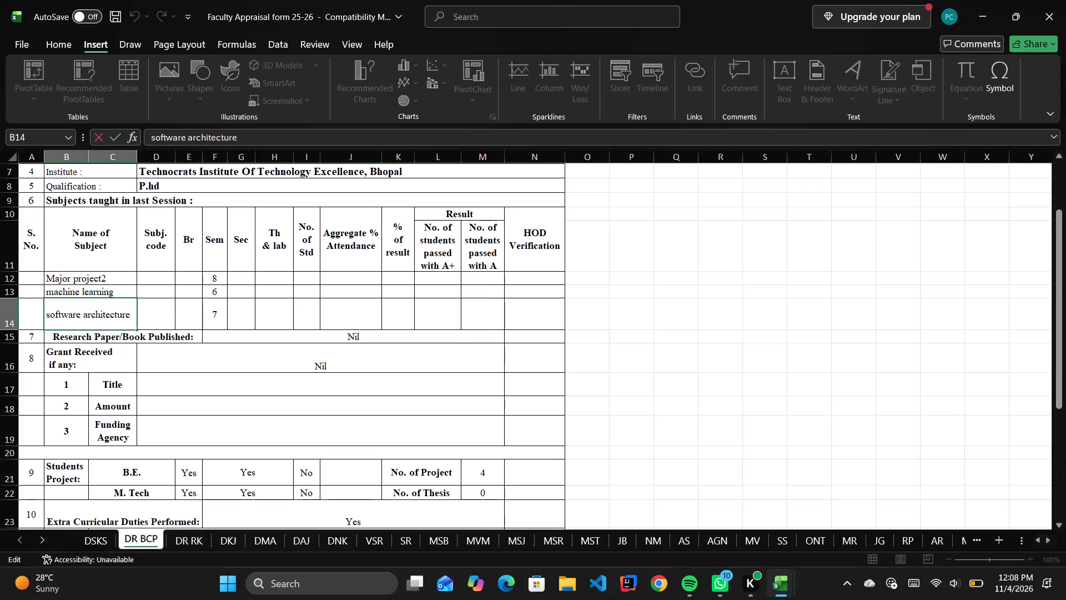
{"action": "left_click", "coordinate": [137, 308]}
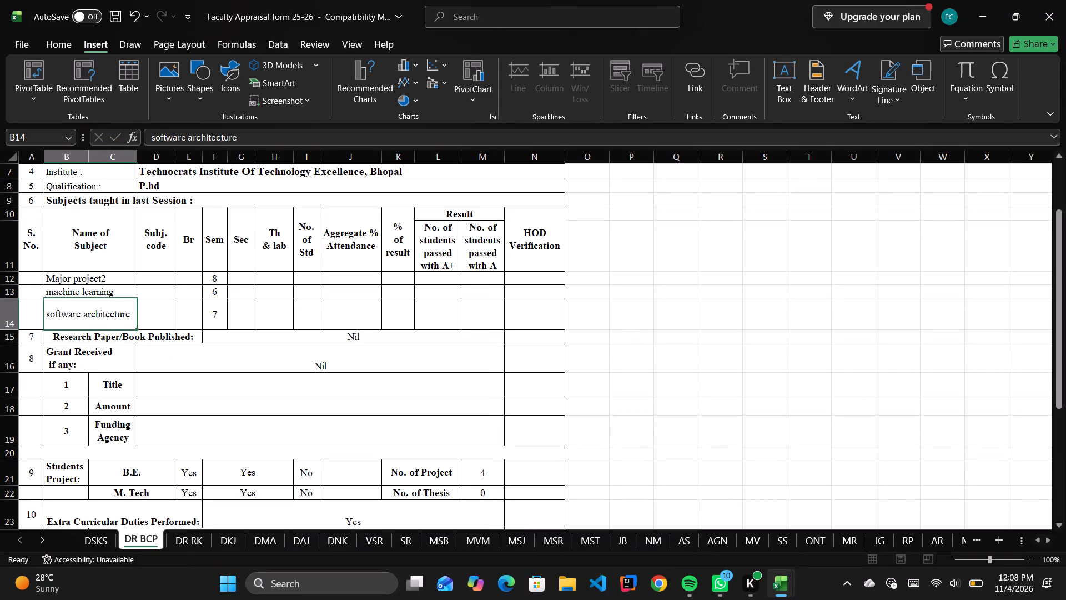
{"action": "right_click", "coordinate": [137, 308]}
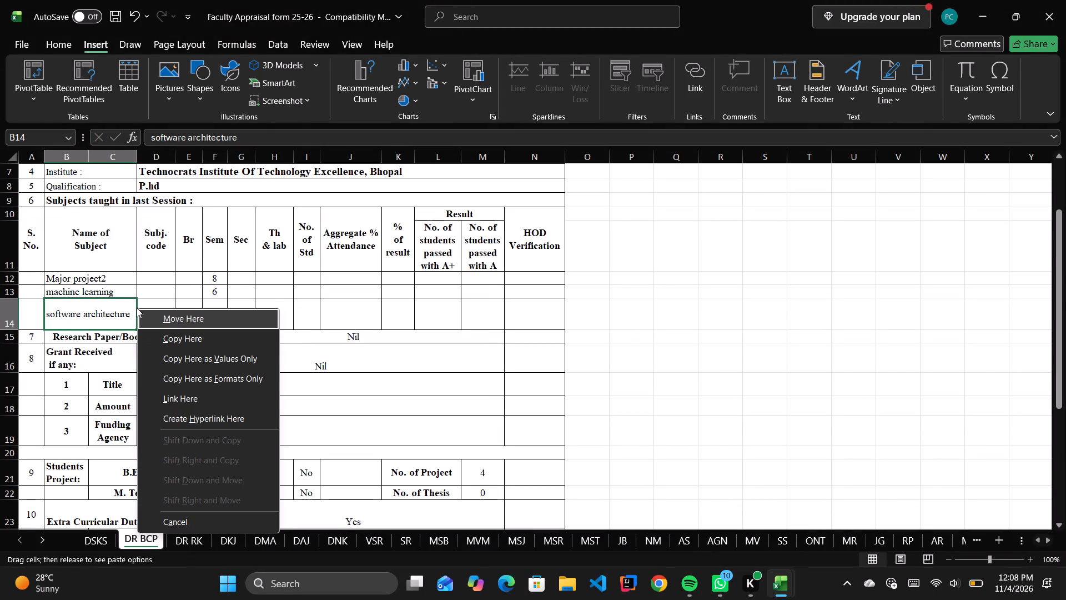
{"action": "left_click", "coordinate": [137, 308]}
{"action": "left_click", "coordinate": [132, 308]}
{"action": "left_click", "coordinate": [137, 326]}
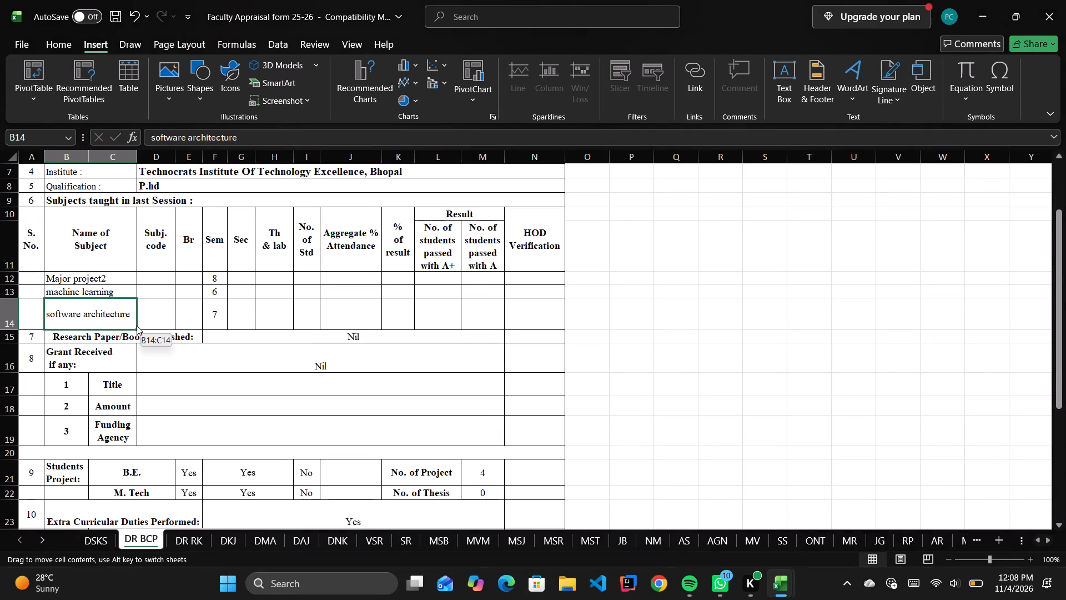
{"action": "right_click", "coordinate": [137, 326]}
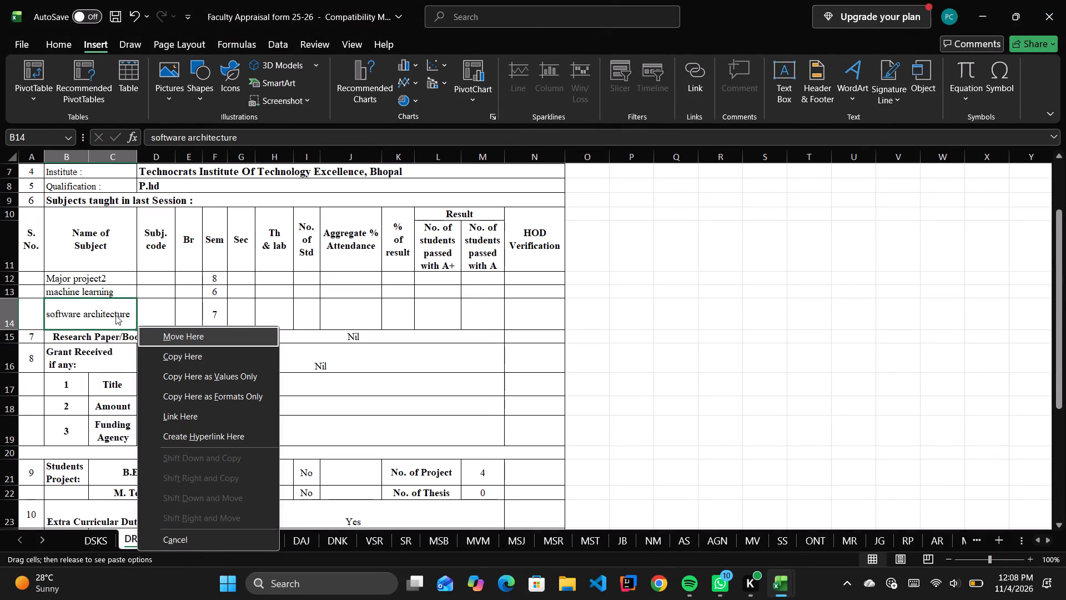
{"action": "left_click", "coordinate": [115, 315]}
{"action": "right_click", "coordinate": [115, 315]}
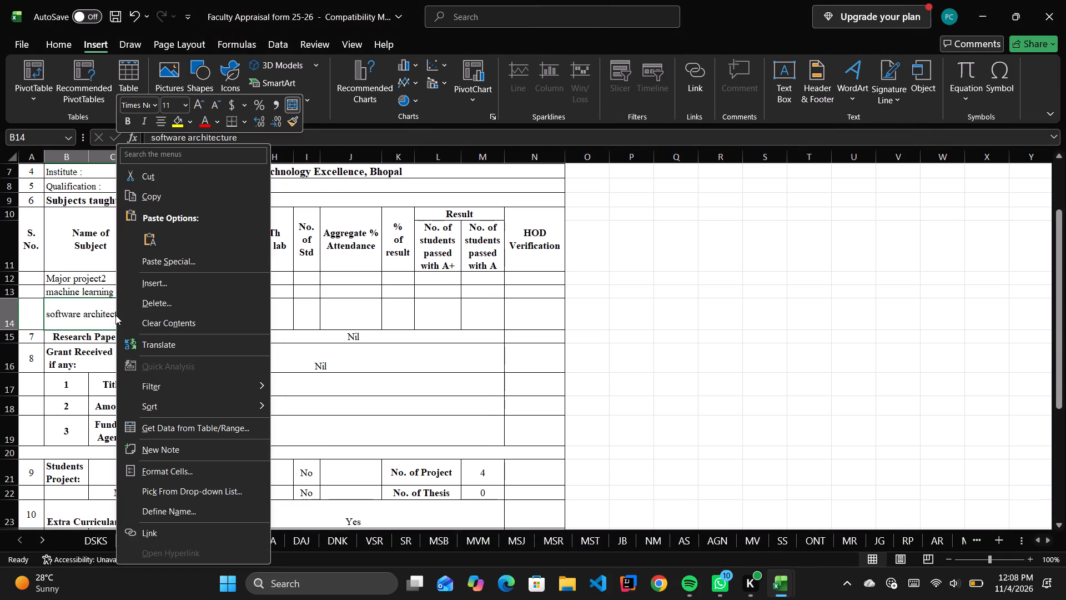
Insert an entire row above the software architecture row on sheet DR BCP.
{"action": "left_click", "coordinate": [174, 274]}
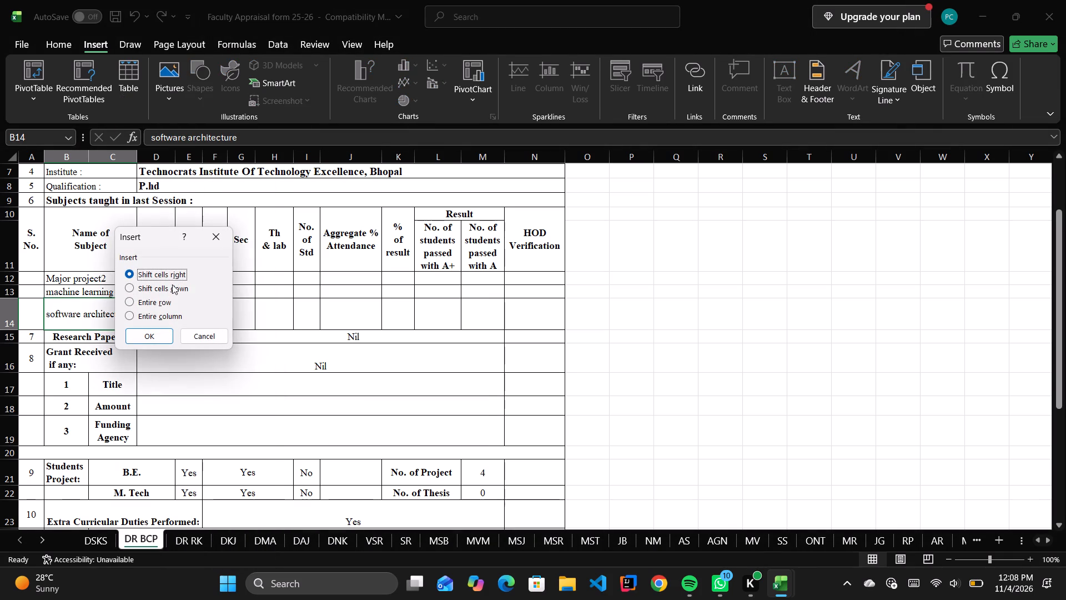
{"action": "left_click", "coordinate": [165, 301]}
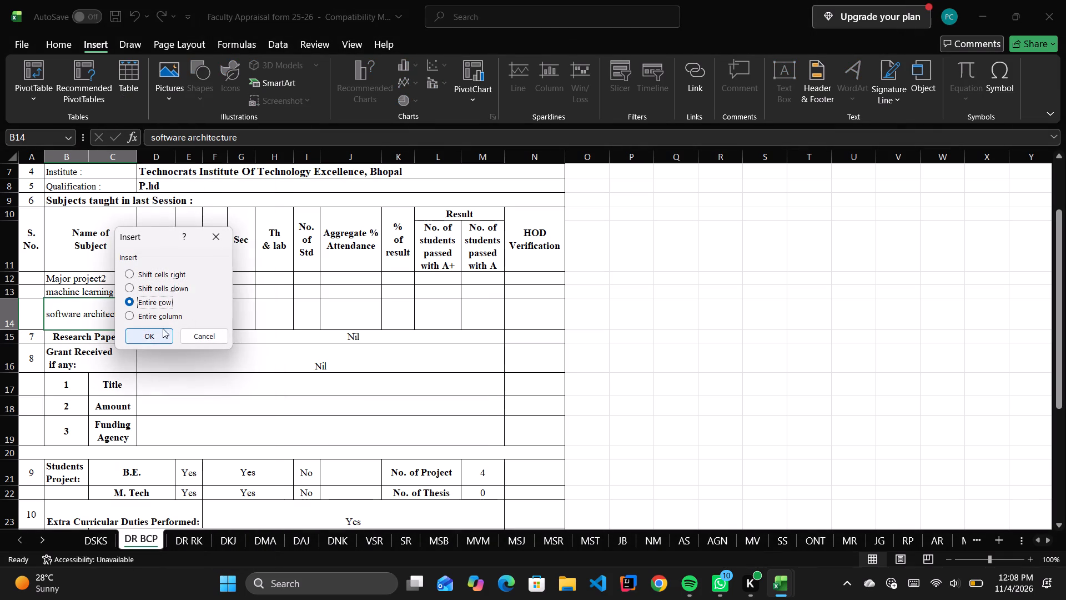
{"action": "left_click", "coordinate": [145, 331]}
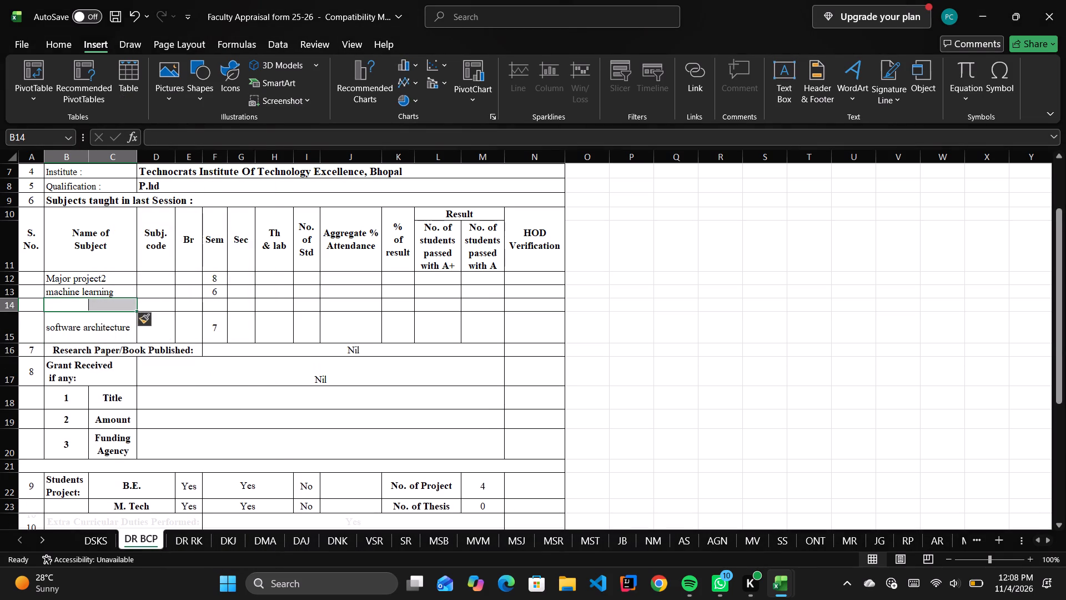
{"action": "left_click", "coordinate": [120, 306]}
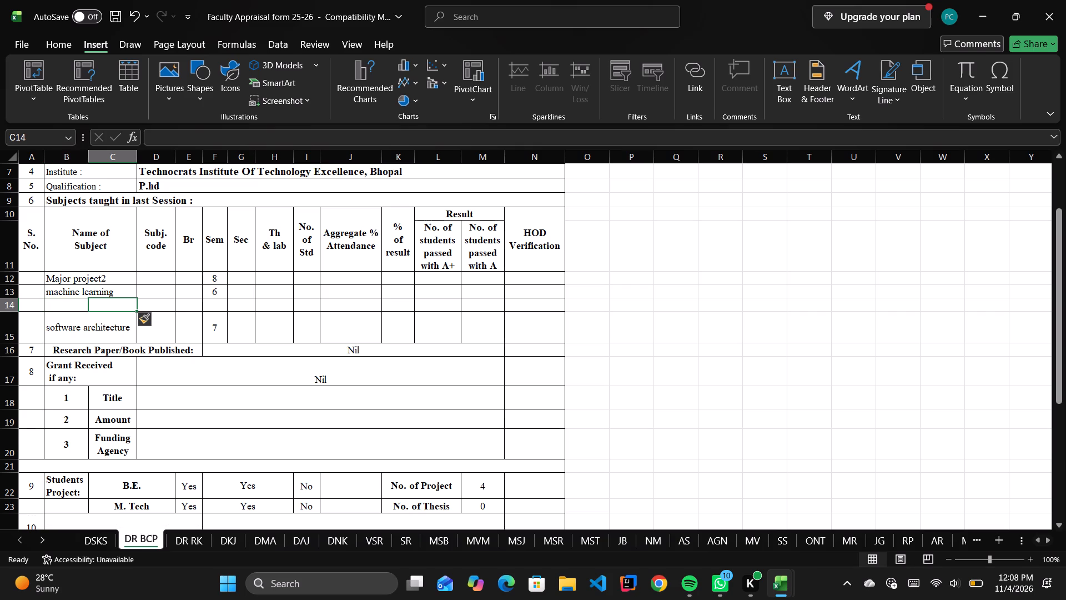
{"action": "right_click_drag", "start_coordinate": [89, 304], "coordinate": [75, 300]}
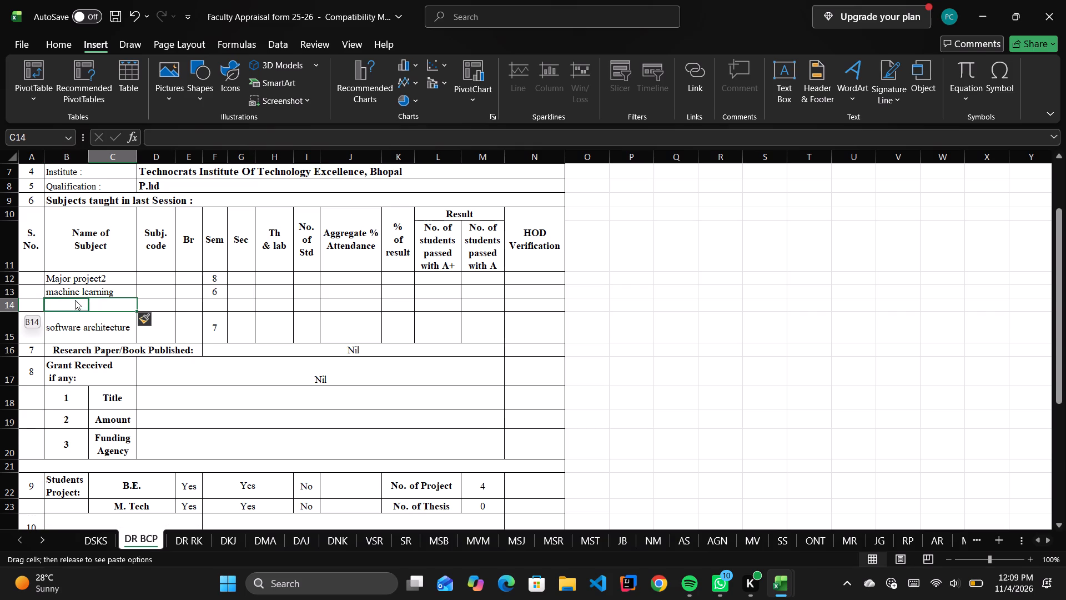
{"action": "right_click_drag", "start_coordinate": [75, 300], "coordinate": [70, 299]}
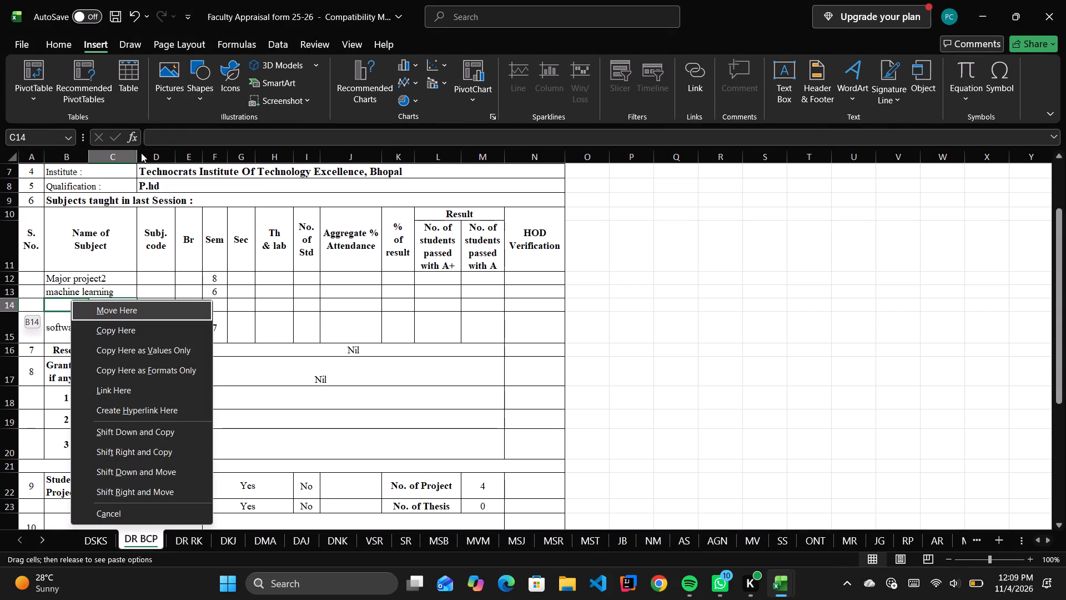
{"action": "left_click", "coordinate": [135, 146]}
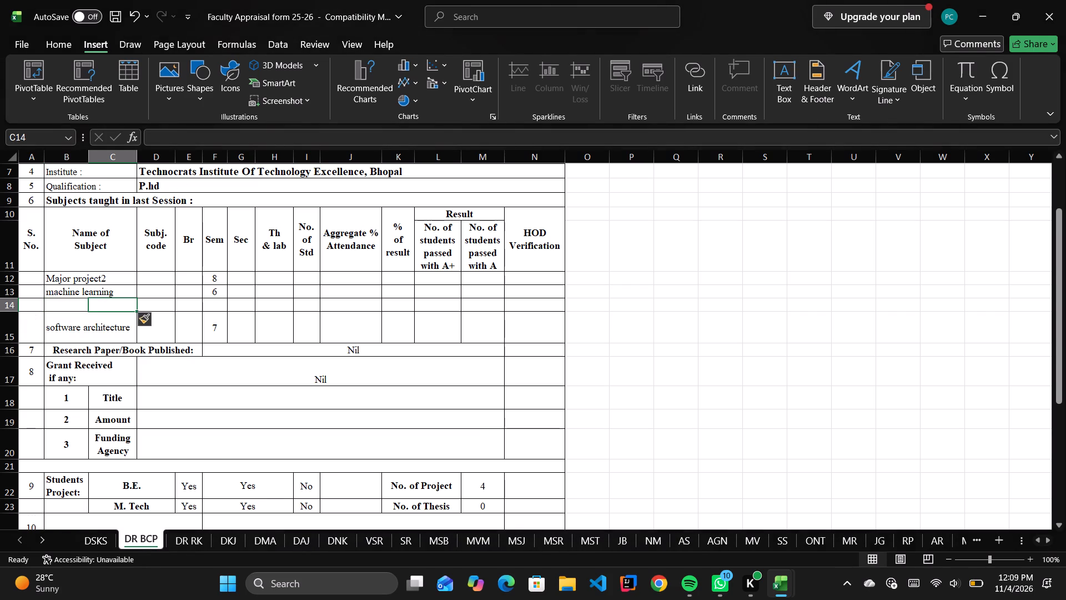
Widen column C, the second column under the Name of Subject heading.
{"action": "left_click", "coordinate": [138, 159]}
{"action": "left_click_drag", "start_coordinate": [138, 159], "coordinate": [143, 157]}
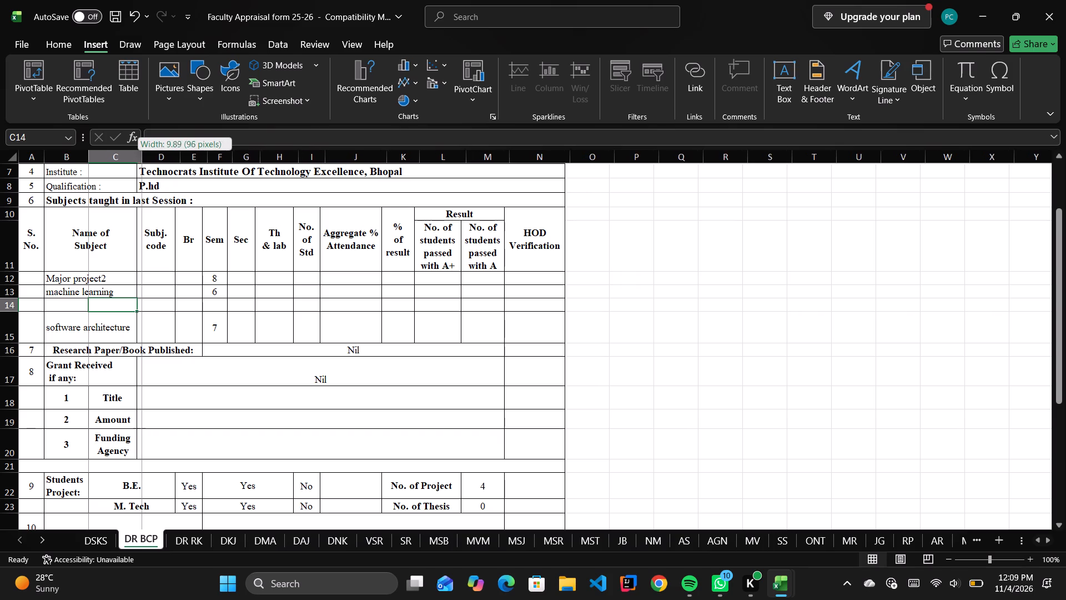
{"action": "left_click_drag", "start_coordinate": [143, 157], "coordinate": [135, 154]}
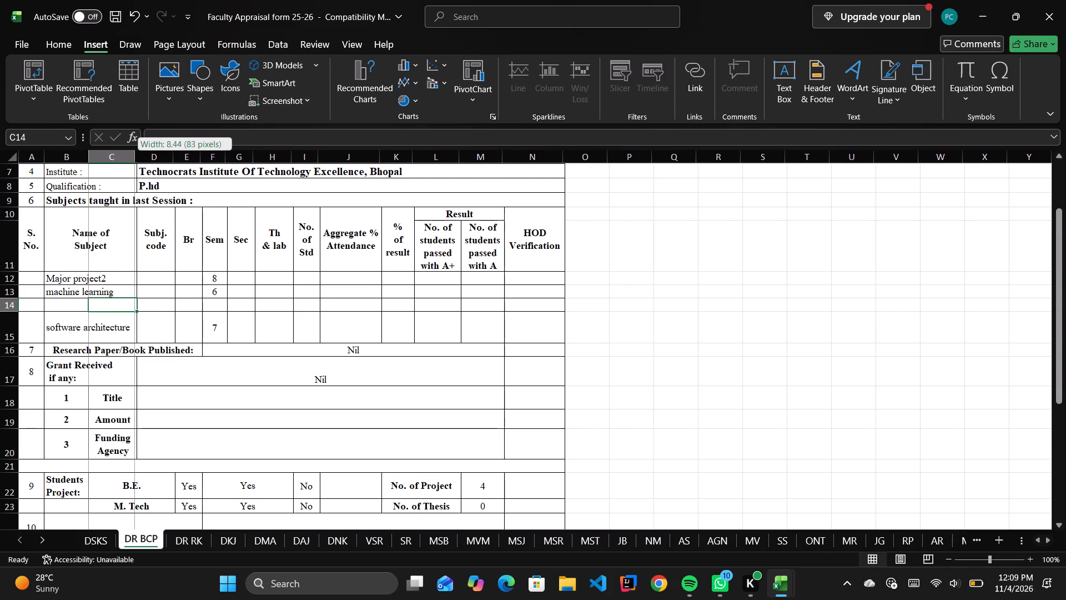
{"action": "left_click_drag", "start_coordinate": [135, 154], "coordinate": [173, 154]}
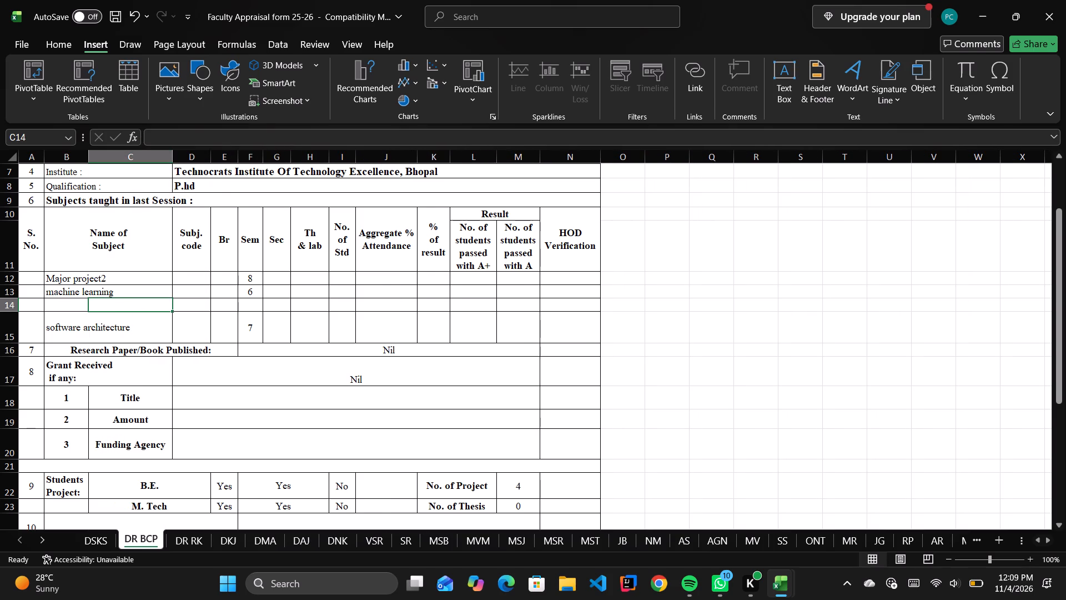
Widen column B so the full subject names fit inside it.
{"action": "left_click_drag", "start_coordinate": [90, 159], "coordinate": [53, 157]}
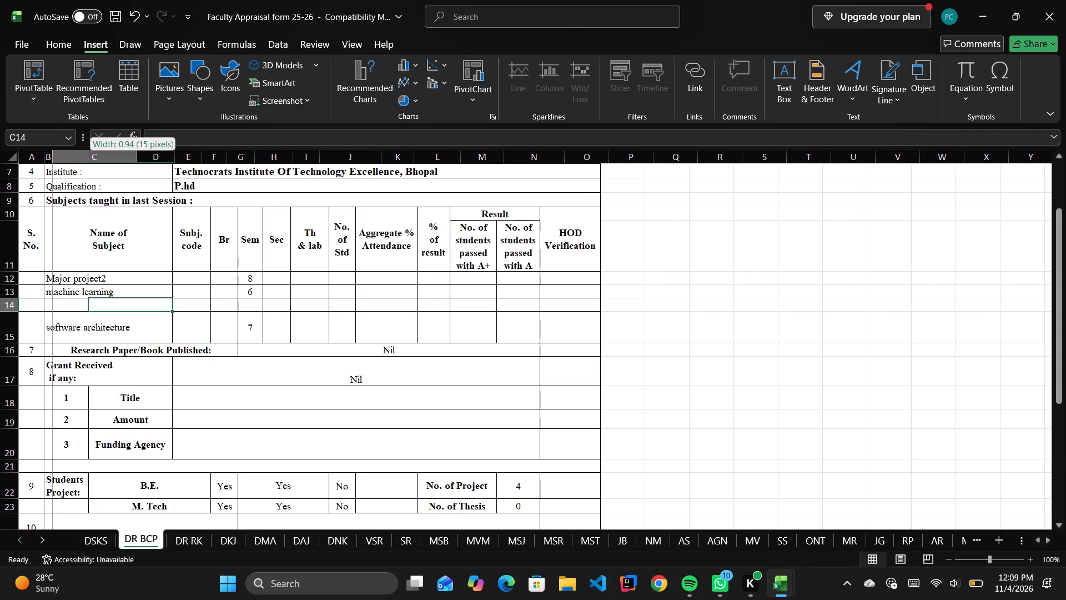
{"action": "left_click_drag", "start_coordinate": [53, 157], "coordinate": [94, 162]}
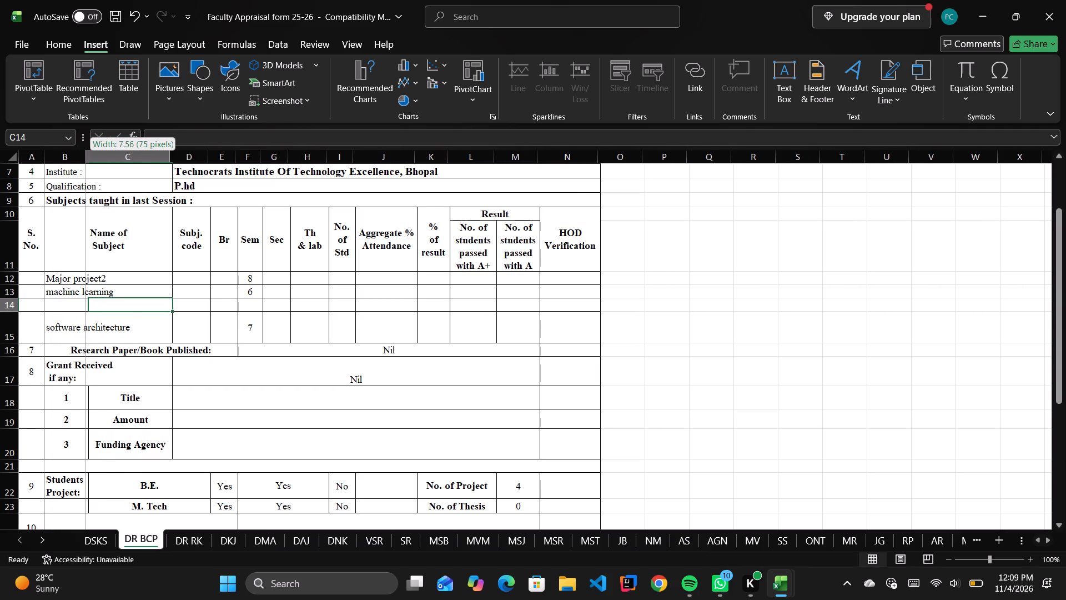
{"action": "left_click_drag", "start_coordinate": [94, 162], "coordinate": [178, 161]}
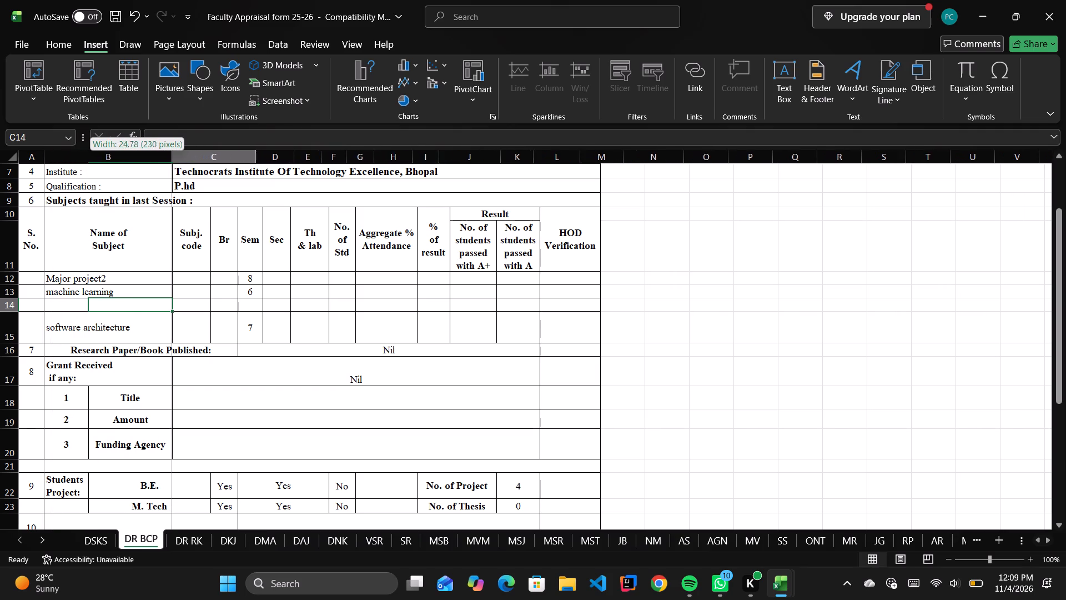
{"action": "left_click_drag", "start_coordinate": [178, 161], "coordinate": [147, 163]}
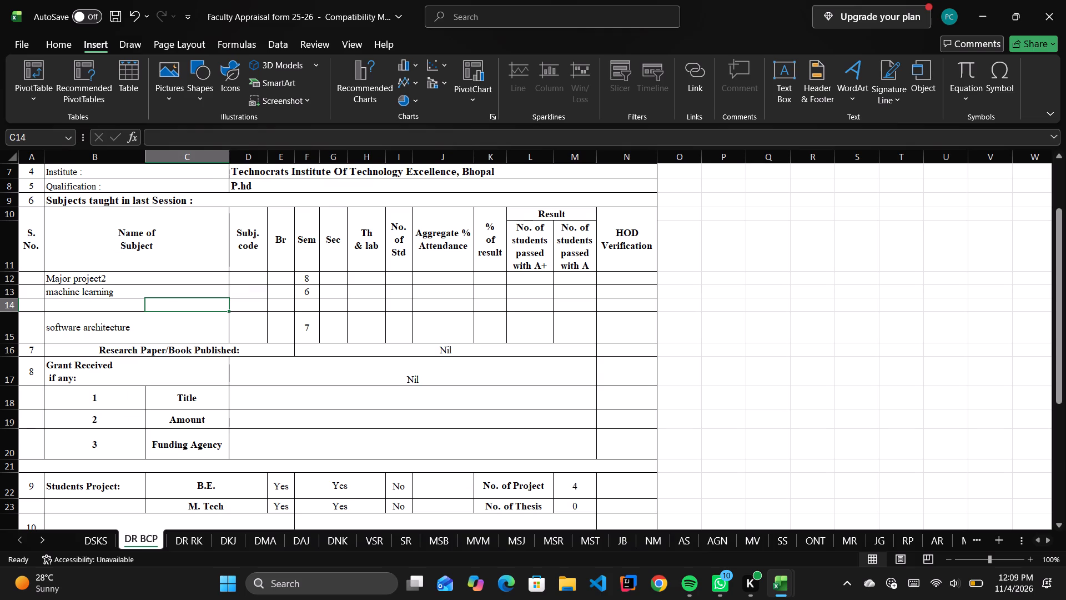
Narrow column C until it collapses completely, leaving column B to hold the subject names.
{"action": "left_click_drag", "start_coordinate": [227, 157], "coordinate": [184, 155]}
{"action": "left_click", "coordinate": [184, 155]}
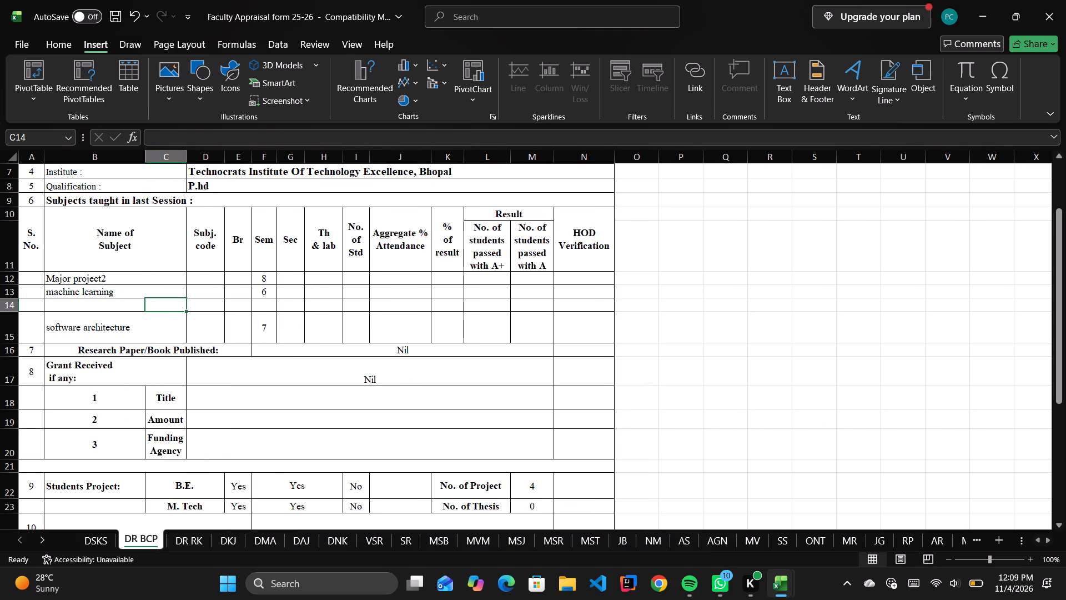
{"action": "left_click_drag", "start_coordinate": [184, 160], "coordinate": [168, 158]}
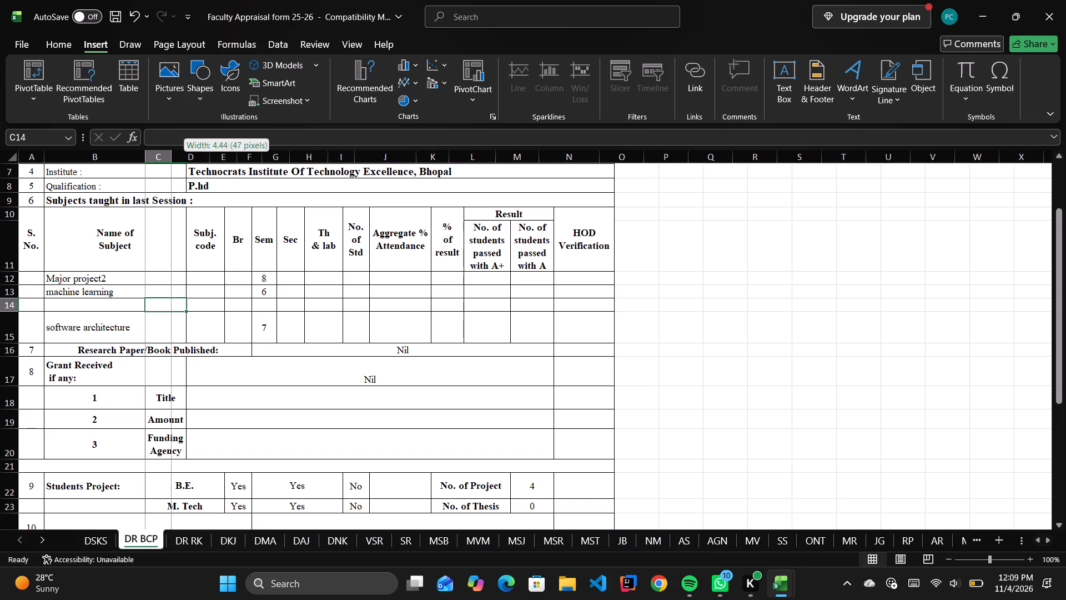
{"action": "left_click_drag", "start_coordinate": [168, 158], "coordinate": [143, 156]}
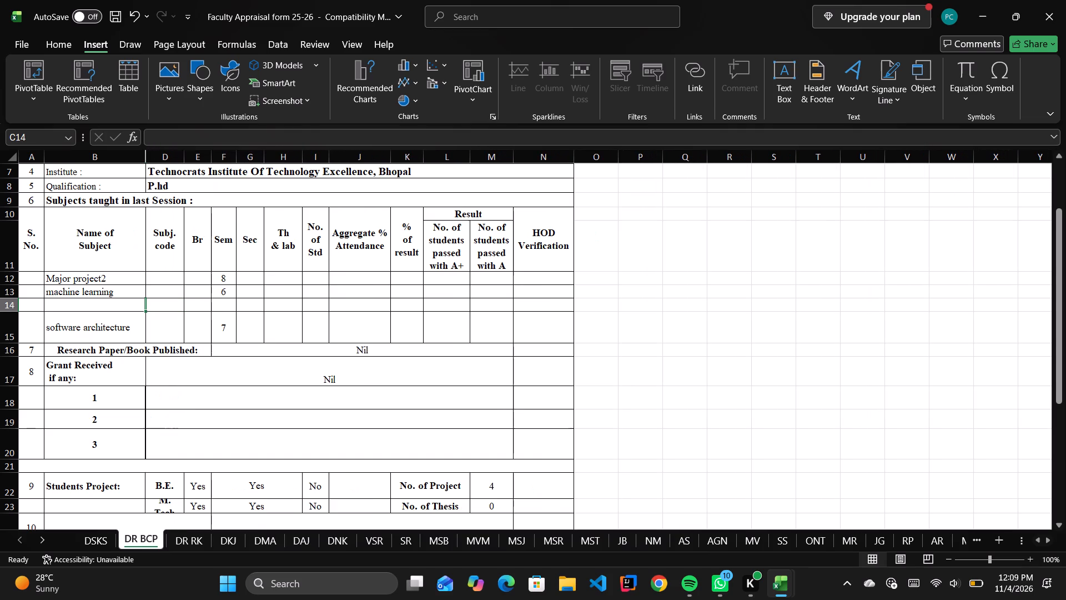
Enter software architecture as the subject name in B14, the inserted blank row.
{"action": "left_click", "coordinate": [120, 308]}
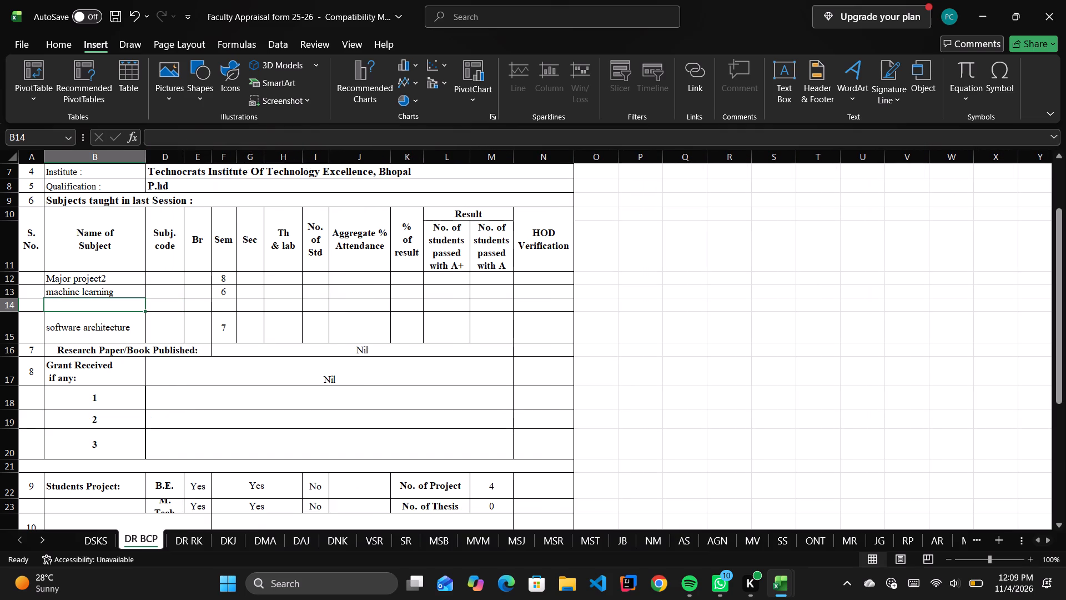
{"action": "left_click", "coordinate": [48, 331]}
{"action": "double_click", "coordinate": [56, 327]}
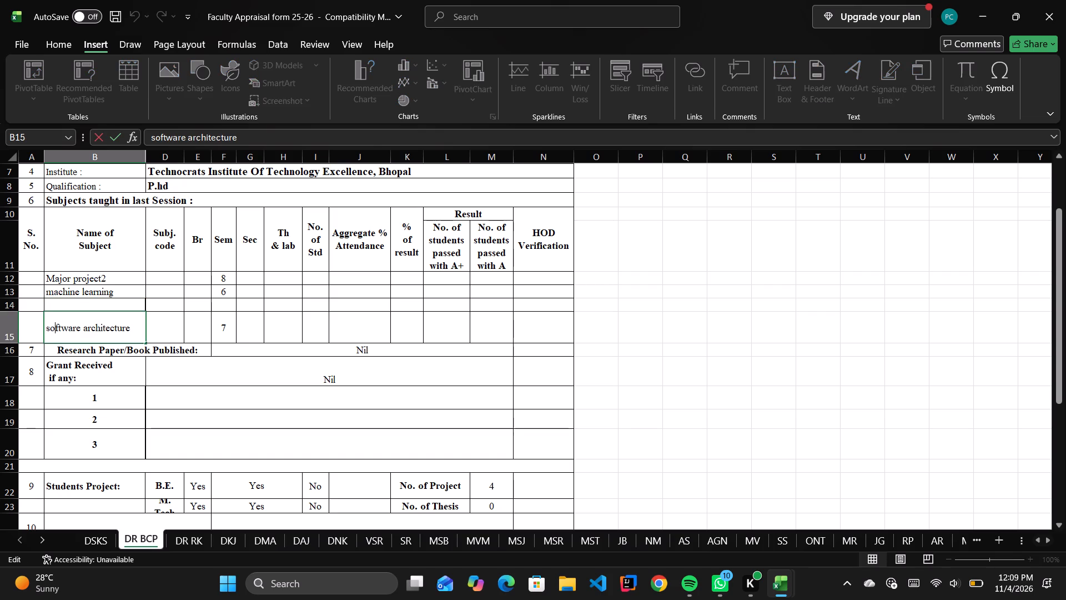
{"action": "left_click", "coordinate": [53, 305]}
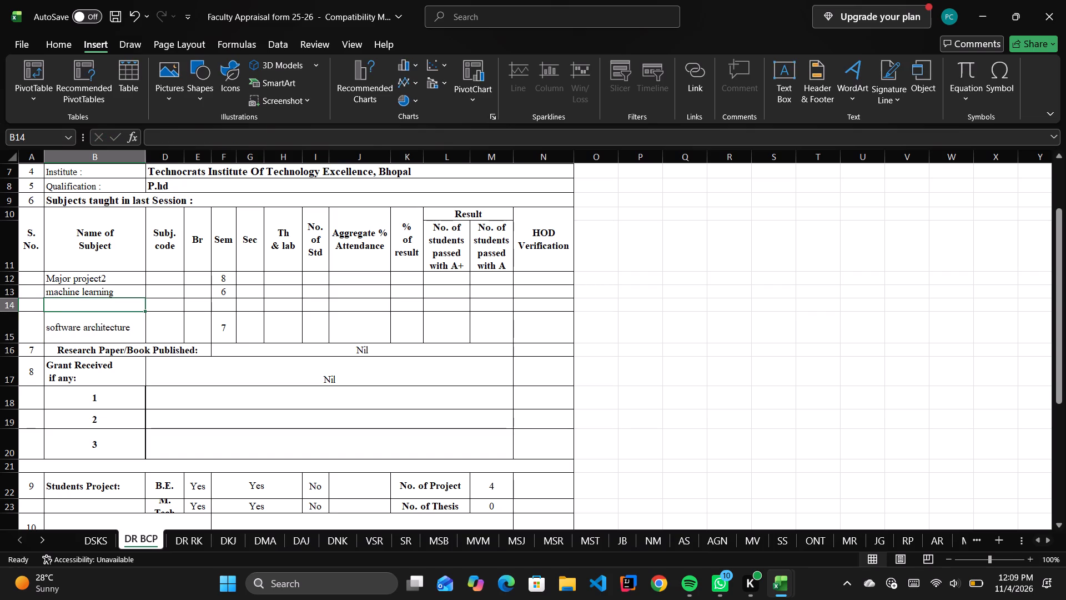
{"action": "type", "text": "softe"}
{"action": "key", "text": "BackSpace"}
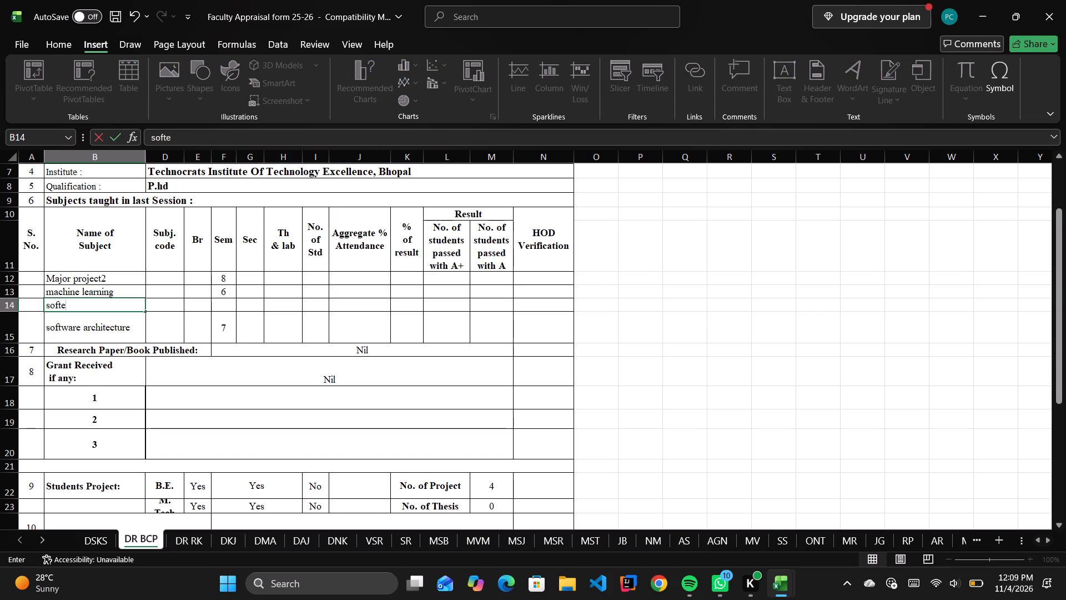
{"action": "type", "text": "ware"}
{"action": "key", "text": "Return"}
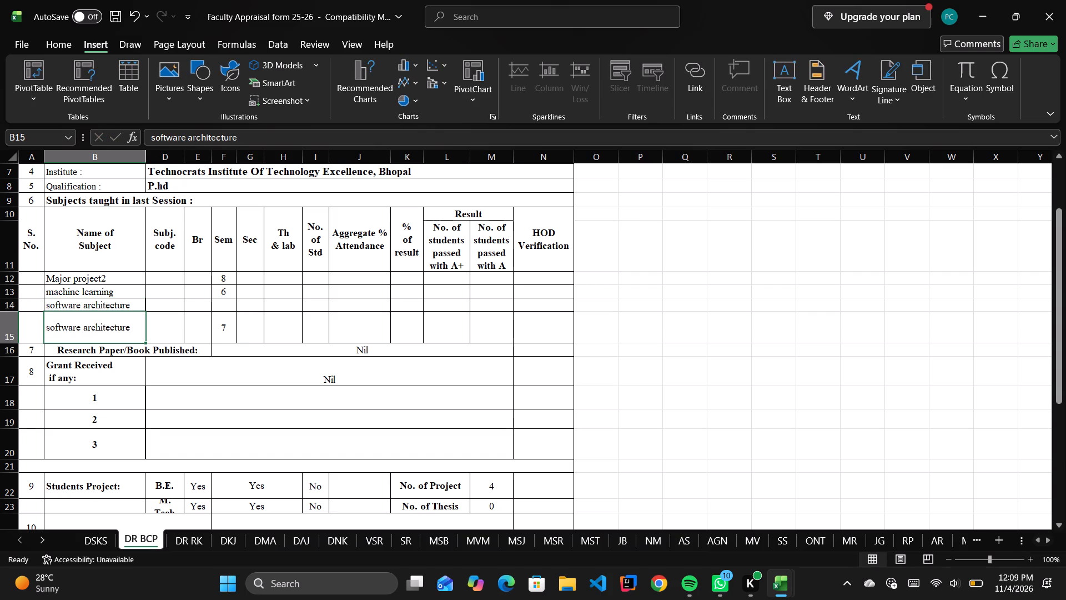
Replace the subject name in B15 with major project1.
{"action": "left_click", "coordinate": [132, 329]}
{"action": "double_click", "coordinate": [132, 329]}
{"action": "key", "text": "BackSpace"}
{"action": "key", "text": "BackSpace"}
{"action": "key", "text": "BackSpace"}
{"action": "key", "text": "BackSpace"}
{"action": "key", "text": "BackSpace"}
{"action": "key", "text": "BackSpace"}
{"action": "key", "text": "BackSpace"}
{"action": "key", "text": "BackSpace"}
{"action": "key", "text": "BackSpace"}
{"action": "key", "text": "BackSpace"}
{"action": "key", "text": "BackSpace"}
{"action": "key", "text": "BackSpace"}
{"action": "key", "text": "BackSpace"}
{"action": "key", "text": "BackSpace"}
{"action": "key", "text": "BackSpace"}
{"action": "key", "text": "BackSpace"}
{"action": "key", "text": "BackSpace"}
{"action": "key", "text": "BackSpace"}
{"action": "key", "text": "BackSpace"}
{"action": "key", "text": "BackSpace"}
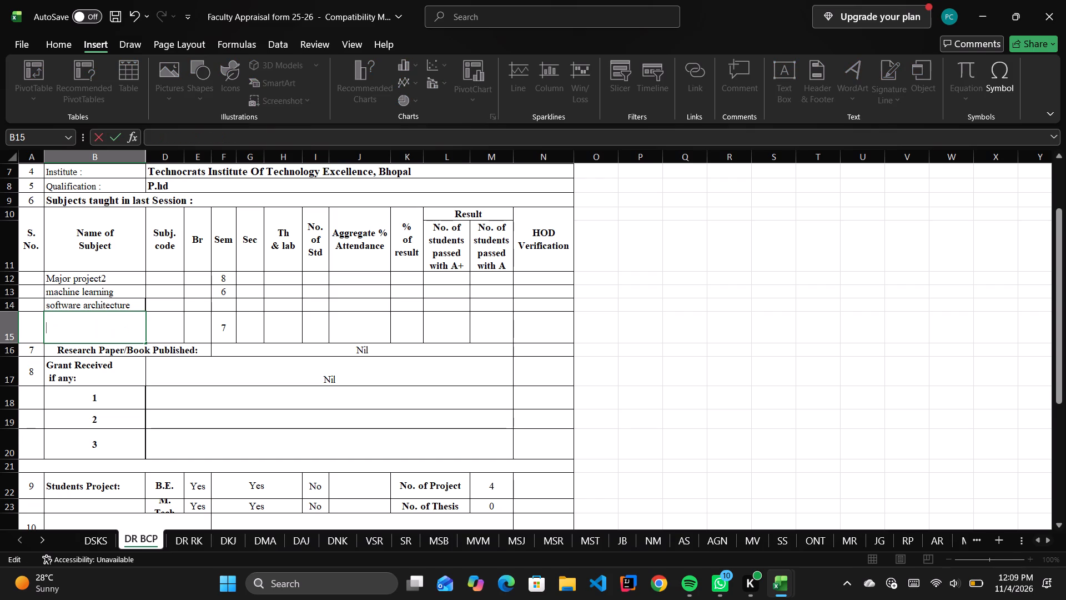
{"action": "type", "text": "major p"}
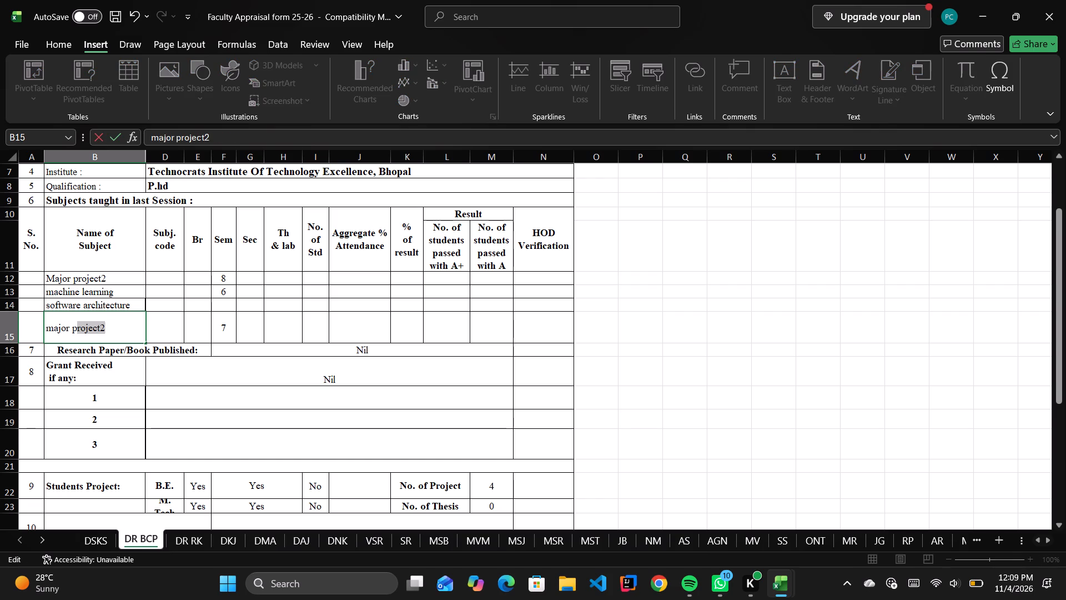
{"action": "type", "text": "roject1"}
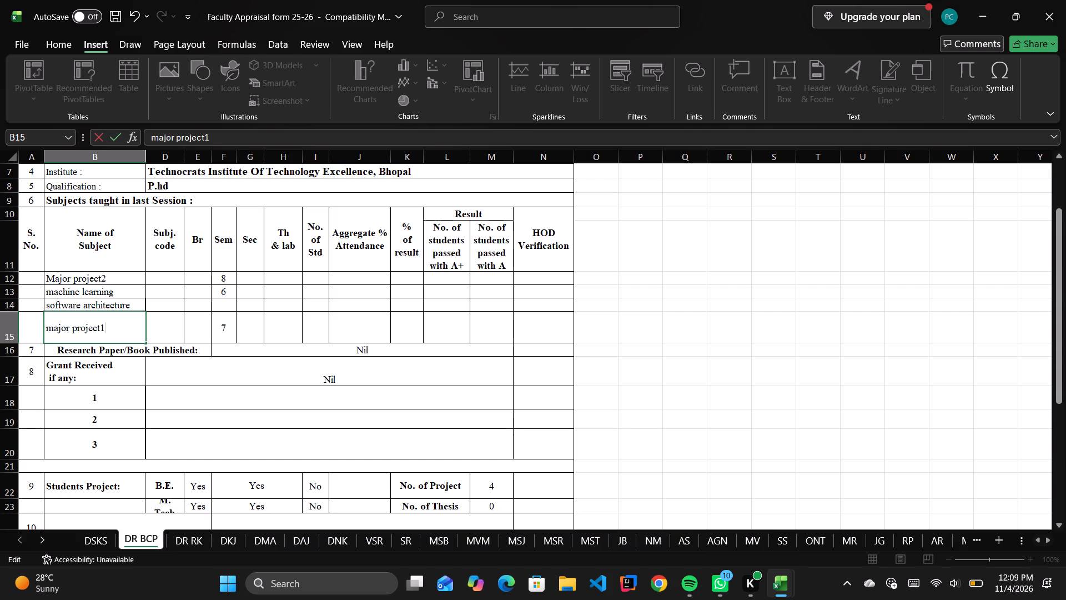
Enter semester 7 in F14, in the software architecture row.
{"action": "left_click", "coordinate": [224, 309]}
{"action": "key", "text": "7"}
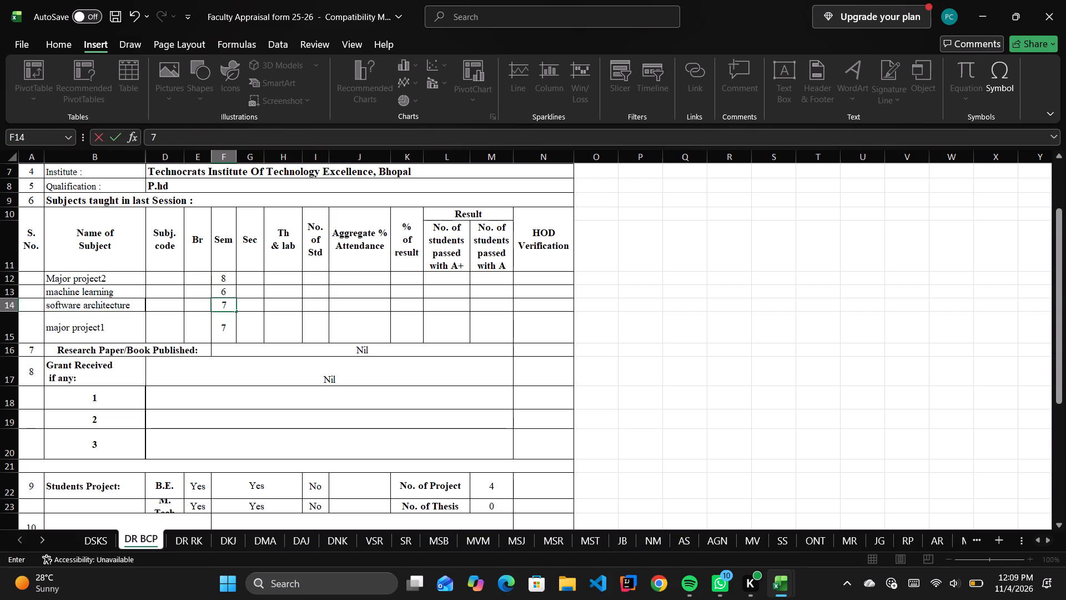
Enter CSE as the branch for Major project2 in E12 and machine learning in E13.
{"action": "left_click", "coordinate": [199, 277]}
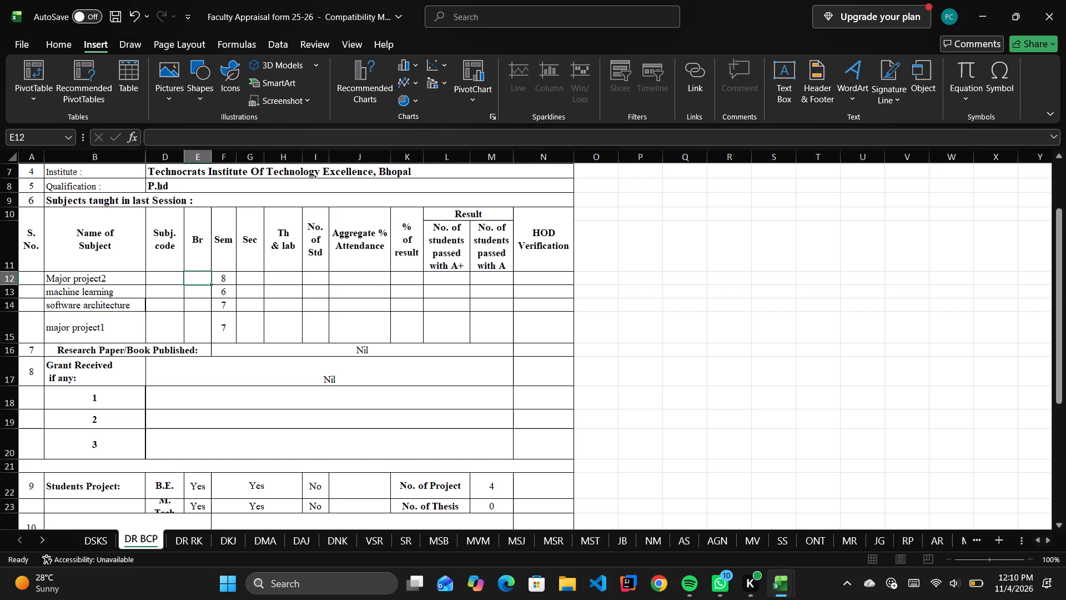
{"action": "type", "text": "cs"}
{"action": "key", "text": "BackSpace"}
{"action": "key", "text": "BackSpace"}
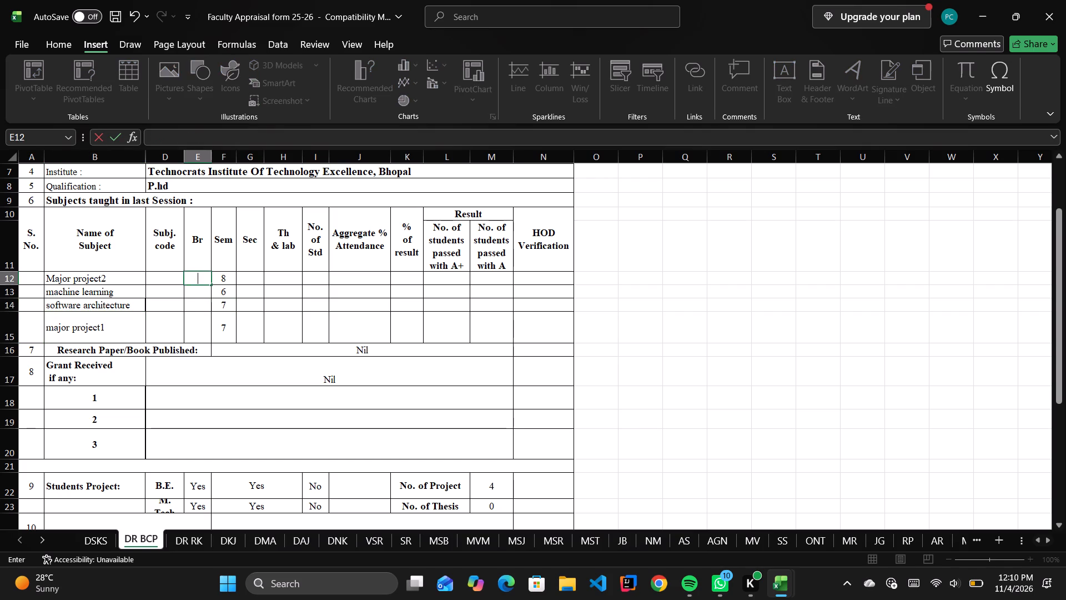
{"action": "type", "text": "CSE"}
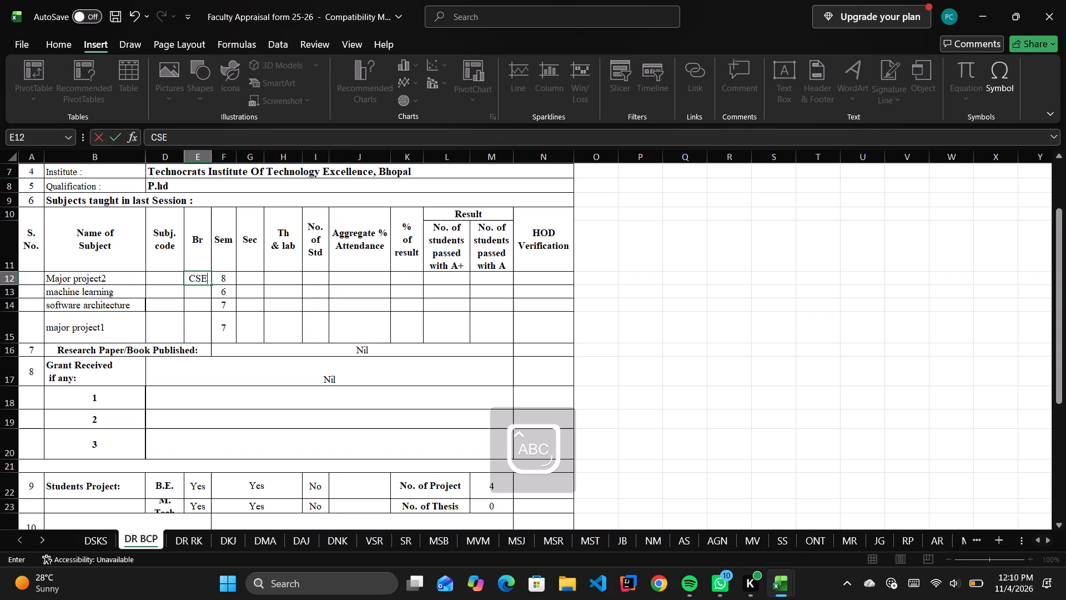
{"action": "left_click", "coordinate": [197, 289]}
{"action": "type", "text": "CSE"}
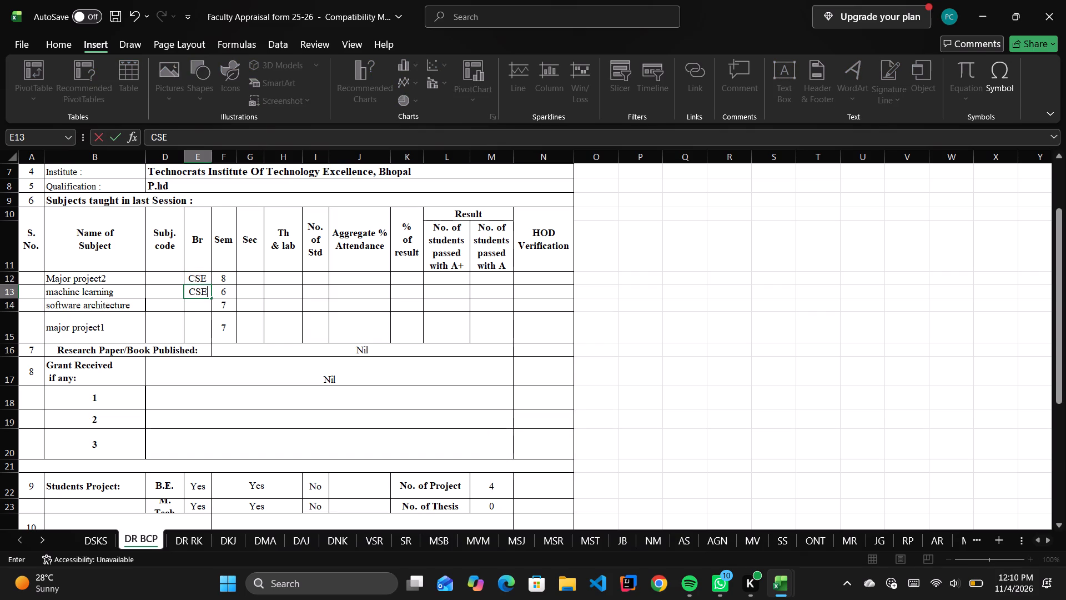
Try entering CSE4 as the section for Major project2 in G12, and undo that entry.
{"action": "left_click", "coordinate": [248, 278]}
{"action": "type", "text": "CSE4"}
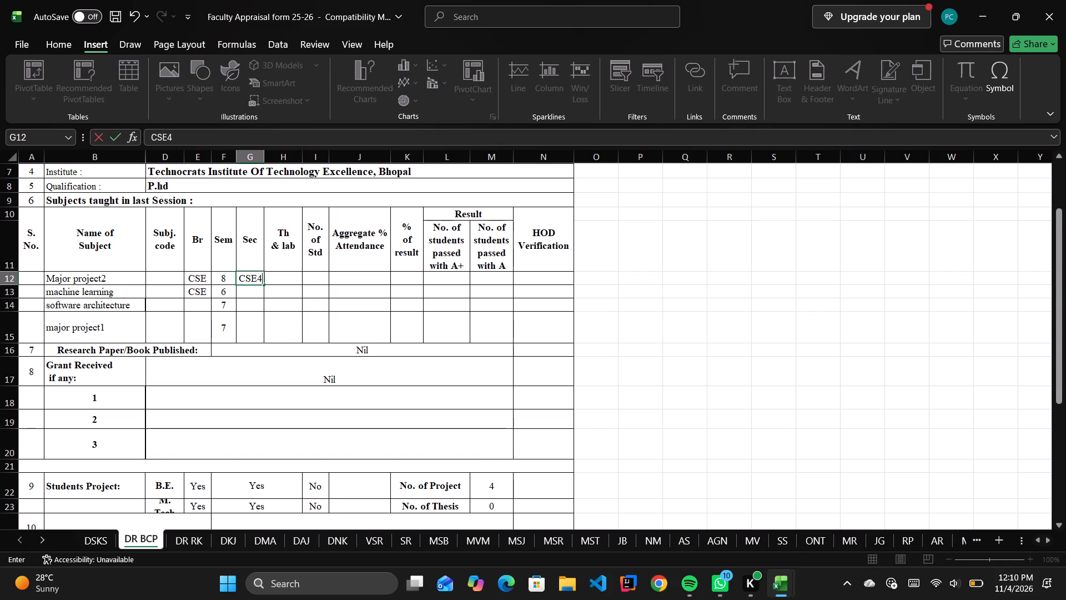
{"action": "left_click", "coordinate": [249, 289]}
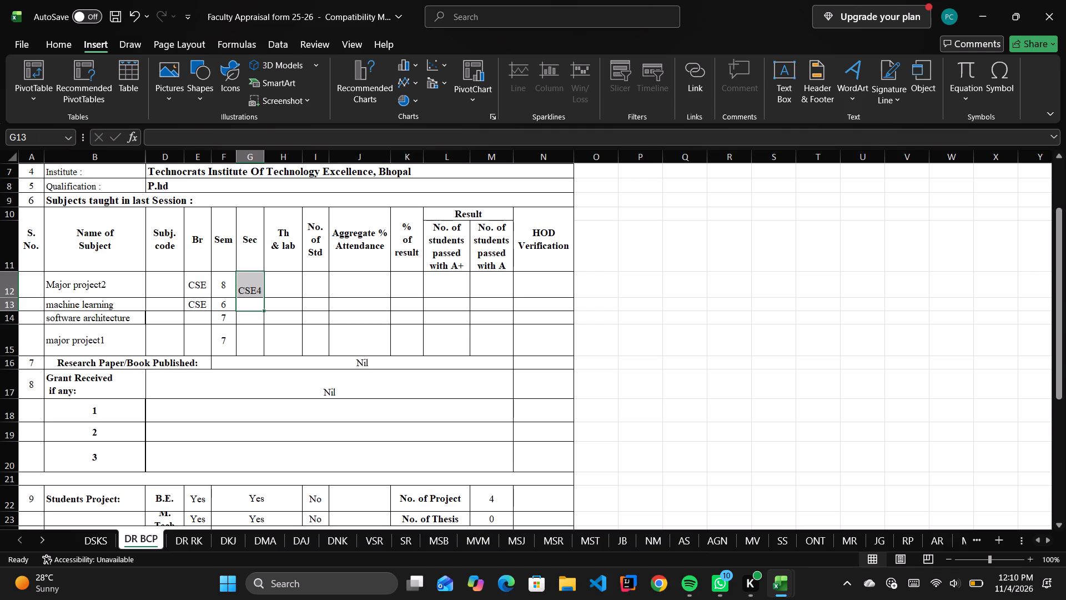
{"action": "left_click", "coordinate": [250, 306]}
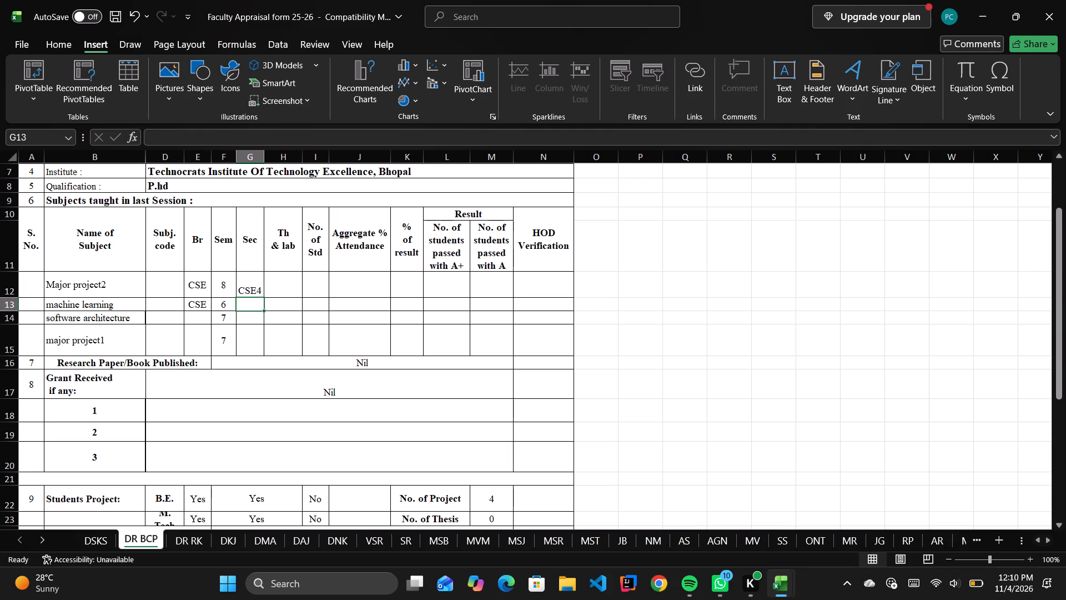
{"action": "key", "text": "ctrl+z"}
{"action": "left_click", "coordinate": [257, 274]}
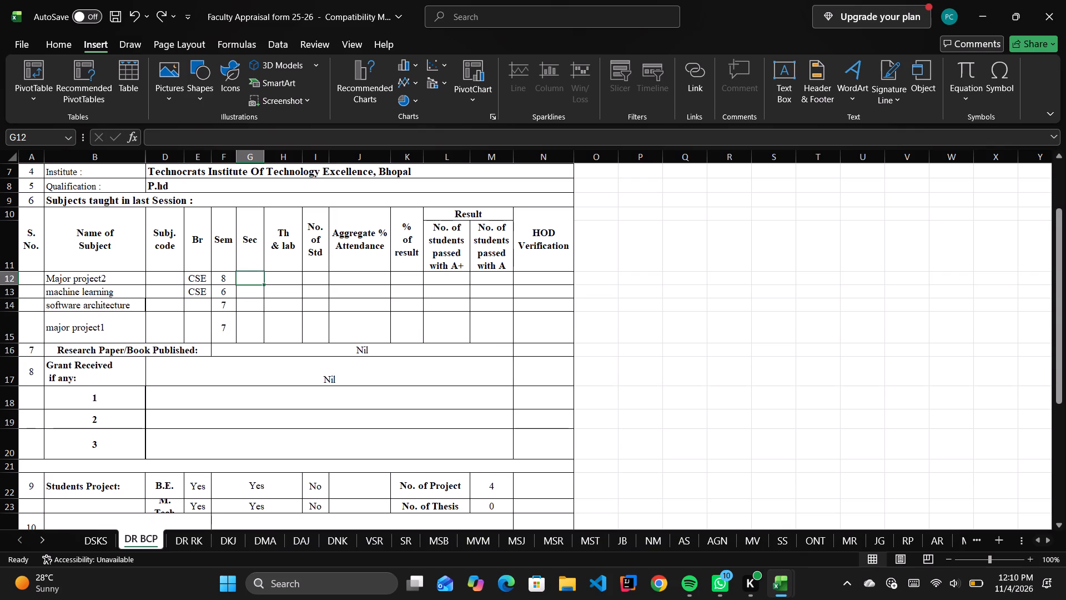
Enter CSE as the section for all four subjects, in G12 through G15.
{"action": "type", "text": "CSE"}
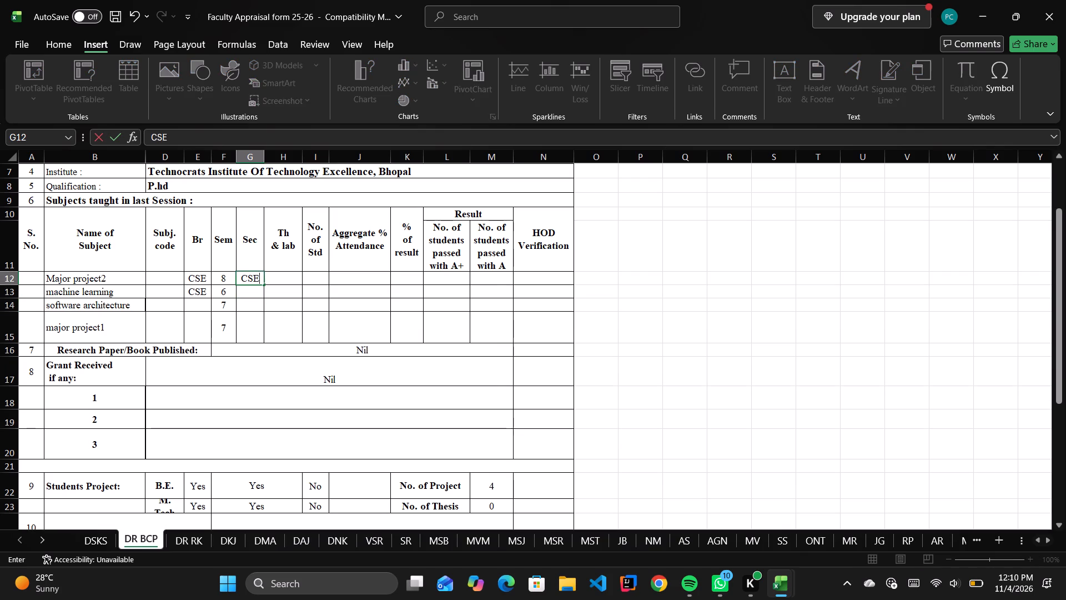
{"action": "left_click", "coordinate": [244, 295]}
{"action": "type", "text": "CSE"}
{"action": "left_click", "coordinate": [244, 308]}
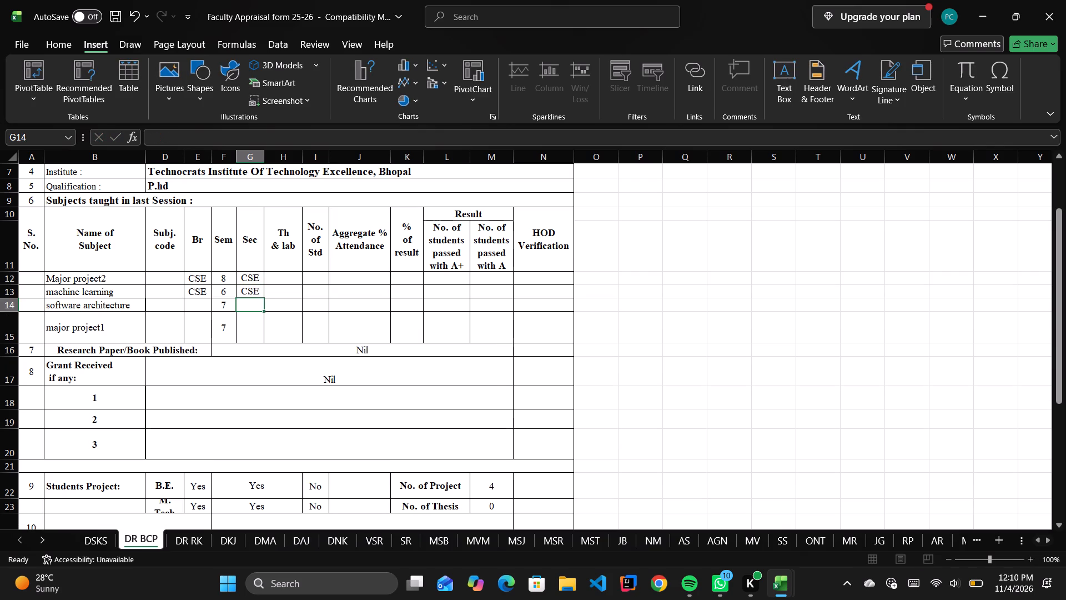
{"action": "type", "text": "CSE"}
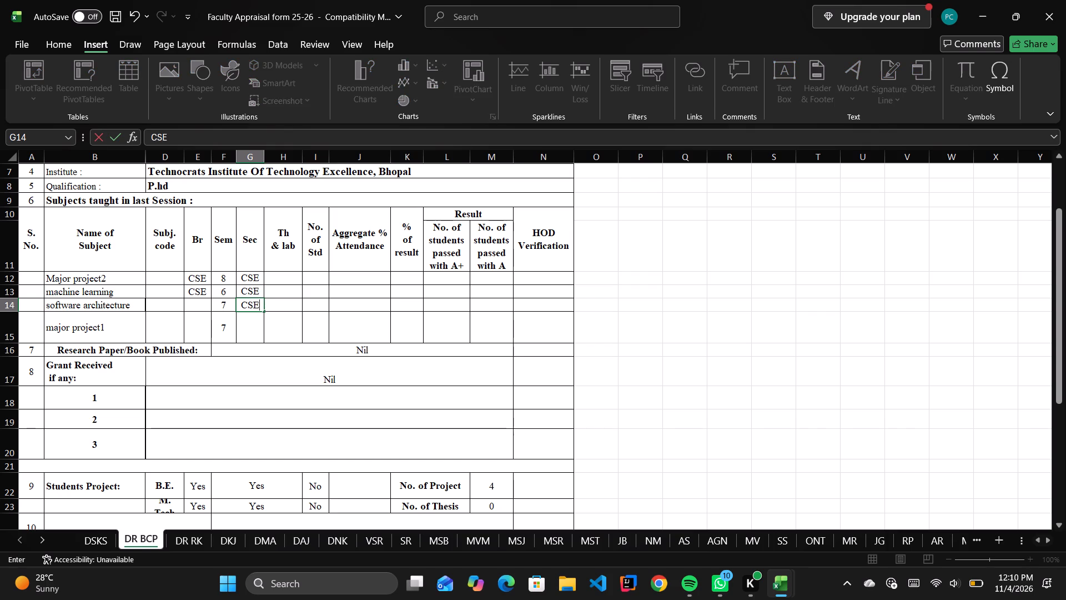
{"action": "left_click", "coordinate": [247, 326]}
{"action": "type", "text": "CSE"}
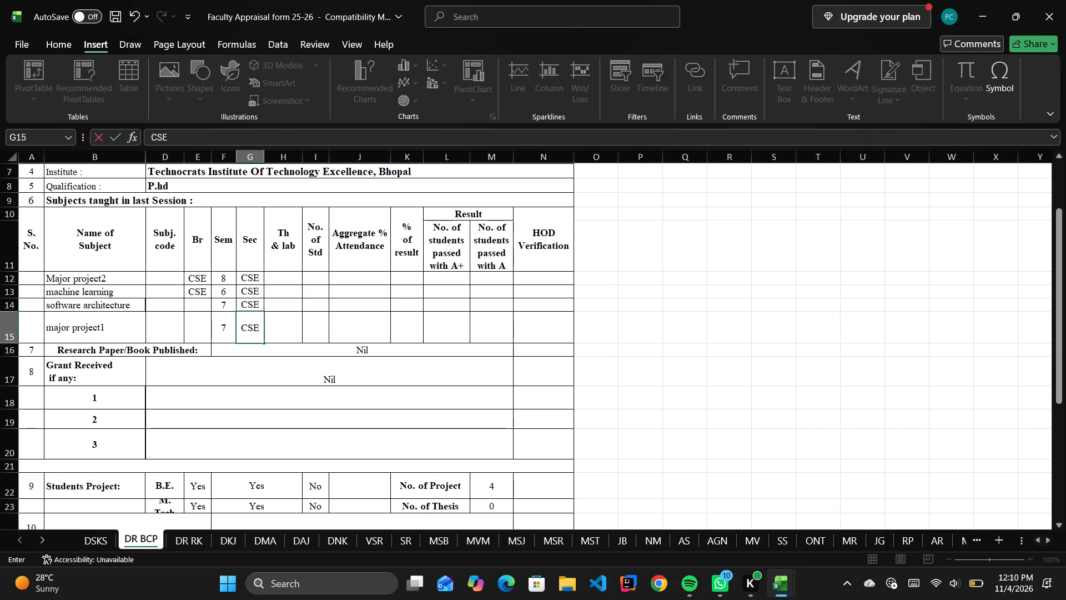
Replace the section for Major project2 in G12 with CSE4.
{"action": "left_click", "coordinate": [260, 281]}
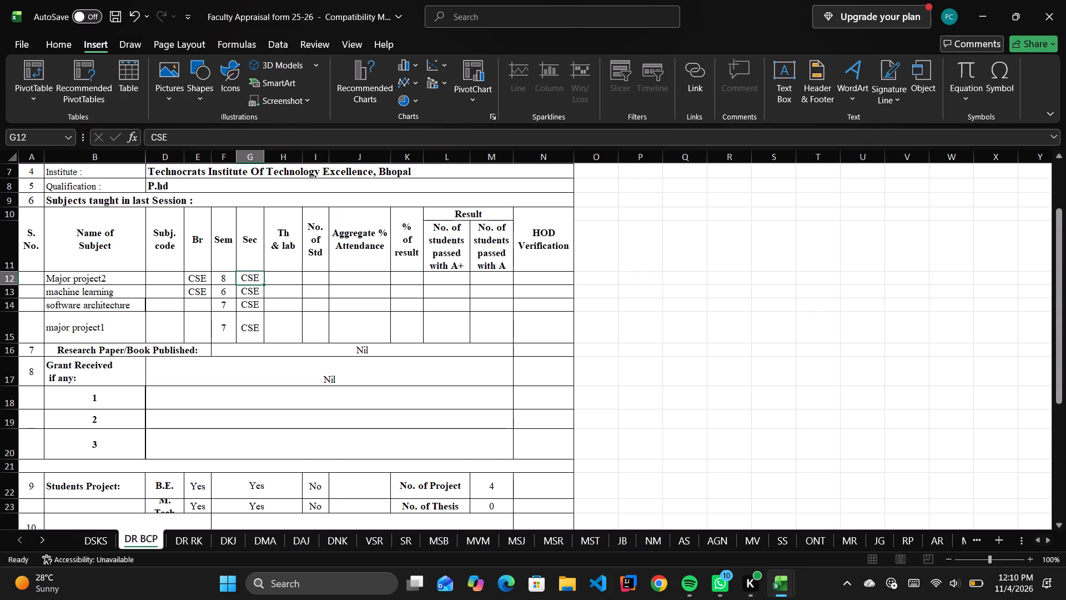
{"action": "left_click", "coordinate": [258, 281]}
{"action": "key", "text": "1"}
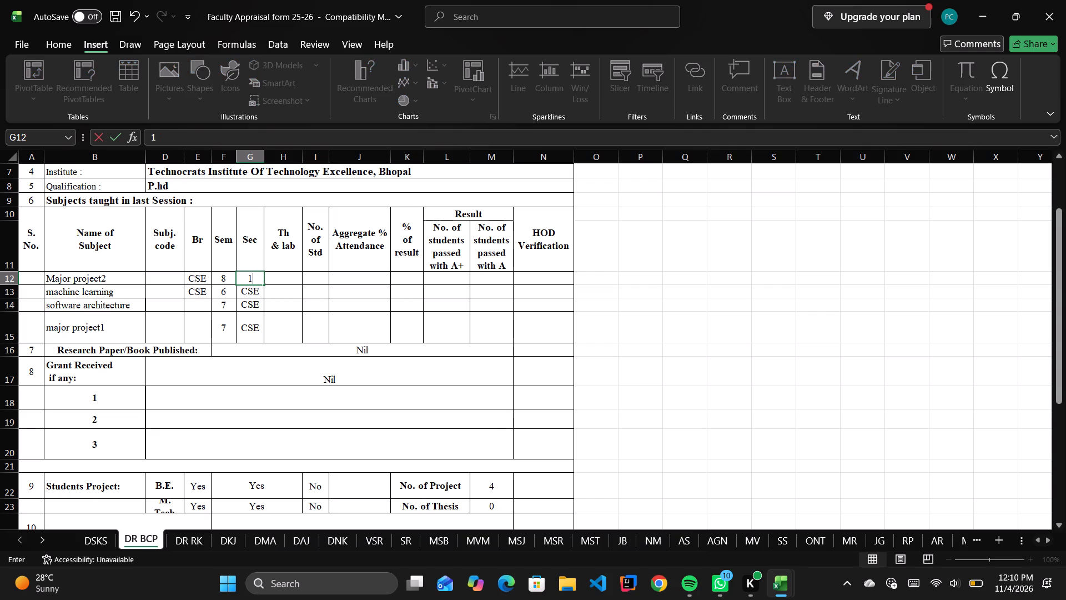
{"action": "key", "text": "BackSpace"}
{"action": "type", "text": "CSE"}
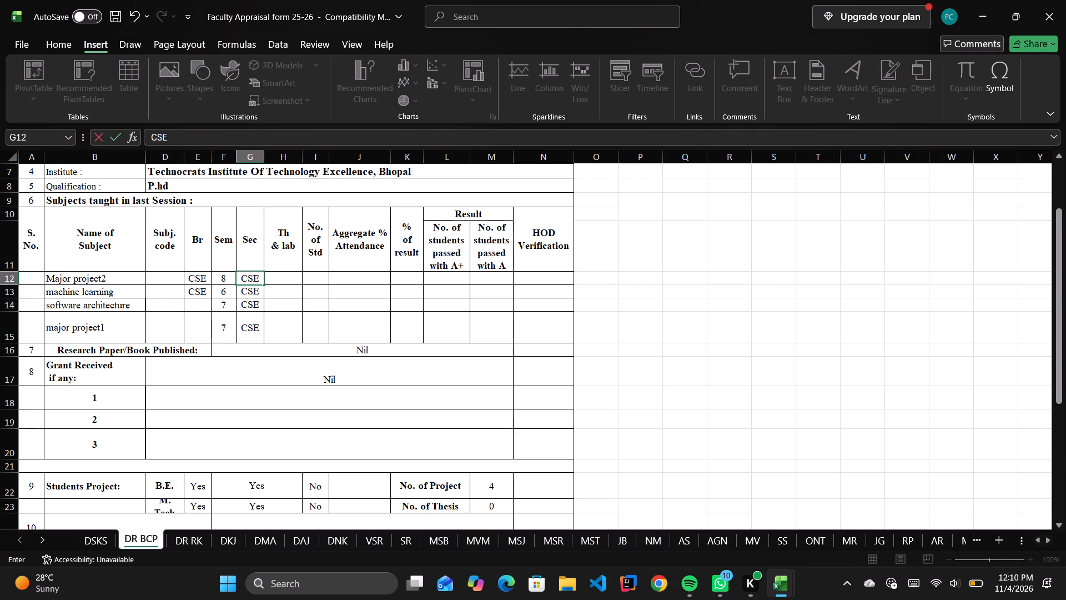
{"action": "key", "text": "4"}
Replace the sections for machine learning in G13 and software architecture in G14 with CSE1.
{"action": "left_click", "coordinate": [260, 293]}
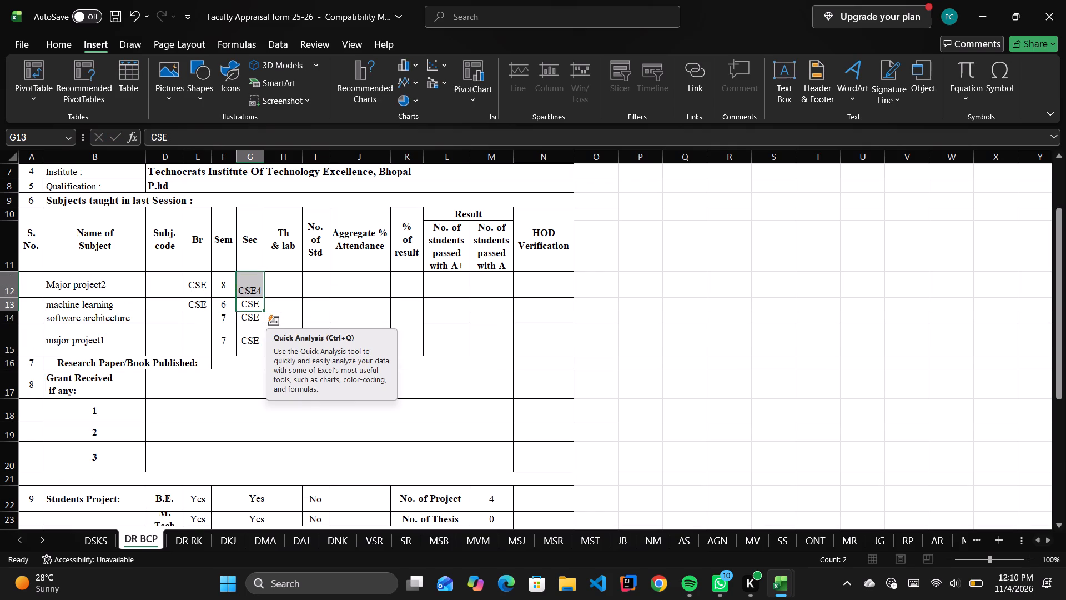
{"action": "left_click", "coordinate": [259, 304]}
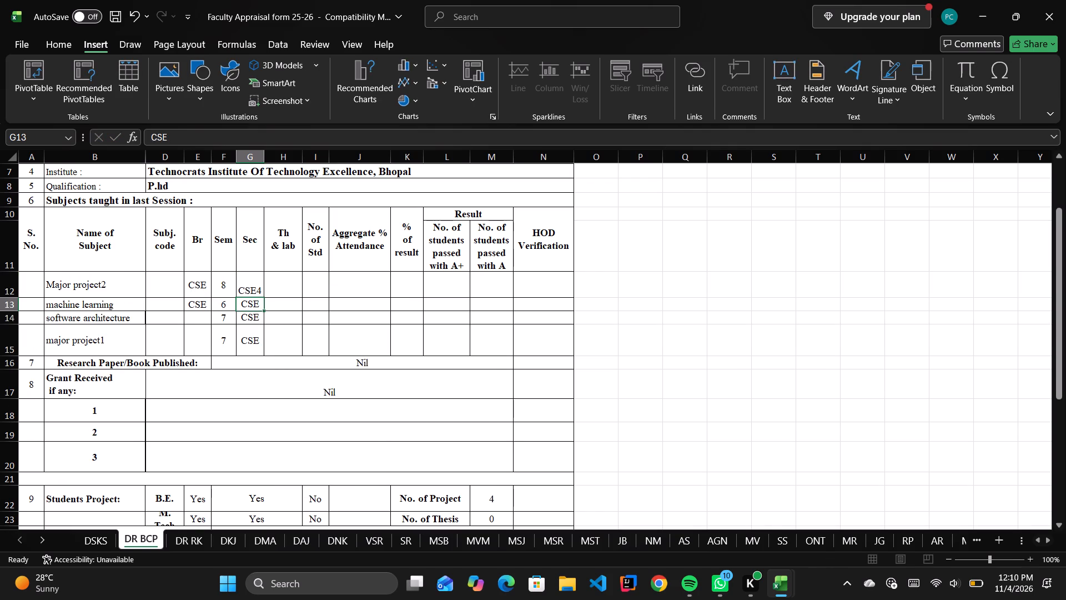
{"action": "key", "text": "space"}
{"action": "type", "text": "CSE"}
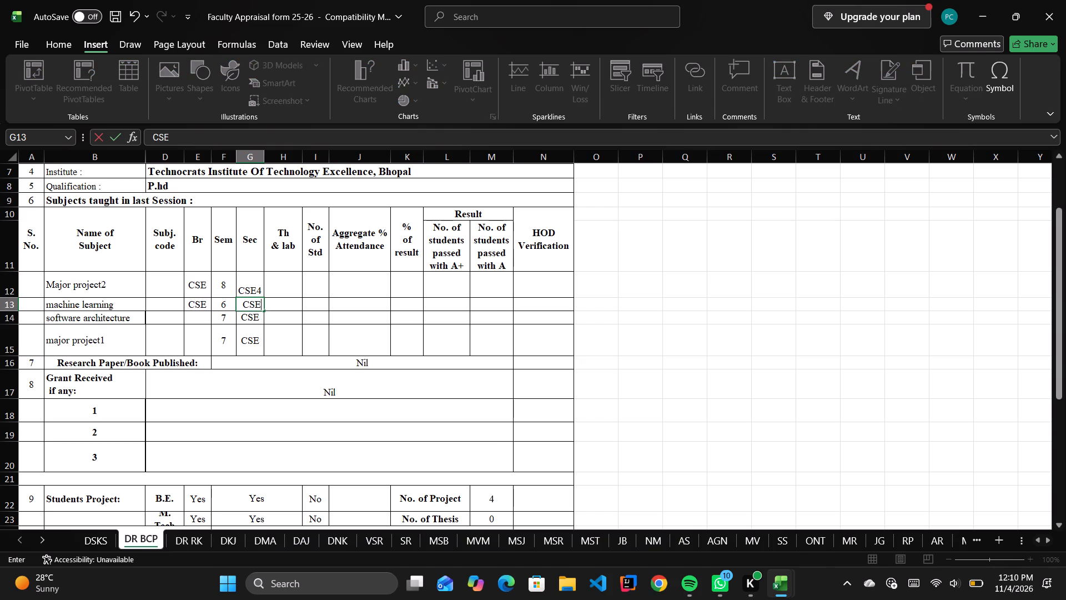
{"action": "key", "text": "1"}
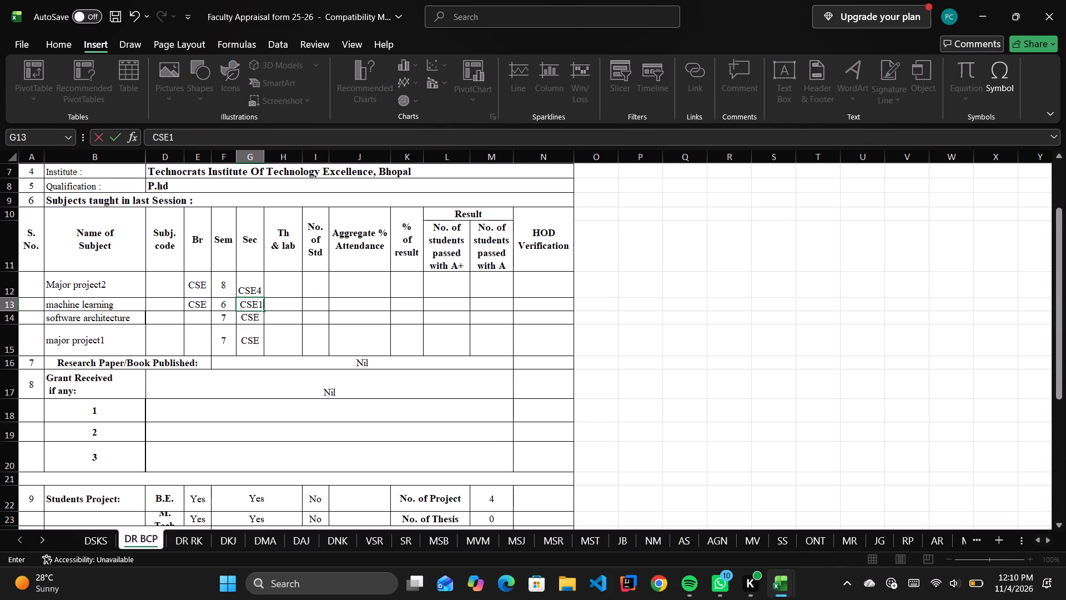
{"action": "left_click", "coordinate": [257, 320]}
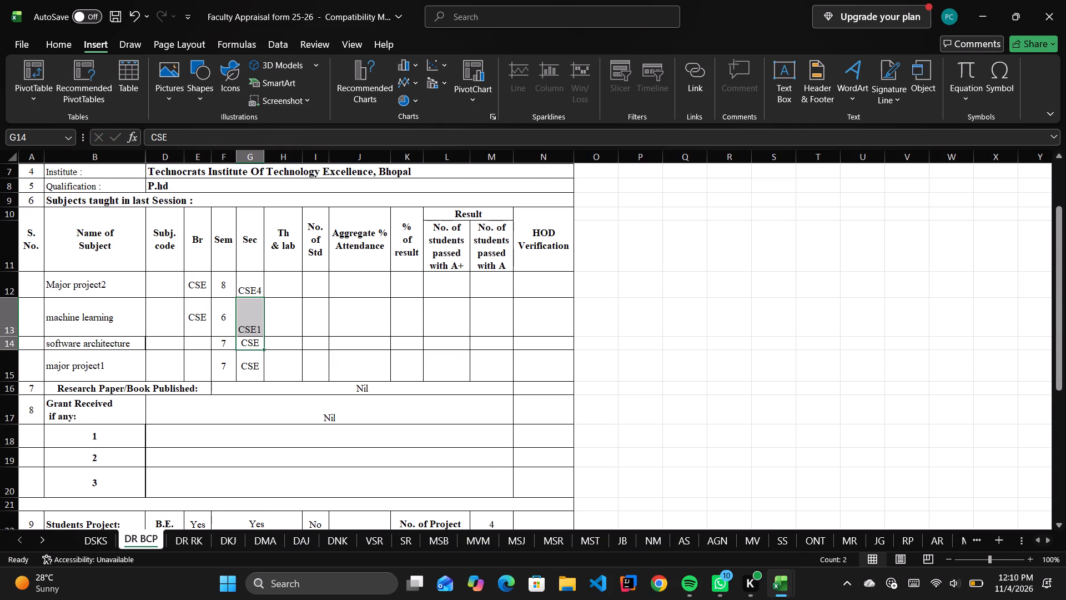
{"action": "key", "text": "1"}
{"action": "key", "text": "BackSpace"}
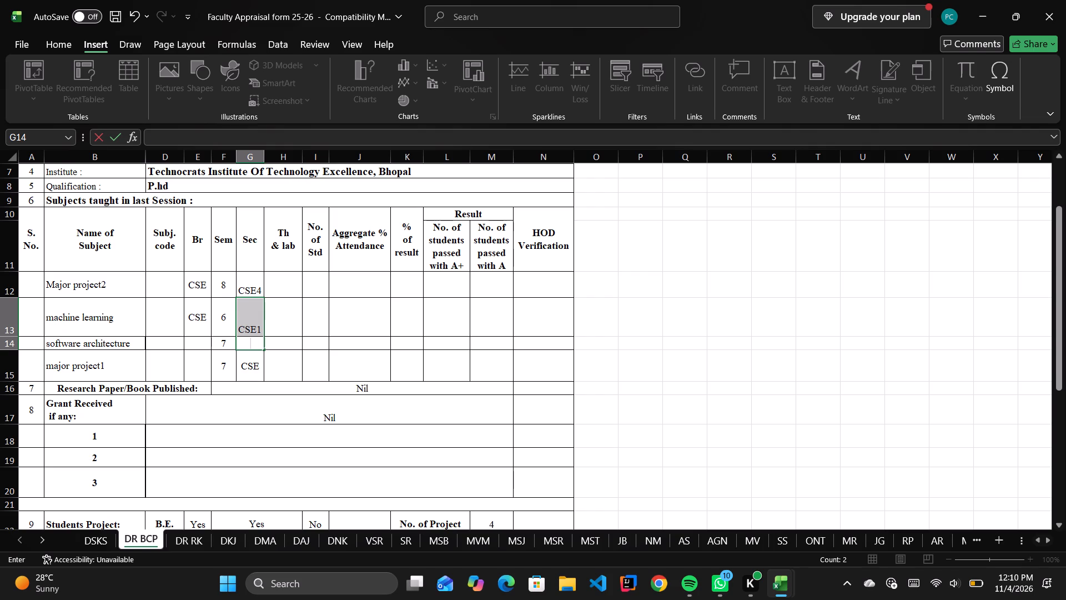
{"action": "type", "text": "CSE"}
{"action": "key", "text": "1"}
Replace the section for major project1 in G15 with CSE1.
{"action": "scroll", "coordinate": [255, 356], "scroll_direction": "up", "scroll_amount": 1}
{"action": "left_click", "coordinate": [255, 367]}
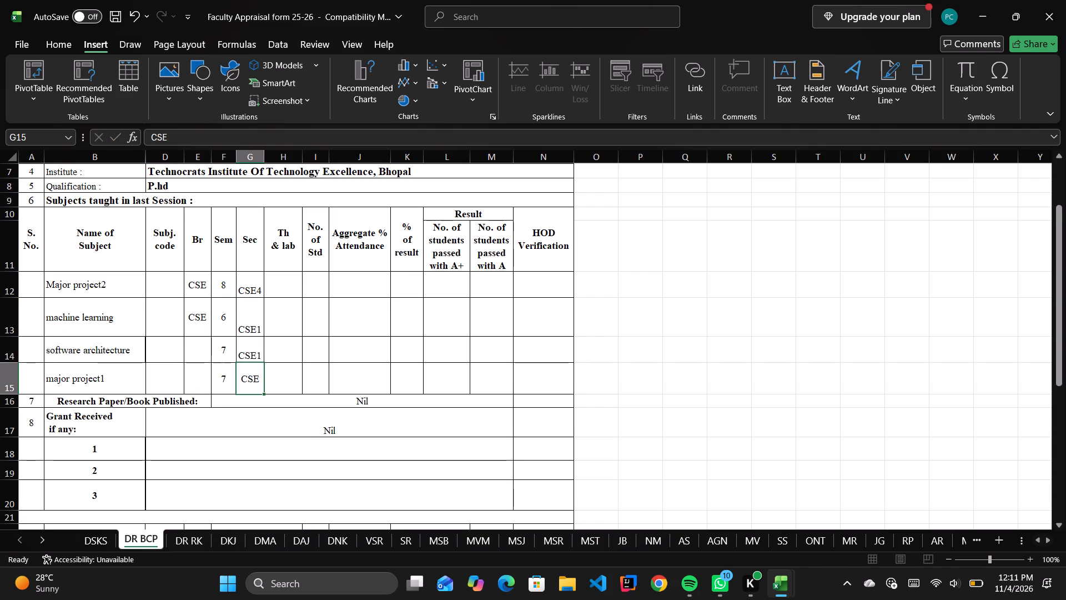
{"action": "left_click", "coordinate": [257, 367]}
{"action": "key", "text": "1"}
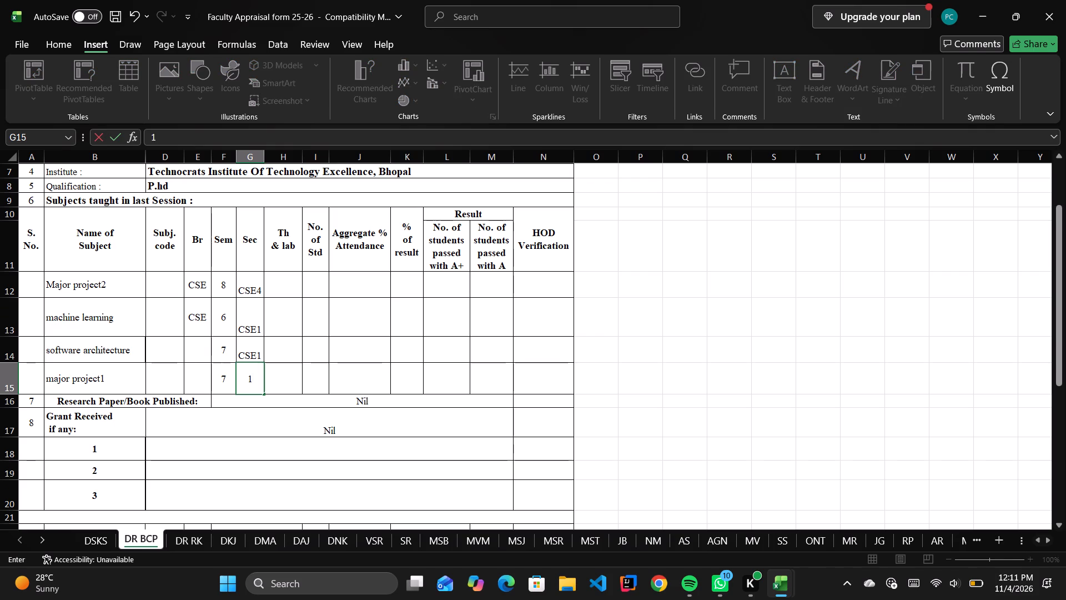
{"action": "key", "text": "BackSpace"}
{"action": "type", "text": "CSEQ"}
{"action": "key", "text": "BackSpace"}
{"action": "key", "text": "1"}
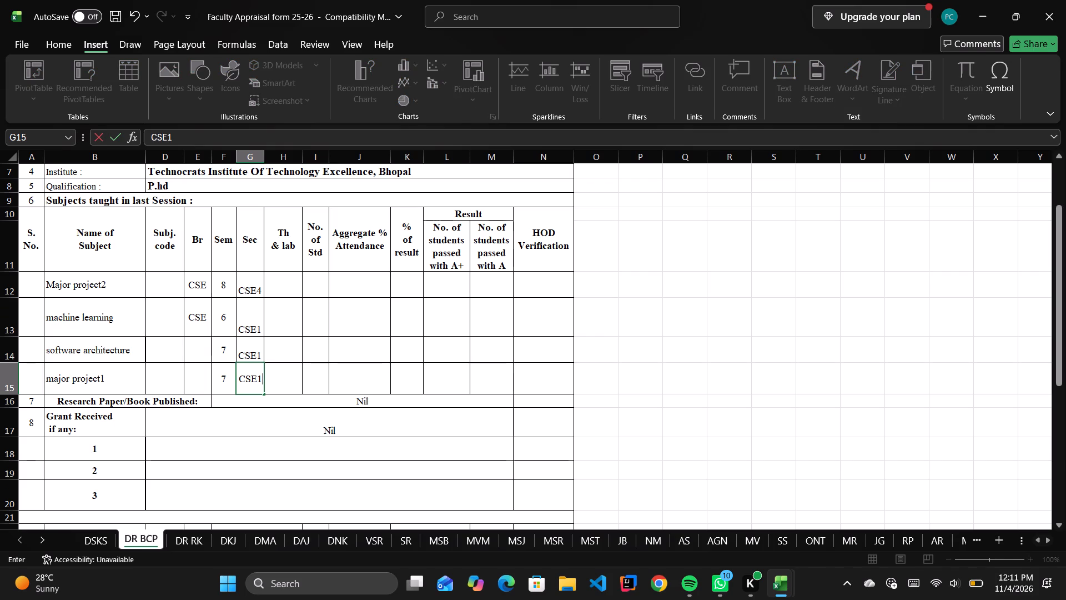
Enter CSE as the branch for software architecture in E14 and major project1 in E15.
{"action": "left_click", "coordinate": [200, 353]}
{"action": "type", "text": "CSE"}
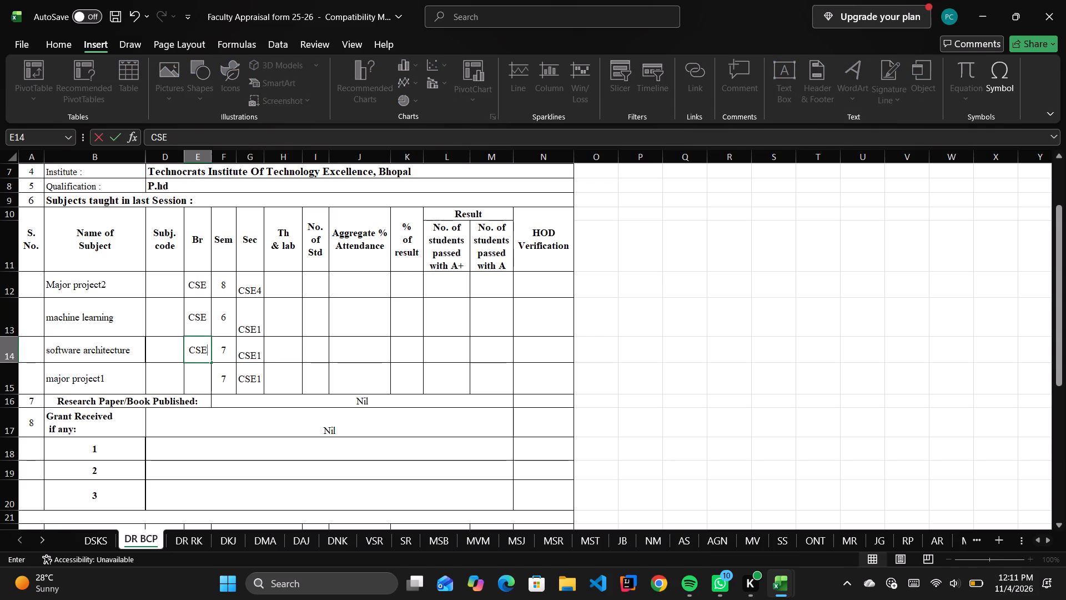
{"action": "left_click", "coordinate": [198, 385]}
{"action": "type", "text": "CSE"}
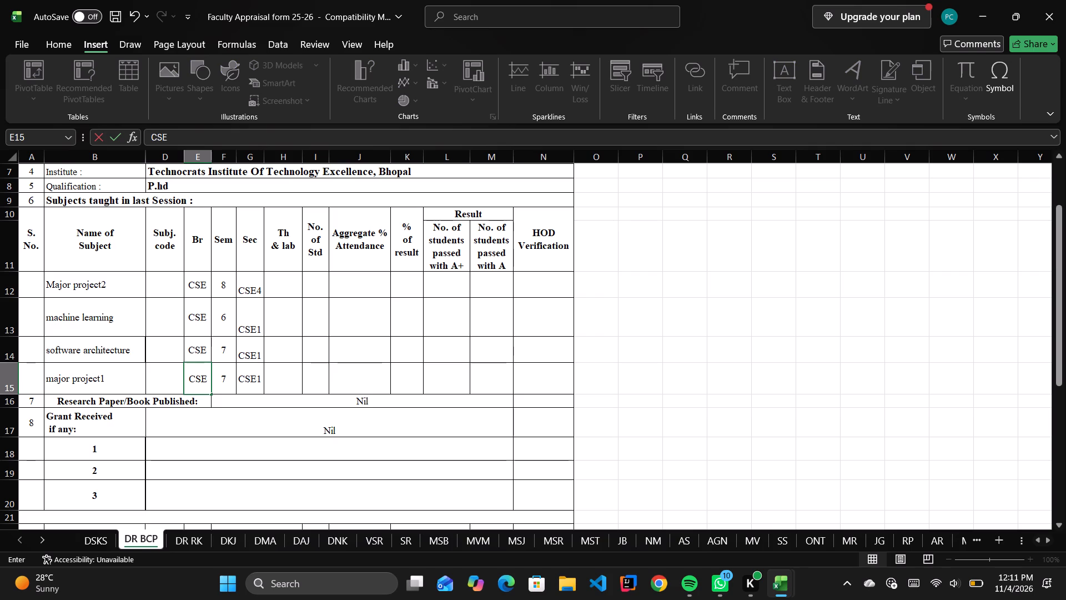
Enter the subject codes CS804 for Major project2 in D12 and CS601 for machine learning in D13.
{"action": "left_click", "coordinate": [165, 283]}
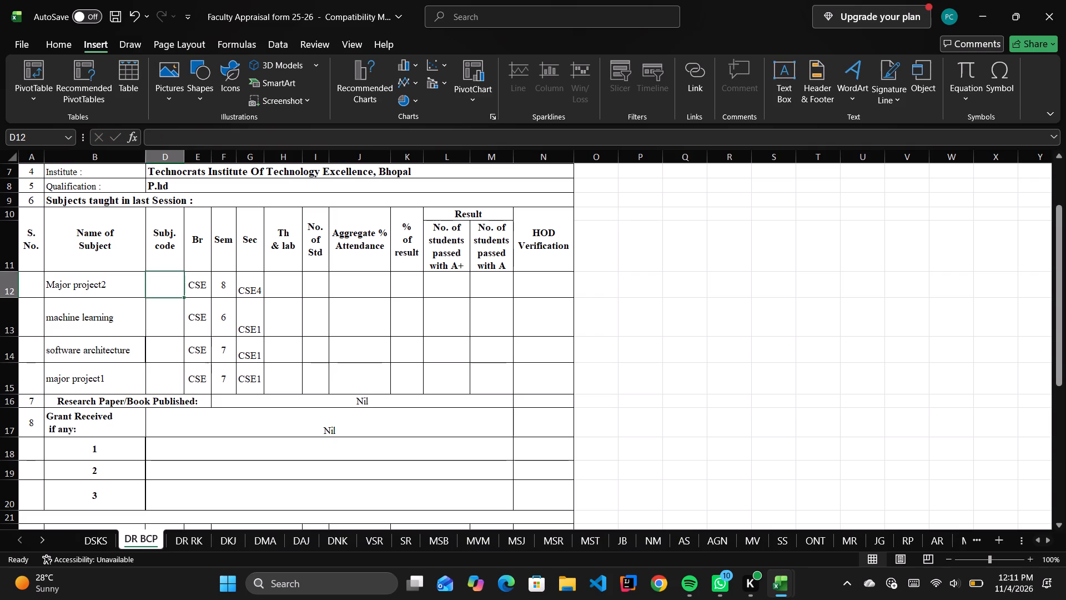
{"action": "type", "text": "CS"}
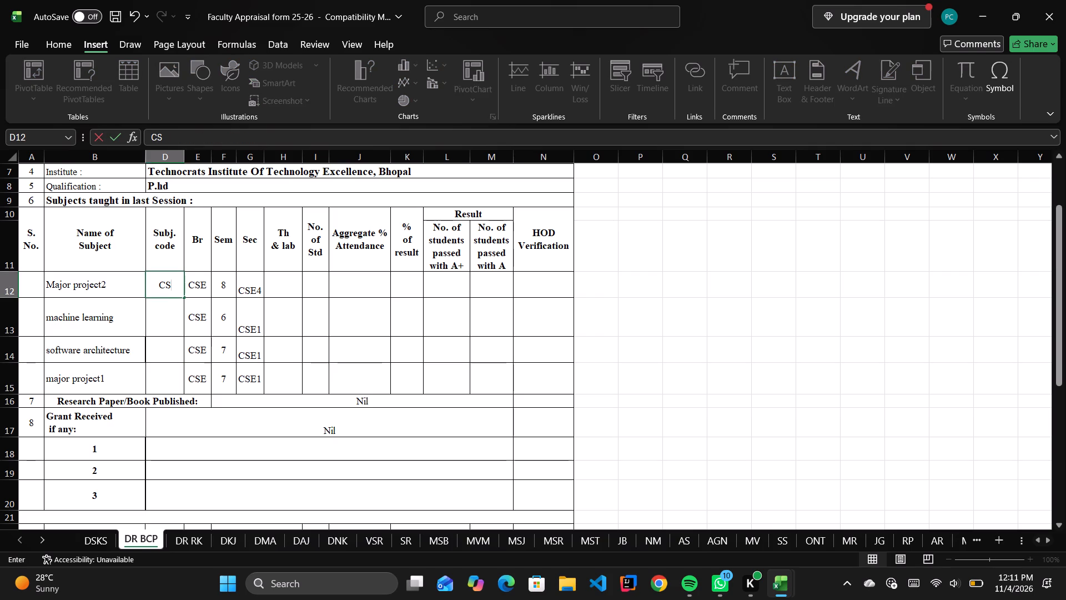
{"action": "type", "text": "804"}
{"action": "left_click", "coordinate": [165, 327]}
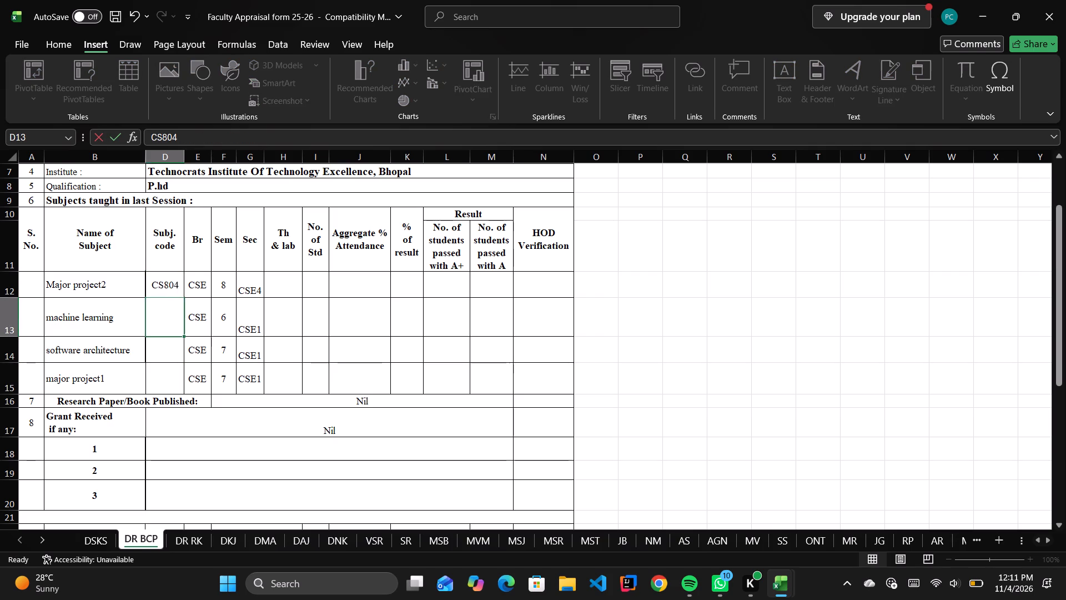
{"action": "type", "text": "CS"}
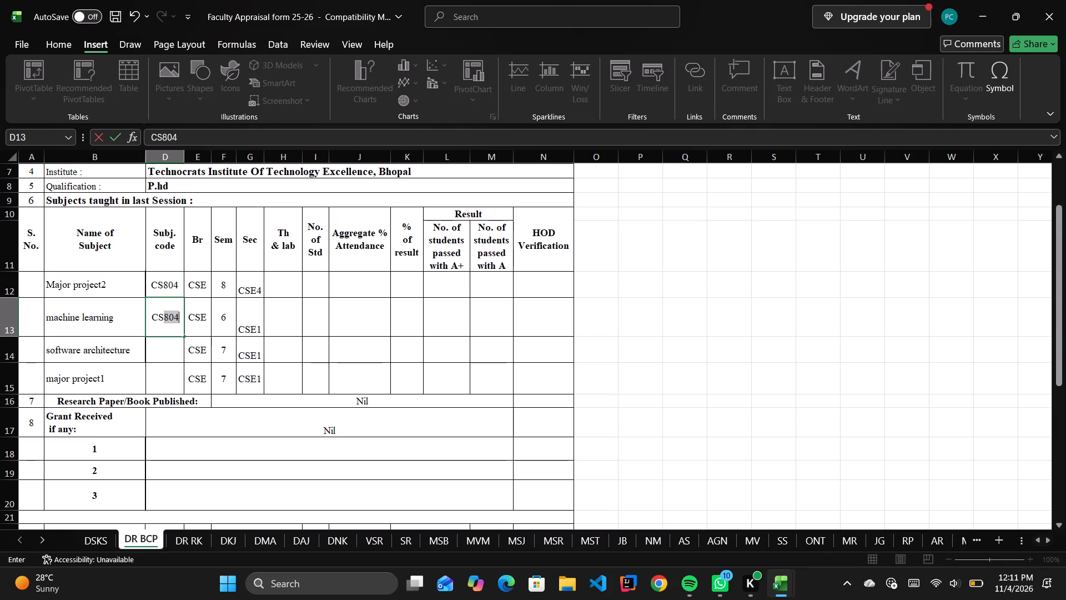
{"action": "key", "text": "6"}
{"action": "type", "text": "01"}
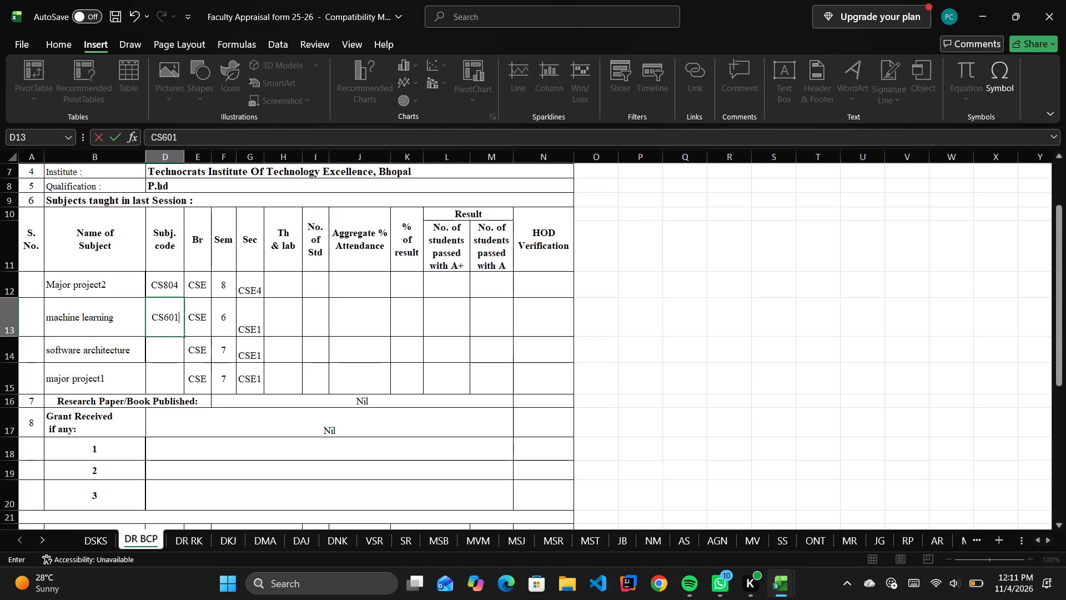
Enter the subject codes CS701 for software architecture in D14 and CS706 for major project1 in D15.
{"action": "left_click", "coordinate": [164, 361]}
{"action": "type", "text": "CS"}
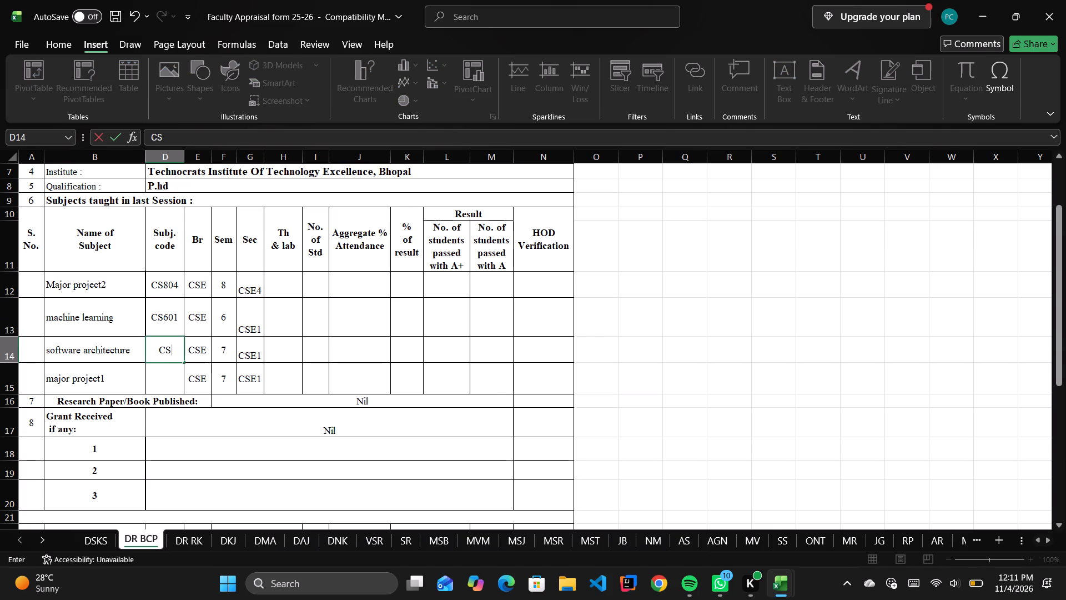
{"action": "type", "text": "701"}
{"action": "left_click", "coordinate": [166, 383]}
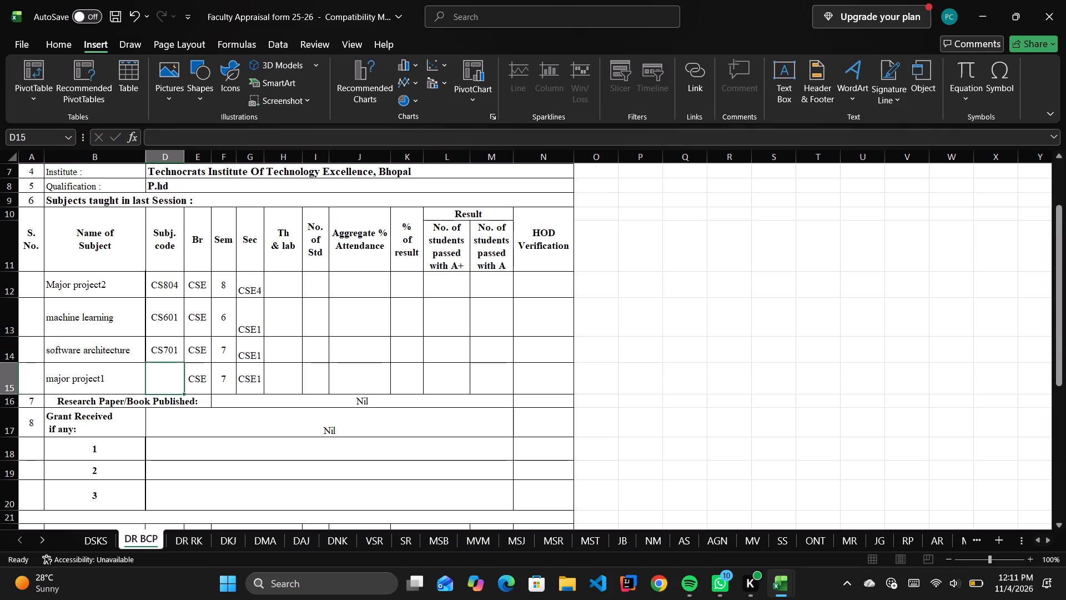
{"action": "type", "text": "CS"}
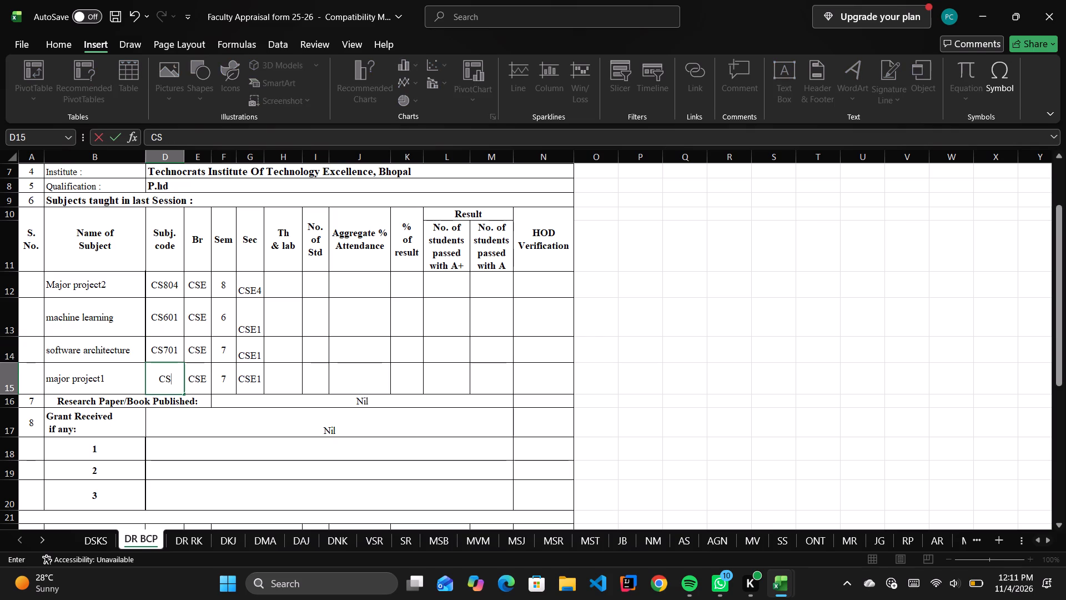
{"action": "type", "text": "702"}
{"action": "key", "text": "BackSpace"}
{"action": "key", "text": "6"}
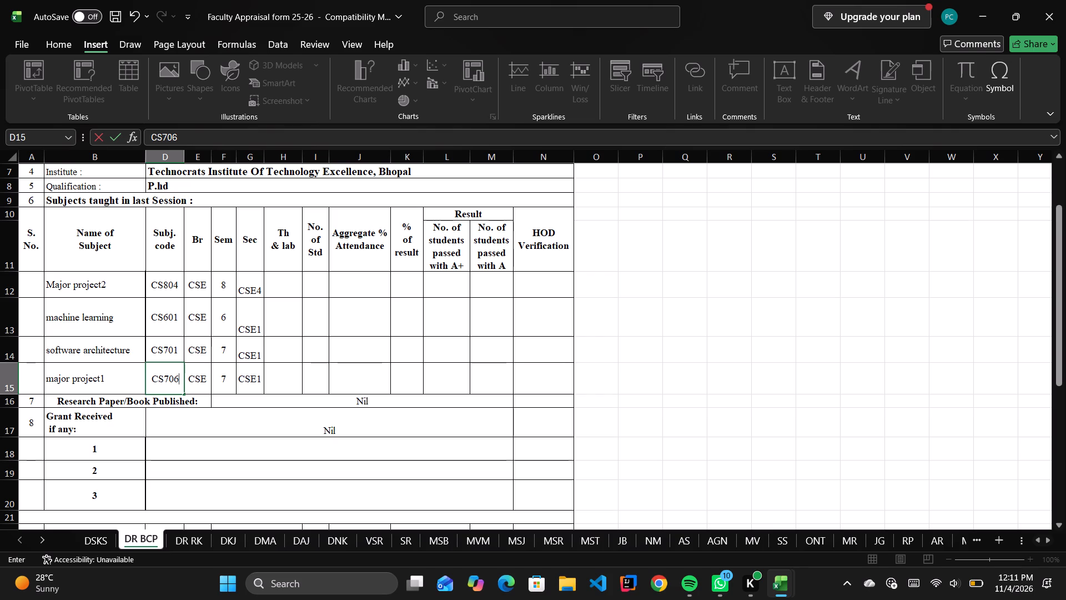
Enter LAB in the Th & lab column for Major project2, in H12.
{"action": "left_click", "coordinate": [288, 288]}
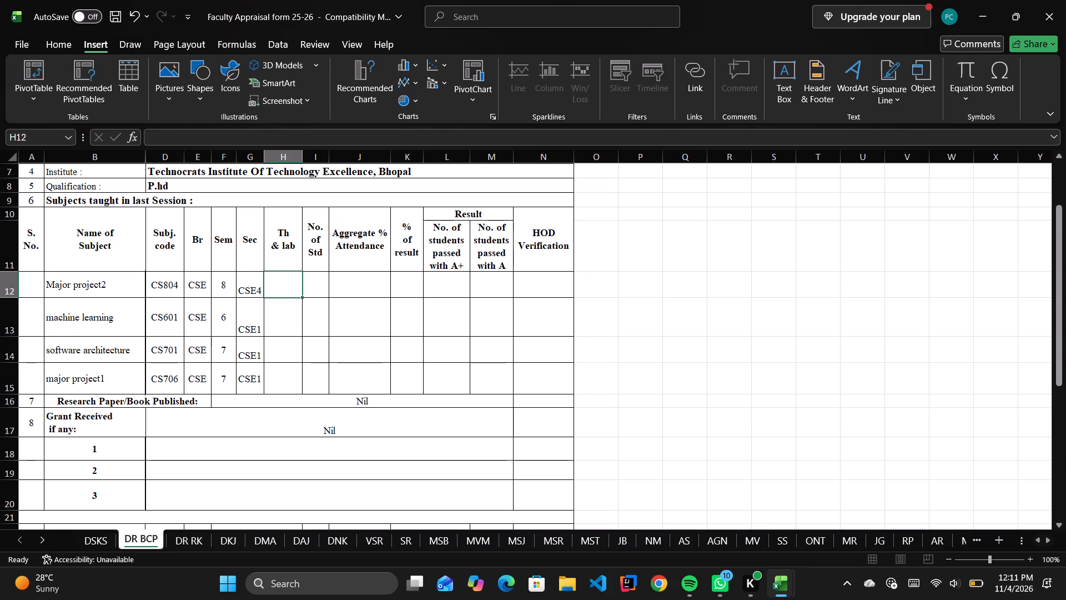
{"action": "type", "text": "LAB"}
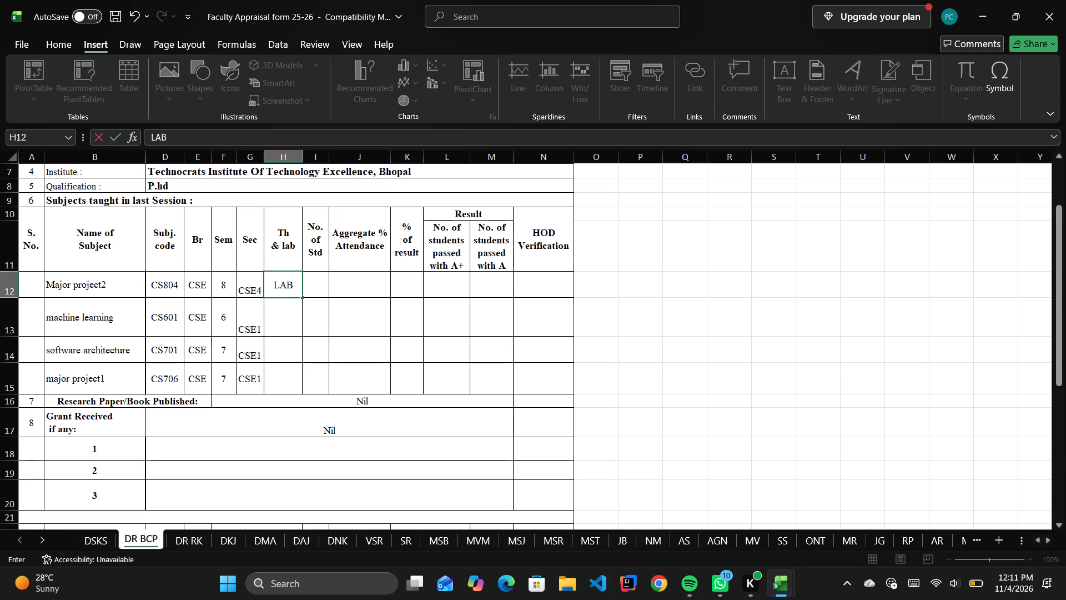
Enter TH in the Th & lab column for machine learning in H13 and software architecture in H14, and LAB for major project1 in H15.
{"action": "scroll", "coordinate": [288, 288], "scroll_direction": "up", "scroll_amount": 1}
{"action": "left_click", "coordinate": [292, 316]}
{"action": "type", "text": "TH"}
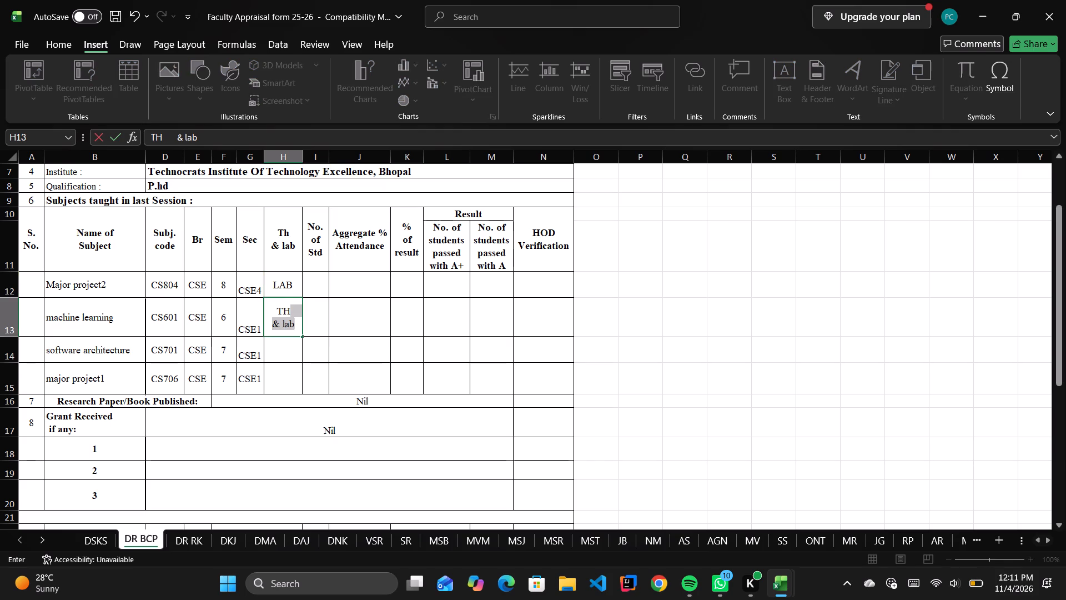
{"action": "key", "text": "BackSpace"}
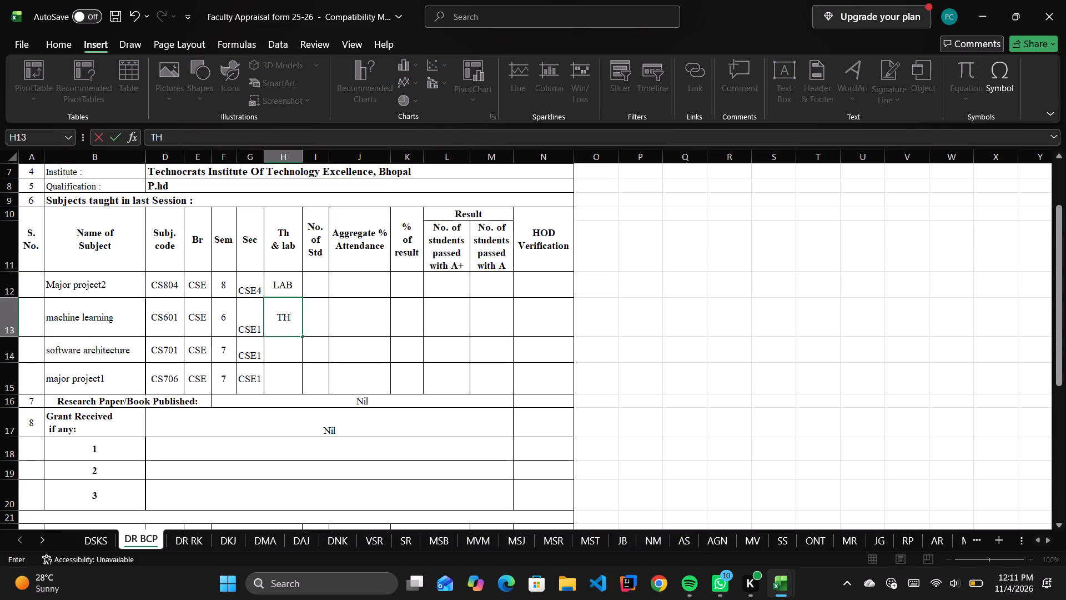
{"action": "left_click", "coordinate": [289, 341]}
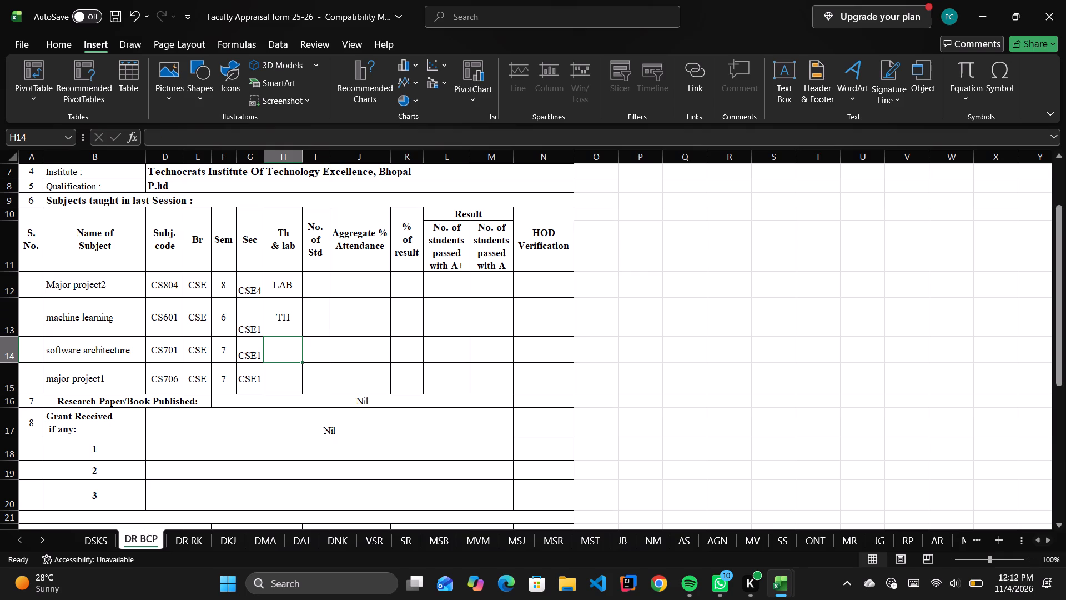
{"action": "type", "text": "TH"}
{"action": "left_click", "coordinate": [291, 378]}
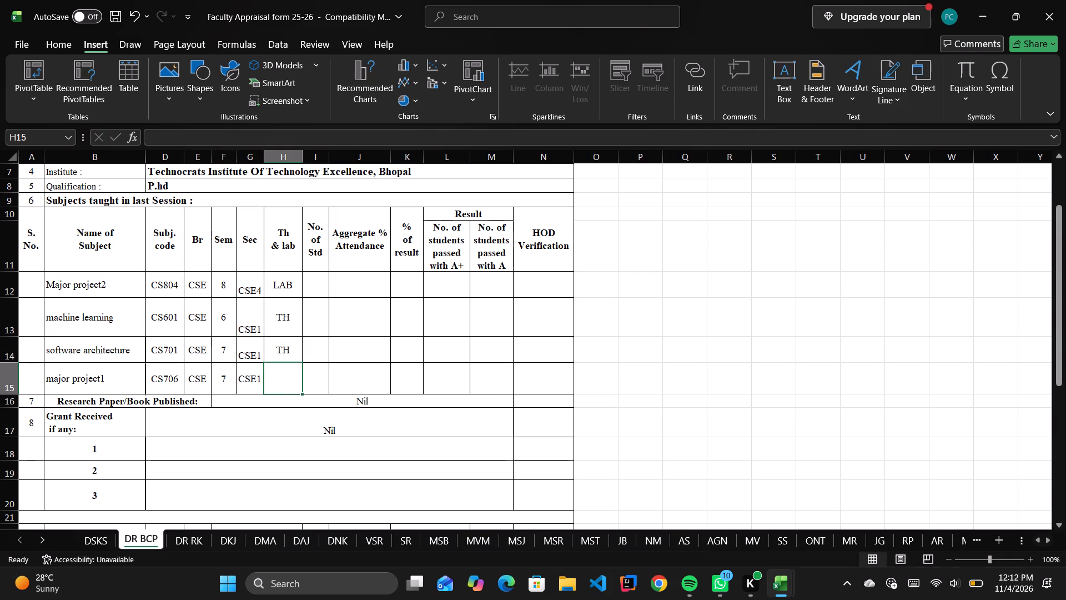
{"action": "type", "text": "LAB"}
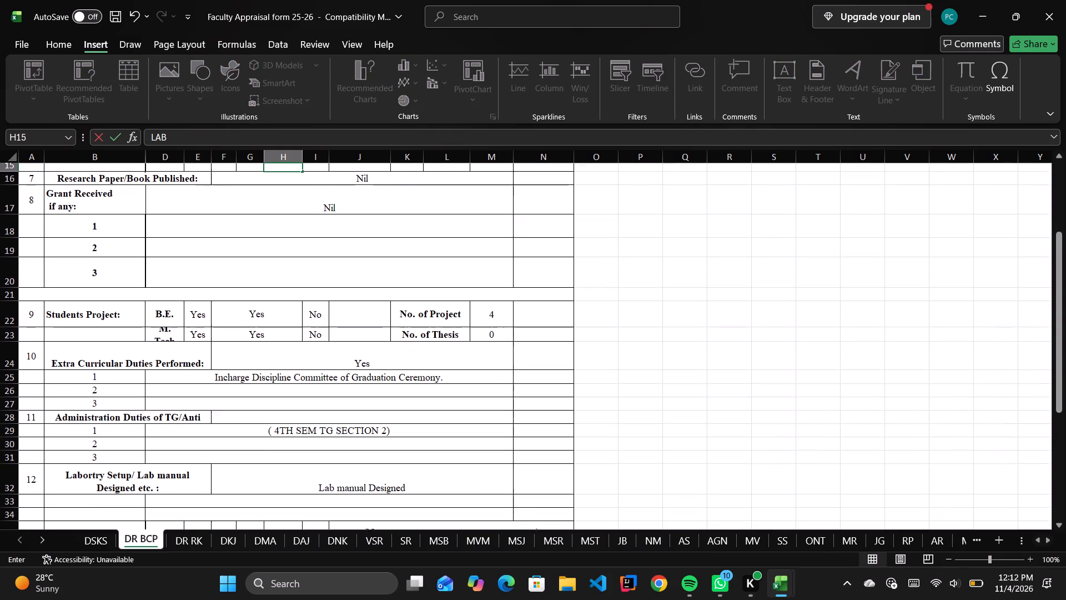
{"action": "scroll", "coordinate": [368, 355], "scroll_direction": "left", "scroll_amount": 1}
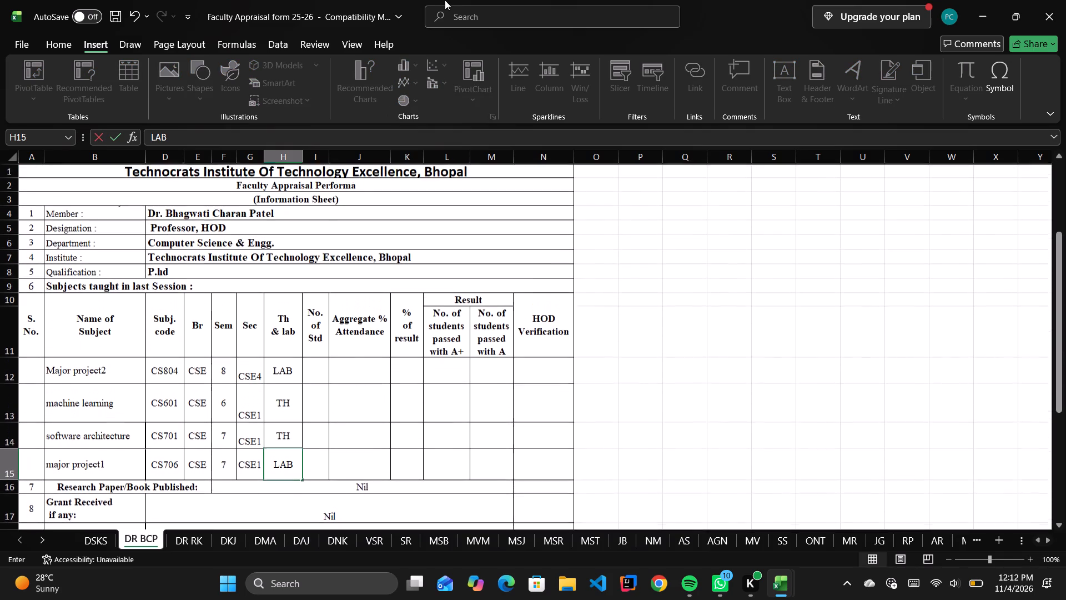
On the DR RK sheet, enter the subject names major project2 in B12 and machine learning in B13.
{"action": "left_click", "coordinate": [179, 551]}
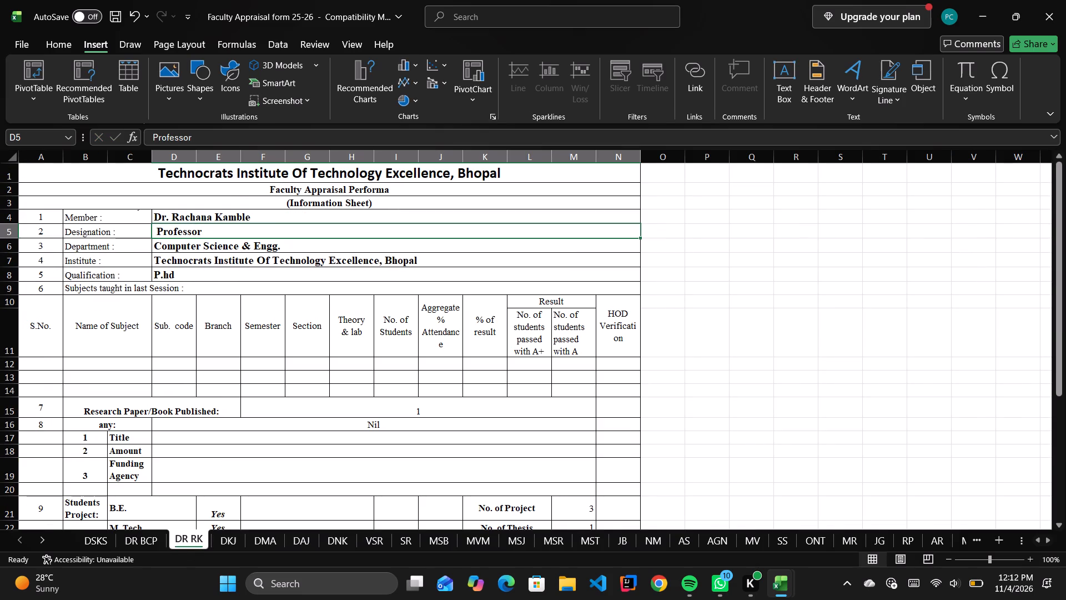
{"action": "left_click", "coordinate": [114, 364]}
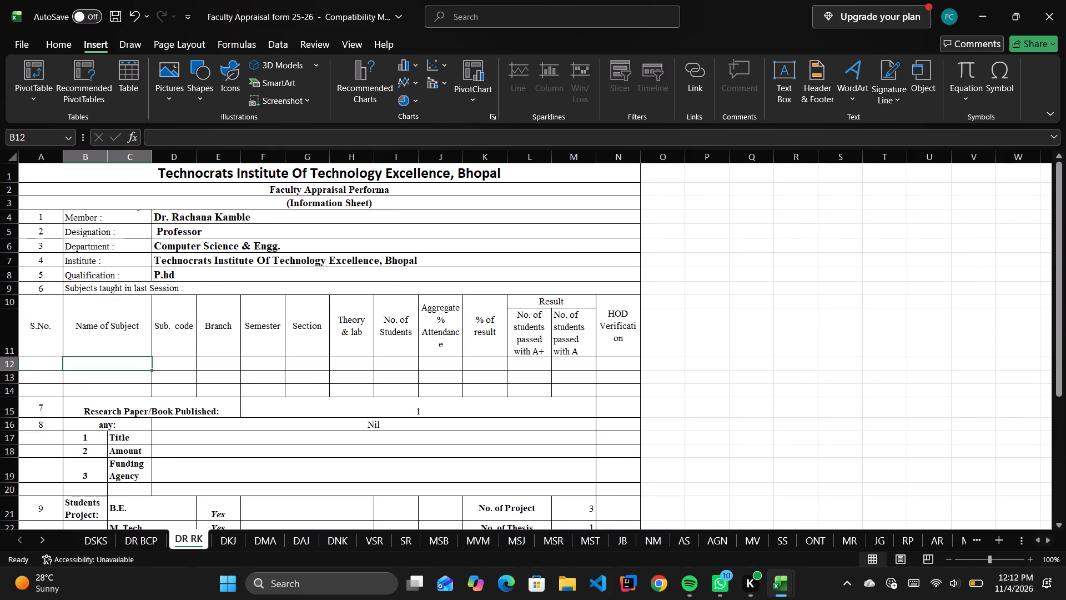
{"action": "left_click", "coordinate": [116, 369]}
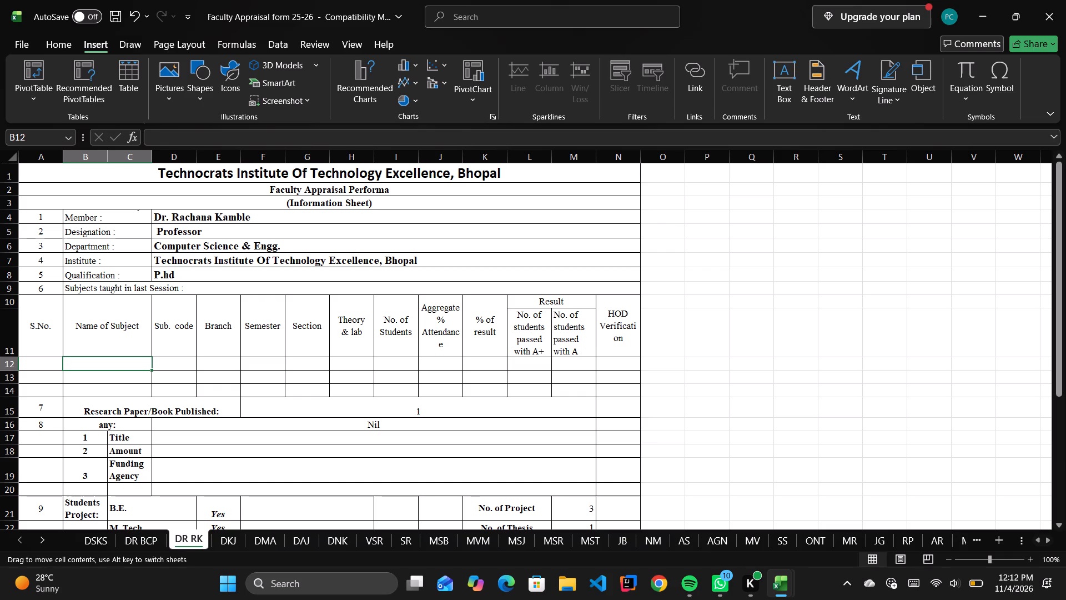
{"action": "type", "text": "MAK"}
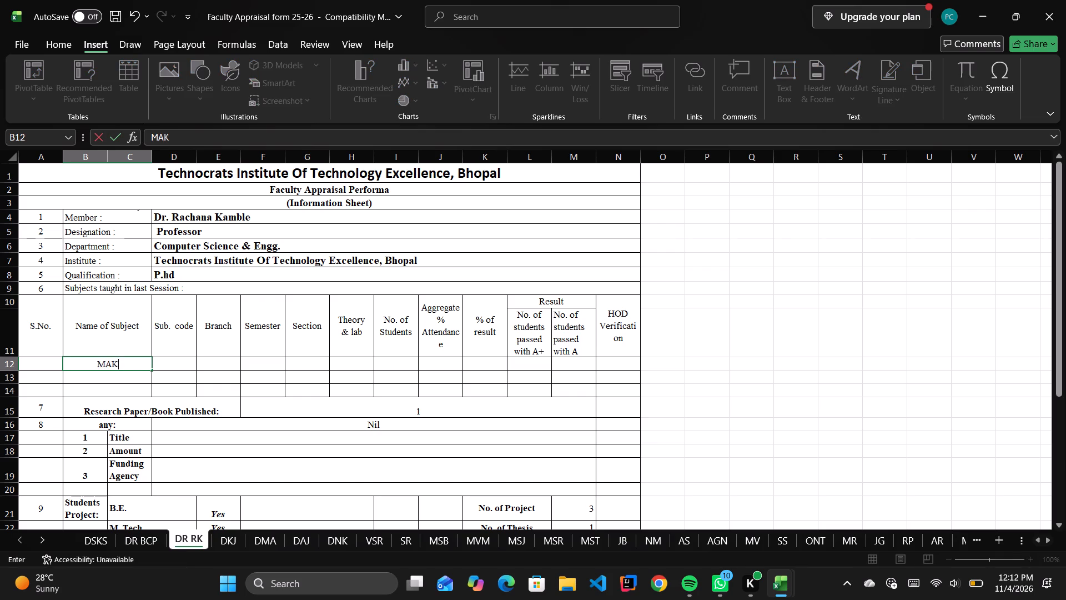
{"action": "key", "text": "BackSpace"}
{"action": "key", "text": "BackSpace"}
{"action": "type", "text": "major project"}
{"action": "key", "text": "2"}
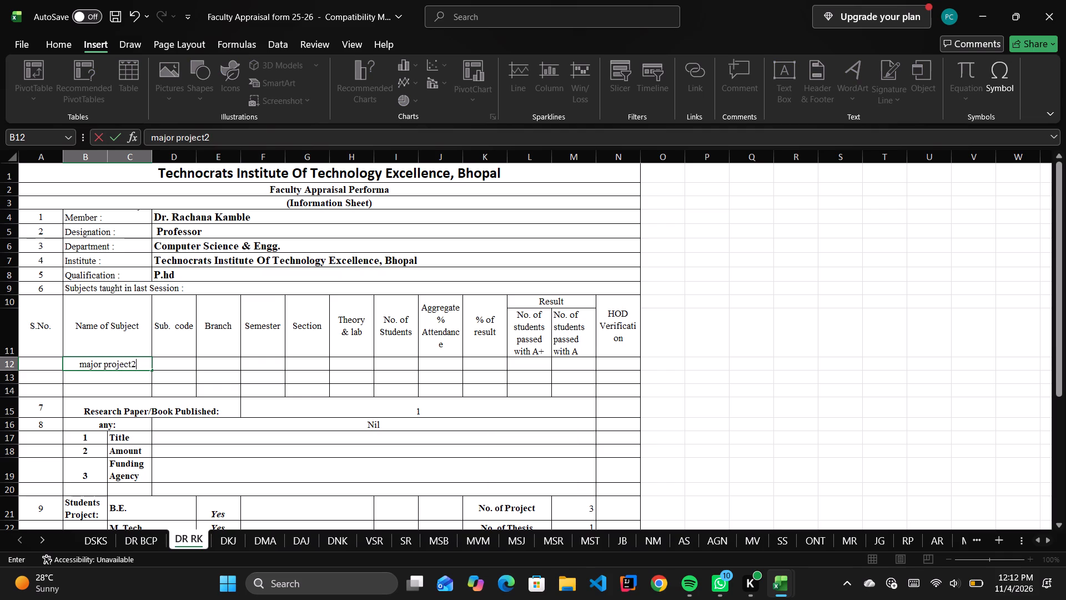
{"action": "left_click", "coordinate": [122, 387]}
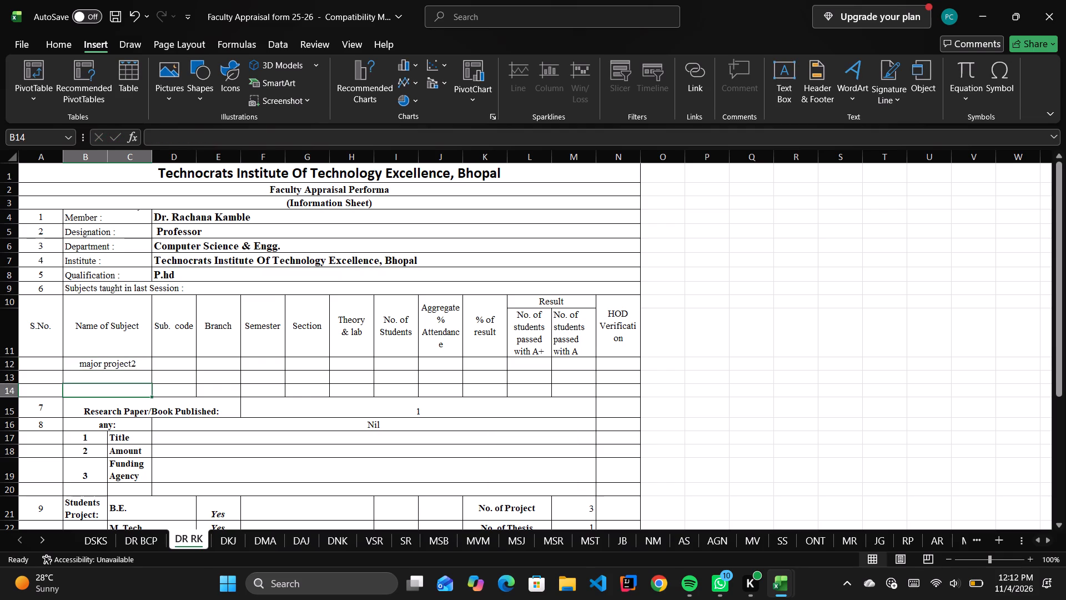
{"action": "left_click", "coordinate": [122, 378]}
{"action": "type", "text": "machine la"}
{"action": "key", "text": "BackSpace"}
{"action": "type", "text": "earning"}
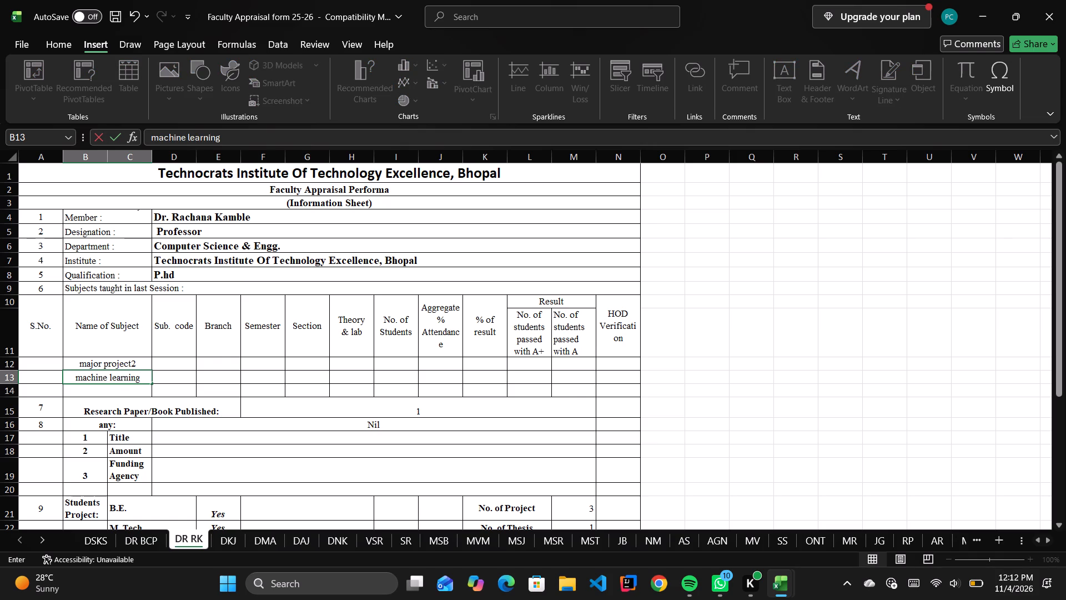
Enter the subject code CSS805 for major project2 in D12 and for machine learning in D13.
{"action": "left_click", "coordinate": [167, 367]}
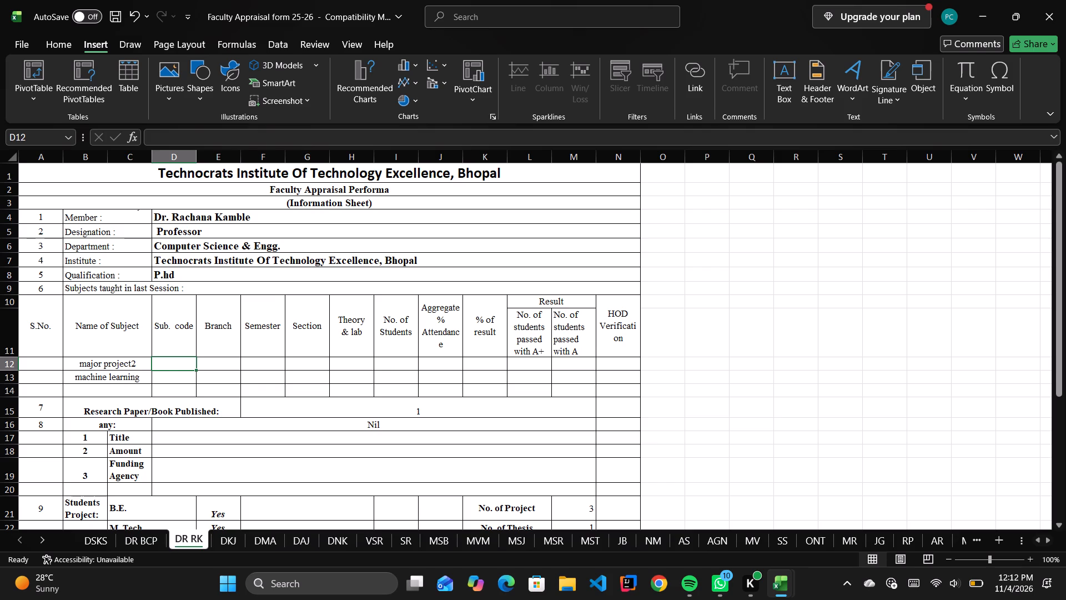
{"action": "type", "text": "cs"}
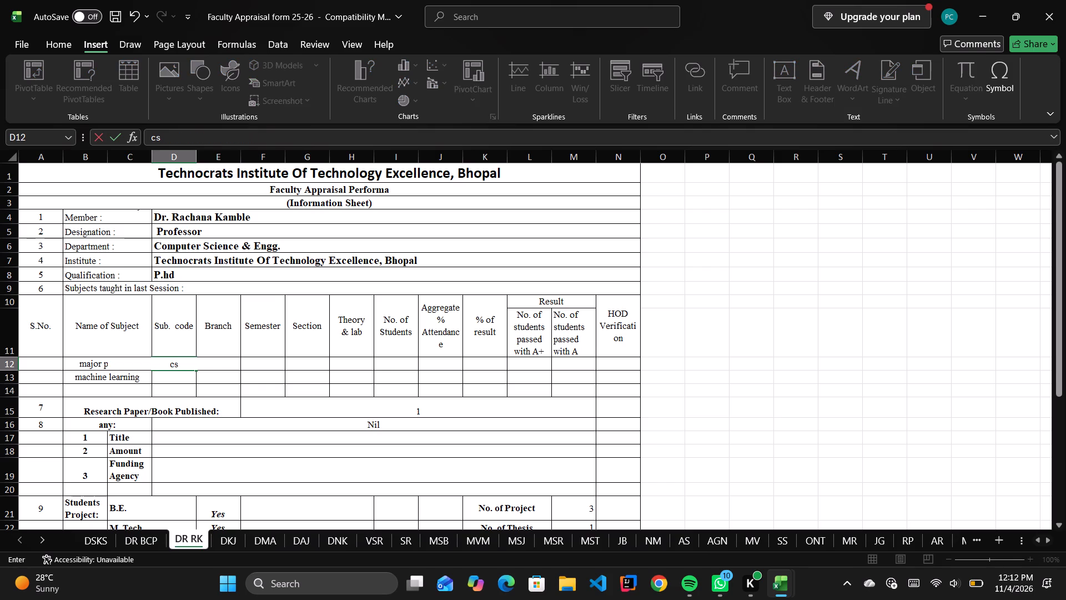
{"action": "key", "text": "s"}
{"action": "key", "text": "BackSpace"}
{"action": "key", "text": "BackSpace"}
{"action": "key", "text": "BackSpace"}
{"action": "type", "text": "CSS805"}
{"action": "left_click", "coordinate": [176, 382]}
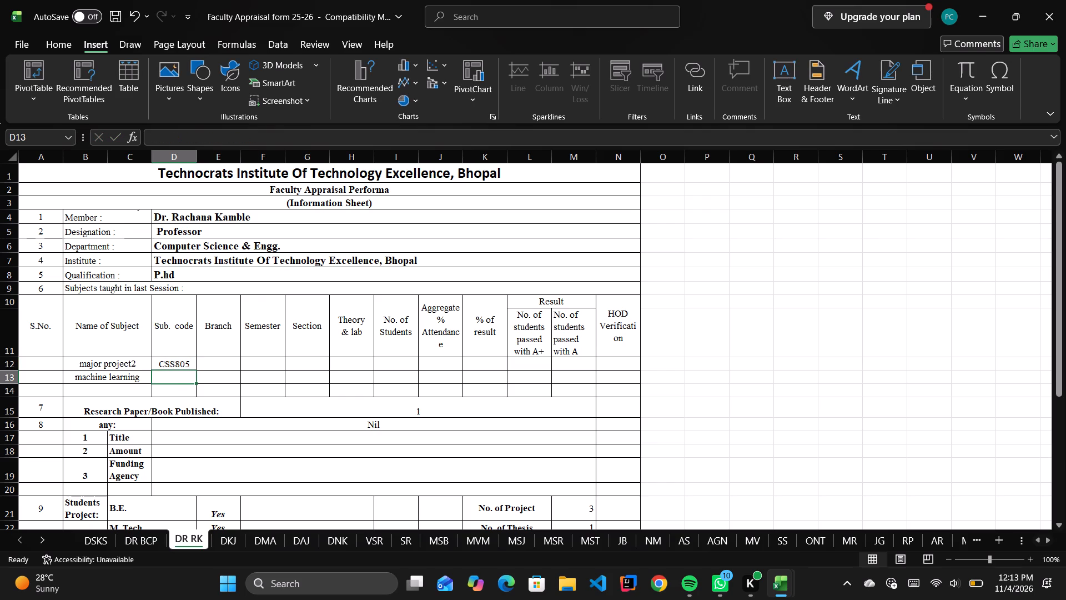
{"action": "type", "text": "CDS"}
{"action": "key", "text": "BackSpace"}
{"action": "key", "text": "BackSpace"}
{"action": "key", "text": "shift+s"}
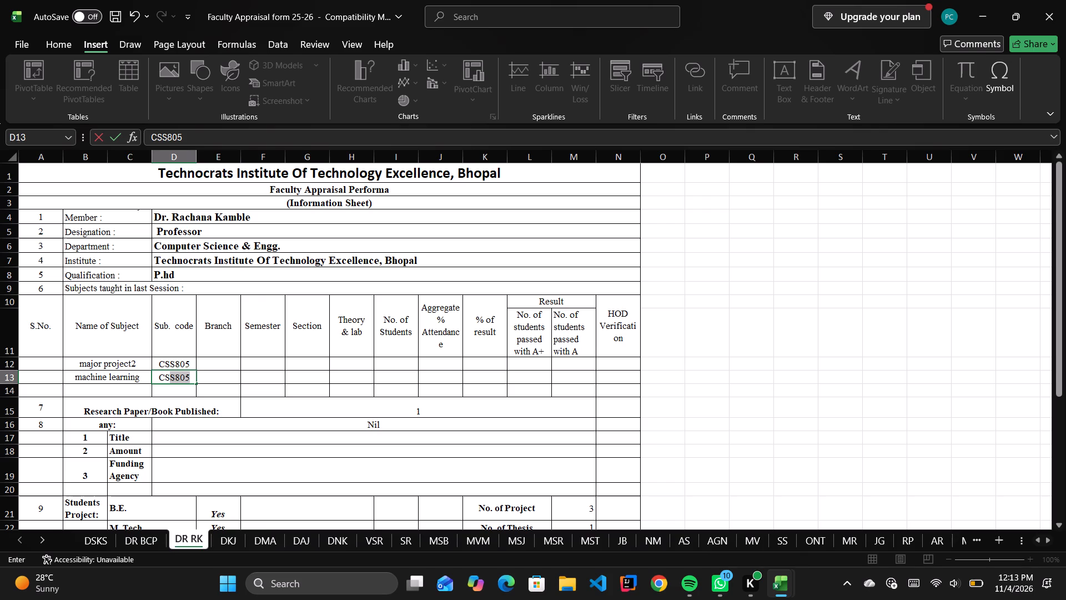
Correct major project2's subject code in D12 to CS805.
{"action": "left_click", "coordinate": [176, 363]}
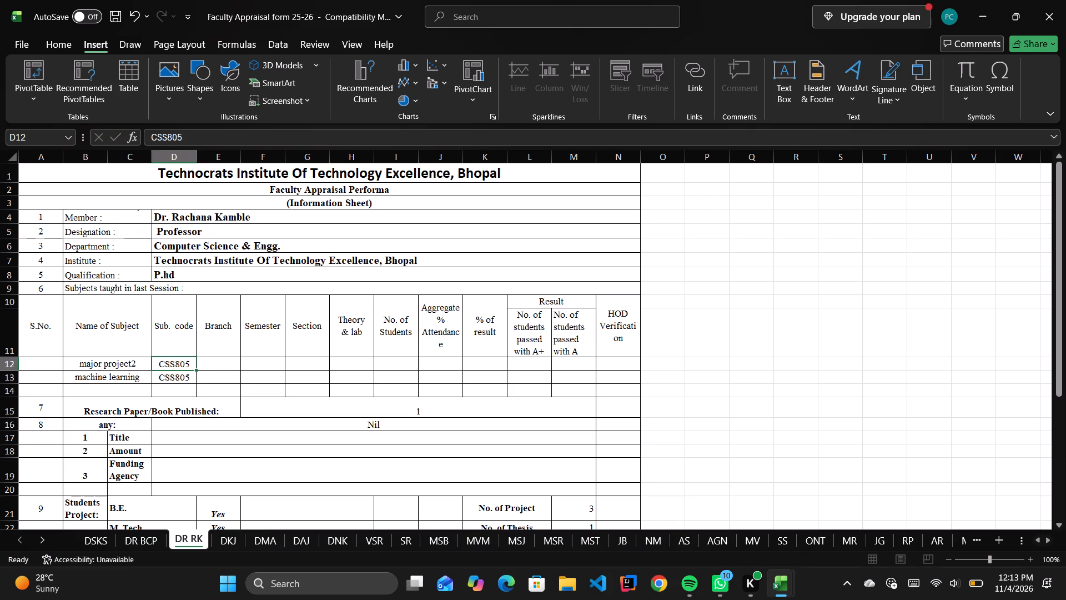
{"action": "left_click", "coordinate": [171, 368]}
{"action": "left_click", "coordinate": [173, 365]}
{"action": "double_click", "coordinate": [173, 365]}
{"action": "key", "text": "BackSpace"}
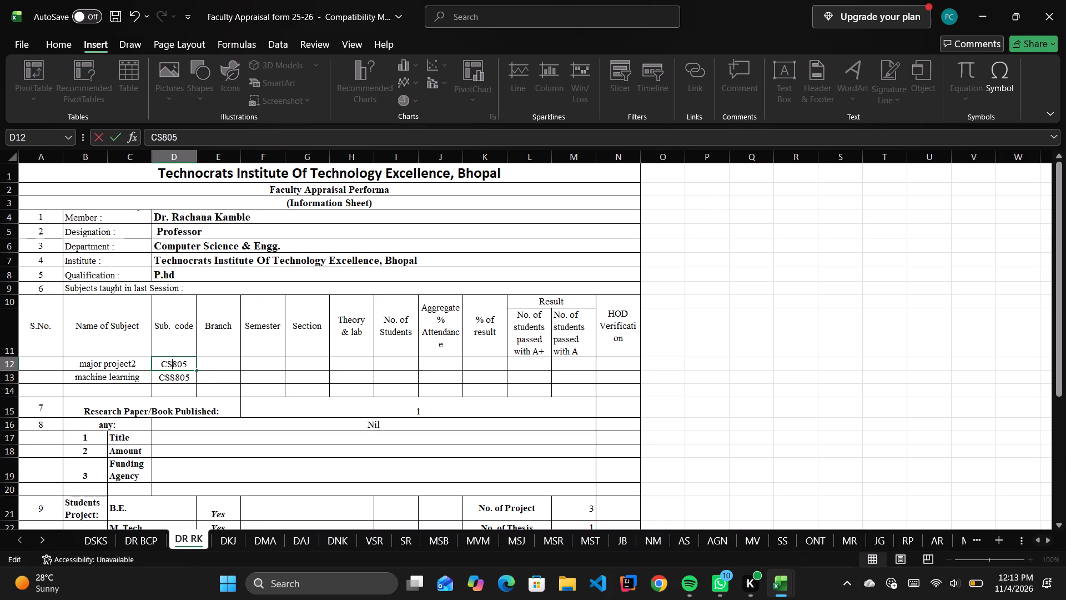
Change machine learning's subject code in D13 to CS601.
{"action": "double_click", "coordinate": [175, 376]}
{"action": "key", "text": "BackSpace"}
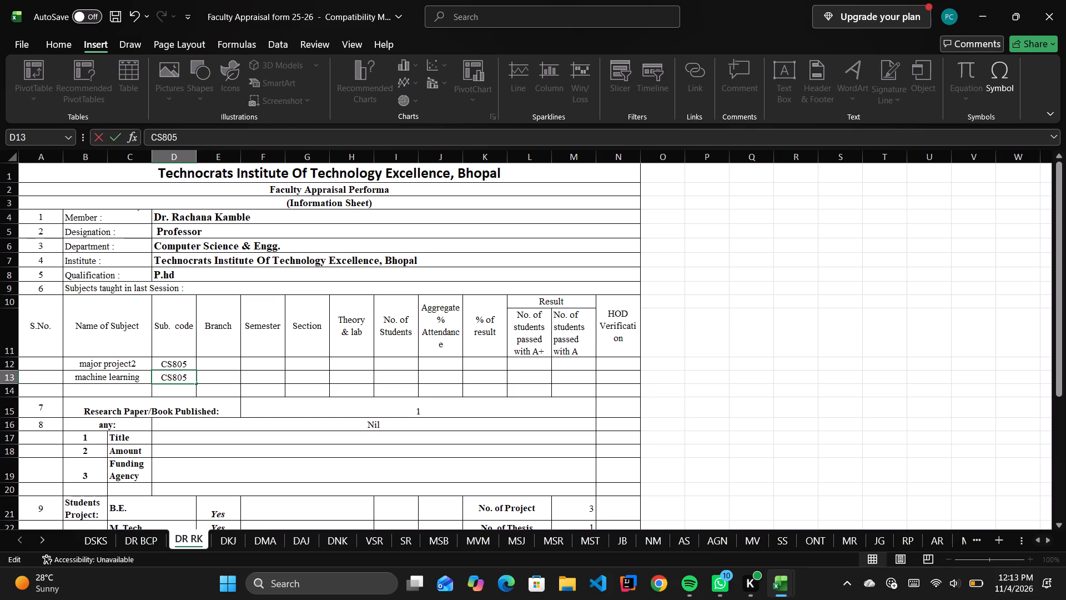
{"action": "key", "text": "Right"}
{"action": "key", "text": "Right"}
{"action": "key", "text": "Right"}
{"action": "key", "text": "BackSpace"}
{"action": "key", "text": "BackSpace"}
{"action": "key", "text": "BackSpace"}
{"action": "type", "text": "601"}
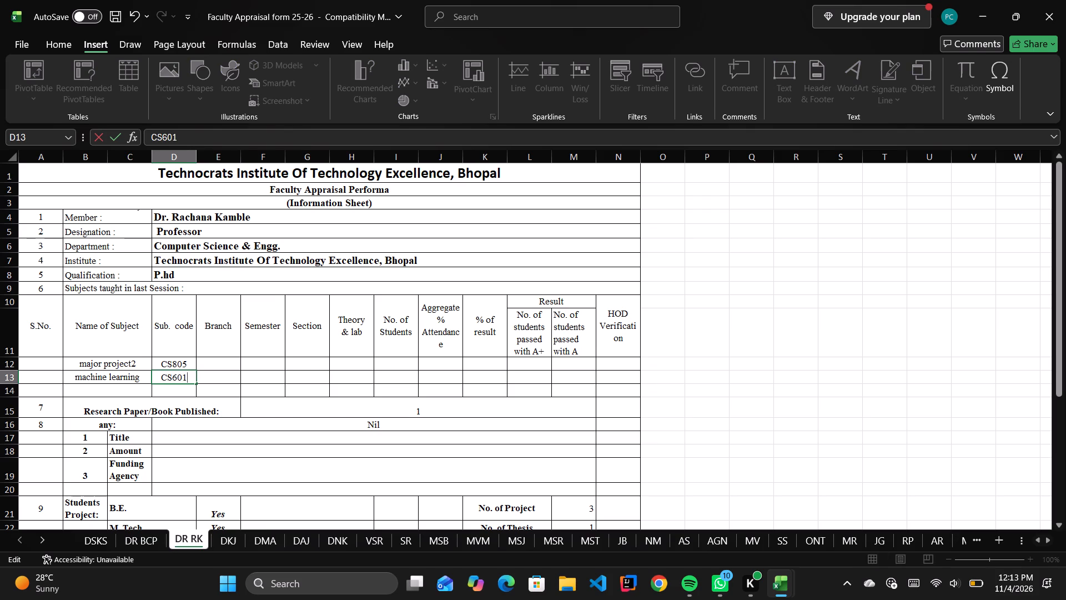
Enter CSE as the branch for major project2 in E12 and machine learning in E13.
{"action": "left_click", "coordinate": [220, 361]}
{"action": "type", "text": "CSE"}
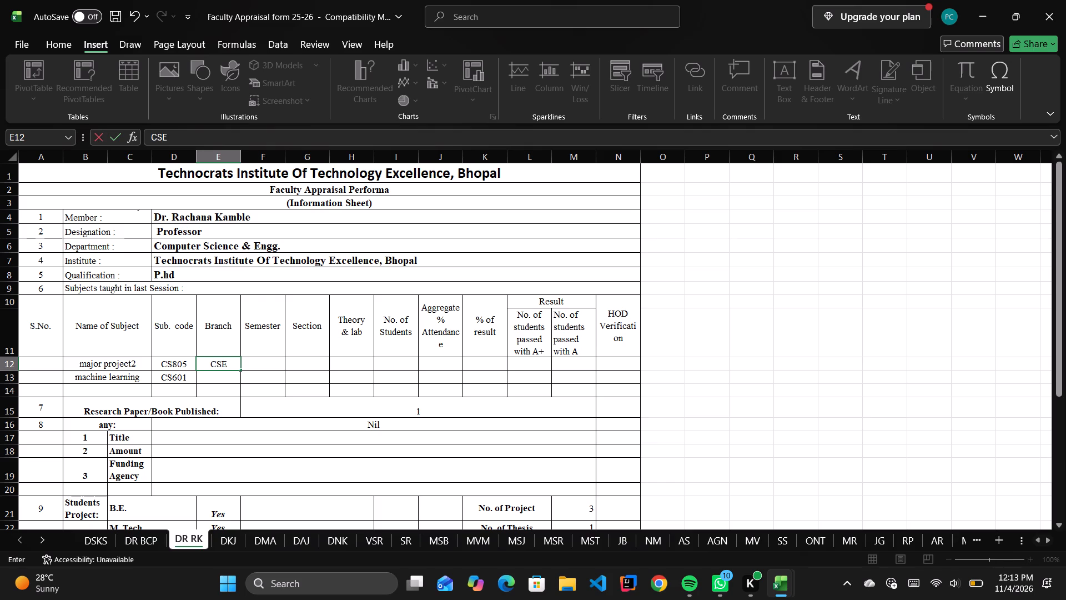
{"action": "left_click", "coordinate": [218, 376]}
{"action": "type", "text": "CSE"}
Enter semester 8 for major project2 in F12 and semester 6 for machine learning in F13.
{"action": "left_click", "coordinate": [266, 365]}
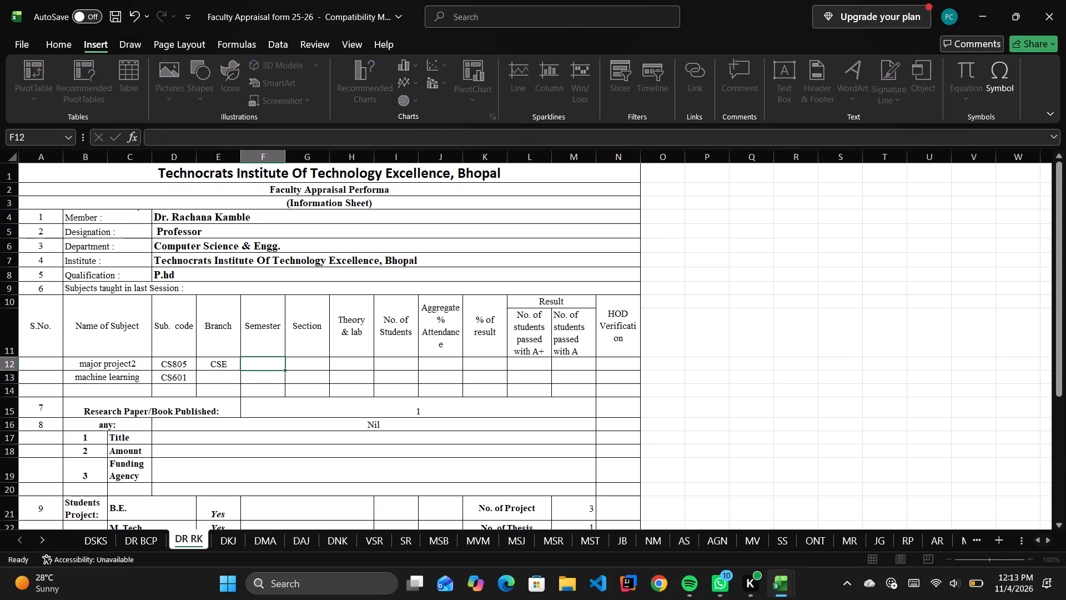
{"action": "key", "text": "8"}
{"action": "left_click", "coordinate": [267, 373]}
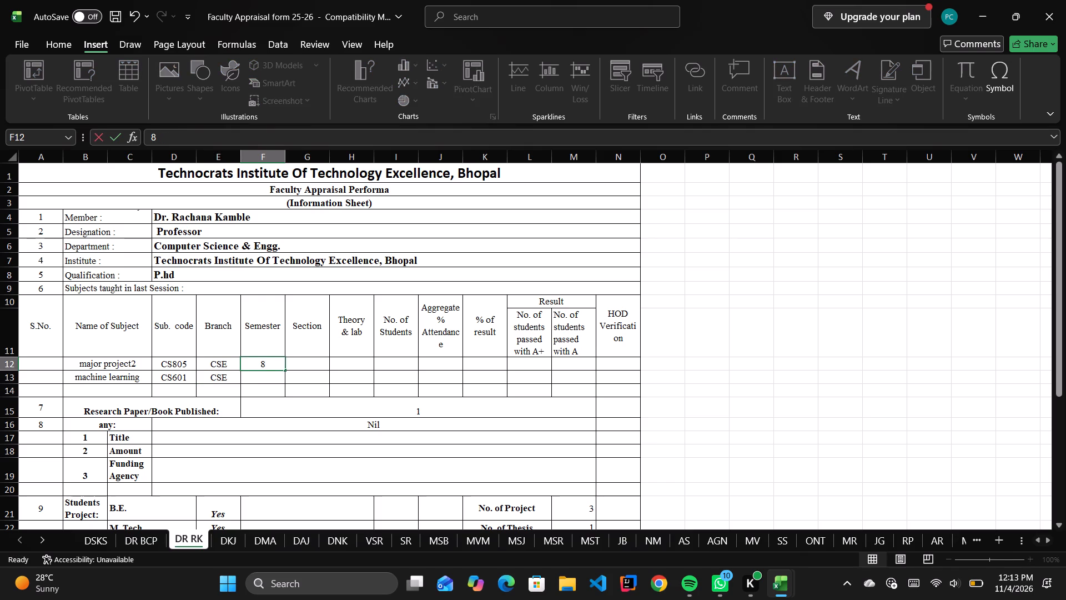
{"action": "key", "text": "6"}
{"action": "scroll", "coordinate": [274, 373], "scroll_direction": "right", "scroll_amount": 1}
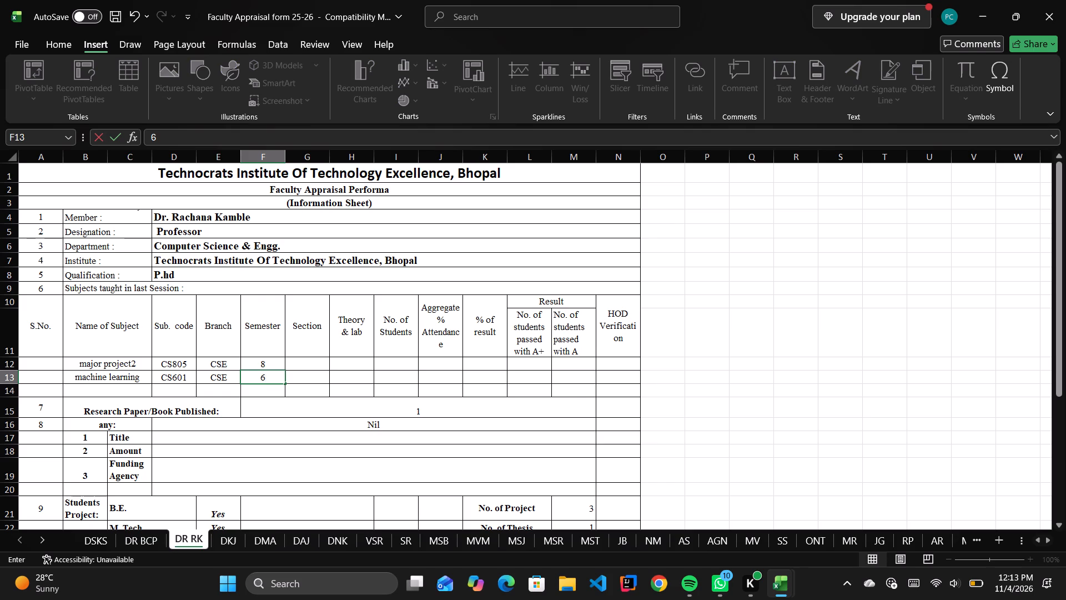
Enter section CS3 for machine learning in G13 and section CS4 for major project2 in G12.
{"action": "left_click", "coordinate": [317, 371]}
{"action": "type", "text": "CS"}
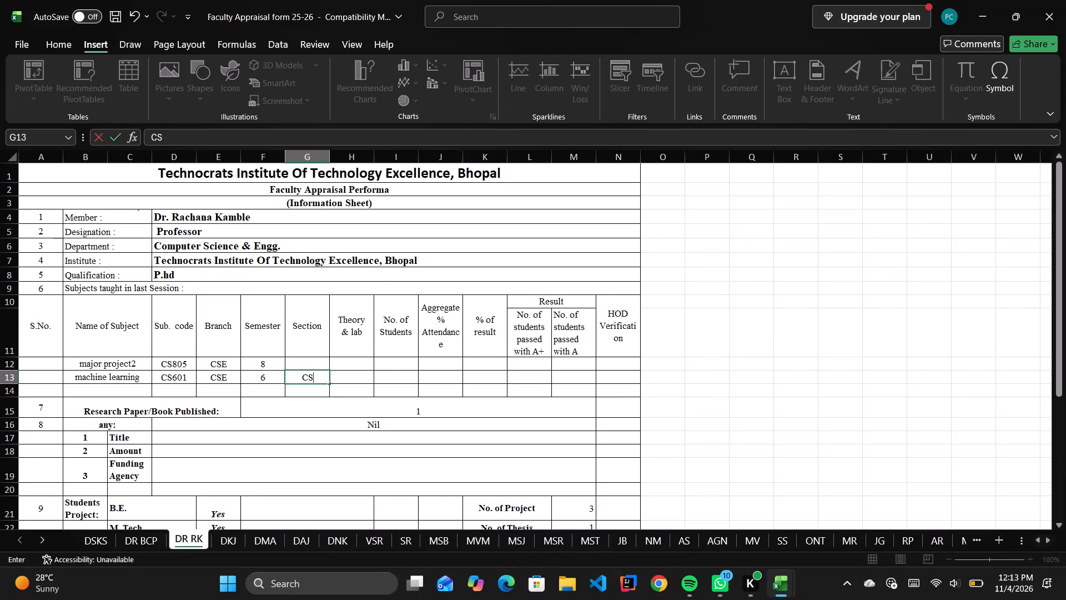
{"action": "key", "text": "3"}
{"action": "left_click", "coordinate": [316, 362]}
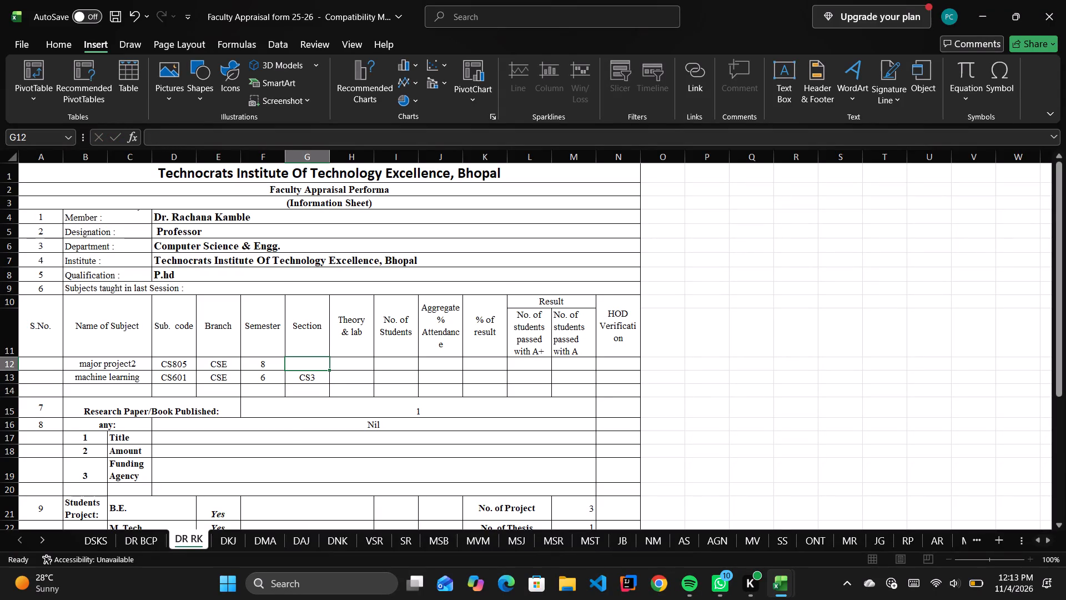
{"action": "type", "text": "cs"}
{"action": "key", "text": "BackSpace"}
{"action": "key", "text": "BackSpace"}
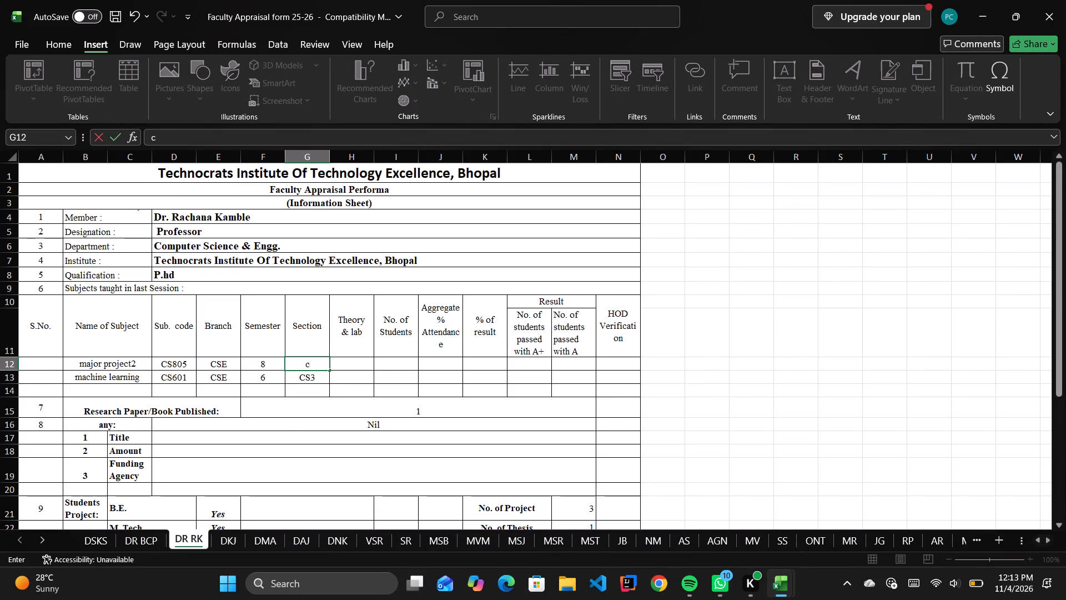
{"action": "key", "text": "BackSpace"}
{"action": "type", "text": "CS4"}
Enter lab as the type for major project2 in H12 and th for machine learning in H13.
{"action": "left_click", "coordinate": [345, 366]}
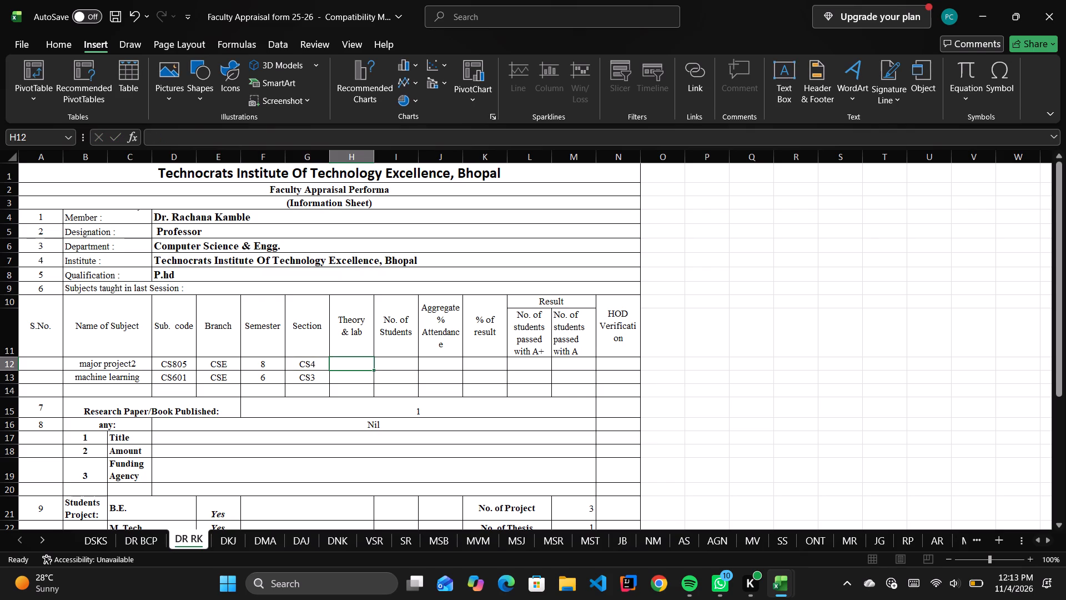
{"action": "type", "text": "lab"}
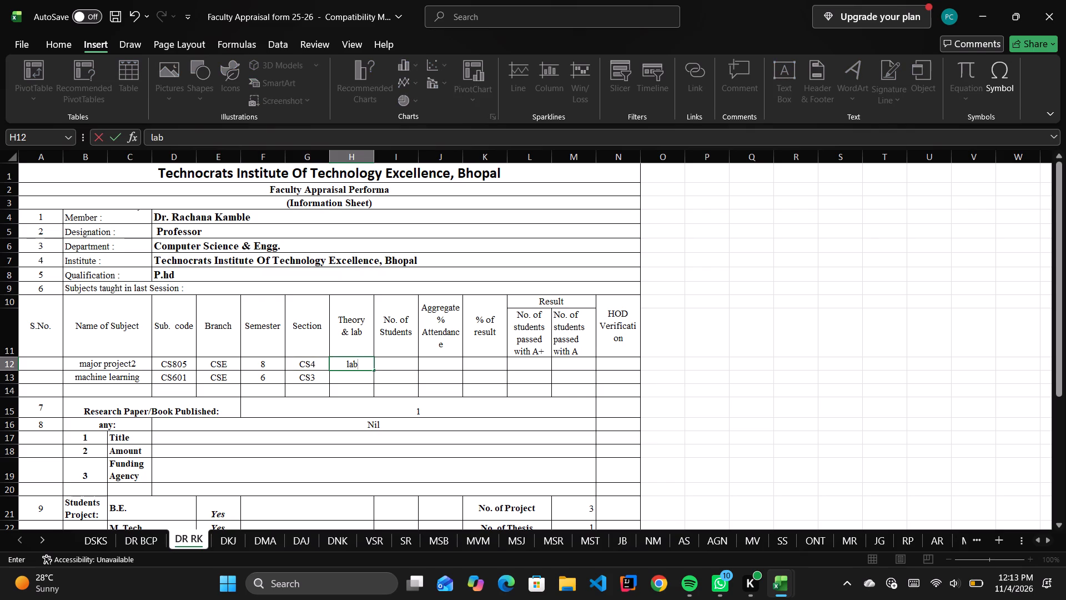
{"action": "left_click", "coordinate": [350, 374]}
{"action": "type", "text": "tt"}
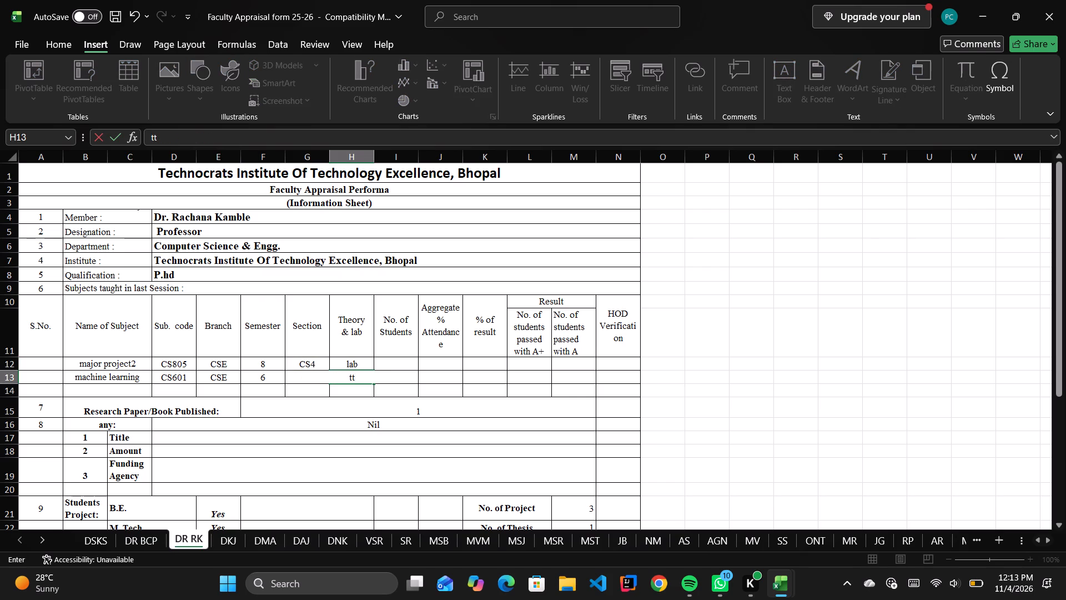
{"action": "key", "text": "BackSpace"}
{"action": "key", "text": "BackSpace"}
{"action": "key", "text": "BackSpace"}
{"action": "type", "text": "th"}
{"action": "key", "text": "Right"}
{"action": "key", "text": "Right"}
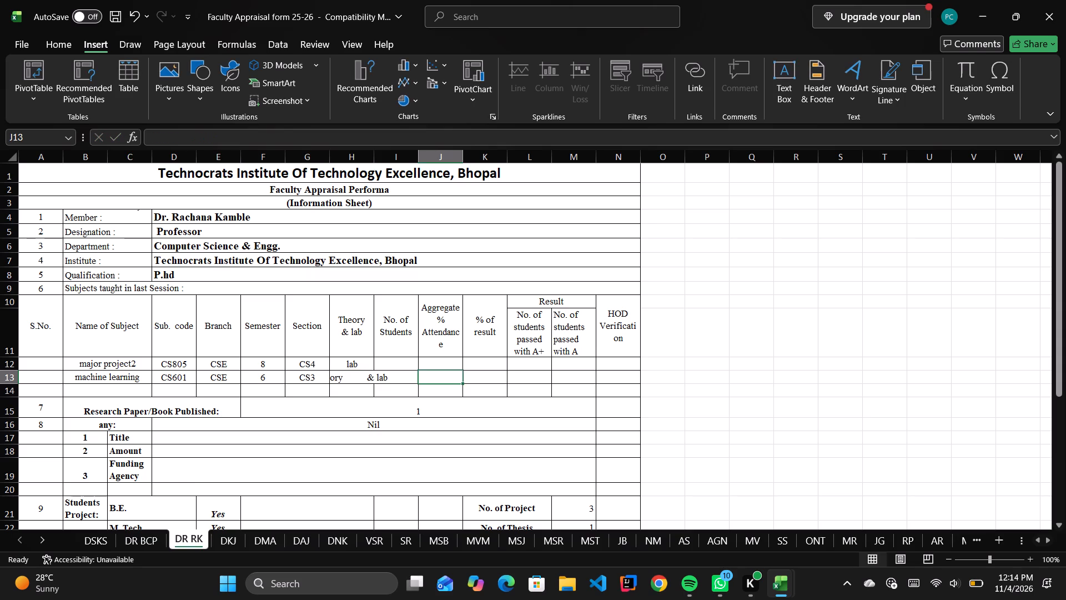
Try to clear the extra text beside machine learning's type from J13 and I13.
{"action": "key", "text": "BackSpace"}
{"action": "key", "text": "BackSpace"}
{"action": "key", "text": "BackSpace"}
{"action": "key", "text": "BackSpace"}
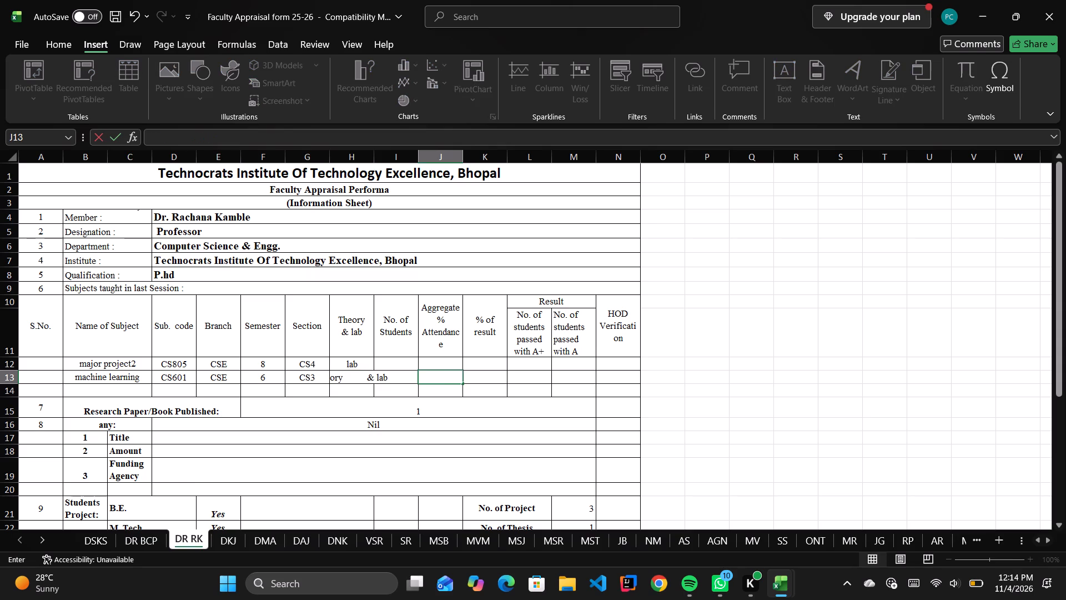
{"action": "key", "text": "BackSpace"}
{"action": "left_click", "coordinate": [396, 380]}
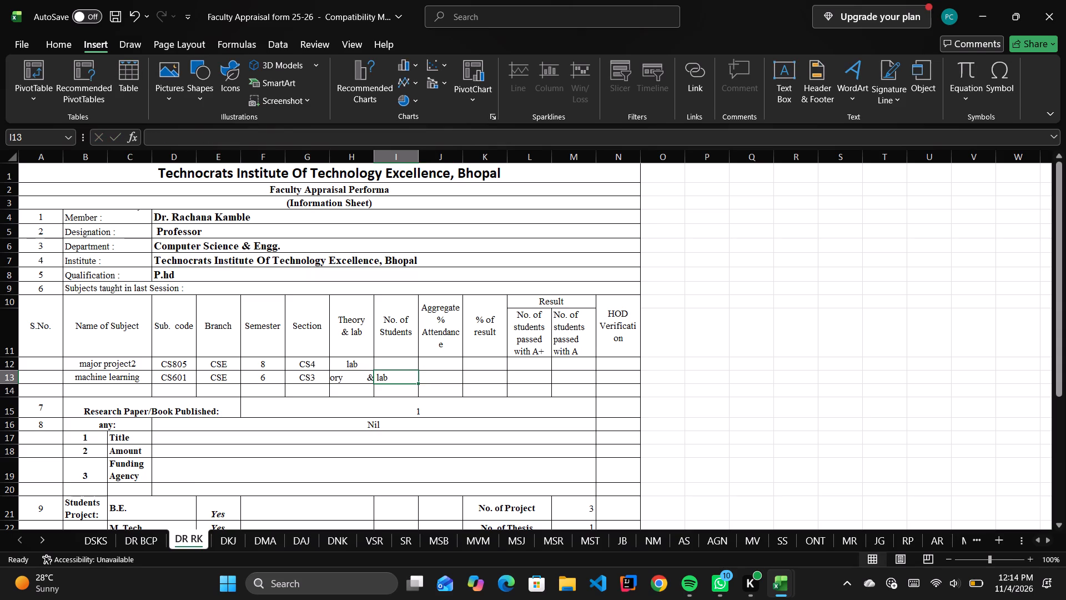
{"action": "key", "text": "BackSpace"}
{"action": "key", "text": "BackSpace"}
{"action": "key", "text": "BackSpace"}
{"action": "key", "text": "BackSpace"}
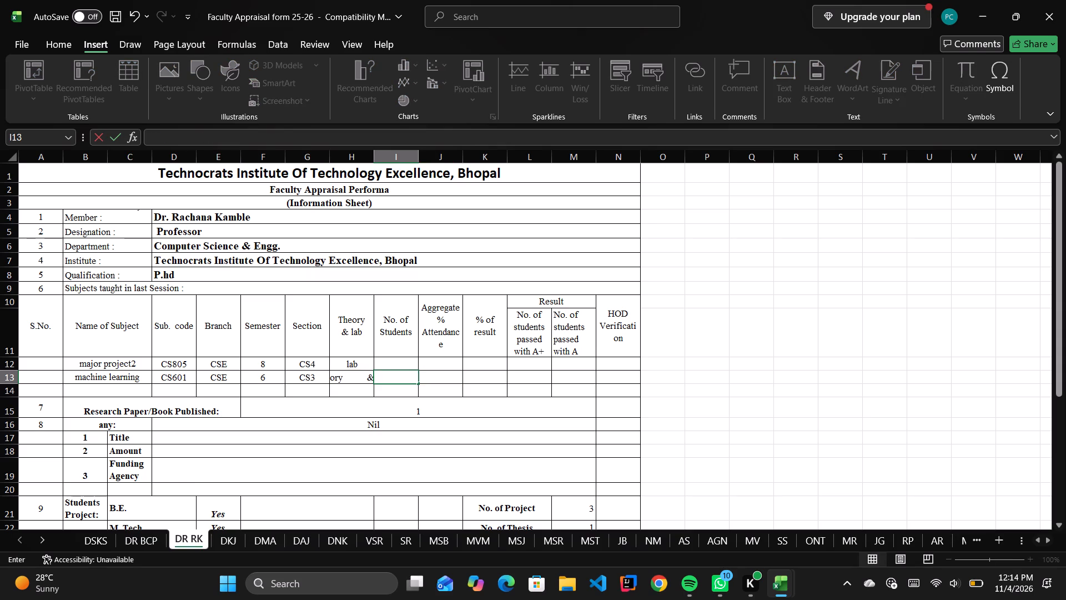
Shorten machine learning's type in H13 to Th.
{"action": "left_click", "coordinate": [368, 381]}
{"action": "double_click", "coordinate": [368, 381]}
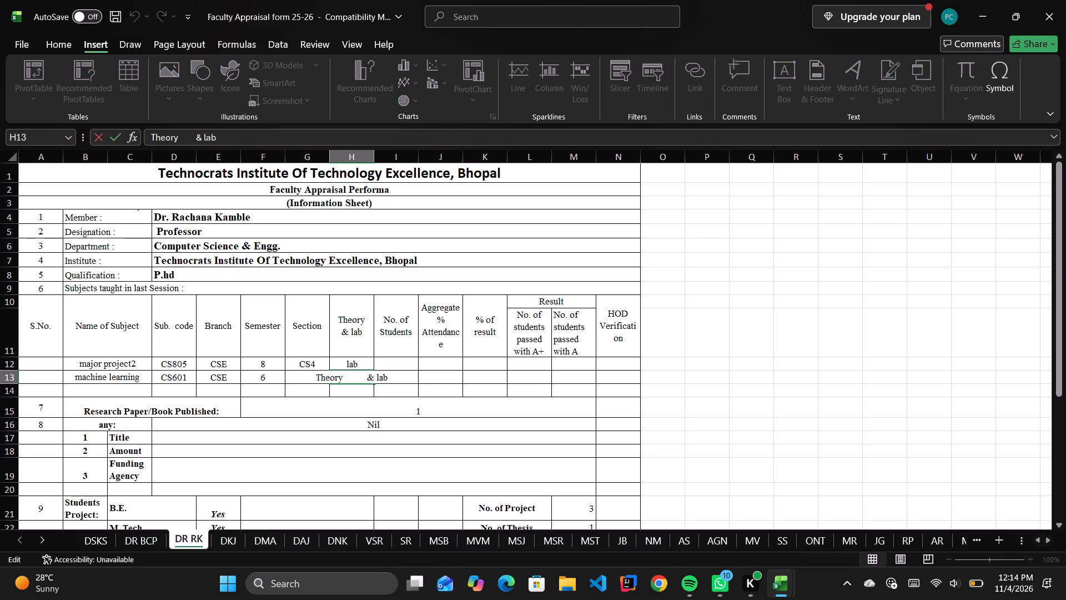
{"action": "key", "text": "BackSpace"}
{"action": "key", "text": "BackSpace"}
{"action": "key", "text": "BackSpace"}
{"action": "key", "text": "BackSpace"}
{"action": "key", "text": "BackSpace"}
{"action": "key", "text": "BackSpace"}
{"action": "key", "text": "BackSpace"}
{"action": "key", "text": "BackSpace"}
{"action": "key", "text": "BackSpace"}
{"action": "key", "text": "BackSpace"}
{"action": "key", "text": "BackSpace"}
{"action": "key", "text": "BackSpace"}
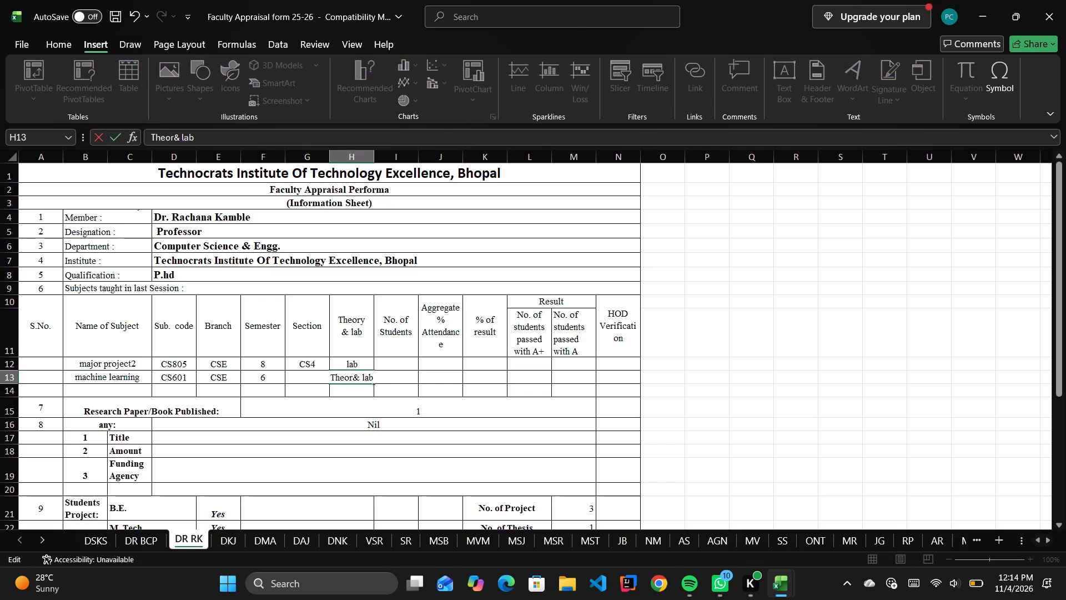
{"action": "key", "text": "BackSpace"}
{"action": "key", "text": "BackSpace"}
{"action": "key", "text": "BackSpace"}
{"action": "key", "text": "Right"}
{"action": "key", "text": "Right"}
{"action": "key", "text": "Right"}
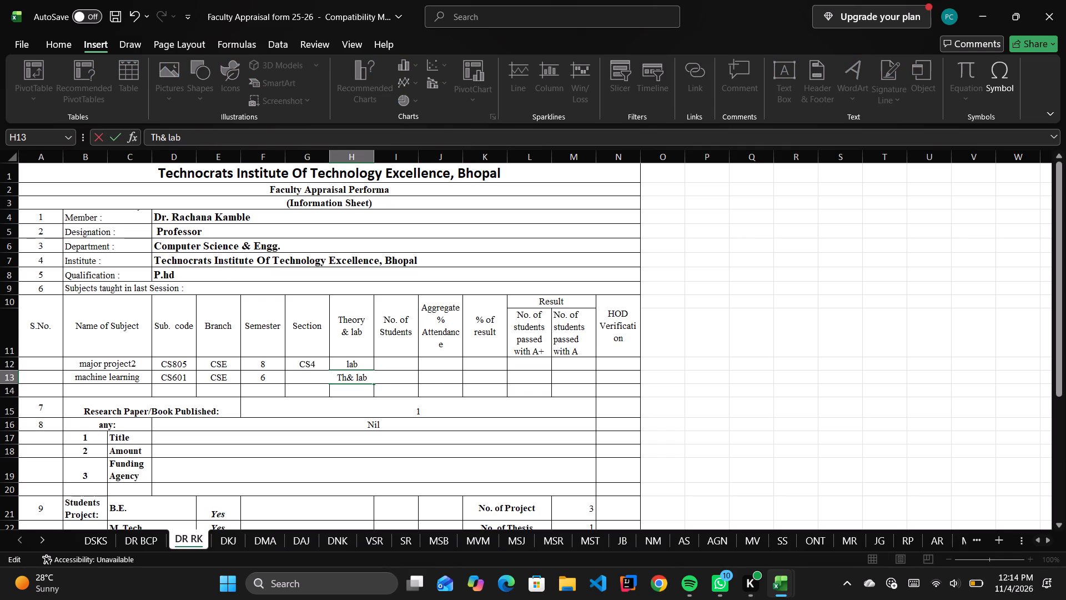
{"action": "key", "text": "Right"}
{"action": "key", "text": "Right"}
{"action": "key", "text": "BackSpace"}
{"action": "key", "text": "BackSpace"}
{"action": "key", "text": "BackSpace"}
{"action": "key", "text": "BackSpace"}
{"action": "key", "text": "BackSpace"}
{"action": "left_click", "coordinate": [488, 357]}
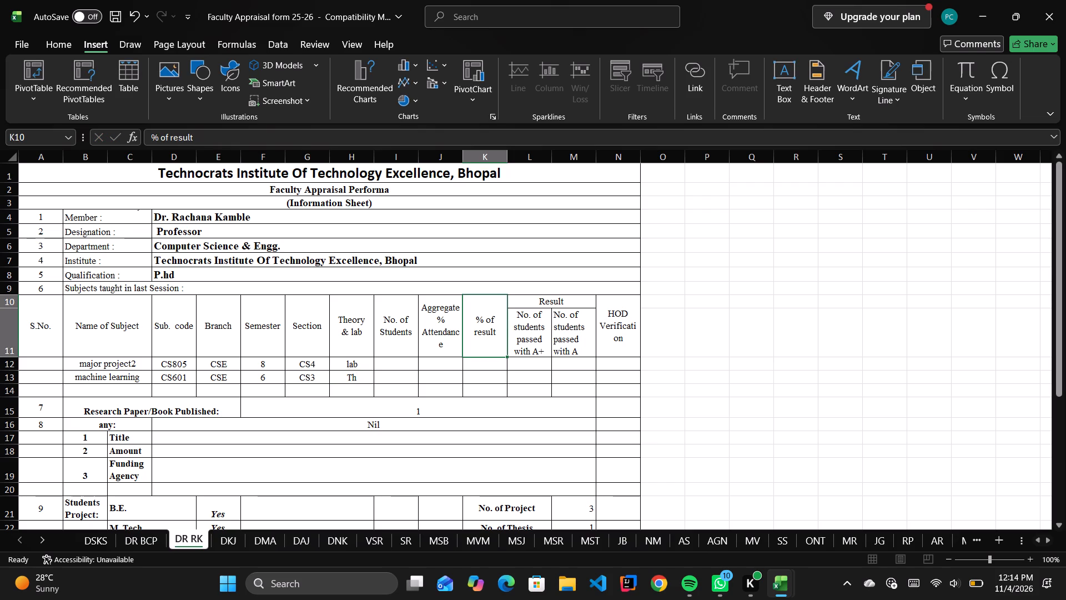
Enter software architecture as the third subject name in B14.
{"action": "scroll", "coordinate": [353, 419], "scroll_direction": "down", "scroll_amount": 1}
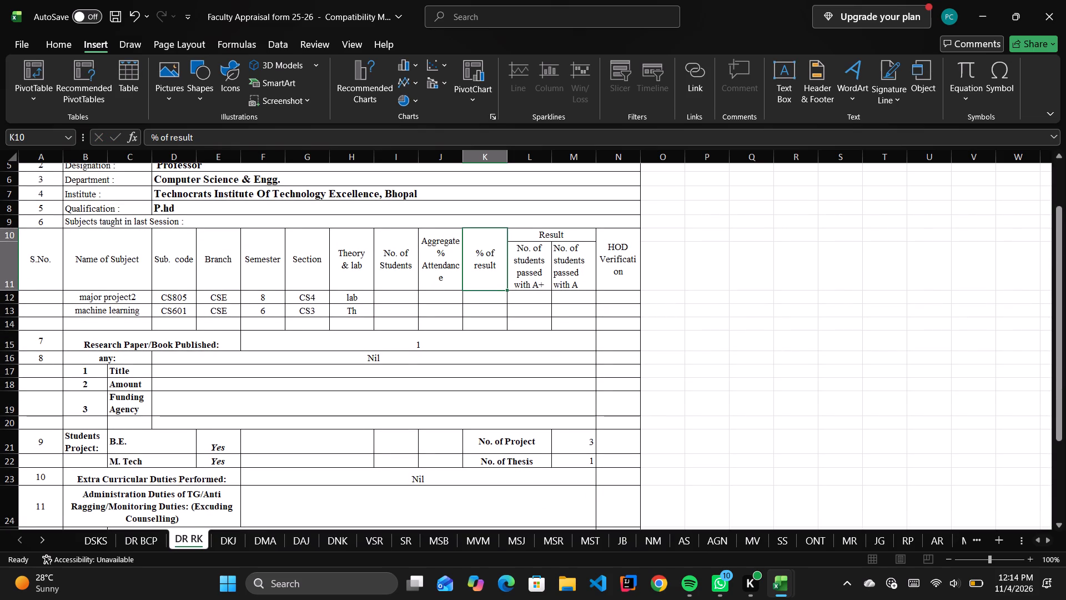
{"action": "left_click", "coordinate": [135, 332]}
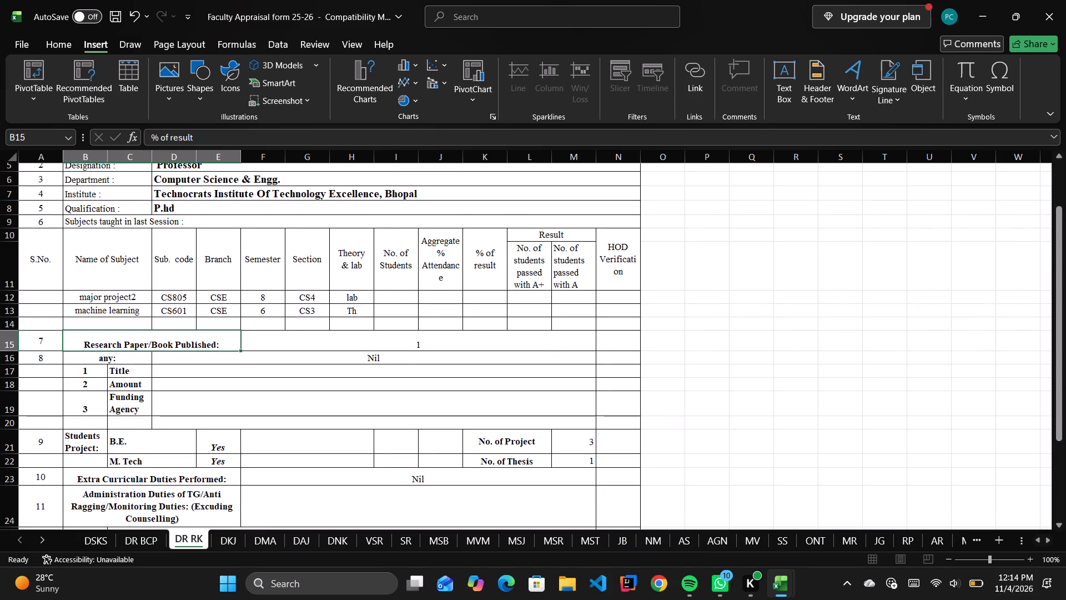
{"action": "left_click", "coordinate": [131, 323]}
{"action": "type", "text": "softea"}
{"action": "key", "text": "BackSpace"}
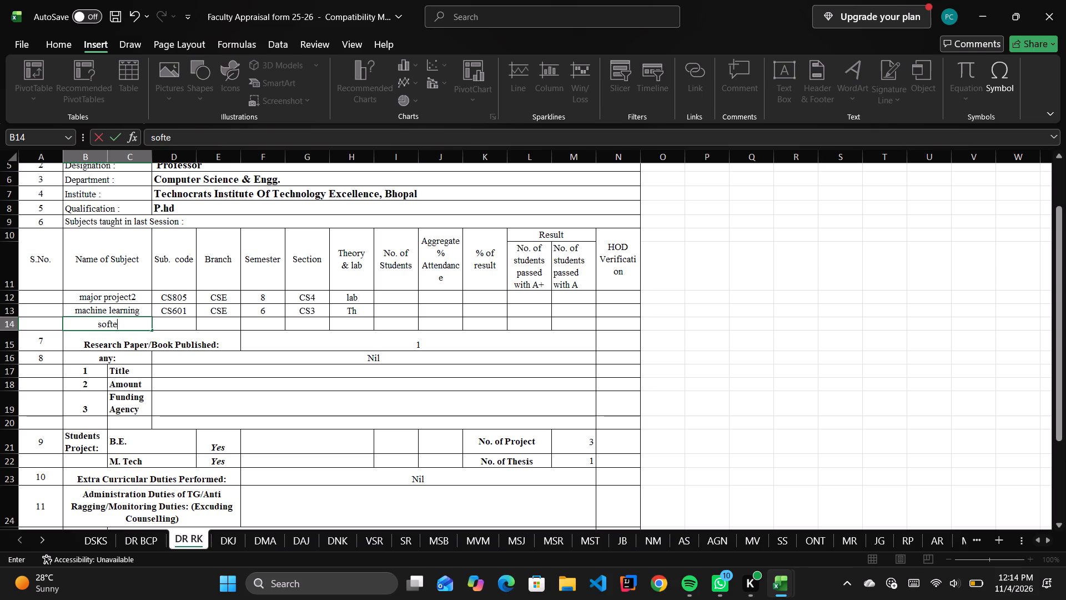
{"action": "key", "text": "BackSpace"}
{"action": "type", "text": "ware architect"}
{"action": "key", "text": "BackSpace"}
{"action": "type", "text": "ture"}
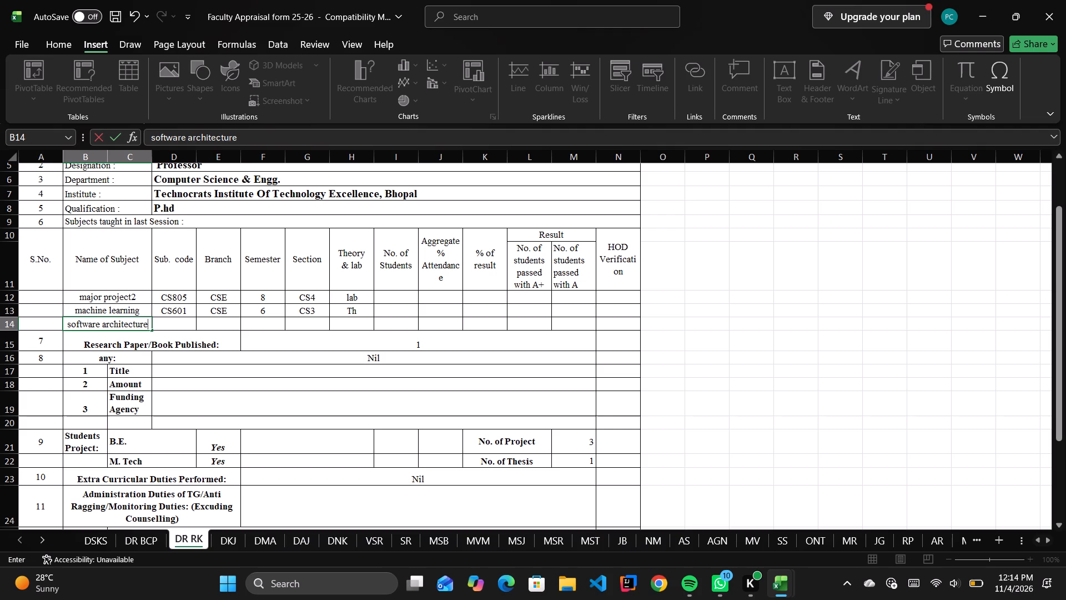
Enter subject code CS701 in D14 and branch CSE in E14 for software architecture.
{"action": "left_click", "coordinate": [195, 319]}
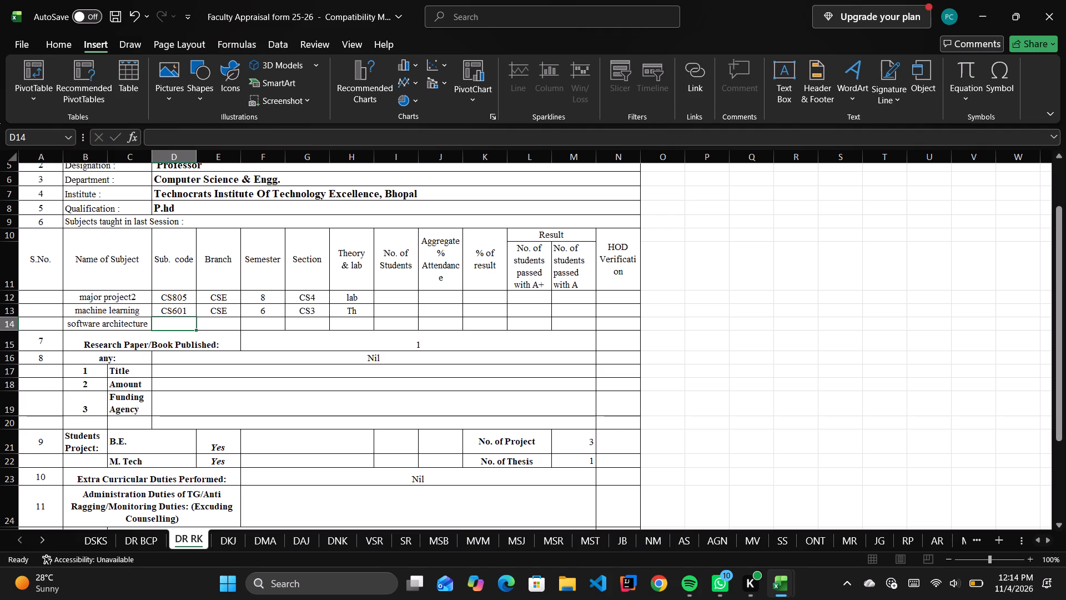
{"action": "type", "text": "CS"}
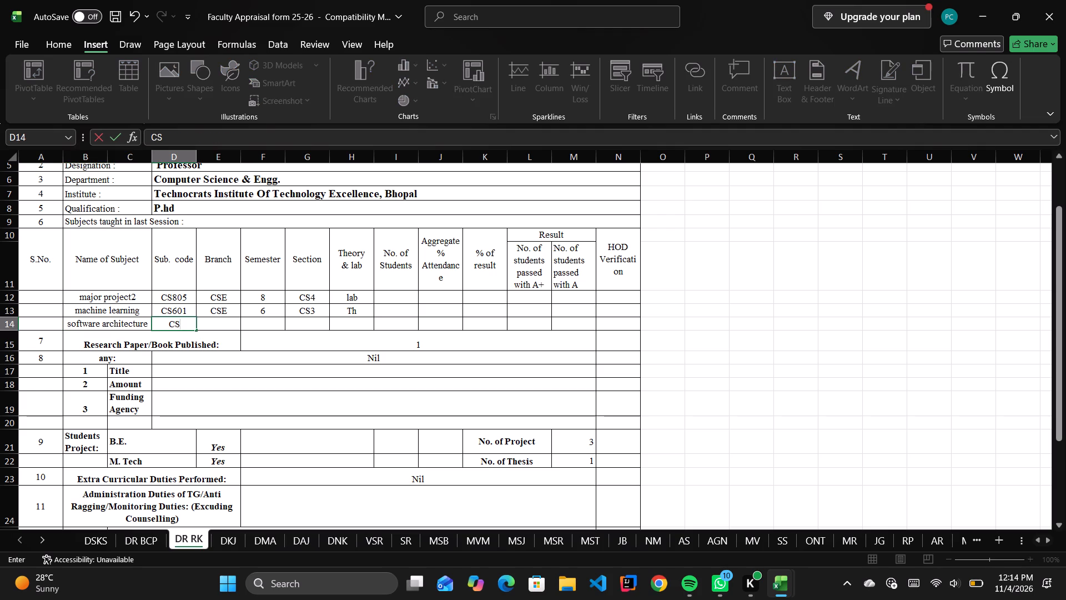
{"action": "type", "text": "70"}
{"action": "key", "text": "1"}
{"action": "left_click", "coordinate": [217, 329]}
{"action": "type", "text": "CSE"}
Enter section CS7 in G14 and type th+lab in H14 for software architecture.
{"action": "left_click", "coordinate": [265, 326]}
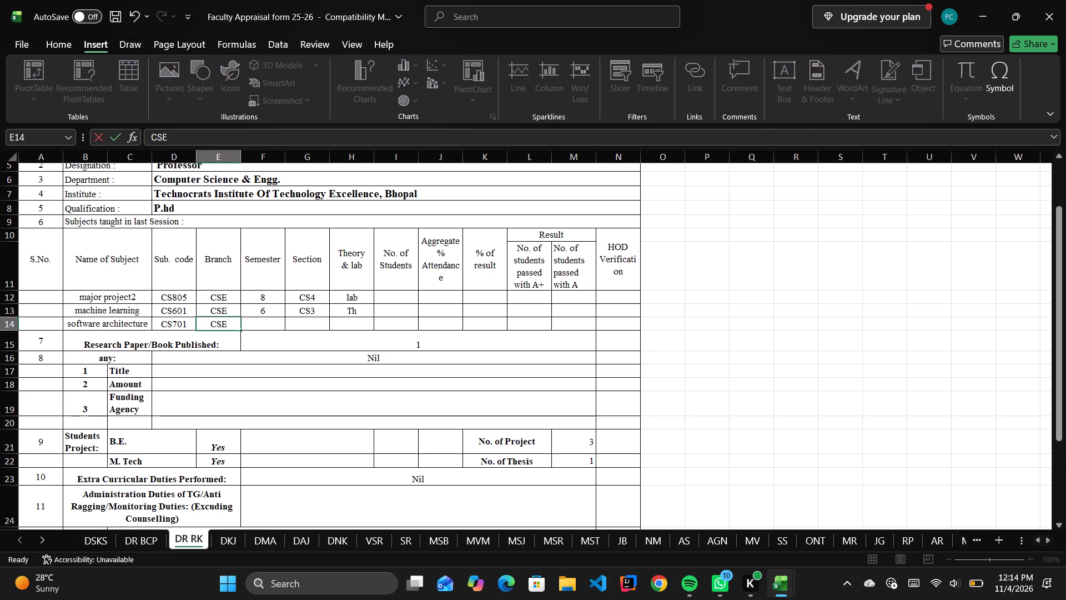
{"action": "left_click", "coordinate": [299, 326]}
{"action": "type", "text": "CS"}
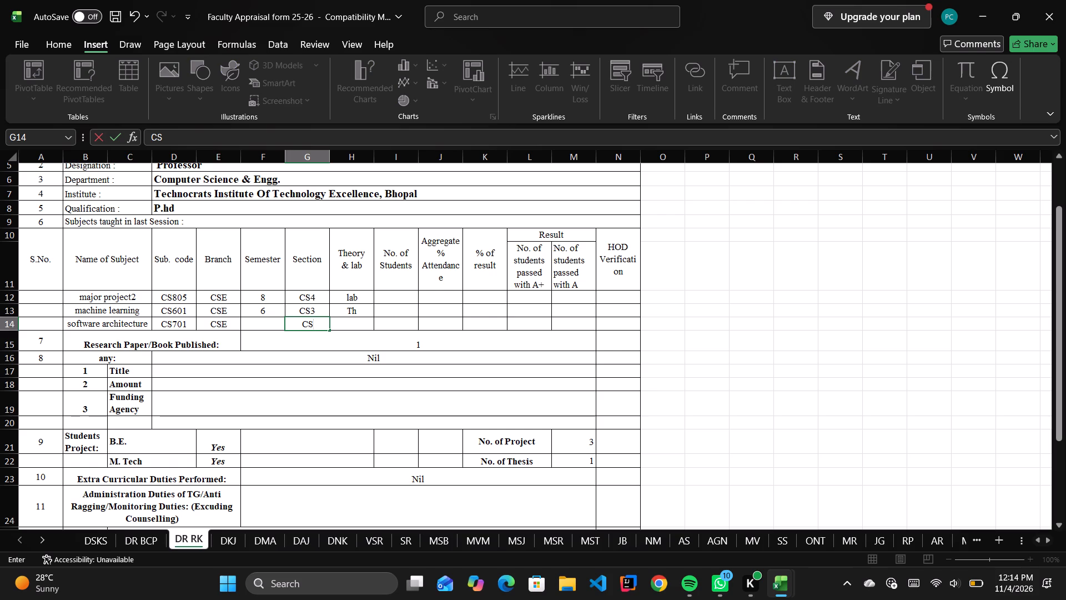
{"action": "key", "text": "7"}
{"action": "left_click", "coordinate": [345, 323]}
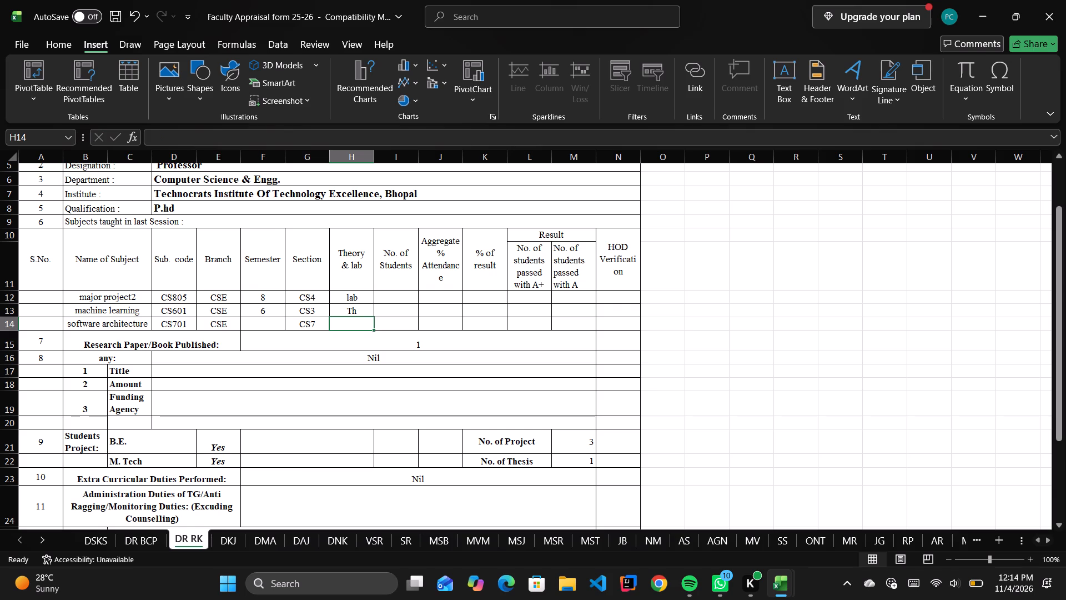
{"action": "type", "text": "th"}
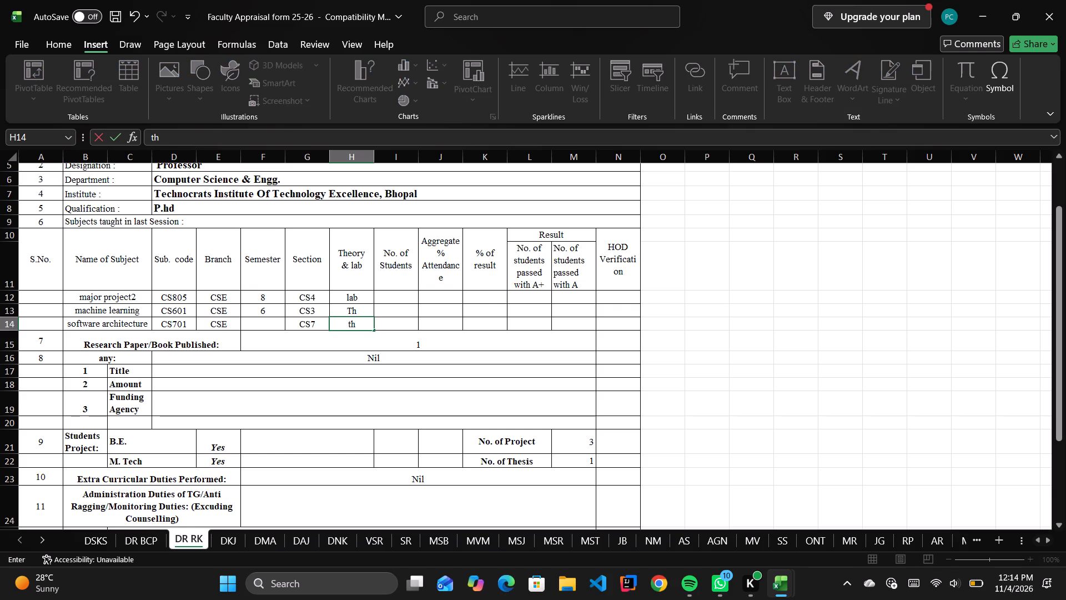
{"action": "key", "text": "shift+plus"}
{"action": "type", "text": "lab"}
Enter semester 7 for software architecture in F14.
{"action": "left_click", "coordinate": [266, 326]}
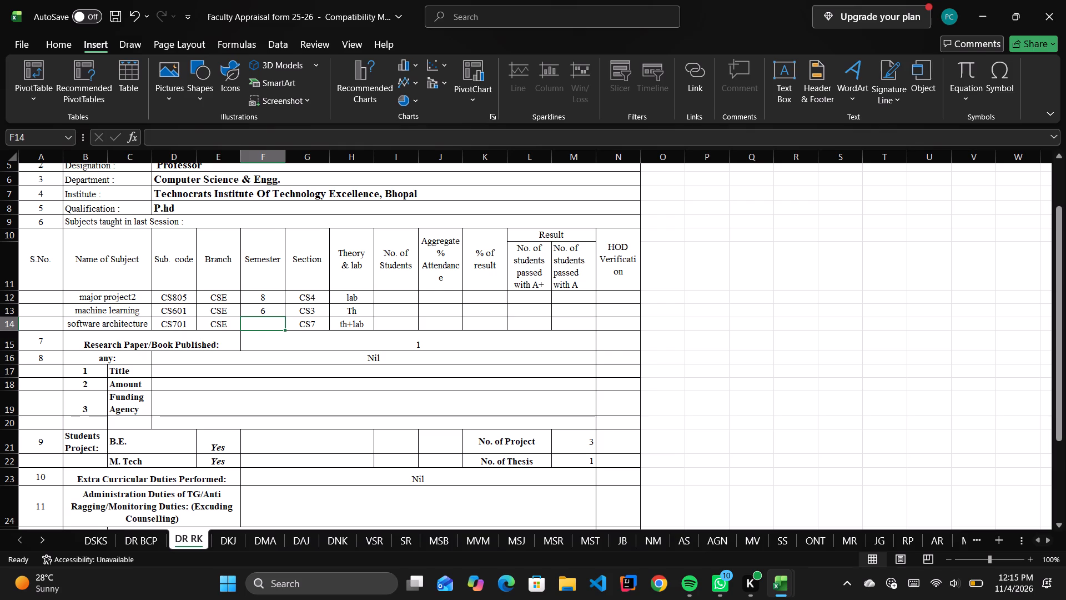
{"action": "key", "text": "7"}
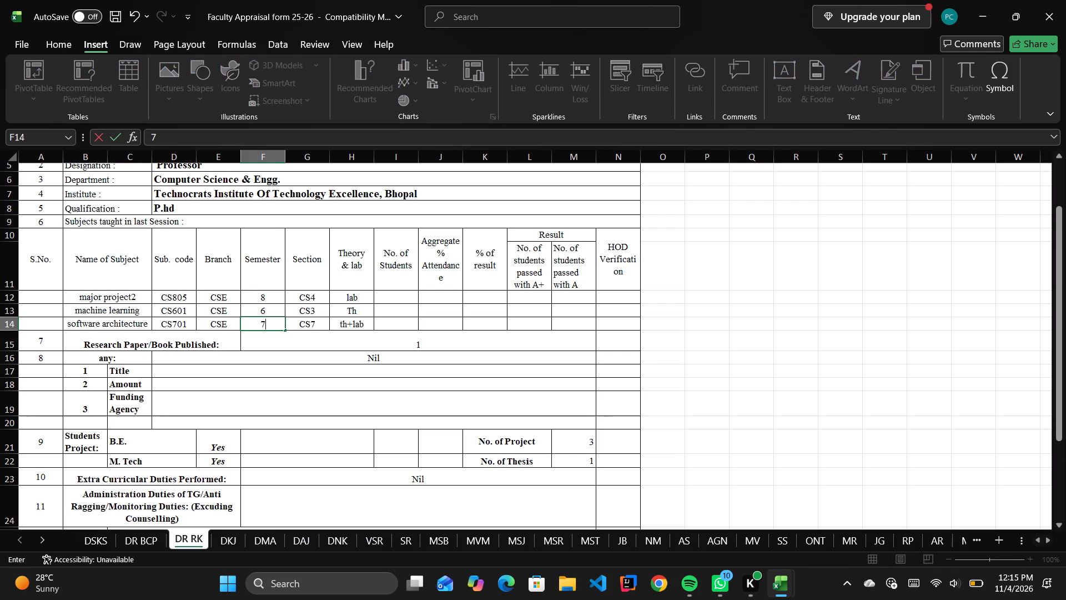
Insert an entire row above the software architecture row, at row 14.
{"action": "scroll", "coordinate": [417, 315], "scroll_direction": "left", "scroll_amount": 1}
{"action": "scroll", "coordinate": [417, 315], "scroll_direction": "down", "scroll_amount": 1}
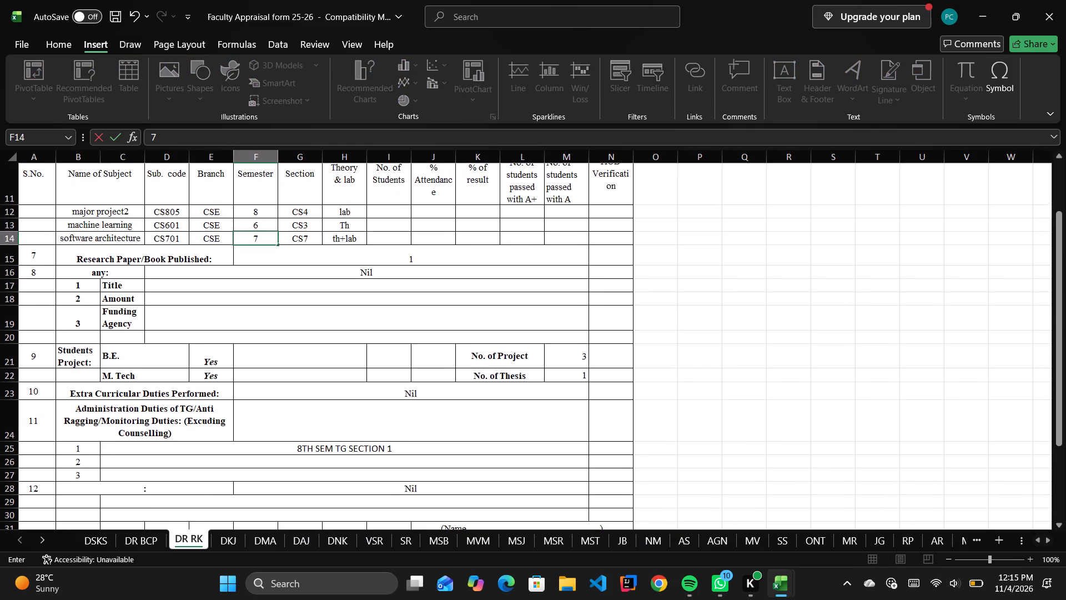
{"action": "left_click", "coordinate": [143, 241]}
{"action": "right_click", "coordinate": [143, 241]}
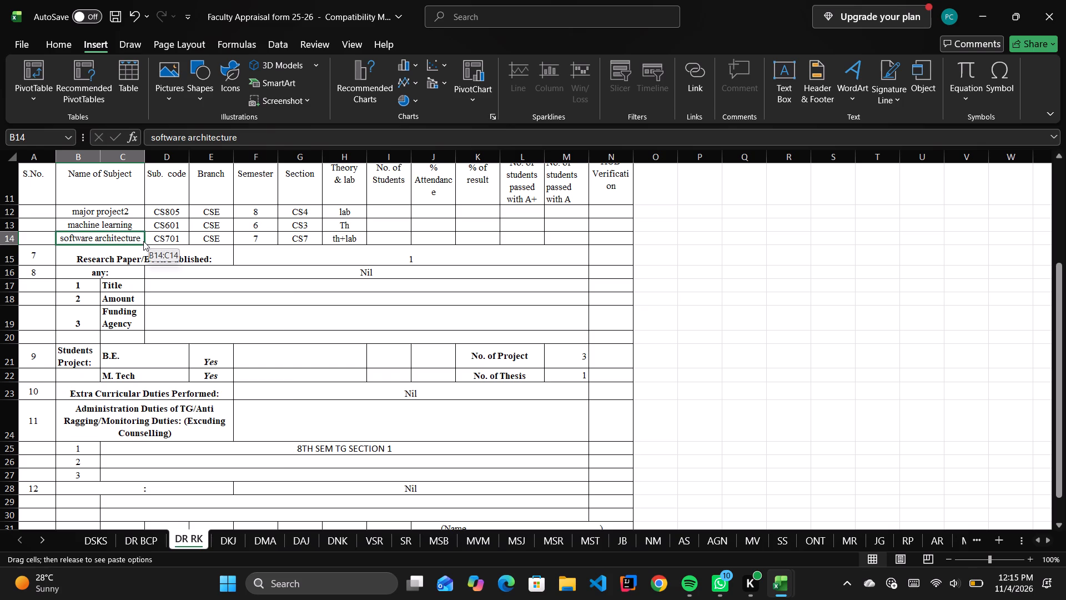
{"action": "right_click", "coordinate": [136, 240]}
{"action": "right_click", "coordinate": [136, 240]}
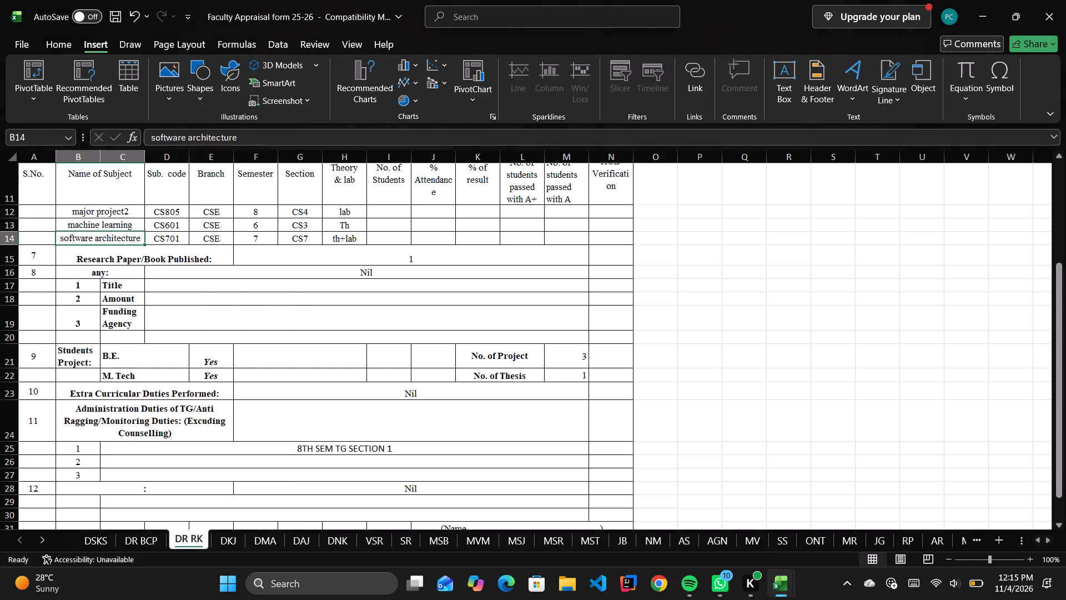
{"action": "right_click", "coordinate": [136, 240]}
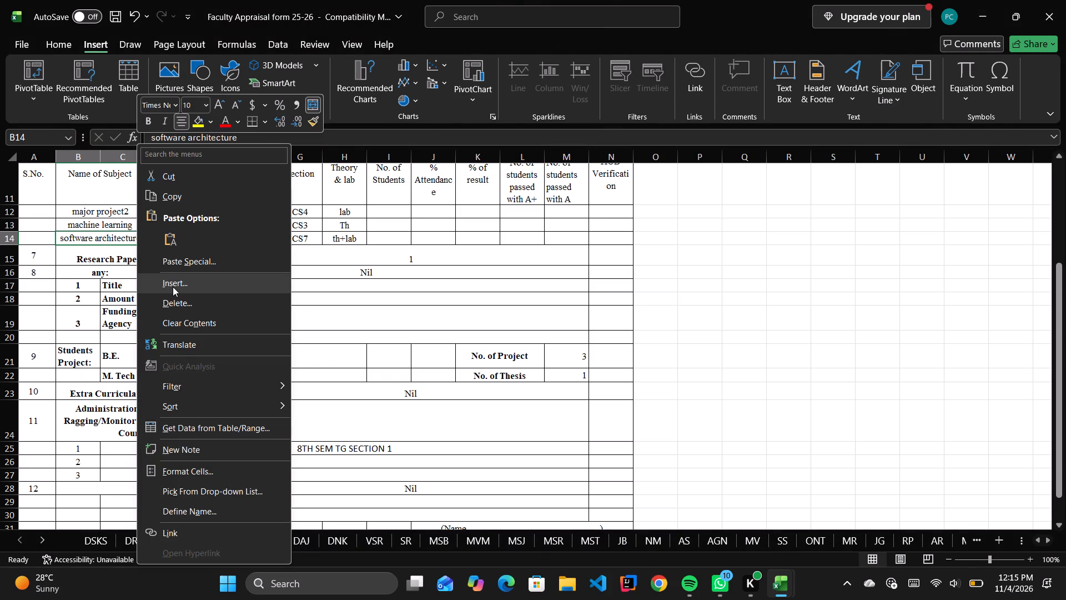
{"action": "left_click", "coordinate": [173, 287]}
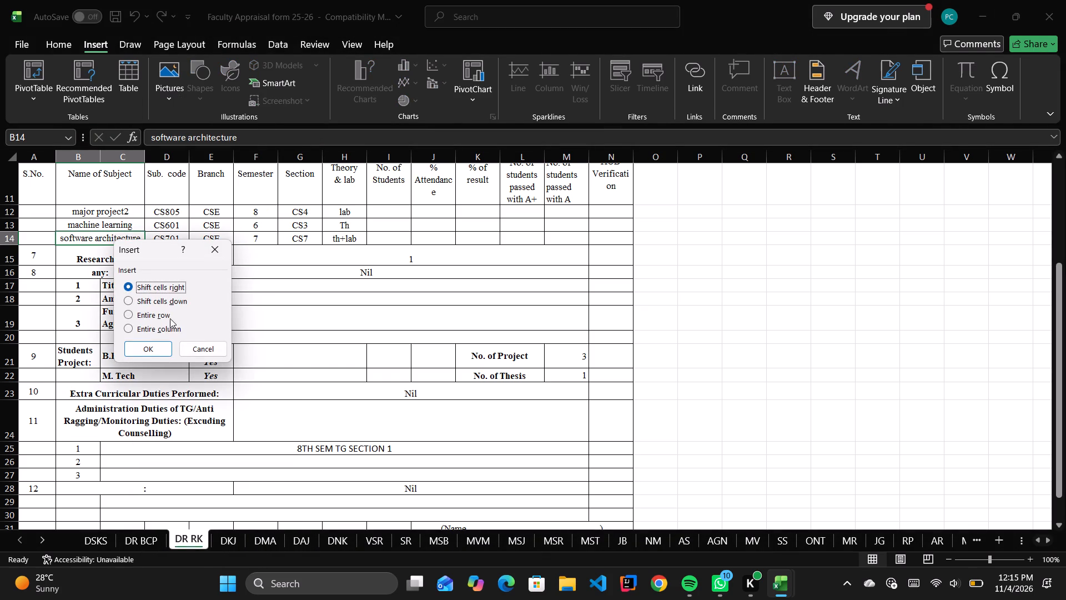
{"action": "left_click", "coordinate": [163, 317]}
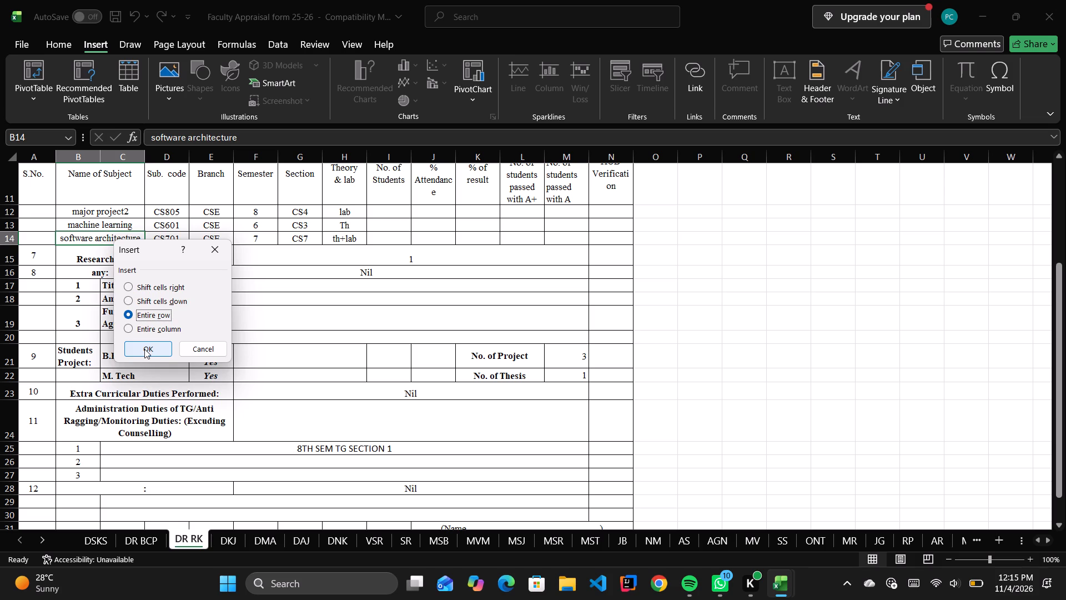
{"action": "left_click", "coordinate": [144, 349]}
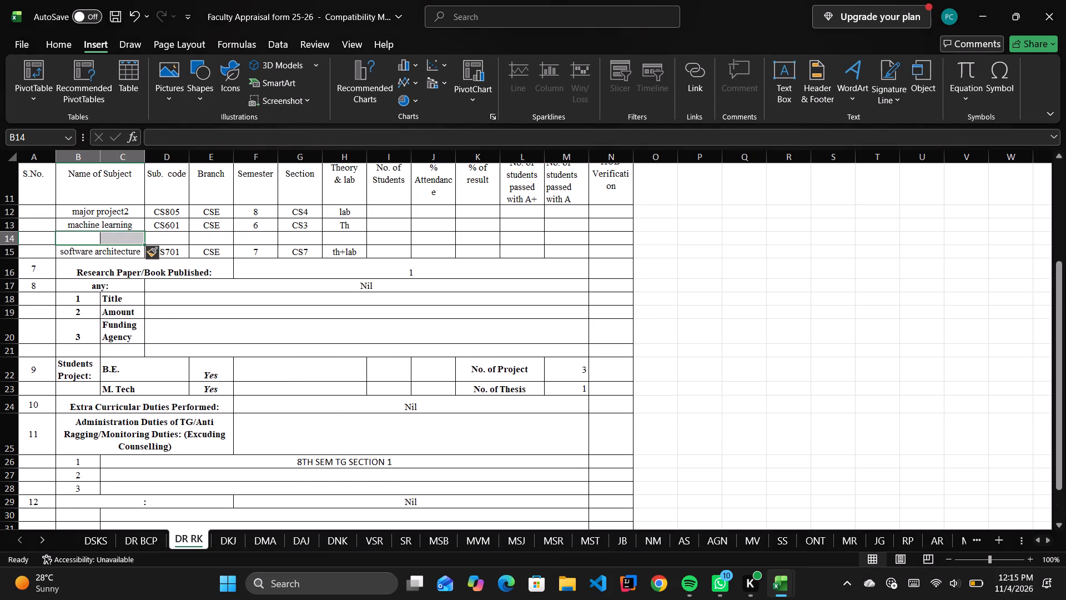
{"action": "left_click", "coordinate": [136, 256]}
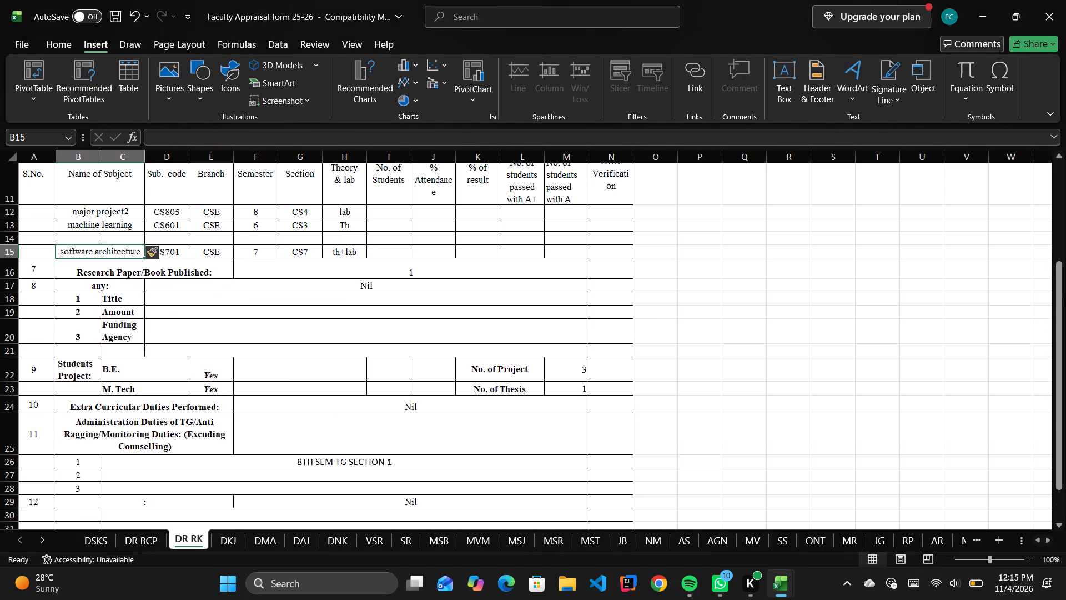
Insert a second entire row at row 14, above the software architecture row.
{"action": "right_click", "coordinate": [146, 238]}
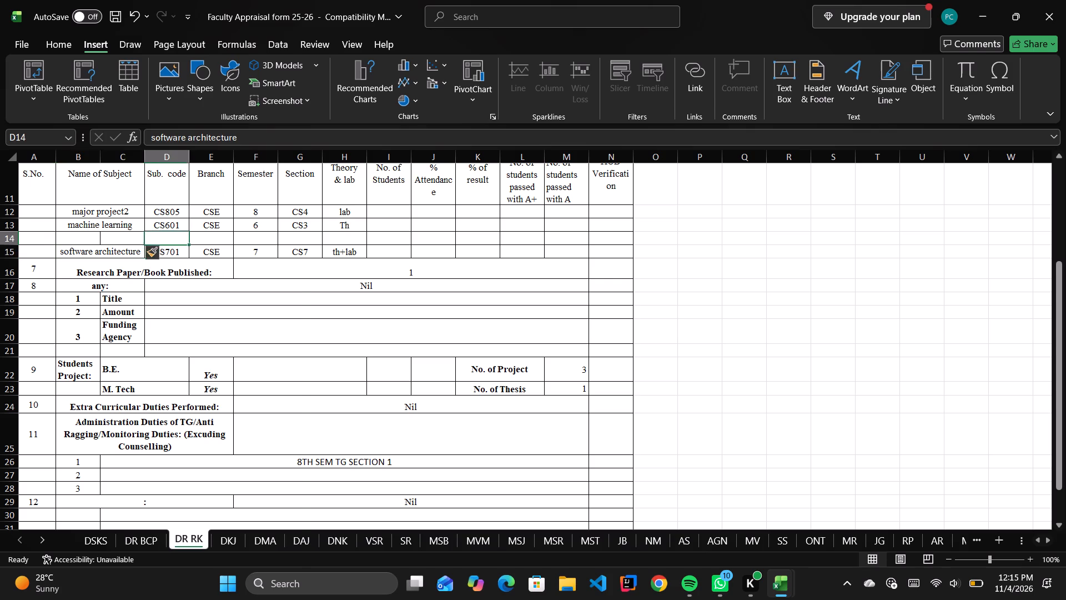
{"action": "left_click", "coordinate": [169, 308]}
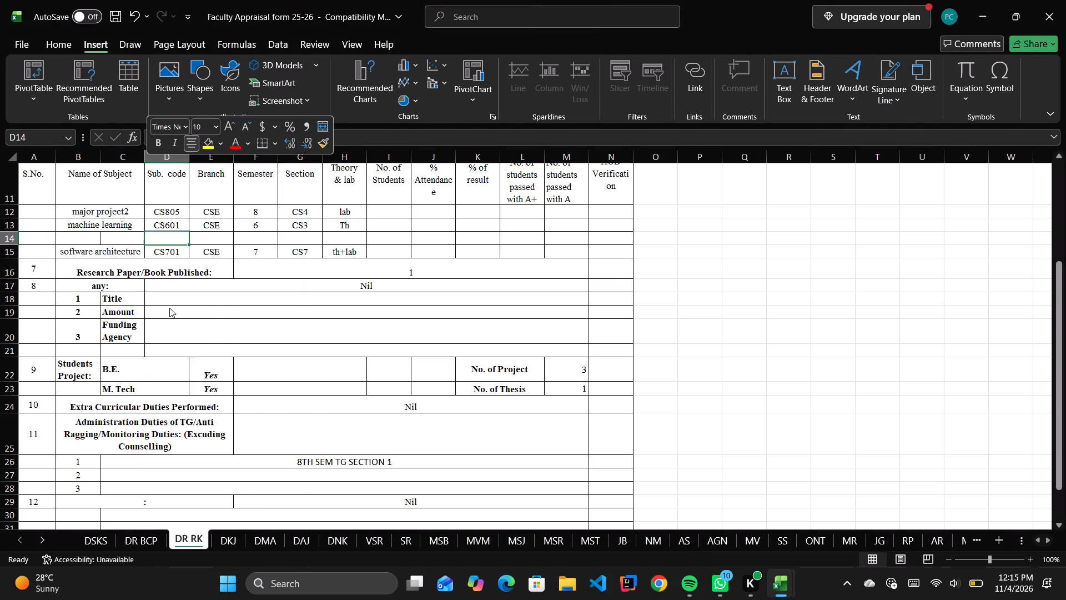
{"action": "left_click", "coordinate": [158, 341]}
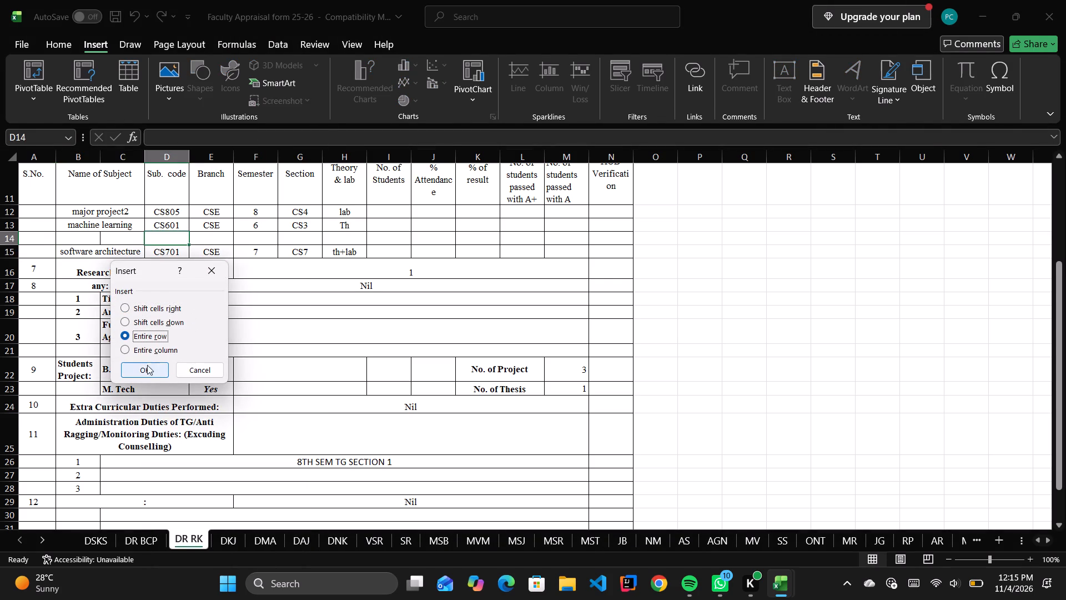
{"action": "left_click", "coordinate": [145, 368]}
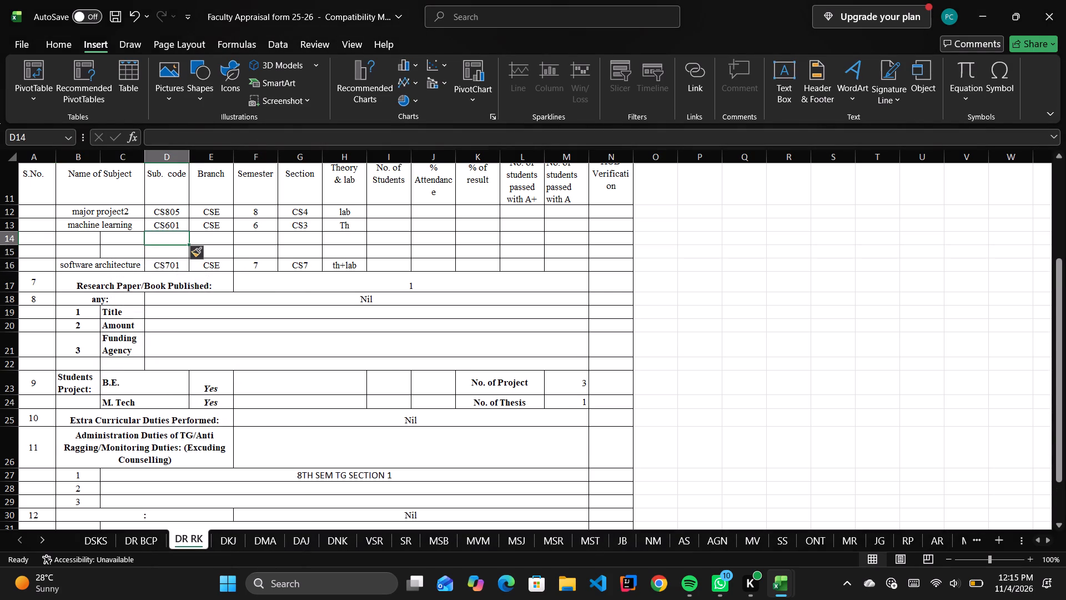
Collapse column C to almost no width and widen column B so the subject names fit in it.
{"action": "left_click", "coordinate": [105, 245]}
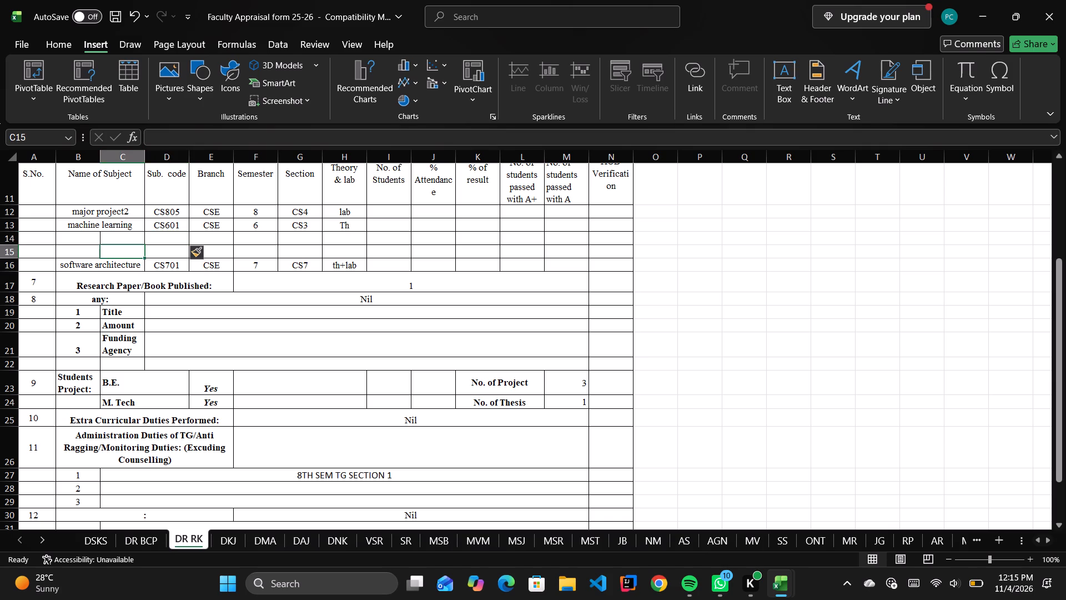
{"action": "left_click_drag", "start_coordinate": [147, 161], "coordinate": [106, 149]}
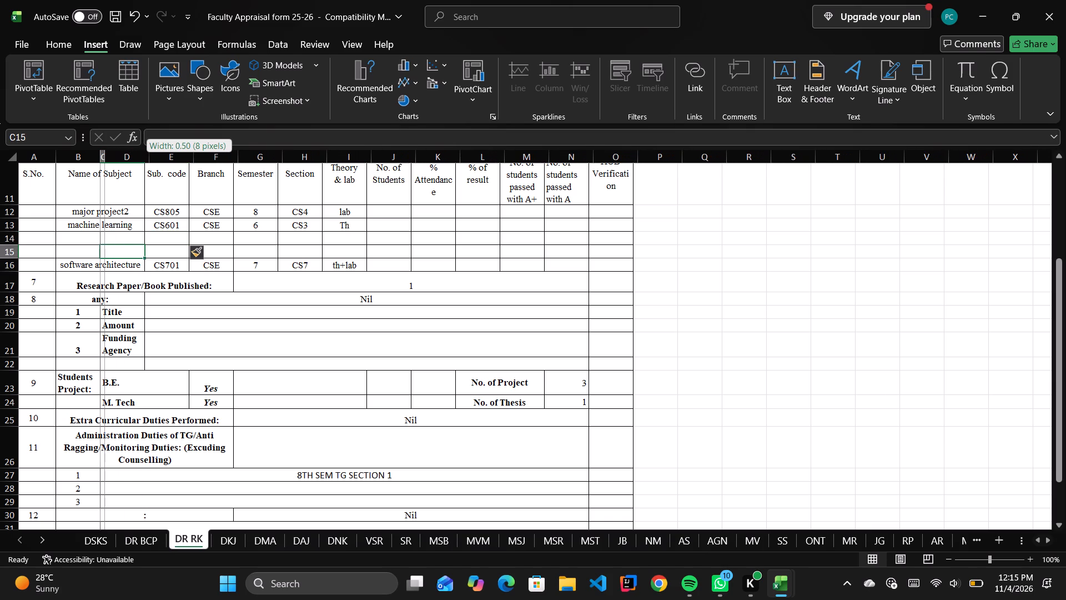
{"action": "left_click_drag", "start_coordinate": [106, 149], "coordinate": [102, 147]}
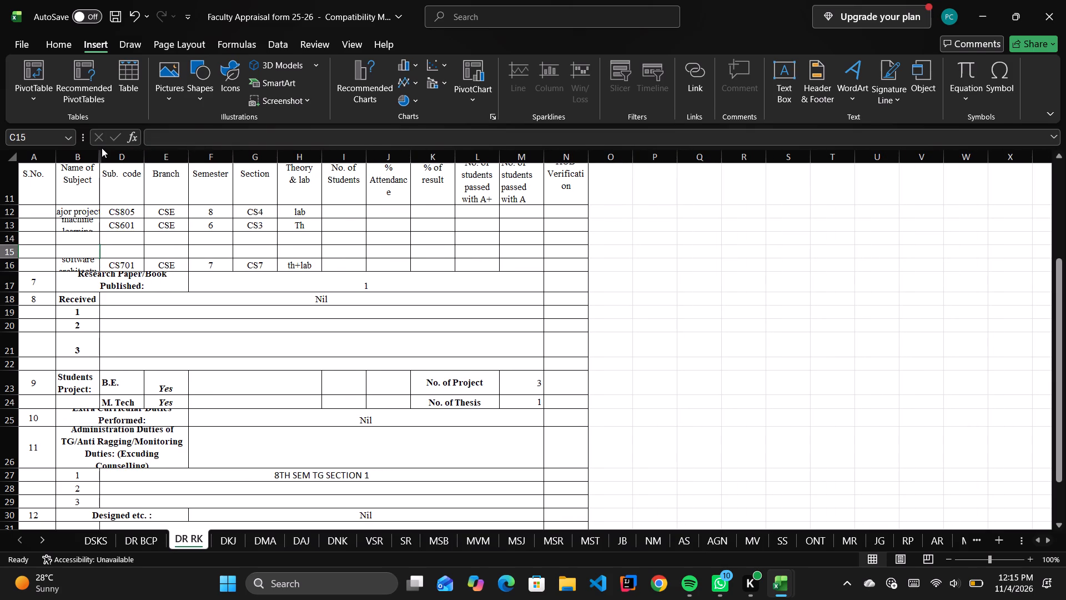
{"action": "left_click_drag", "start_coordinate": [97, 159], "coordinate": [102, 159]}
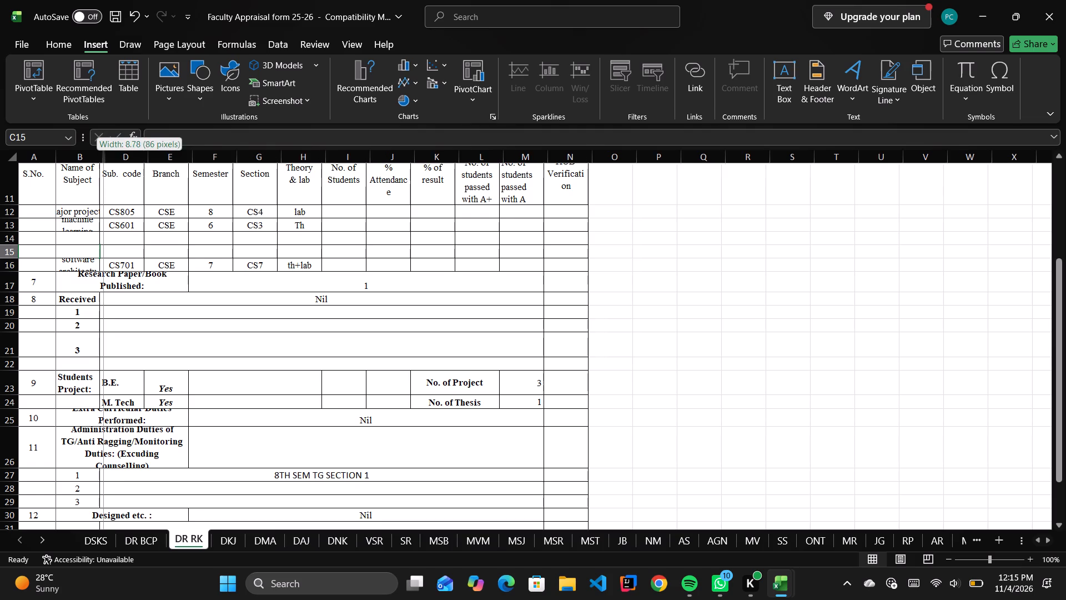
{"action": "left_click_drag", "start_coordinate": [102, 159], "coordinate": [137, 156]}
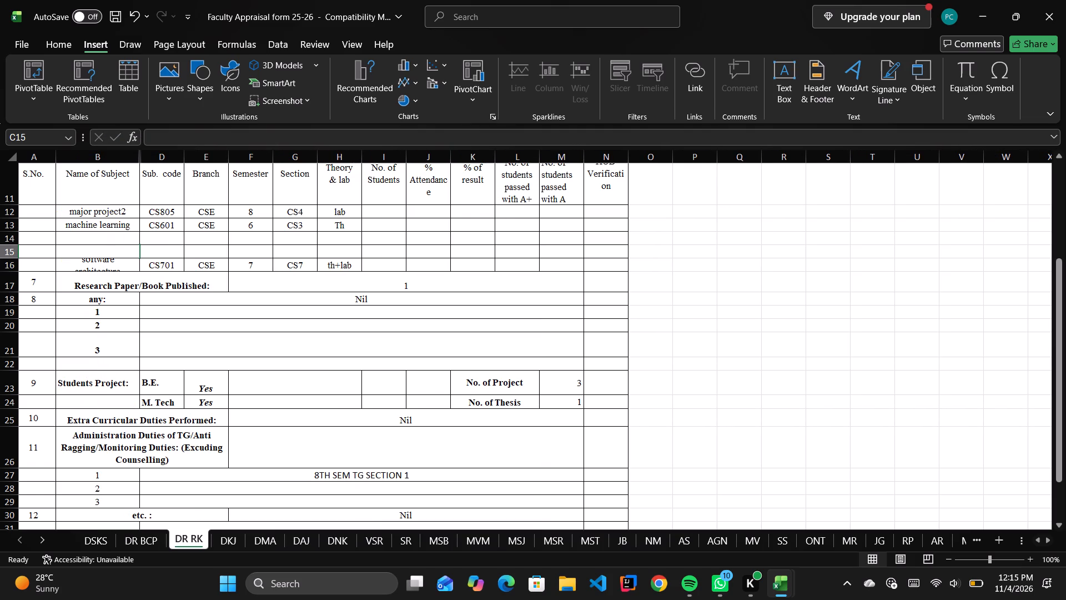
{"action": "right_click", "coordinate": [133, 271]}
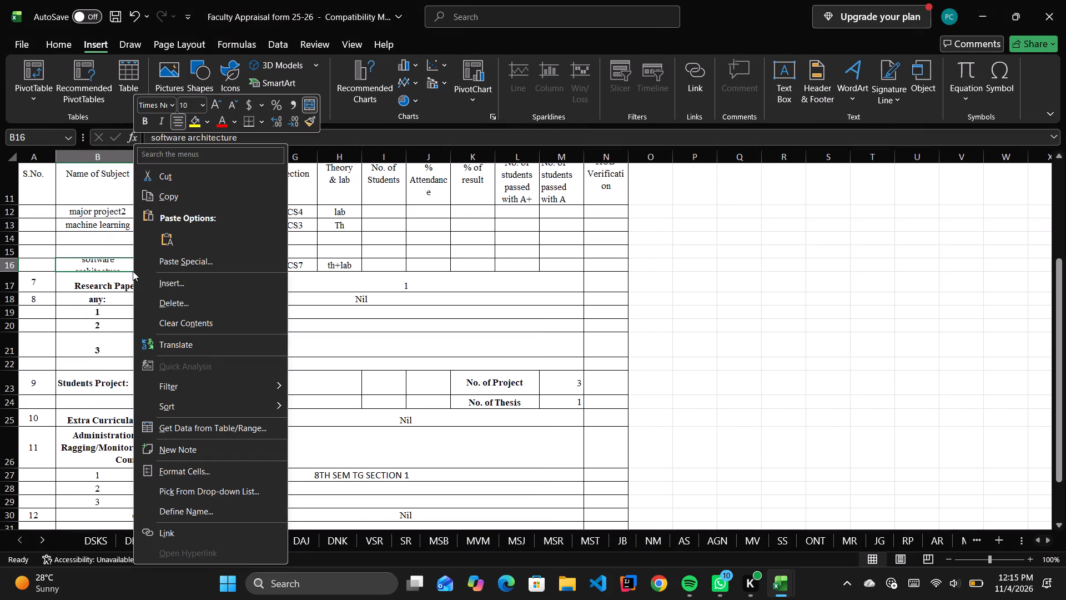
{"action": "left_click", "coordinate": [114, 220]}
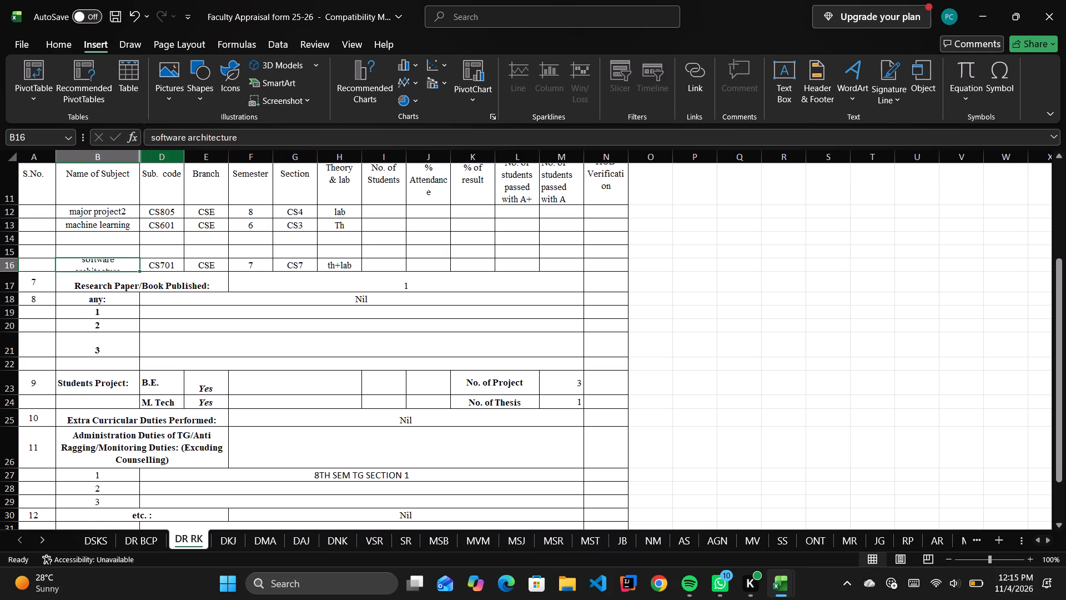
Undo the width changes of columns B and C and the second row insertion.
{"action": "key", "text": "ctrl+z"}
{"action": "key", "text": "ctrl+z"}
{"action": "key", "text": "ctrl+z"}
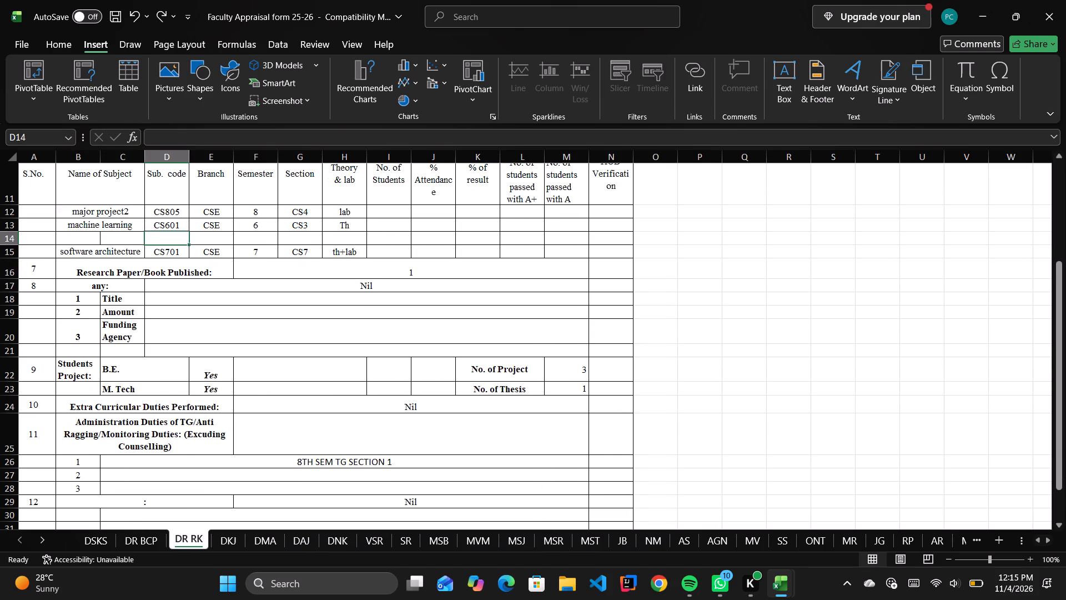
Widen column B to about double its width and collapse column C so the subject name area is effectively one column.
{"action": "left_click", "coordinate": [97, 241]}
{"action": "left_click_drag", "start_coordinate": [100, 239], "coordinate": [115, 238]}
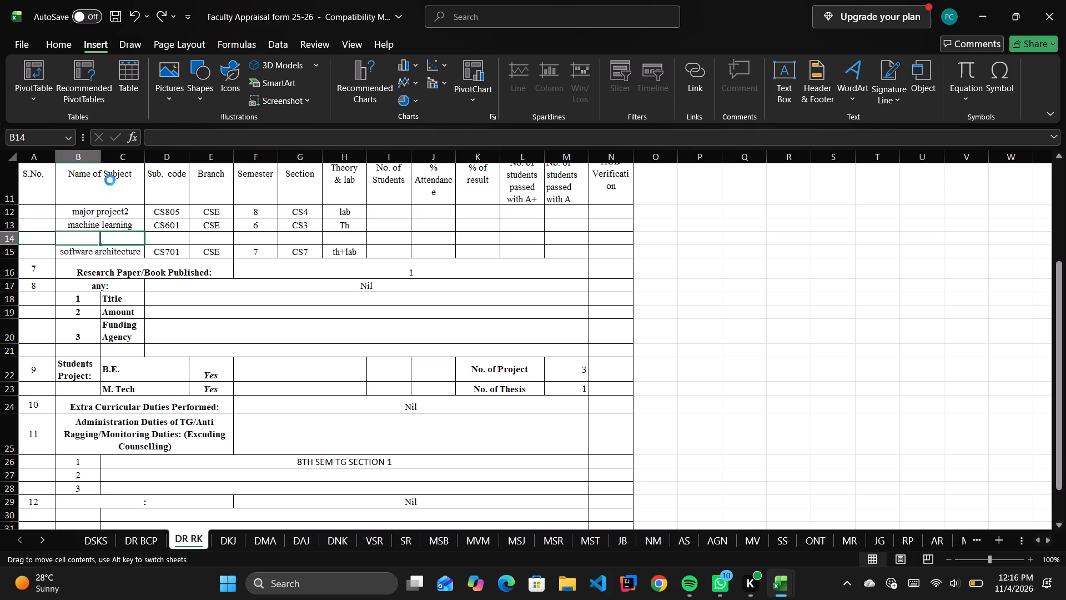
{"action": "left_click_drag", "start_coordinate": [102, 157], "coordinate": [145, 156]}
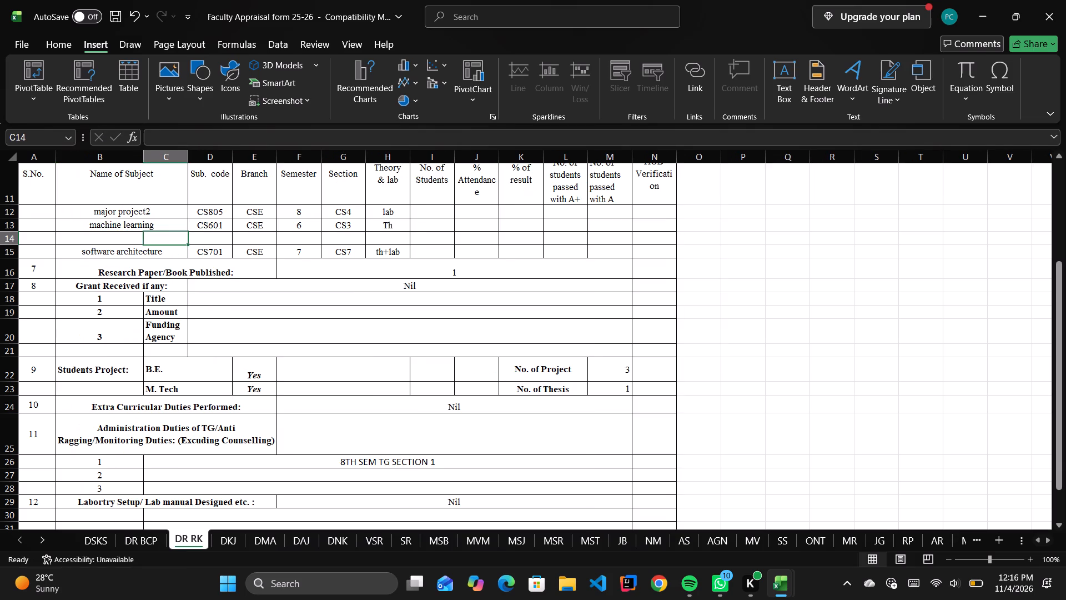
{"action": "left_click_drag", "start_coordinate": [188, 156], "coordinate": [233, 156]}
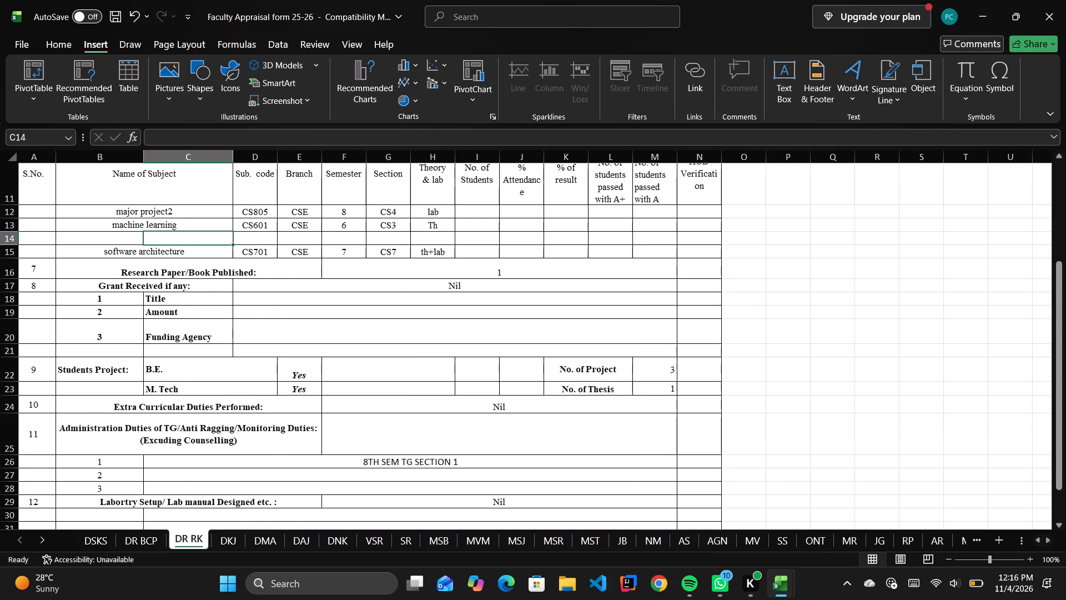
{"action": "left_click_drag", "start_coordinate": [230, 157], "coordinate": [164, 153]}
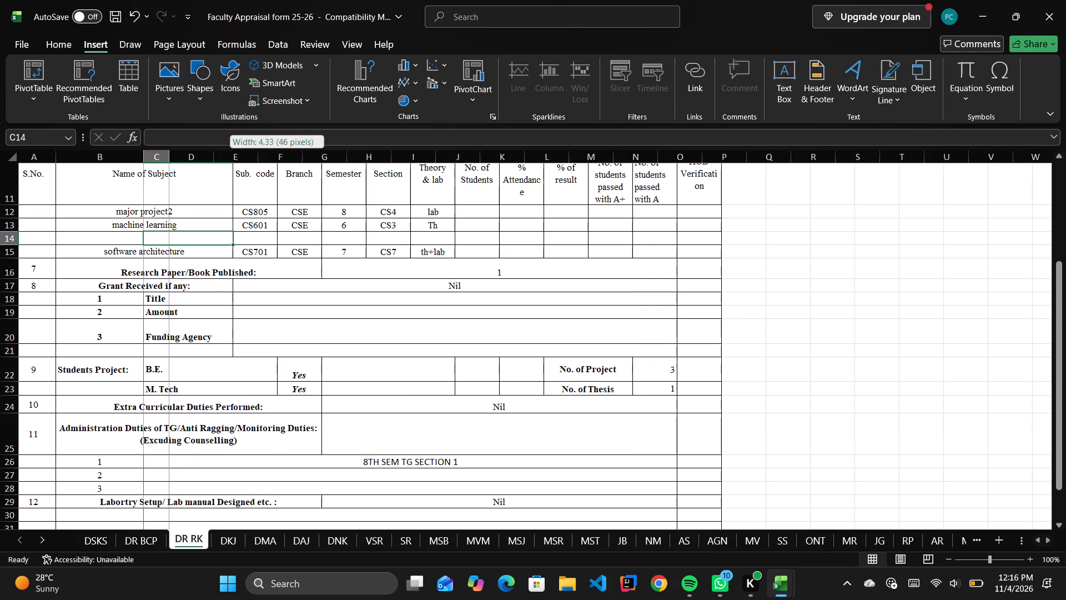
{"action": "left_click_drag", "start_coordinate": [164, 153], "coordinate": [141, 151]}
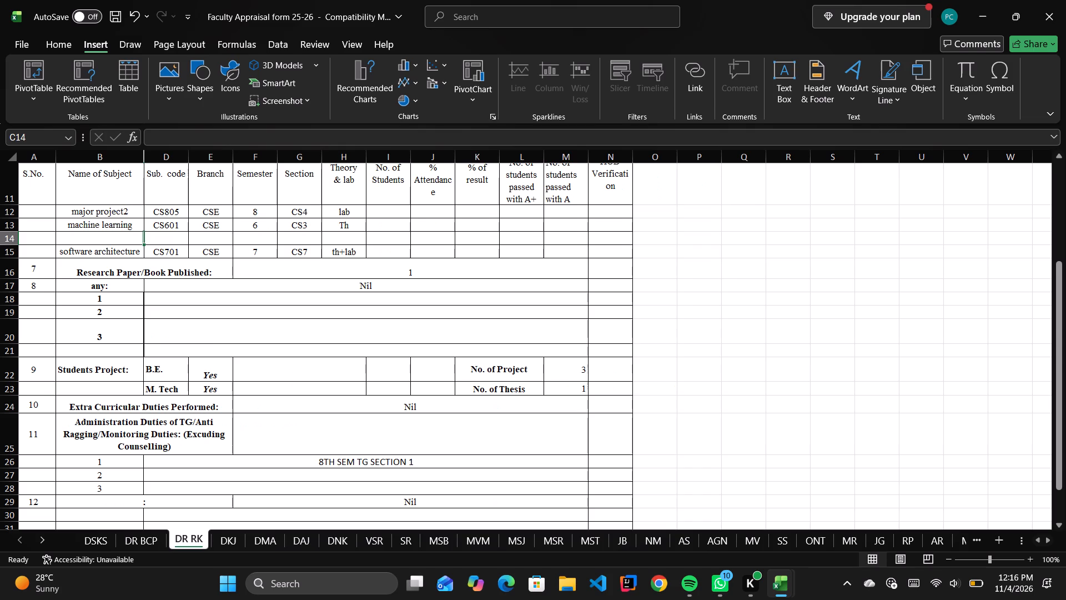
Enter major project1 as the name of subject in B14.
{"action": "left_click", "coordinate": [113, 243]}
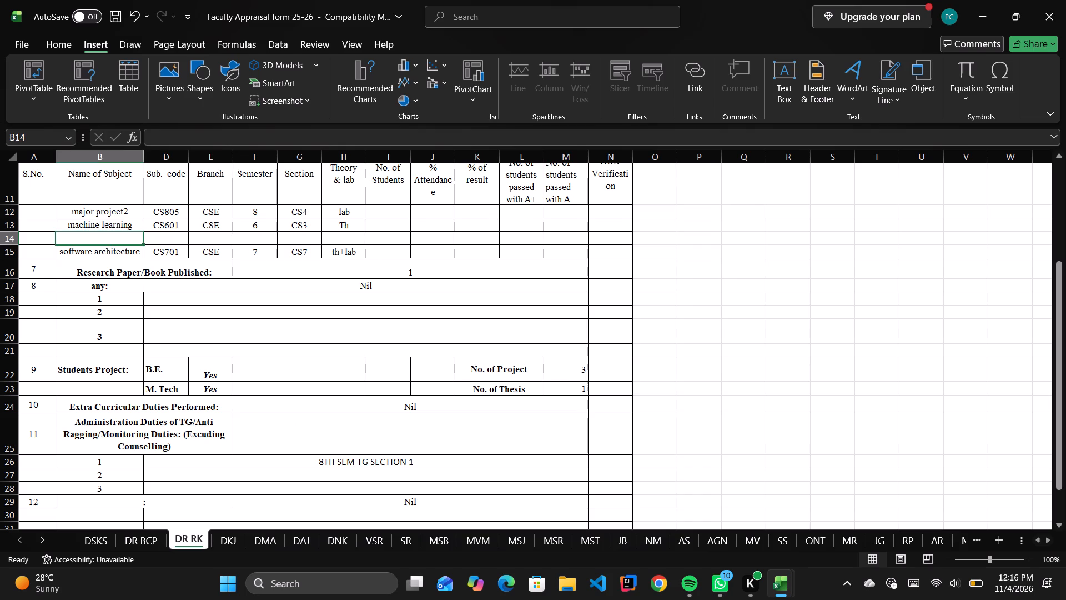
{"action": "type", "text": "Maj"}
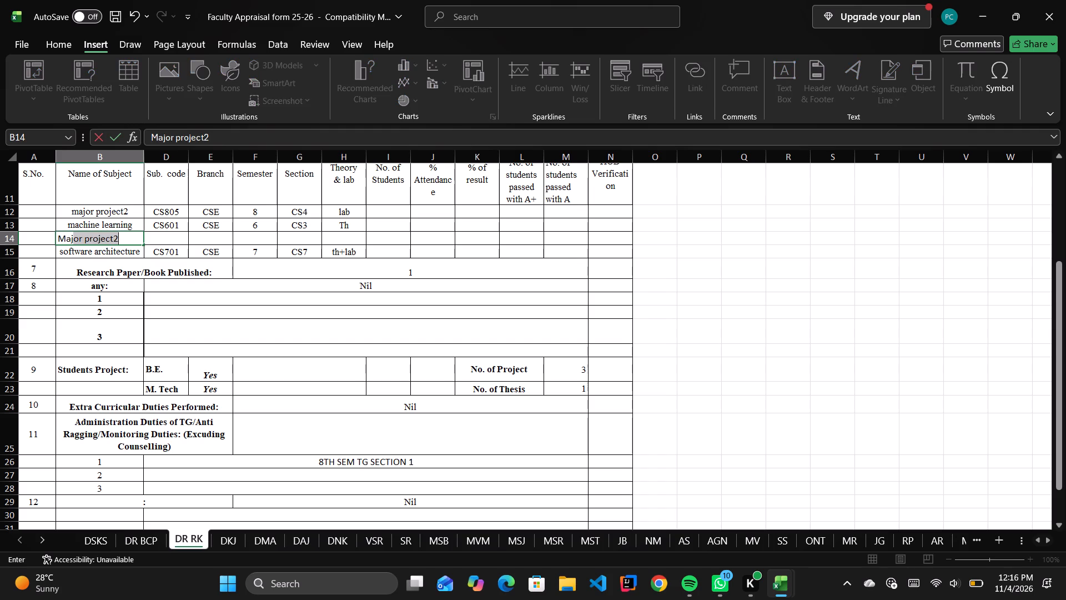
{"action": "key", "text": "Return"}
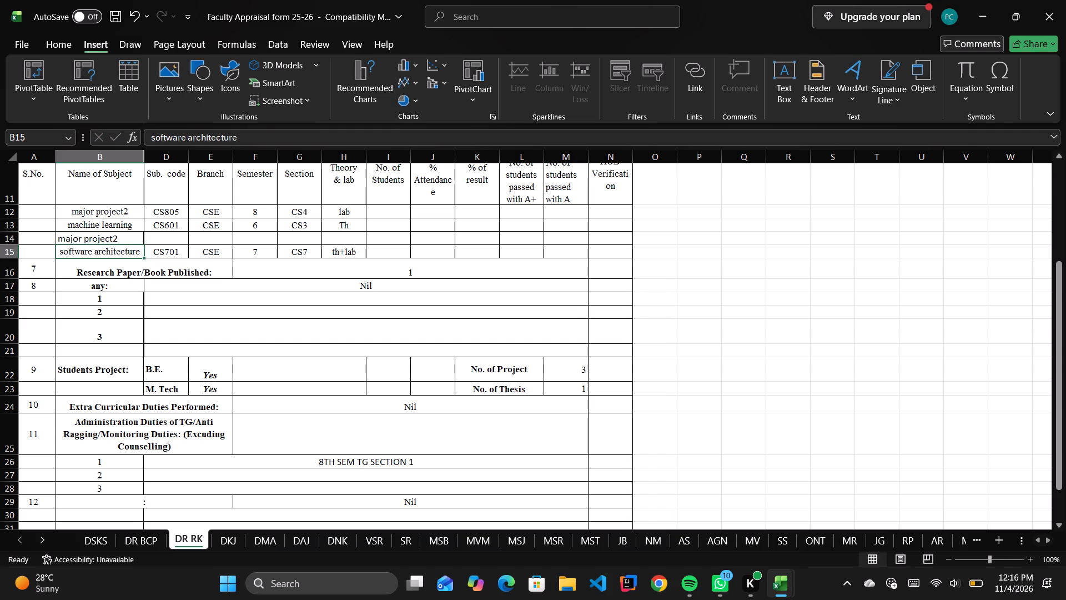
{"action": "left_click", "coordinate": [120, 238]}
{"action": "double_click", "coordinate": [120, 238]}
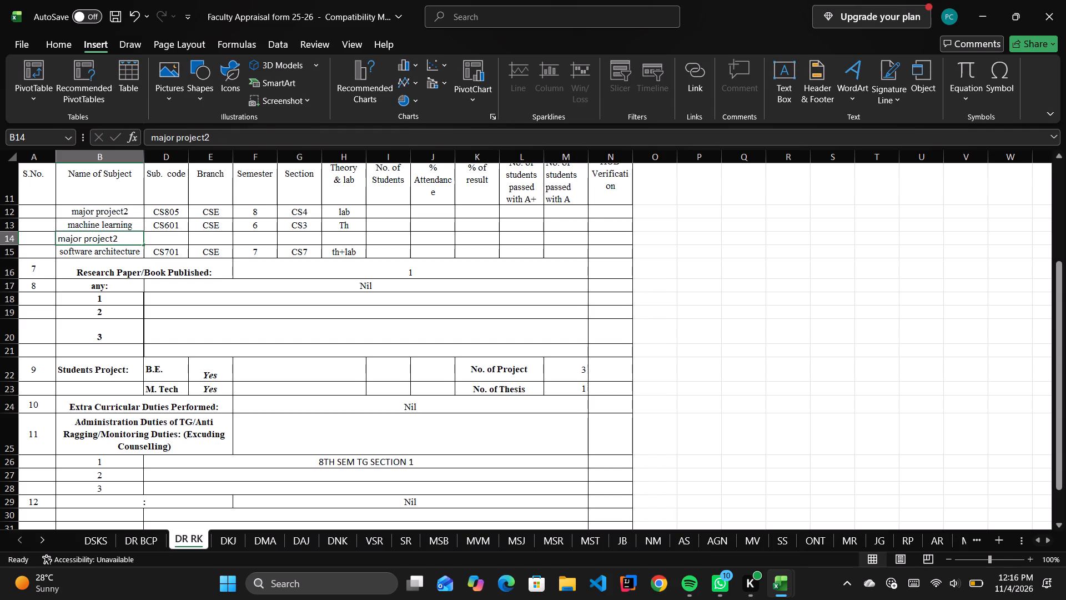
{"action": "key", "text": "BackSpace"}
{"action": "key", "text": "1"}
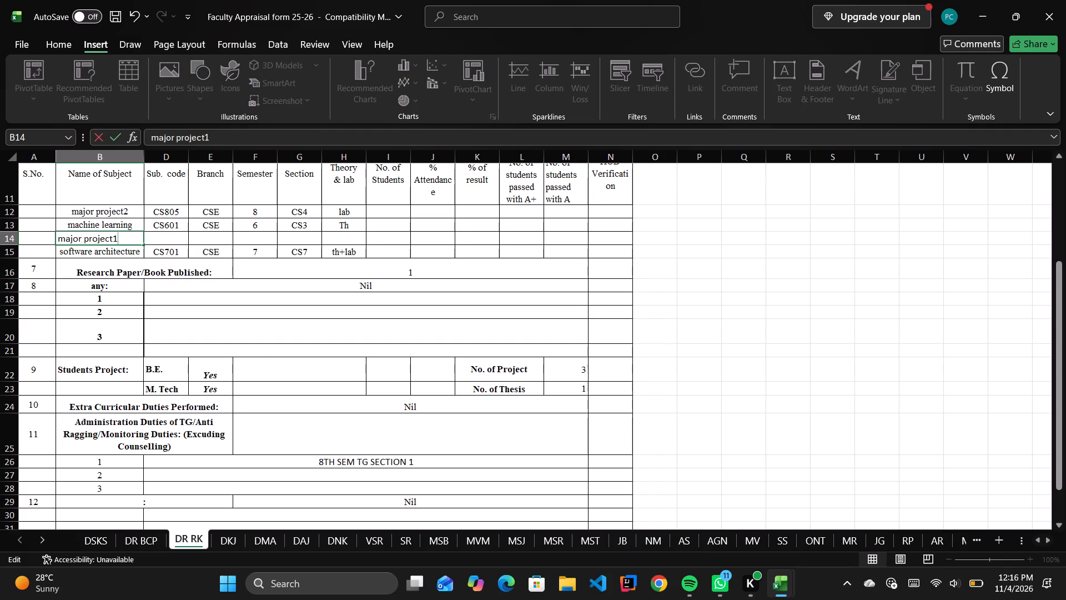
Enter subject code CS706 in D14 and branch CSE in E14 for major project1.
{"action": "left_click", "coordinate": [164, 241]}
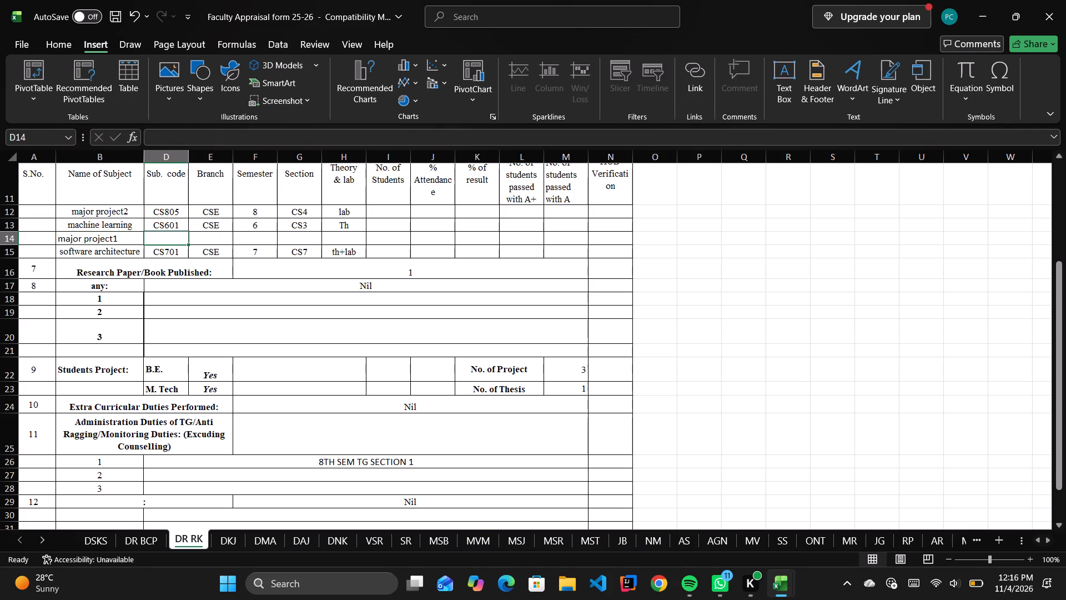
{"action": "type", "text": "CS"}
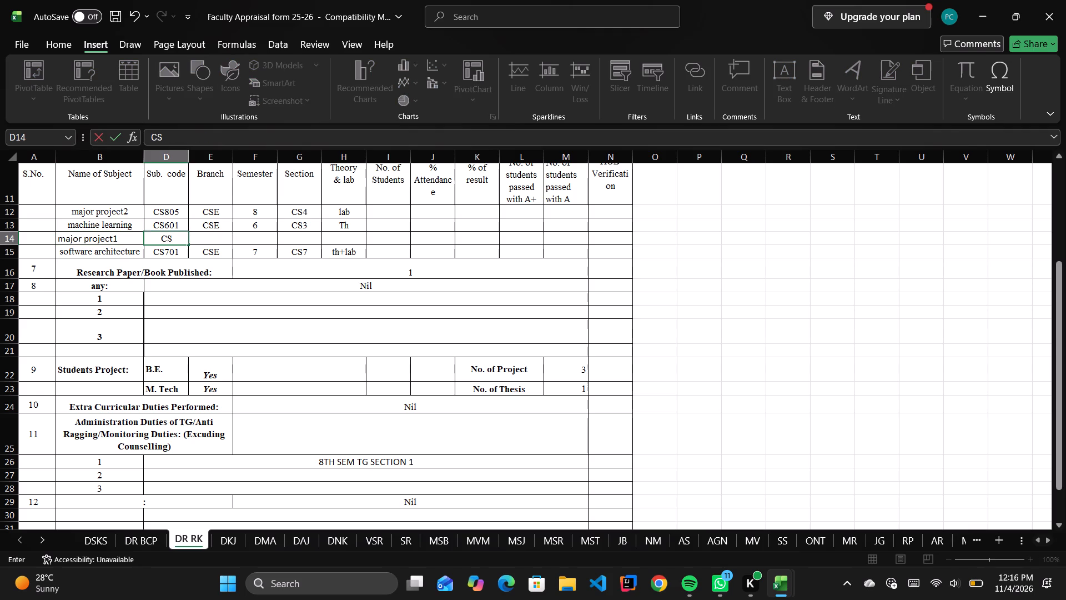
{"action": "key", "text": "0"}
{"action": "key", "text": "BackSpace"}
{"action": "type", "text": "70"}
{"action": "key", "text": "6"}
{"action": "left_click", "coordinate": [213, 243]}
{"action": "type", "text": "CSE"}
Enter semester 7 in F14, section CS3 in G14 and lab in H14 for major project1.
{"action": "left_click", "coordinate": [253, 243]}
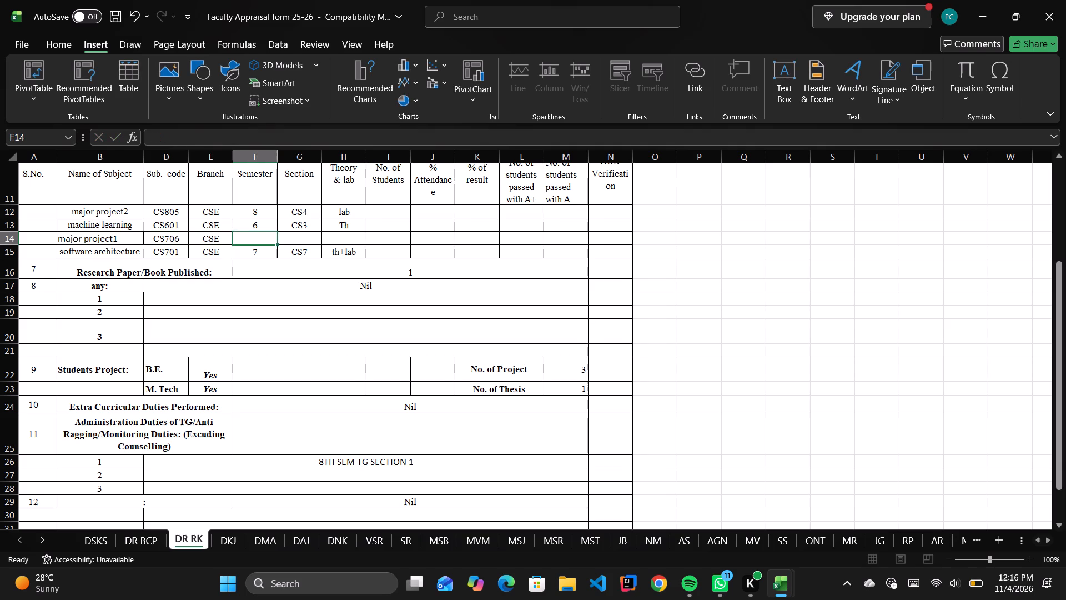
{"action": "key", "text": "7"}
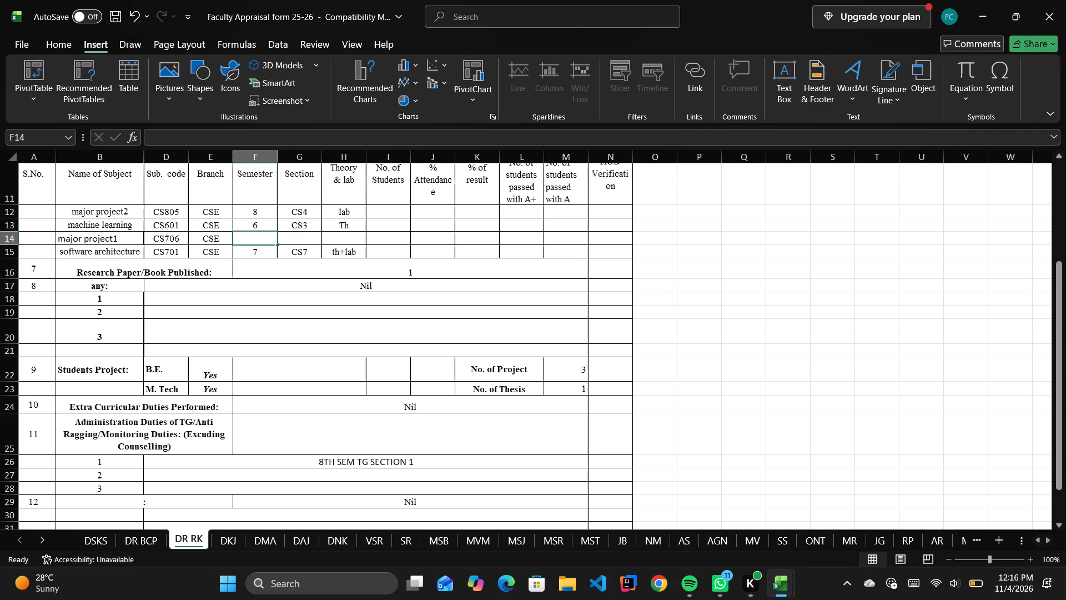
{"action": "left_click", "coordinate": [308, 235]}
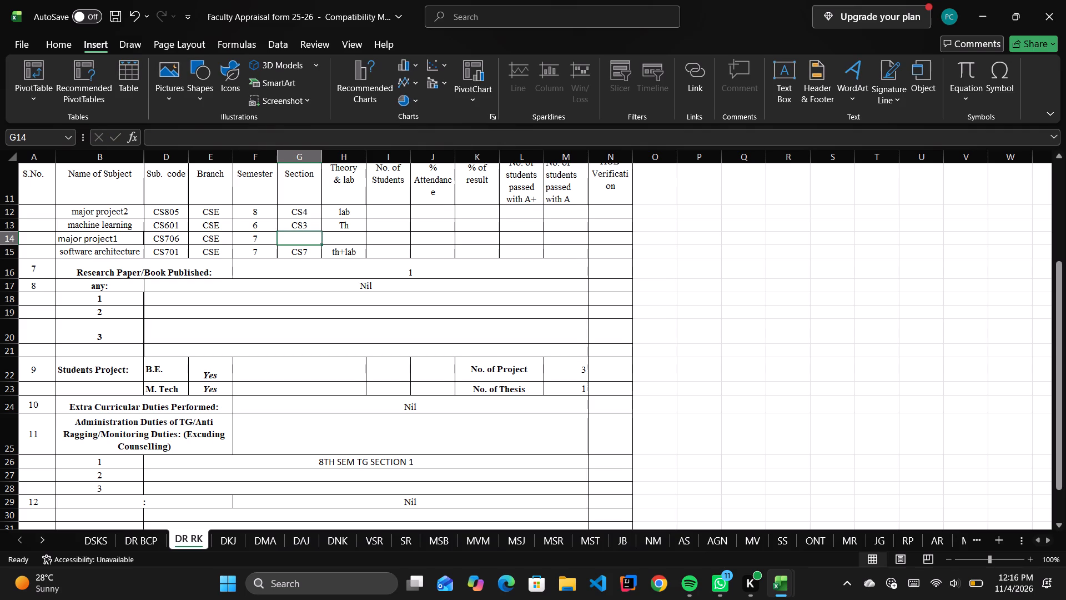
{"action": "type", "text": "CS3"}
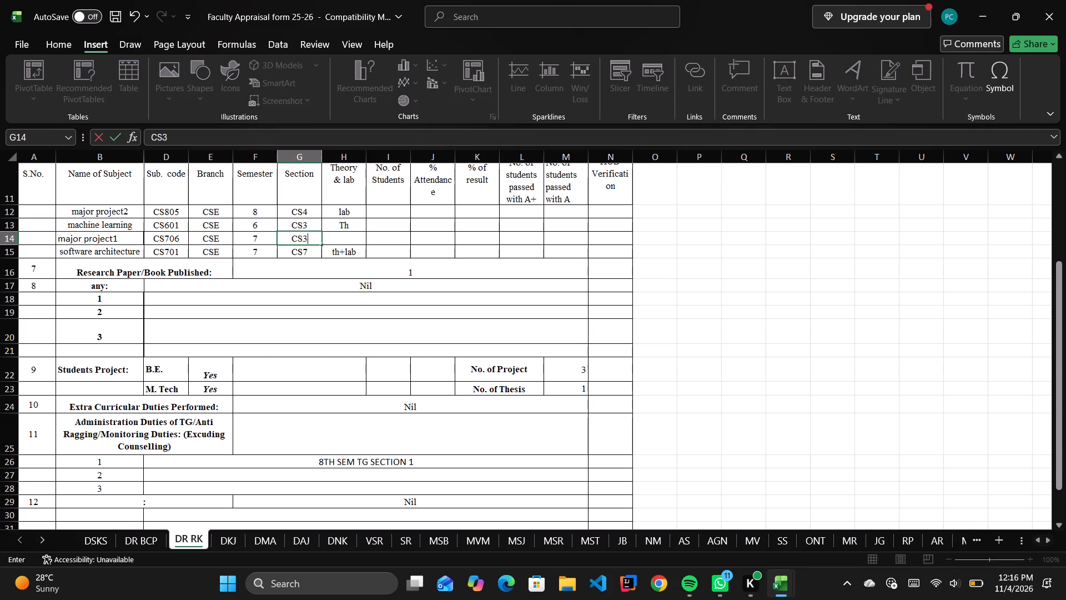
{"action": "left_click", "coordinate": [349, 247]}
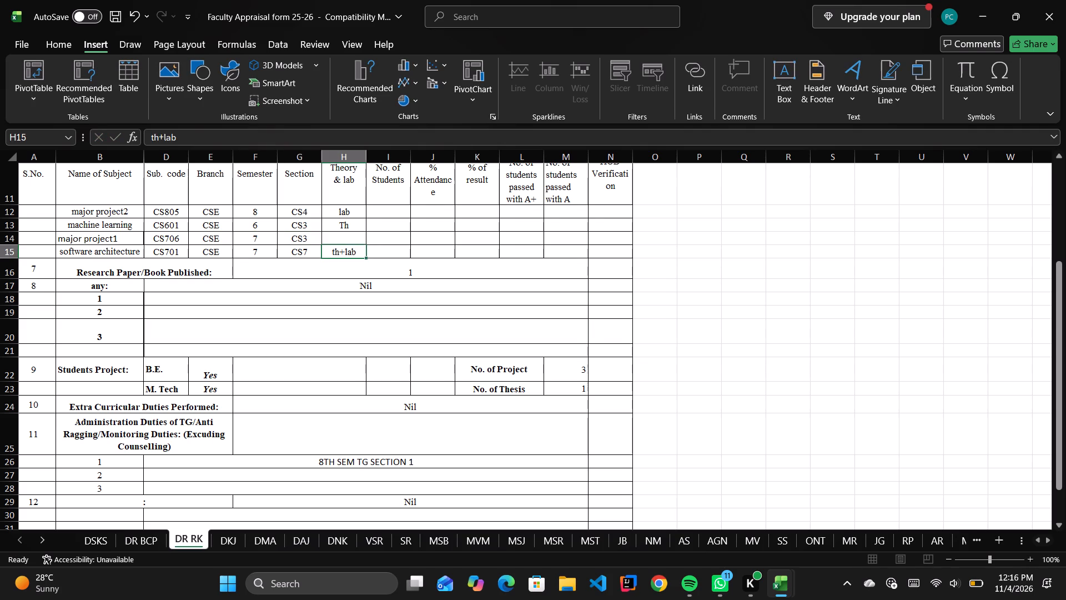
{"action": "left_click", "coordinate": [350, 236]}
{"action": "type", "text": "lab"}
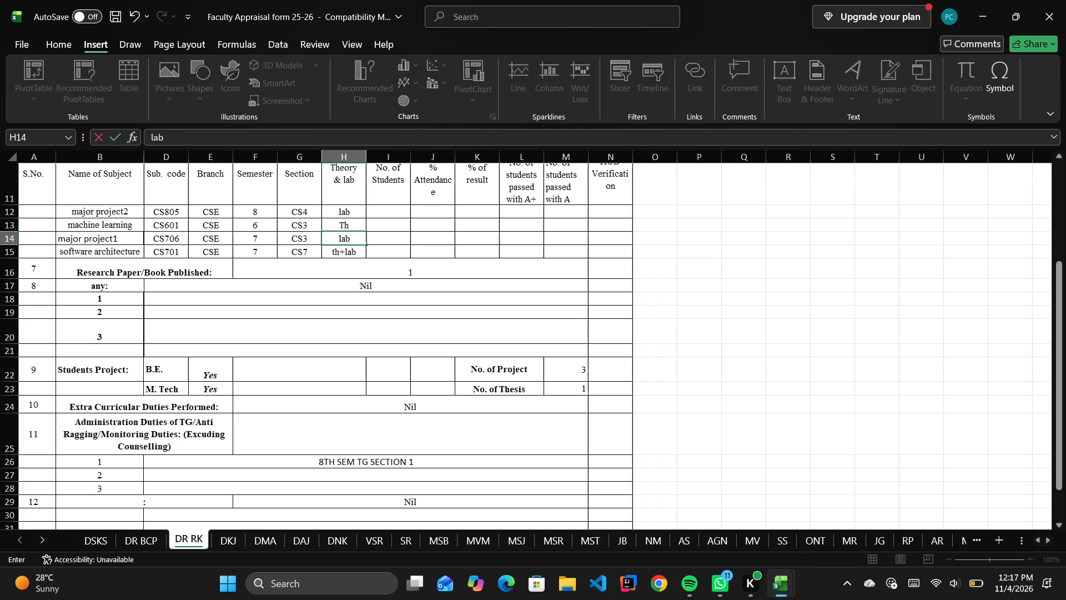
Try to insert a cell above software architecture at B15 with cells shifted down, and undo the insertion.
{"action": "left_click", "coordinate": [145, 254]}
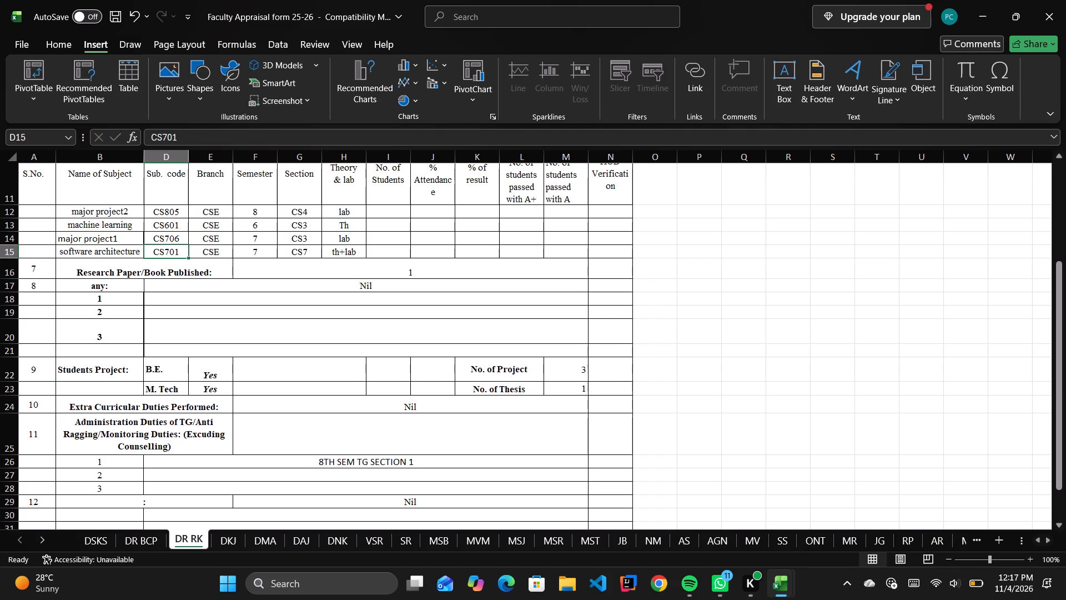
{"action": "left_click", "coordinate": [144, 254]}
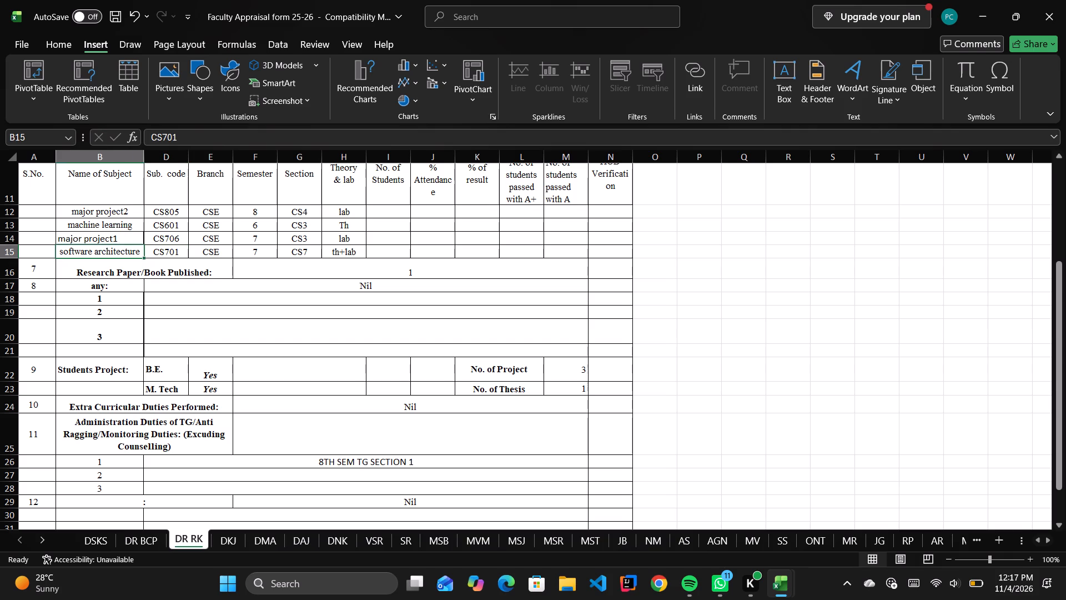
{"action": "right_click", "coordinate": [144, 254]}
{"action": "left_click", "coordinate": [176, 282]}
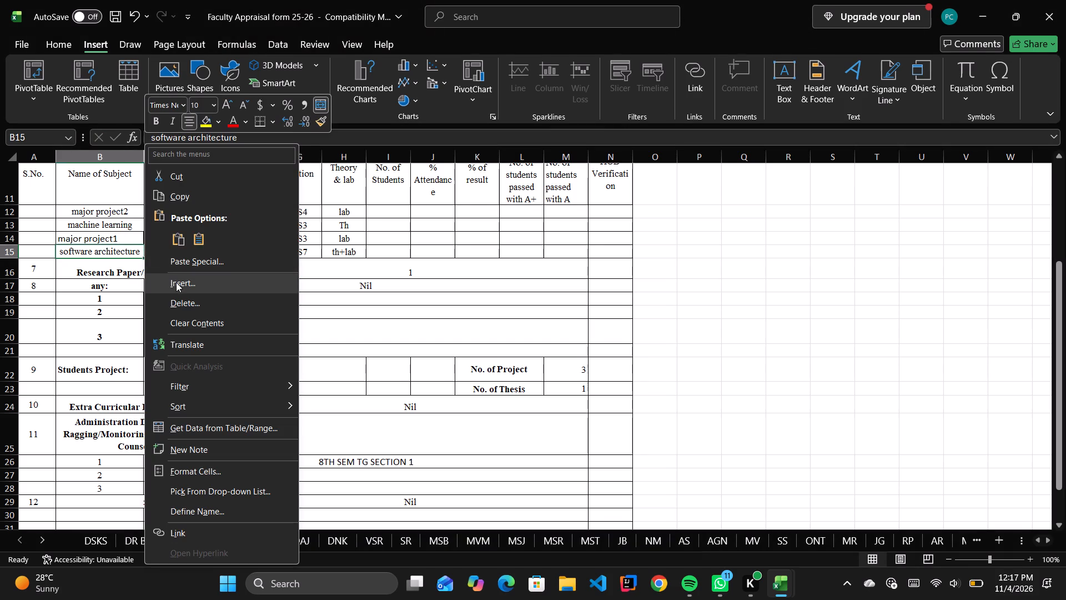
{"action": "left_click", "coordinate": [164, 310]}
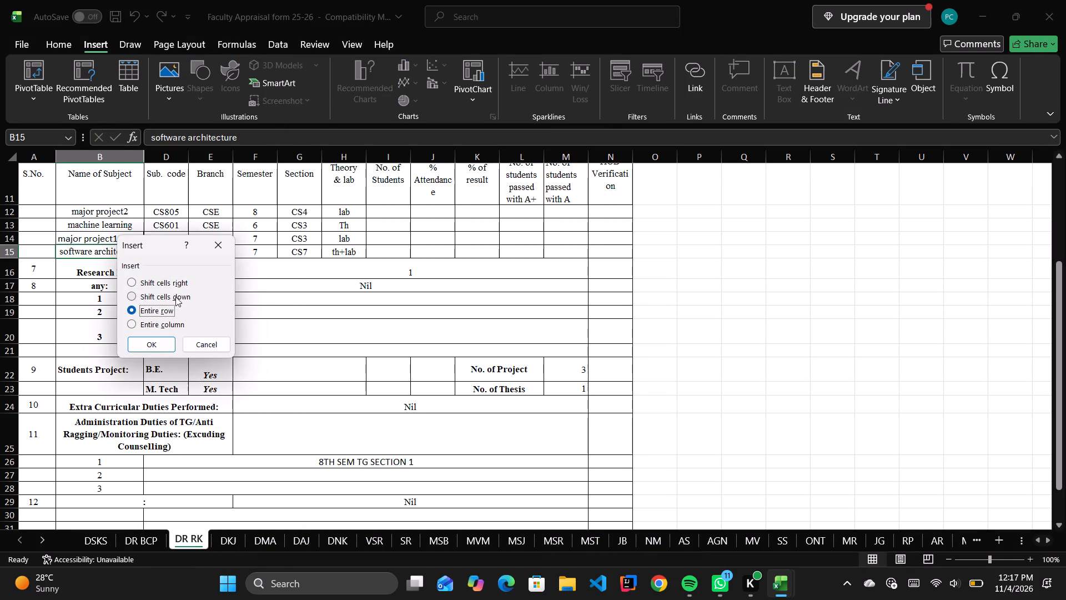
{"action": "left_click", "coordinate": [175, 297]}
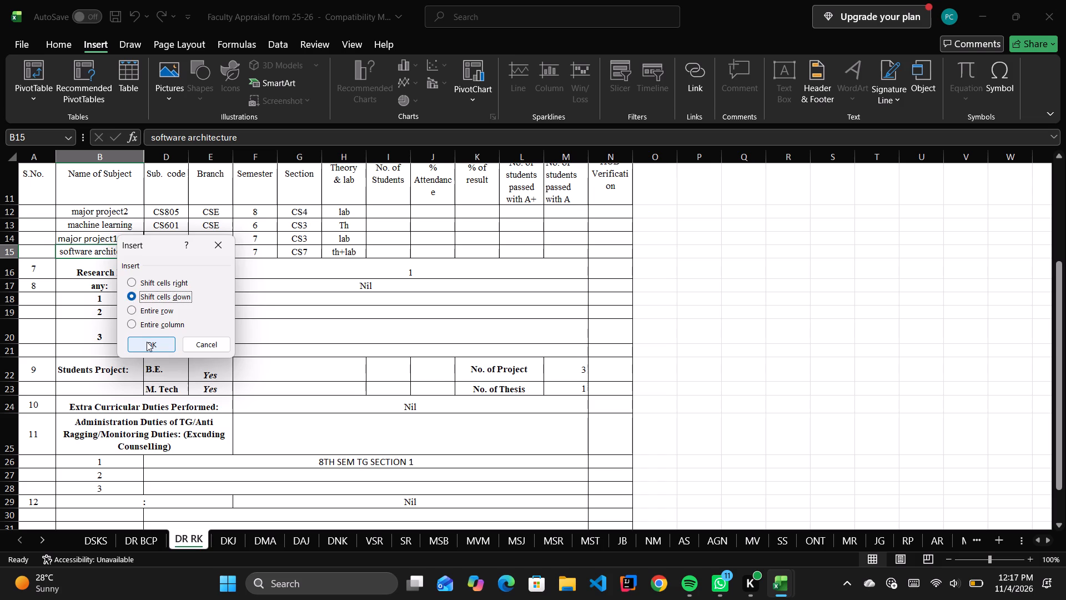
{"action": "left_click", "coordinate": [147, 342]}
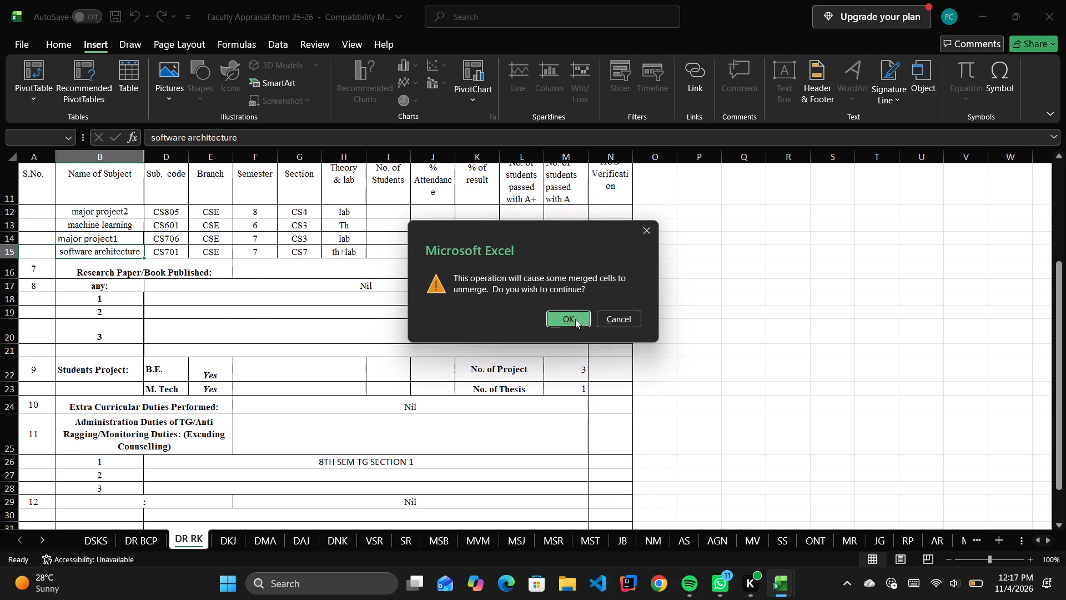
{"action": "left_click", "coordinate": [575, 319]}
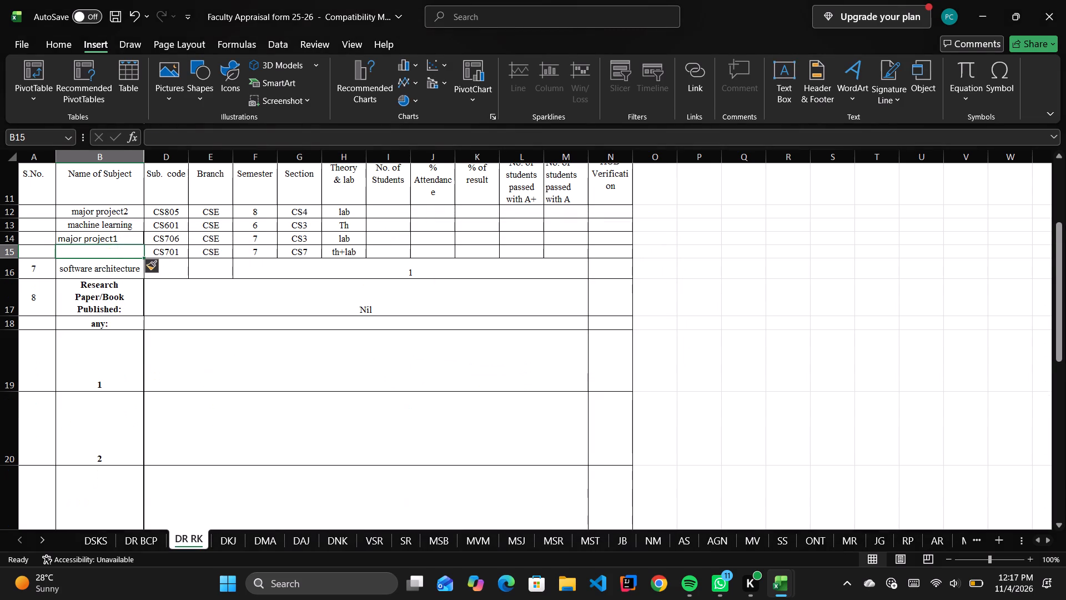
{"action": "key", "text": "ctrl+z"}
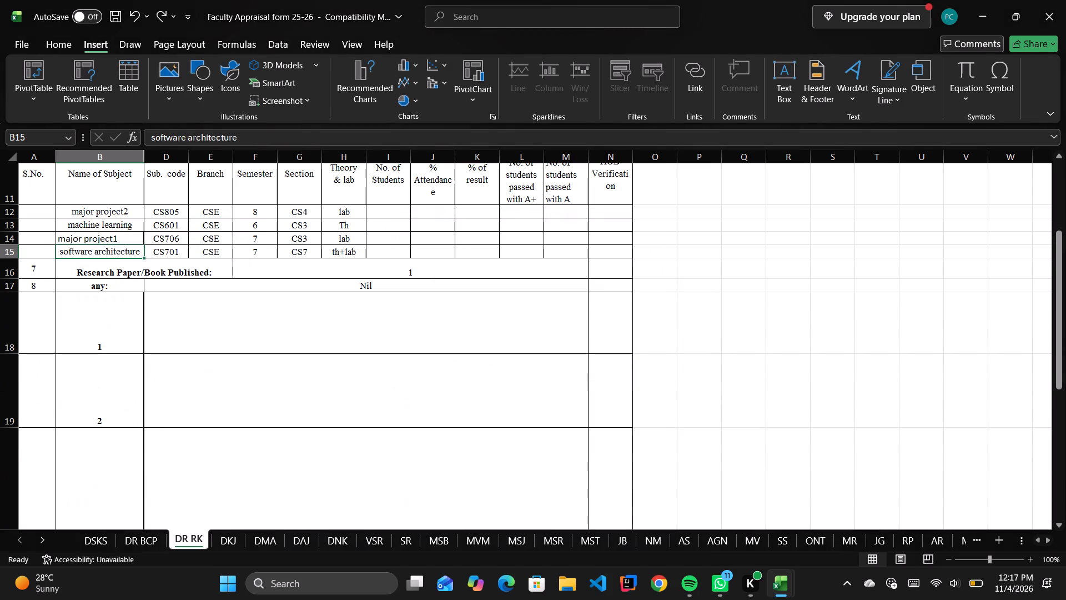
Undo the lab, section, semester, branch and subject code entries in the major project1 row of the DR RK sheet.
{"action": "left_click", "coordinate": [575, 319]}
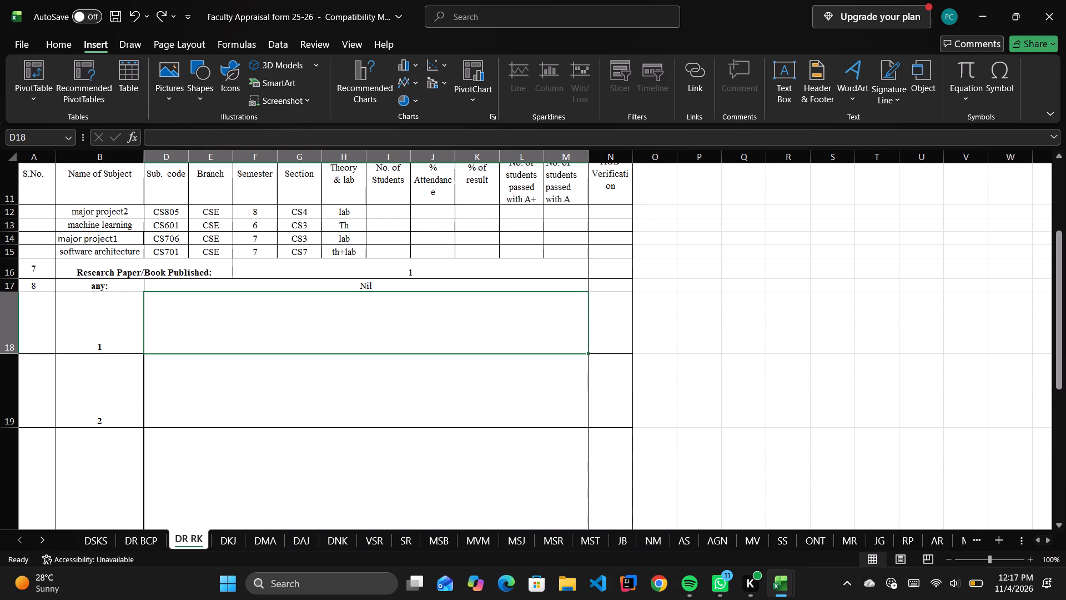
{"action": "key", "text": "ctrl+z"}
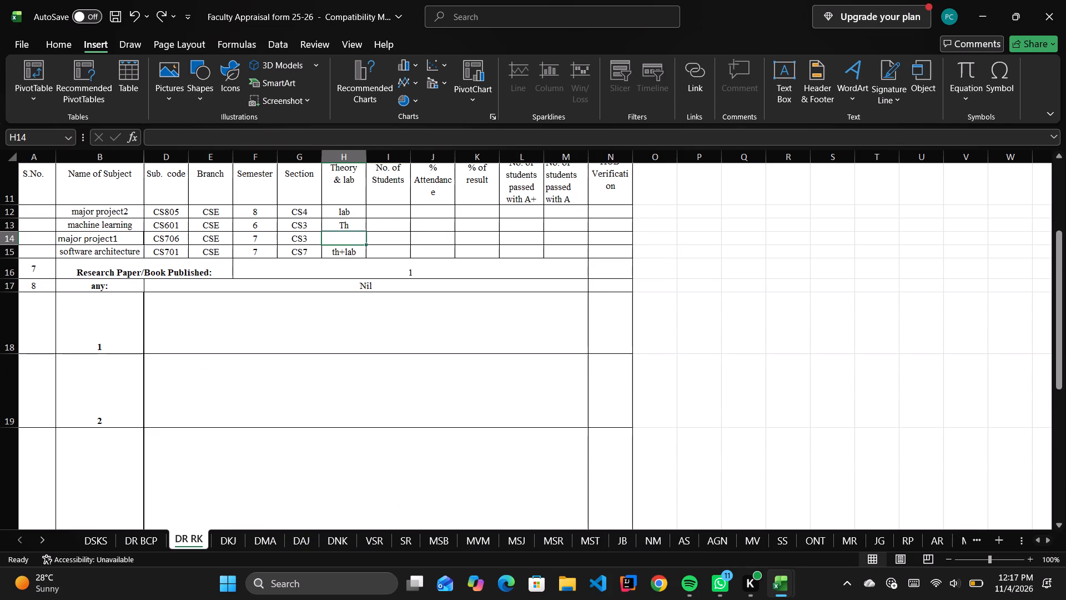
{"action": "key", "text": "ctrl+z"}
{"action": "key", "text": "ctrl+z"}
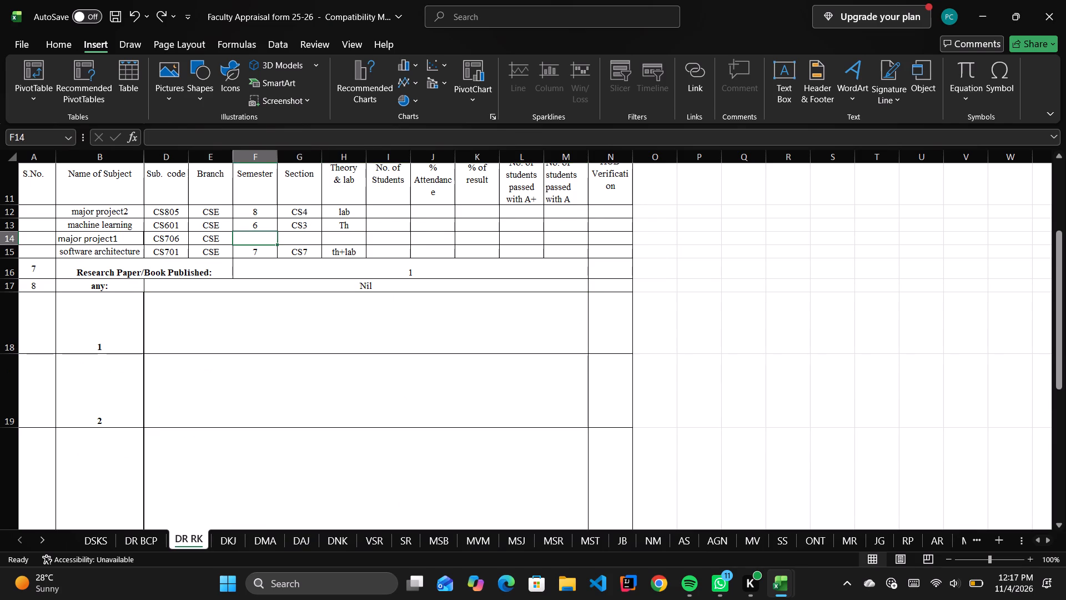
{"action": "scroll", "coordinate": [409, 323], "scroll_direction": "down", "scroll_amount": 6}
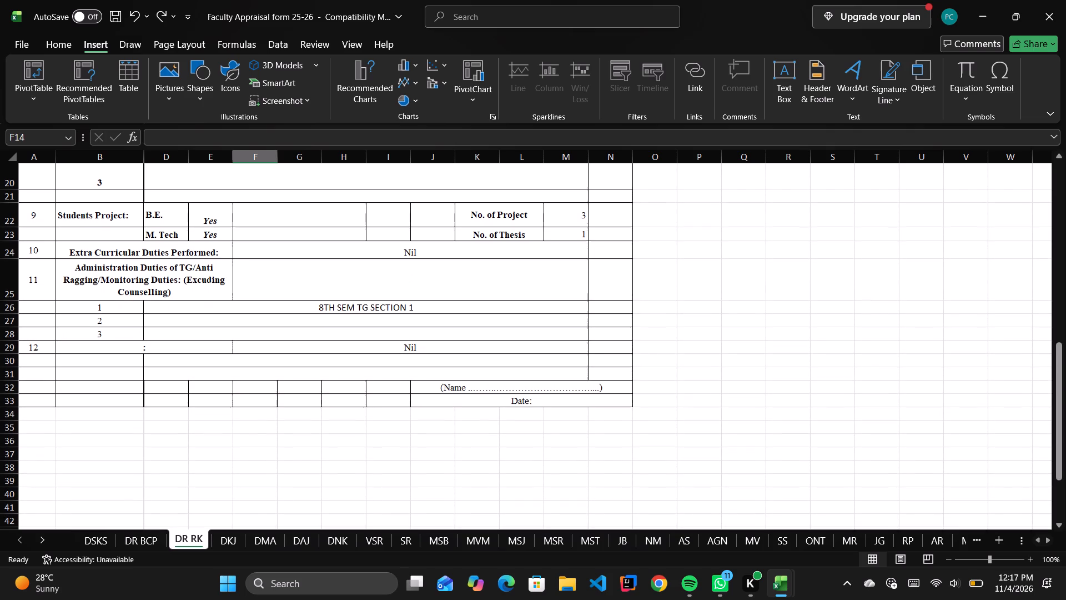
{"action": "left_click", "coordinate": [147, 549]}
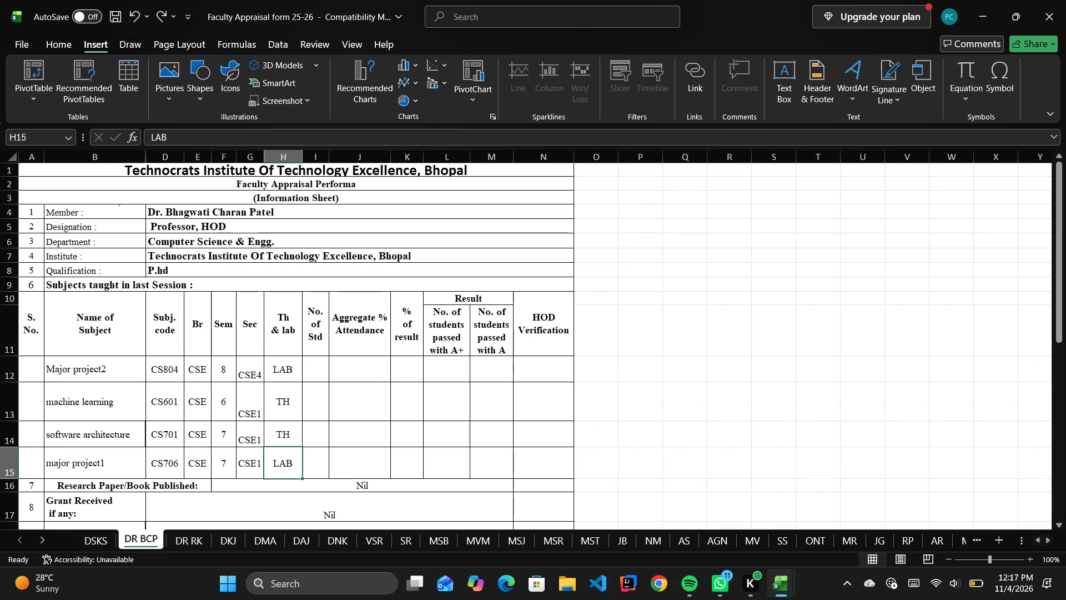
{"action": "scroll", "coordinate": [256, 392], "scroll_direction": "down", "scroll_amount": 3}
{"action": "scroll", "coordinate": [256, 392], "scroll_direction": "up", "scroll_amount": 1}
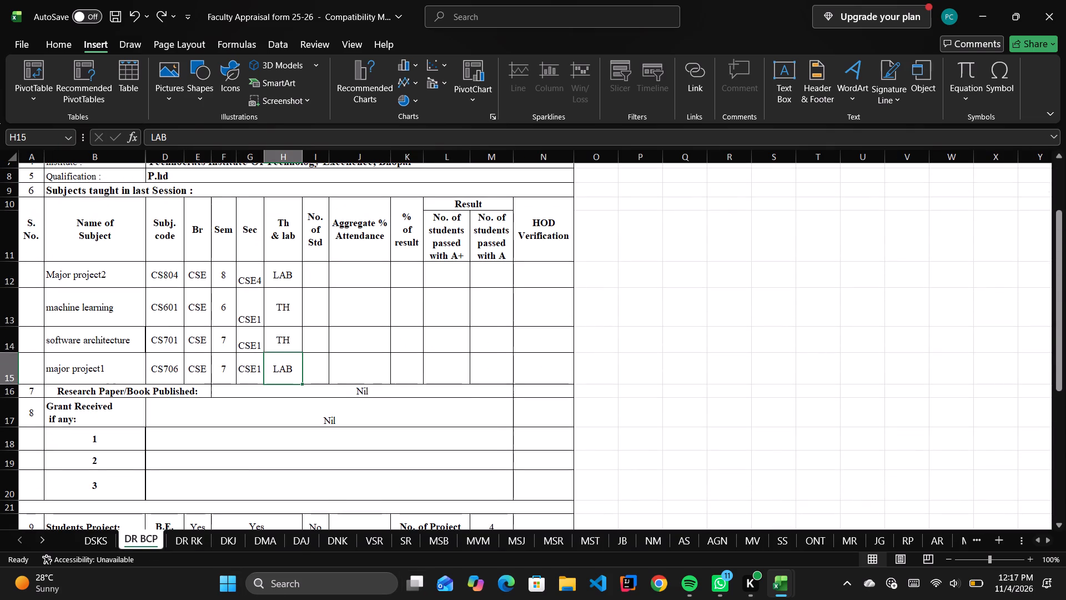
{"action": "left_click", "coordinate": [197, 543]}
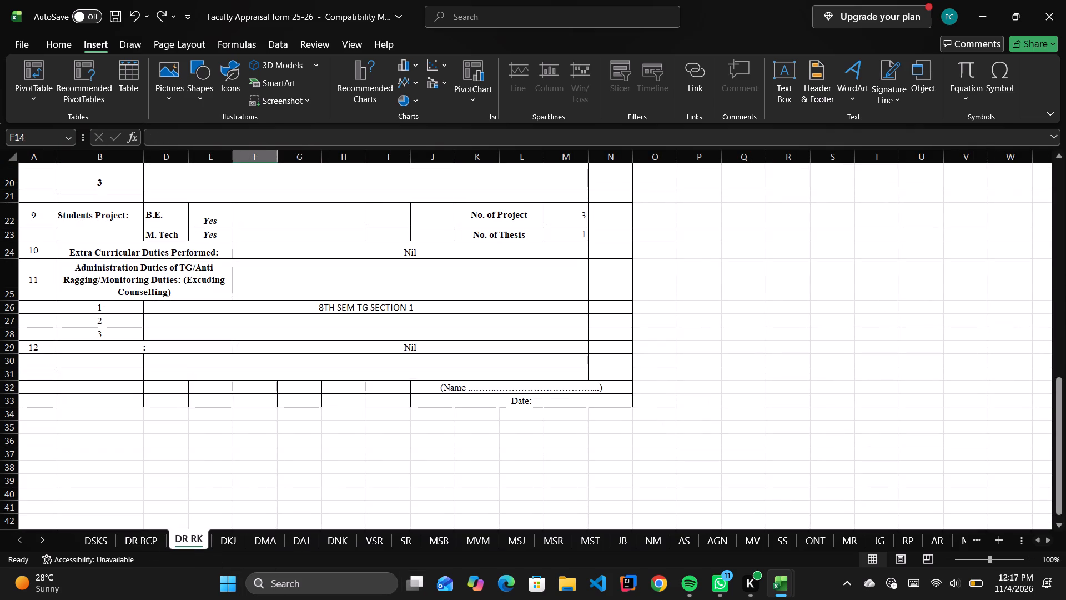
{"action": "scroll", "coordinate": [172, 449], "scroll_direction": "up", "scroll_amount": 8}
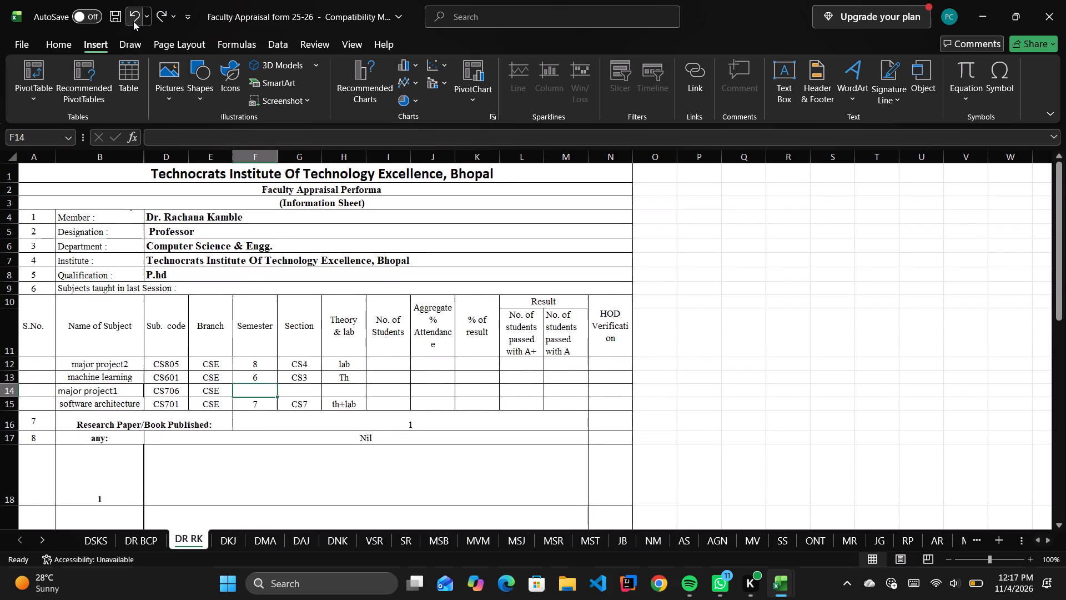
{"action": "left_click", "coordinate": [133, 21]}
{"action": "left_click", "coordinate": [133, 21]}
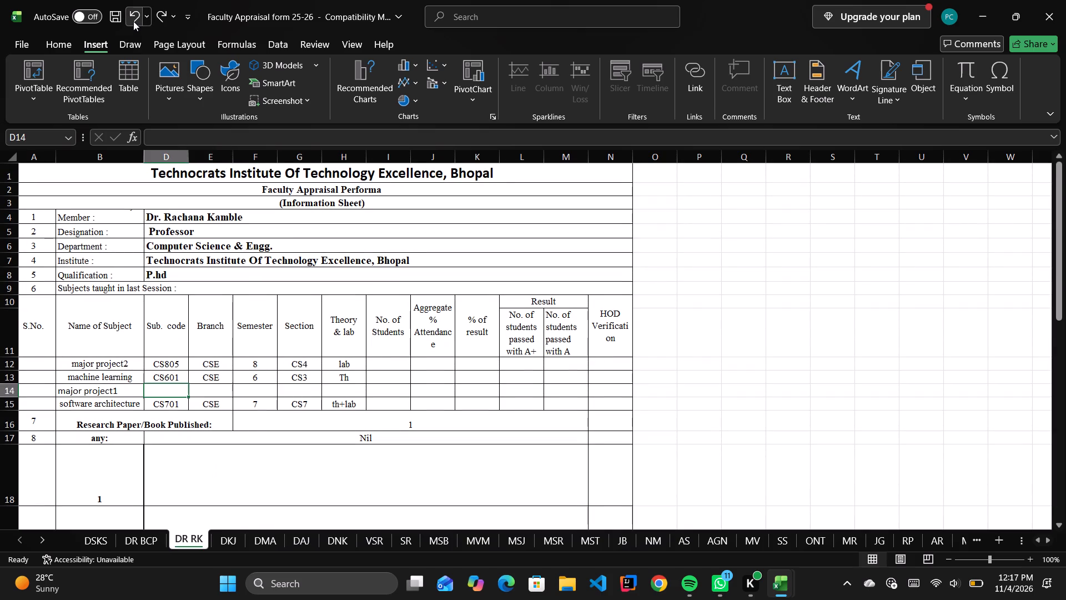
Enter subject code CS706 in D14 and branch CSE in E14 for major project1.
{"action": "scroll", "coordinate": [234, 450], "scroll_direction": "down", "scroll_amount": 1}
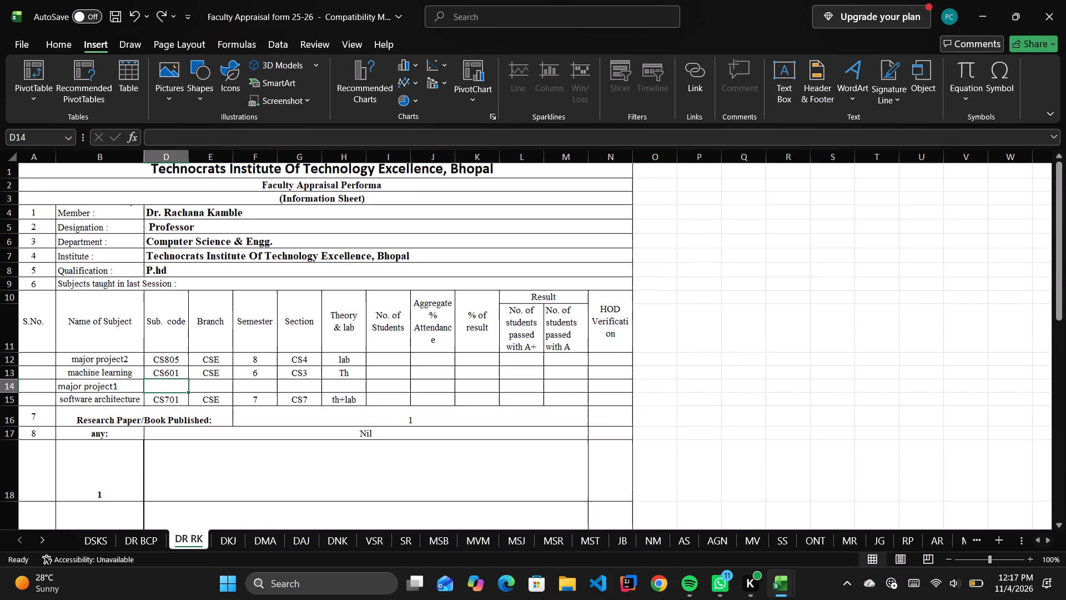
{"action": "scroll", "coordinate": [234, 450], "scroll_direction": "down", "scroll_amount": 2}
{"action": "scroll", "coordinate": [234, 450], "scroll_direction": "up", "scroll_amount": 3}
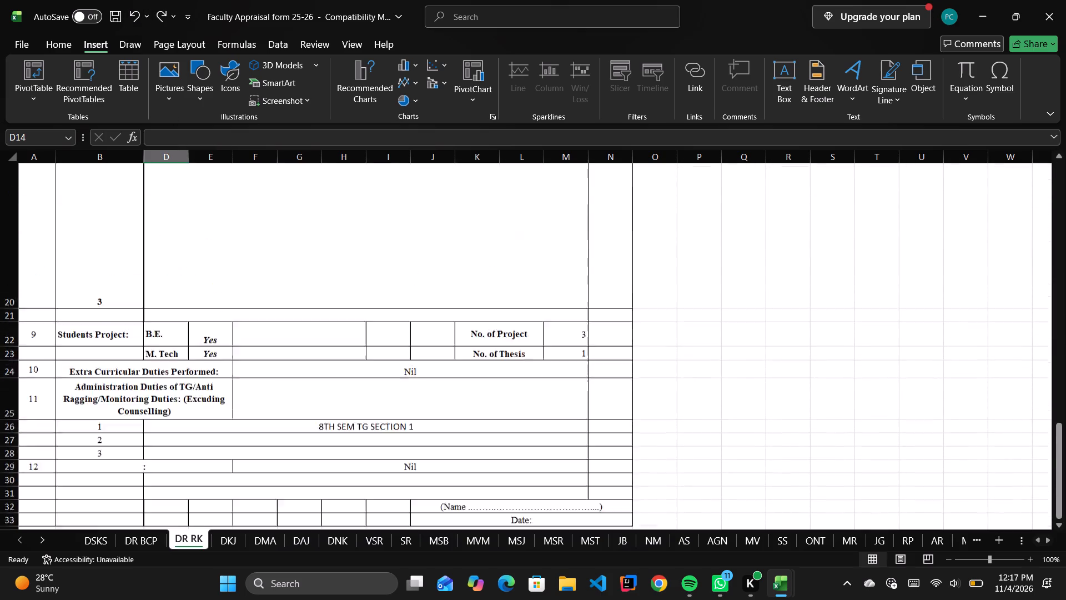
{"action": "scroll", "coordinate": [234, 450], "scroll_direction": "up", "scroll_amount": 5}
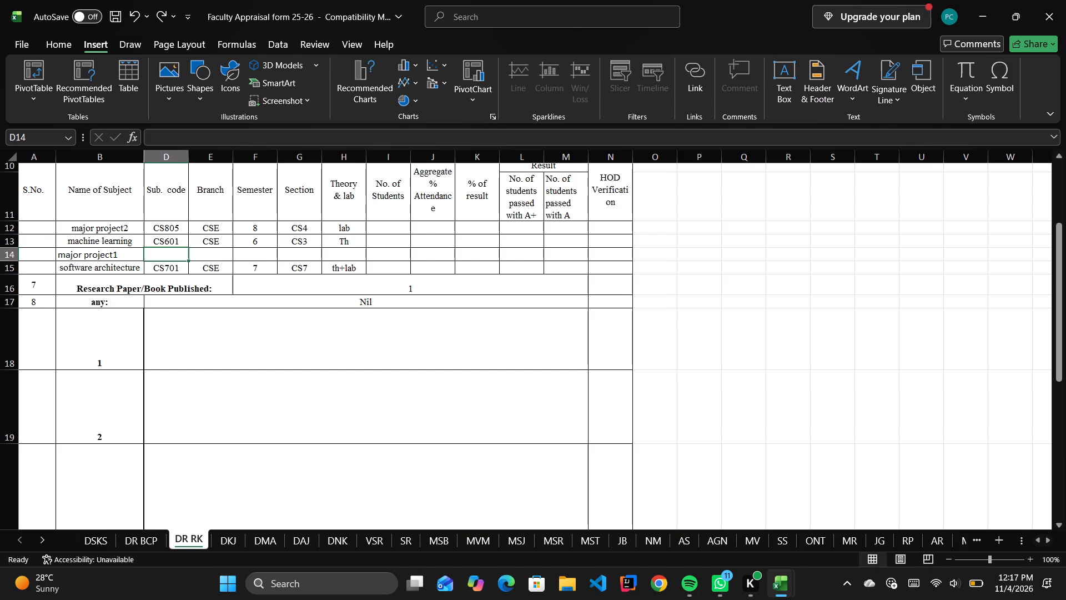
{"action": "left_click", "coordinate": [168, 251]}
{"action": "type", "text": "CS"}
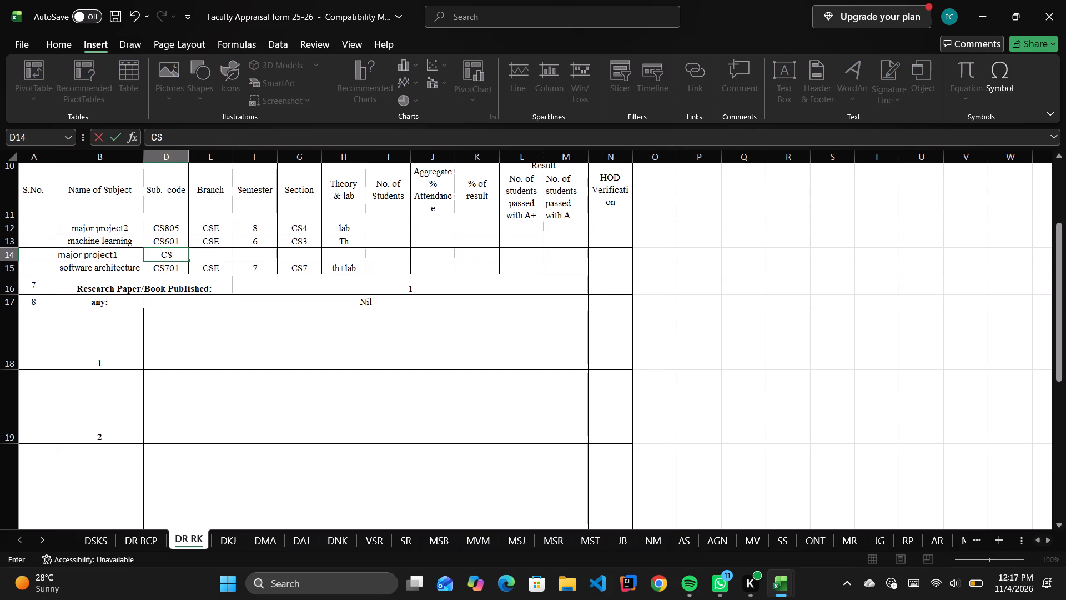
{"action": "type", "text": "70"}
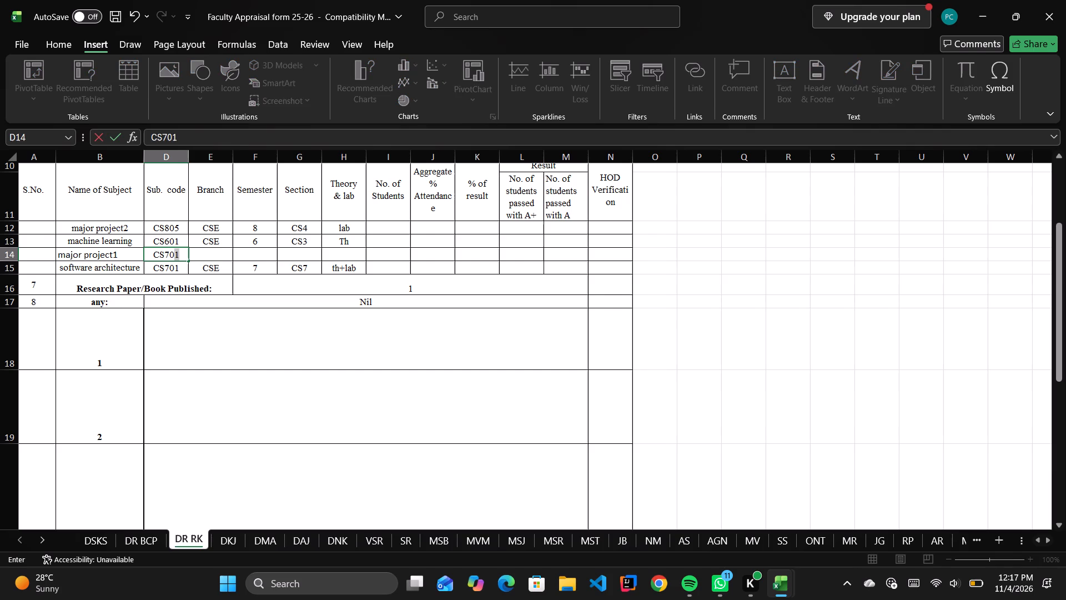
{"action": "key", "text": "6"}
{"action": "left_click", "coordinate": [208, 253]}
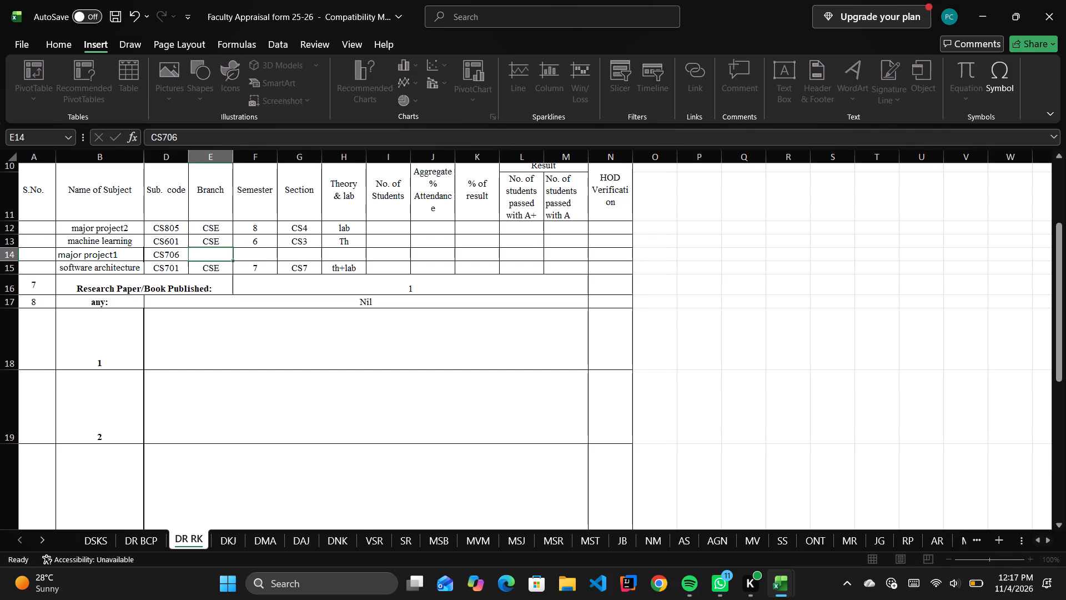
{"action": "type", "text": "CSE"}
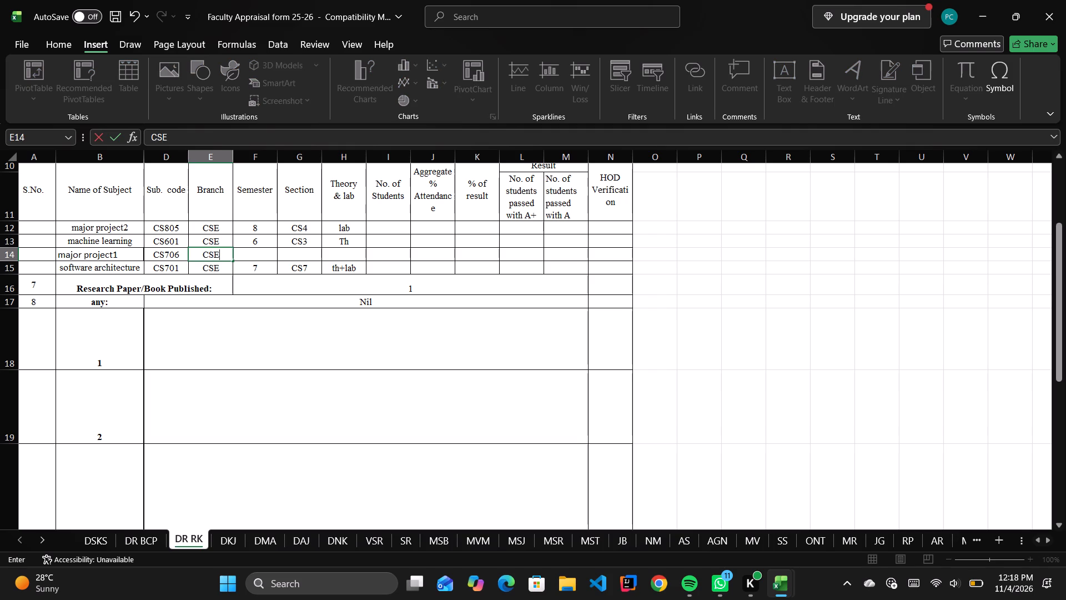
Enter semester 7 in F14, section CS3 in G14 and lab in H14 for major project1.
{"action": "left_click", "coordinate": [255, 256]}
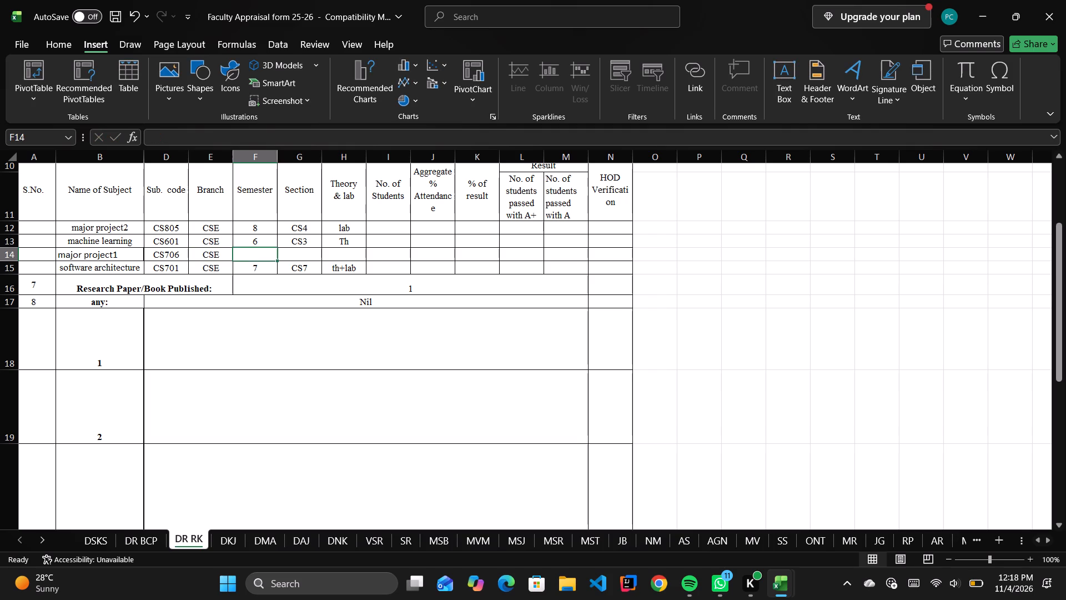
{"action": "key", "text": "7"}
{"action": "left_click", "coordinate": [293, 256]}
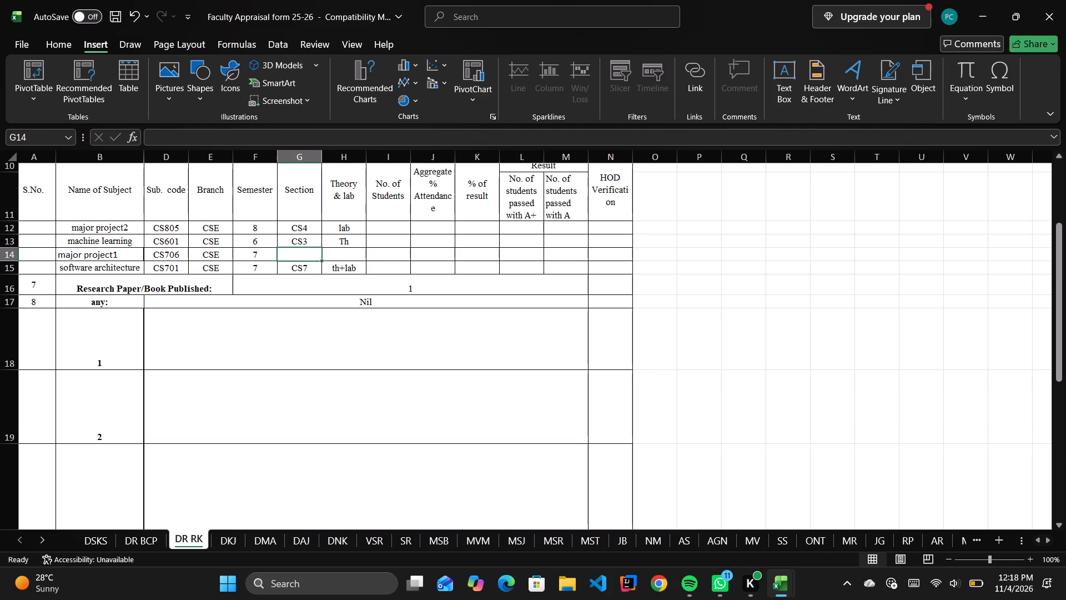
{"action": "type", "text": "CS"}
{"action": "key", "text": "3"}
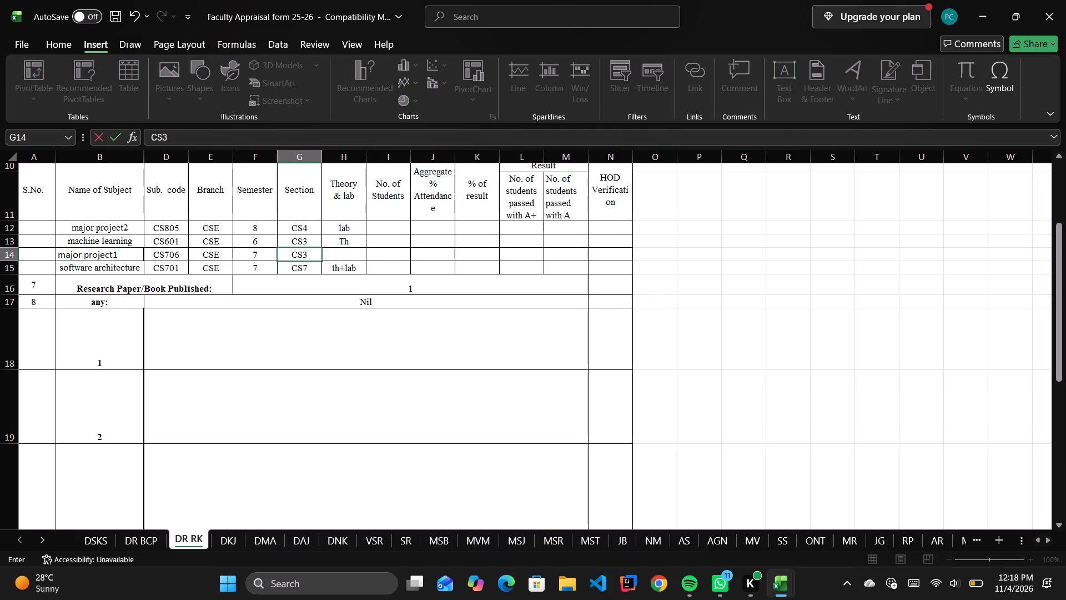
{"action": "left_click", "coordinate": [343, 257]}
{"action": "type", "text": "th"}
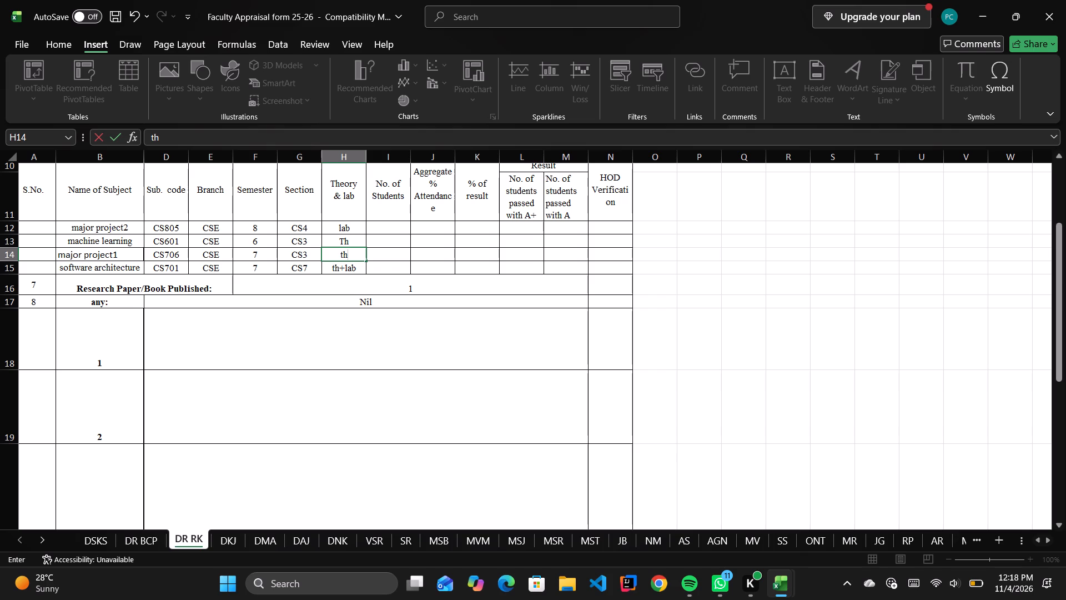
{"action": "key", "text": "shift+plus"}
{"action": "key", "text": "BackSpace"}
{"action": "key", "text": "BackSpace"}
{"action": "key", "text": "BackSpace"}
{"action": "key", "text": "BackSpace"}
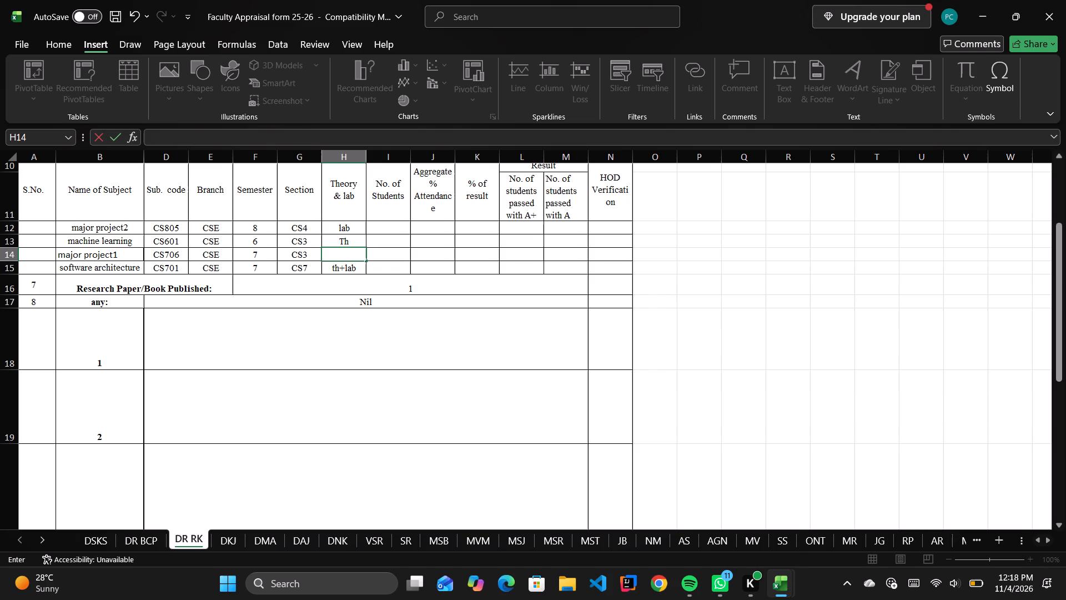
{"action": "type", "text": "lab"}
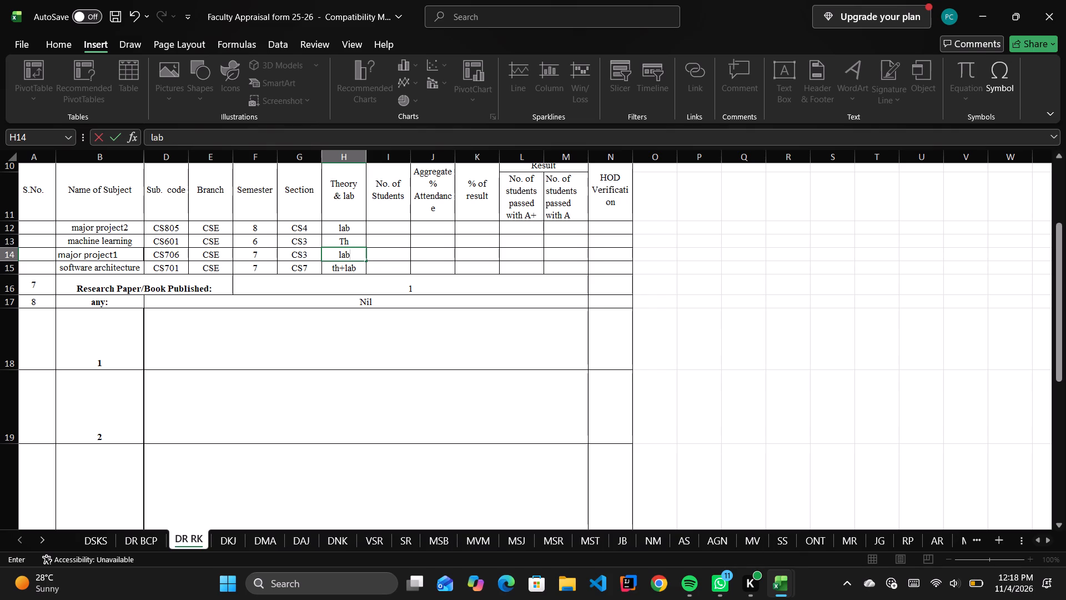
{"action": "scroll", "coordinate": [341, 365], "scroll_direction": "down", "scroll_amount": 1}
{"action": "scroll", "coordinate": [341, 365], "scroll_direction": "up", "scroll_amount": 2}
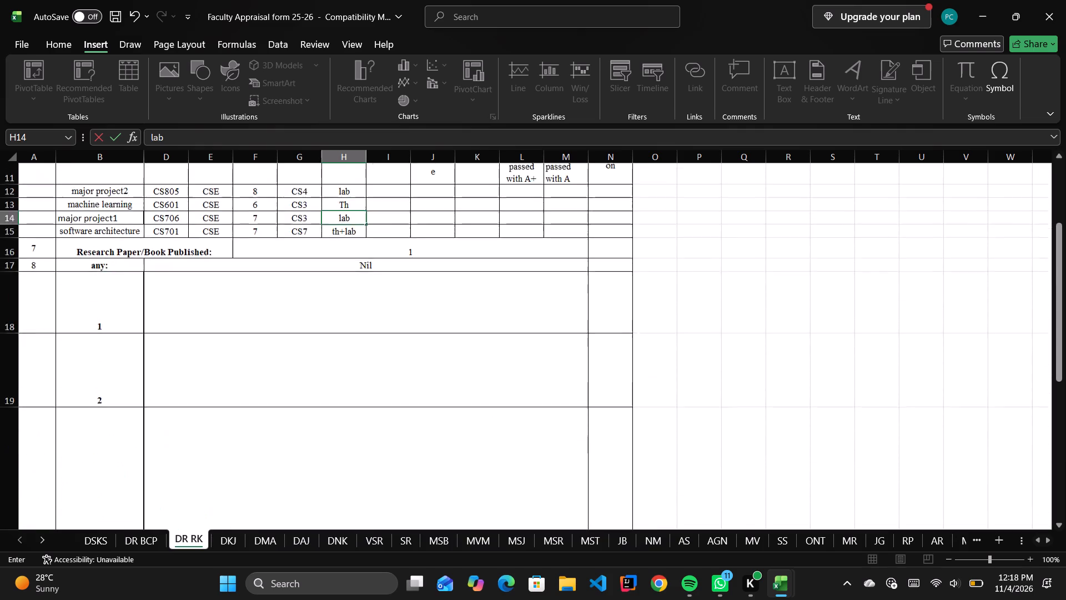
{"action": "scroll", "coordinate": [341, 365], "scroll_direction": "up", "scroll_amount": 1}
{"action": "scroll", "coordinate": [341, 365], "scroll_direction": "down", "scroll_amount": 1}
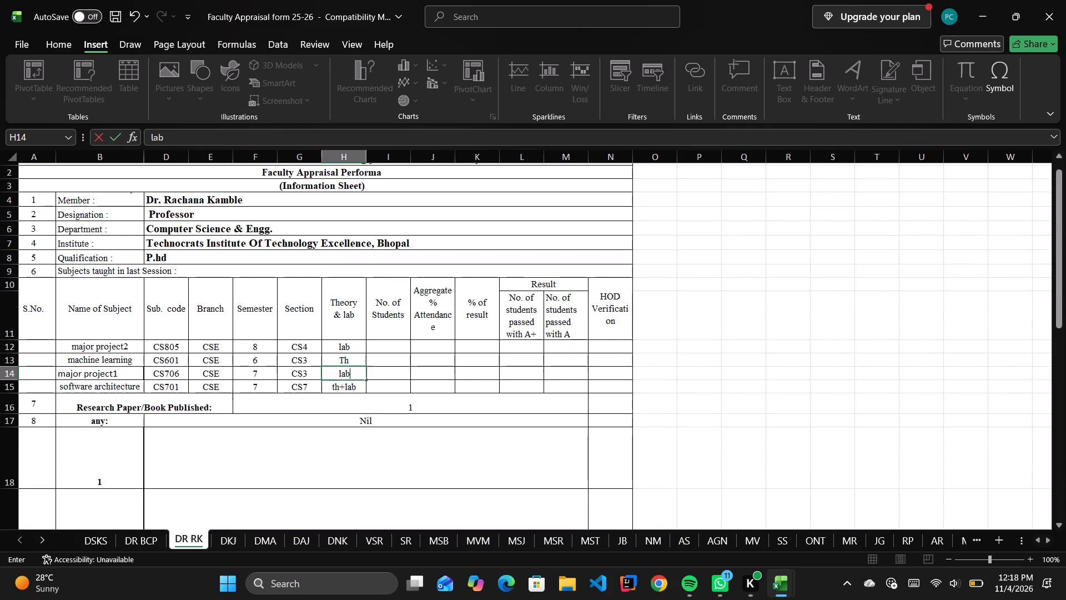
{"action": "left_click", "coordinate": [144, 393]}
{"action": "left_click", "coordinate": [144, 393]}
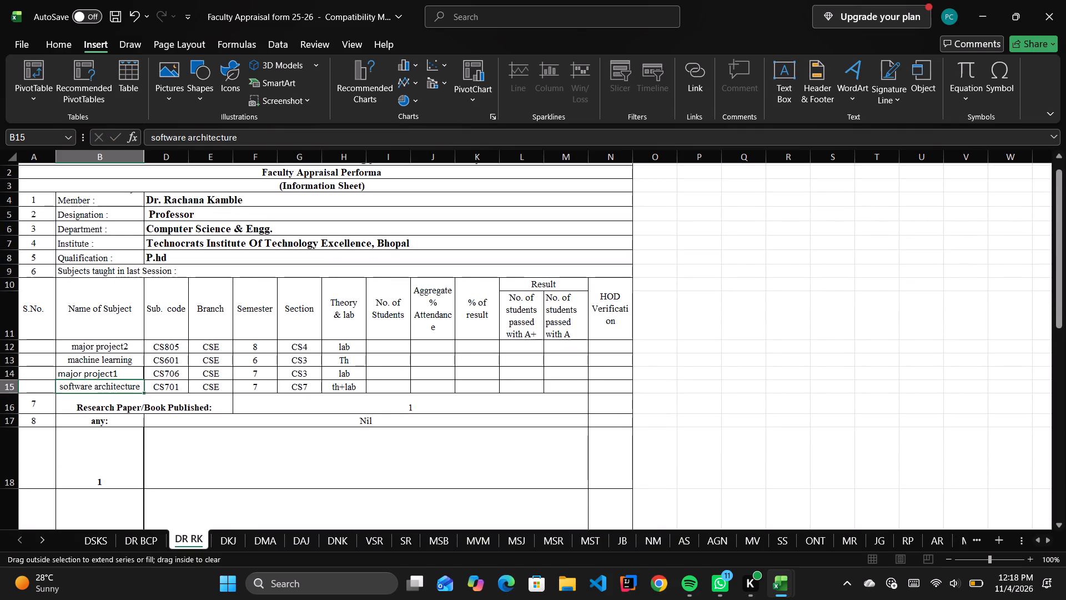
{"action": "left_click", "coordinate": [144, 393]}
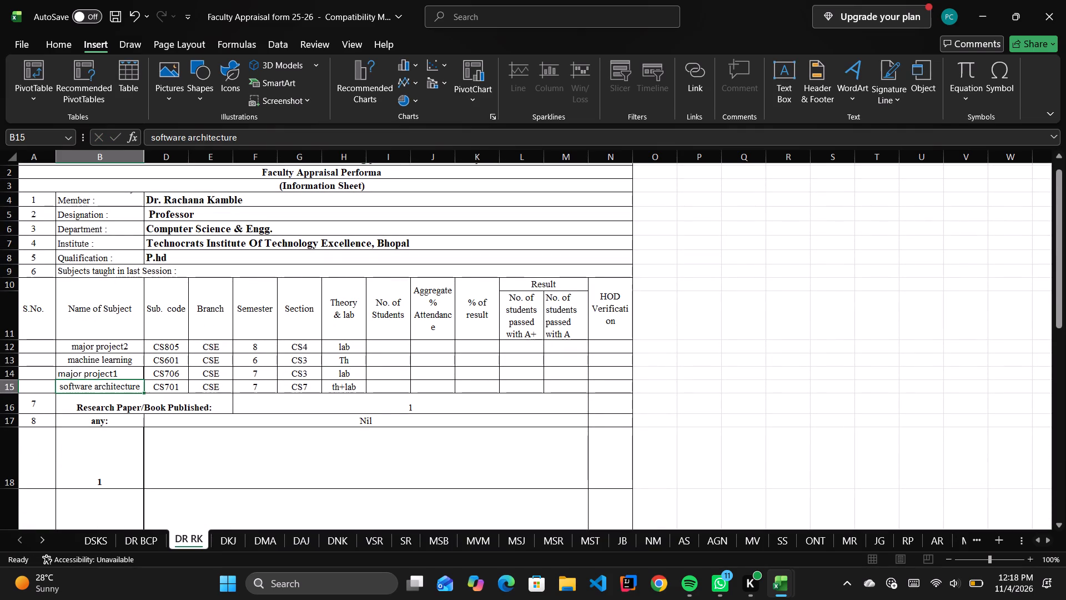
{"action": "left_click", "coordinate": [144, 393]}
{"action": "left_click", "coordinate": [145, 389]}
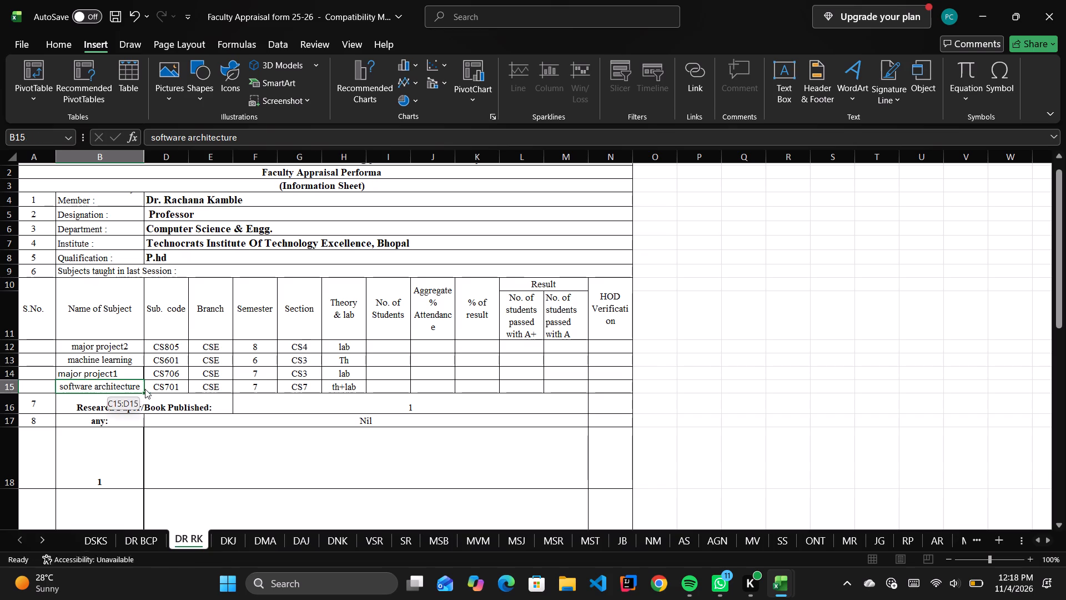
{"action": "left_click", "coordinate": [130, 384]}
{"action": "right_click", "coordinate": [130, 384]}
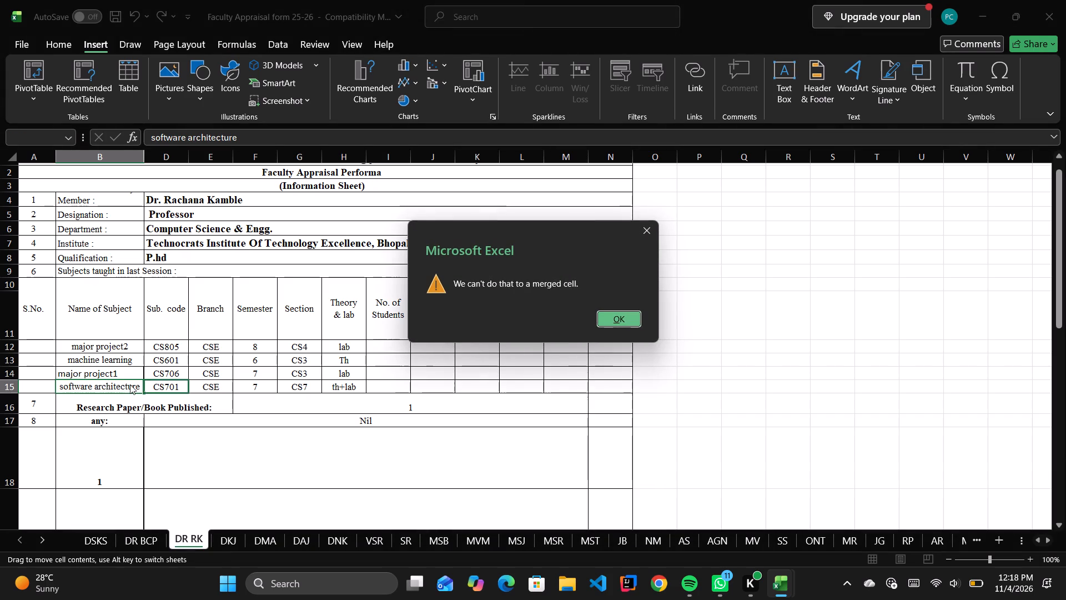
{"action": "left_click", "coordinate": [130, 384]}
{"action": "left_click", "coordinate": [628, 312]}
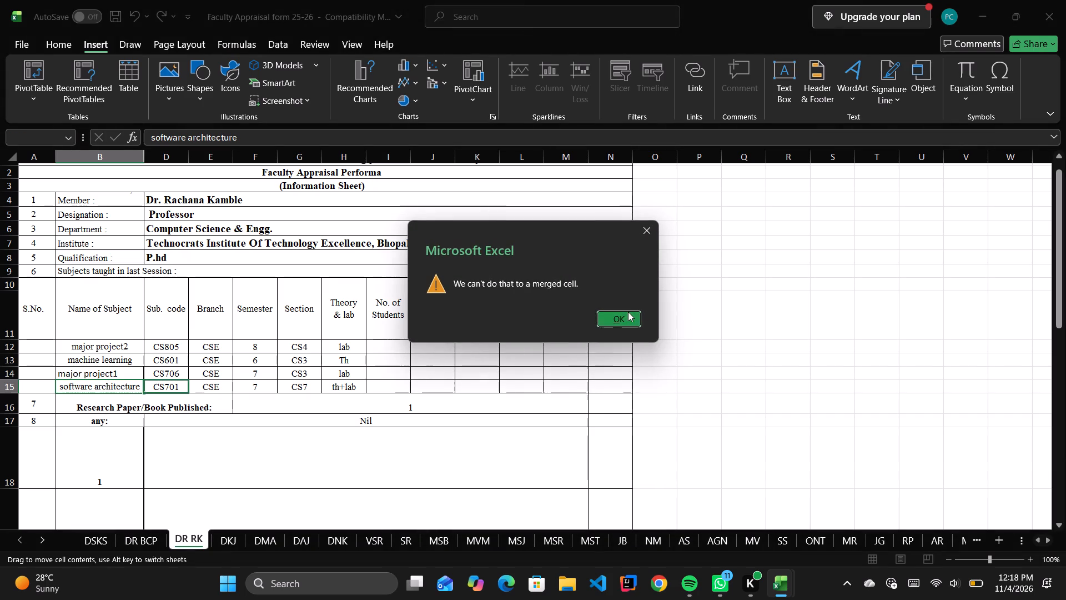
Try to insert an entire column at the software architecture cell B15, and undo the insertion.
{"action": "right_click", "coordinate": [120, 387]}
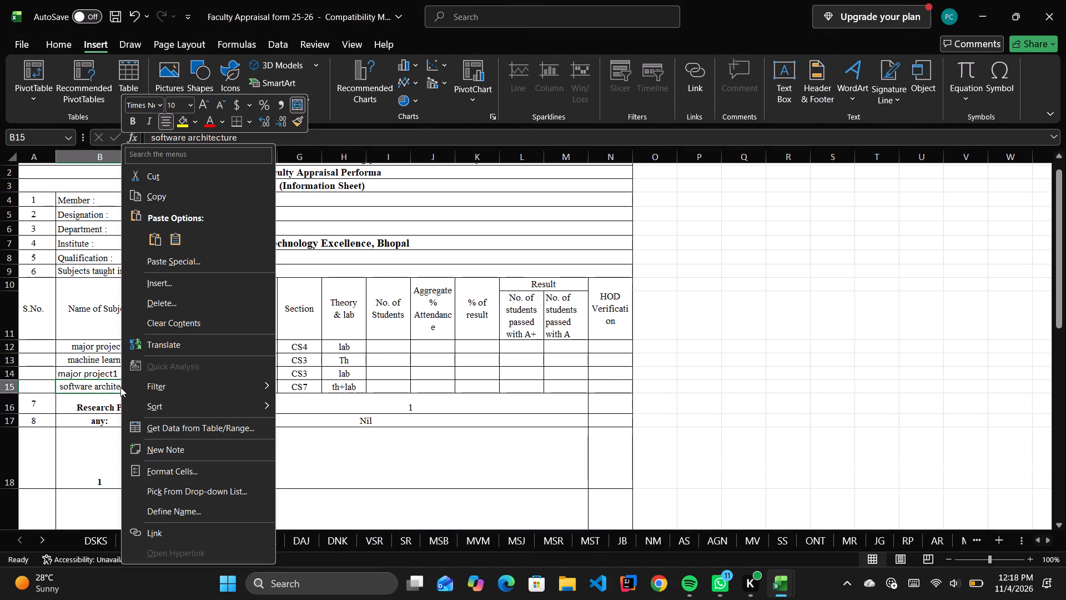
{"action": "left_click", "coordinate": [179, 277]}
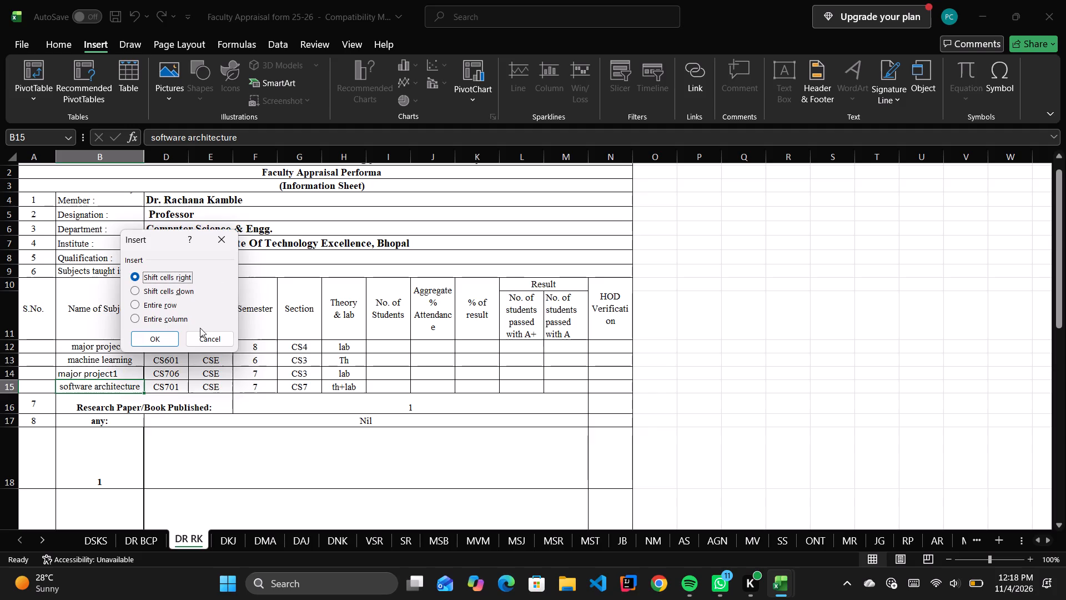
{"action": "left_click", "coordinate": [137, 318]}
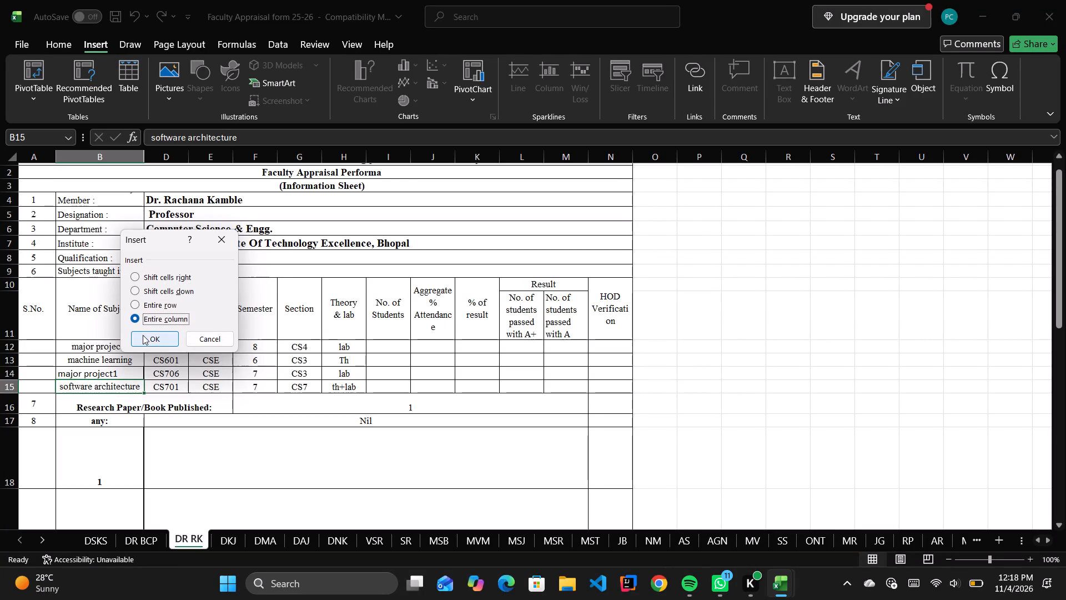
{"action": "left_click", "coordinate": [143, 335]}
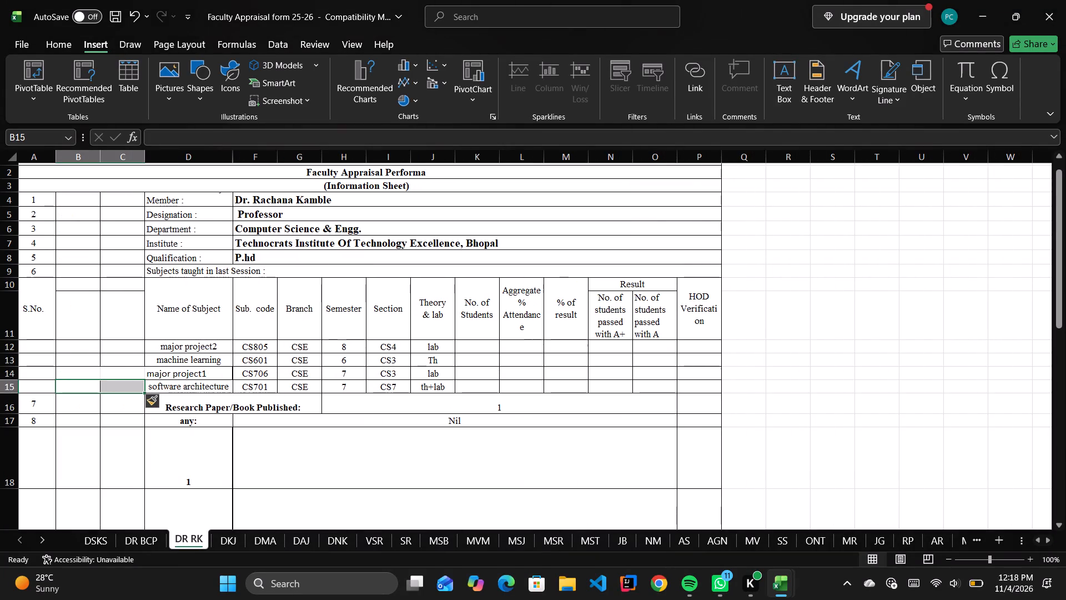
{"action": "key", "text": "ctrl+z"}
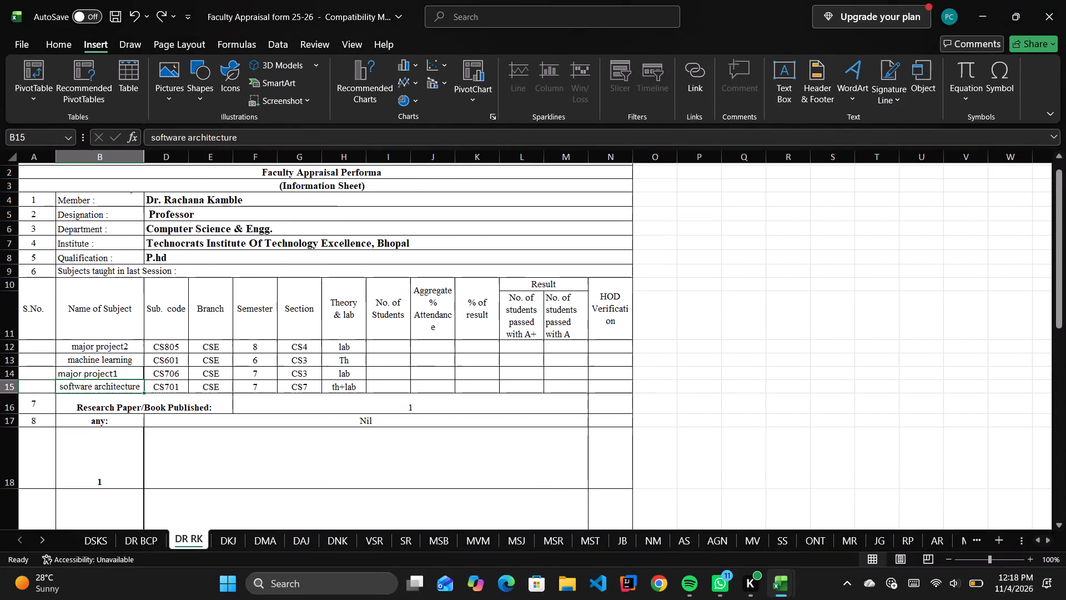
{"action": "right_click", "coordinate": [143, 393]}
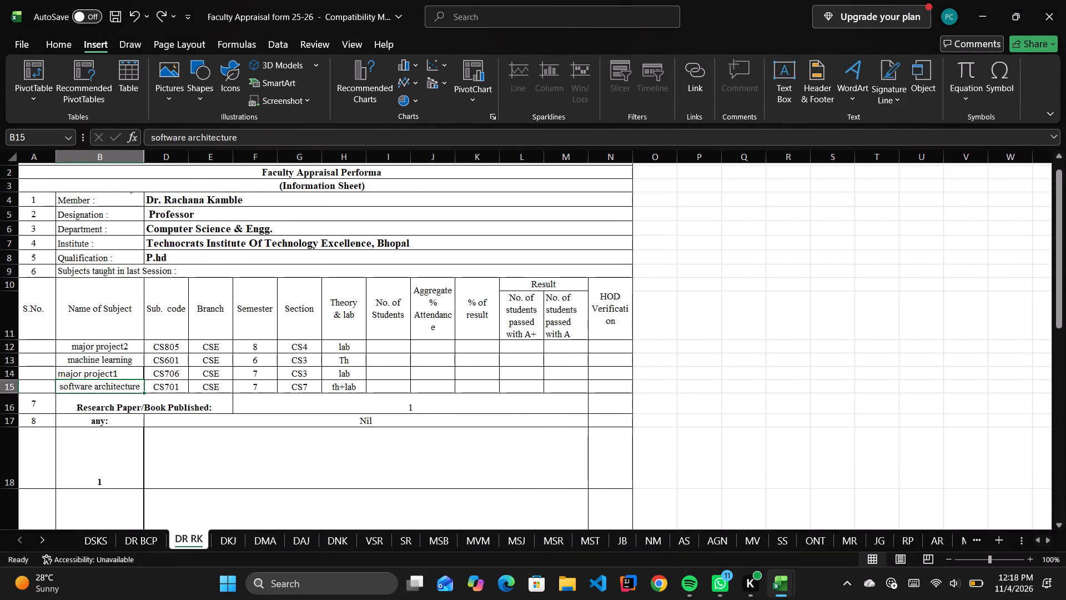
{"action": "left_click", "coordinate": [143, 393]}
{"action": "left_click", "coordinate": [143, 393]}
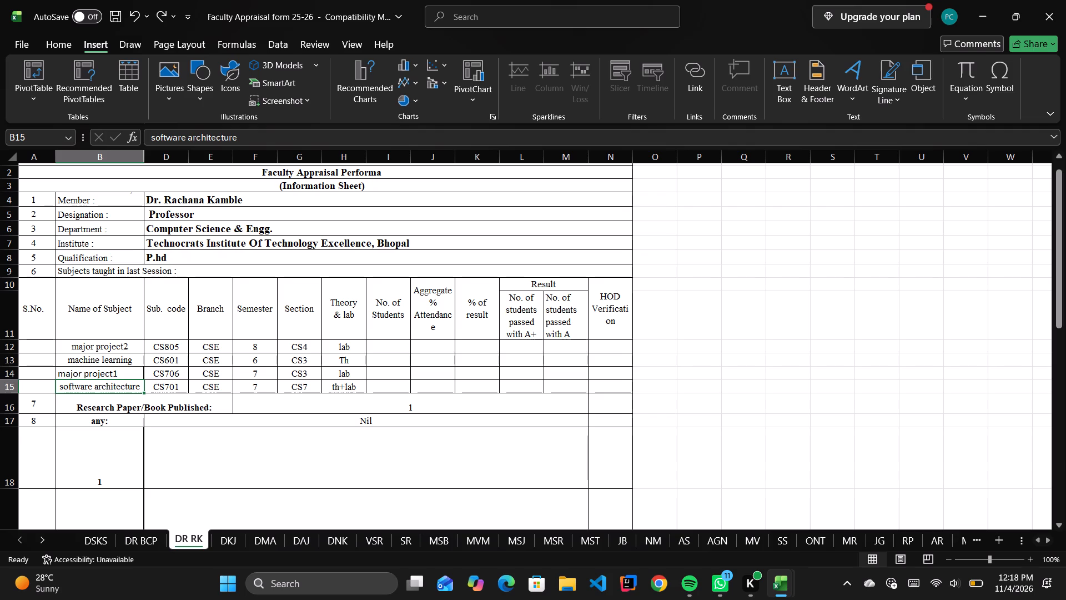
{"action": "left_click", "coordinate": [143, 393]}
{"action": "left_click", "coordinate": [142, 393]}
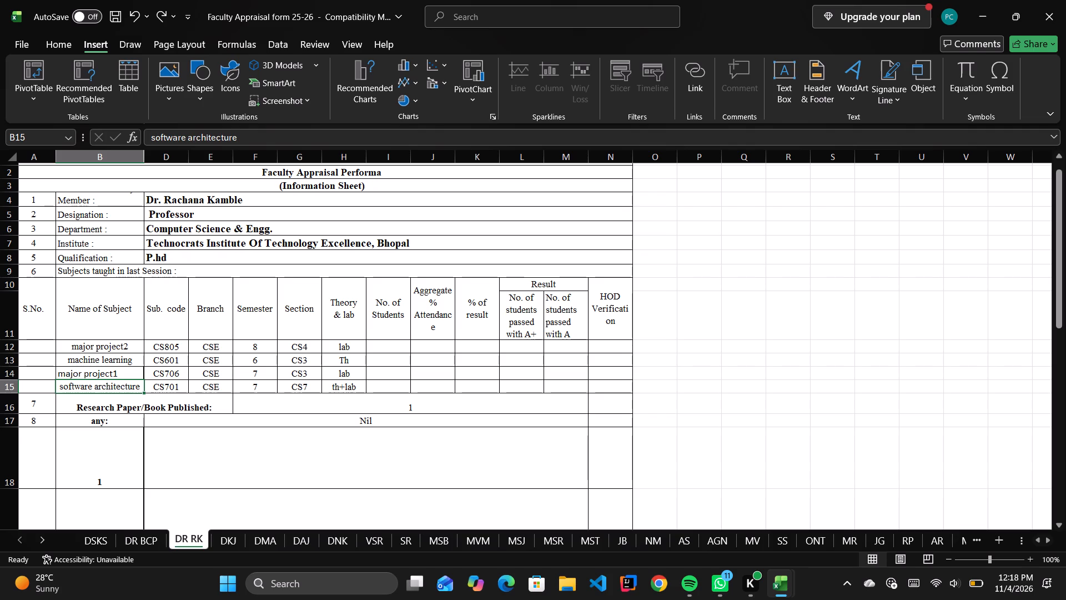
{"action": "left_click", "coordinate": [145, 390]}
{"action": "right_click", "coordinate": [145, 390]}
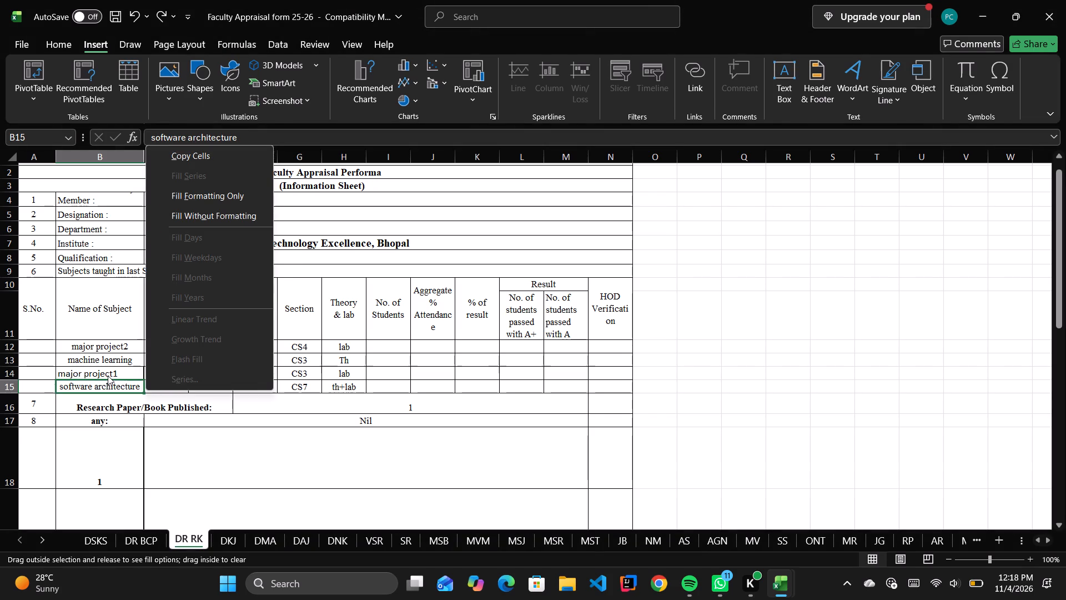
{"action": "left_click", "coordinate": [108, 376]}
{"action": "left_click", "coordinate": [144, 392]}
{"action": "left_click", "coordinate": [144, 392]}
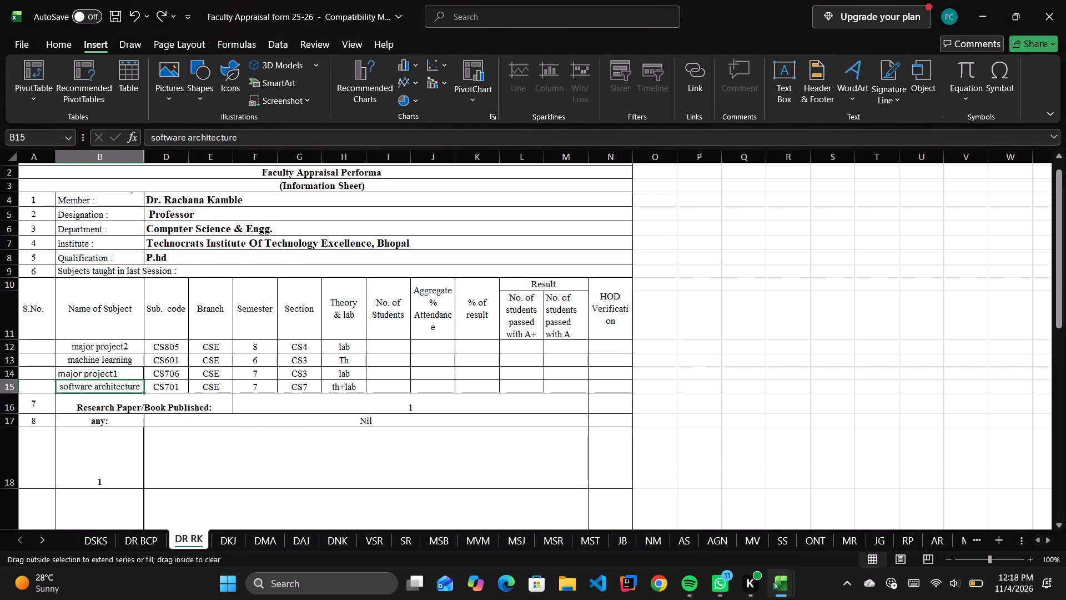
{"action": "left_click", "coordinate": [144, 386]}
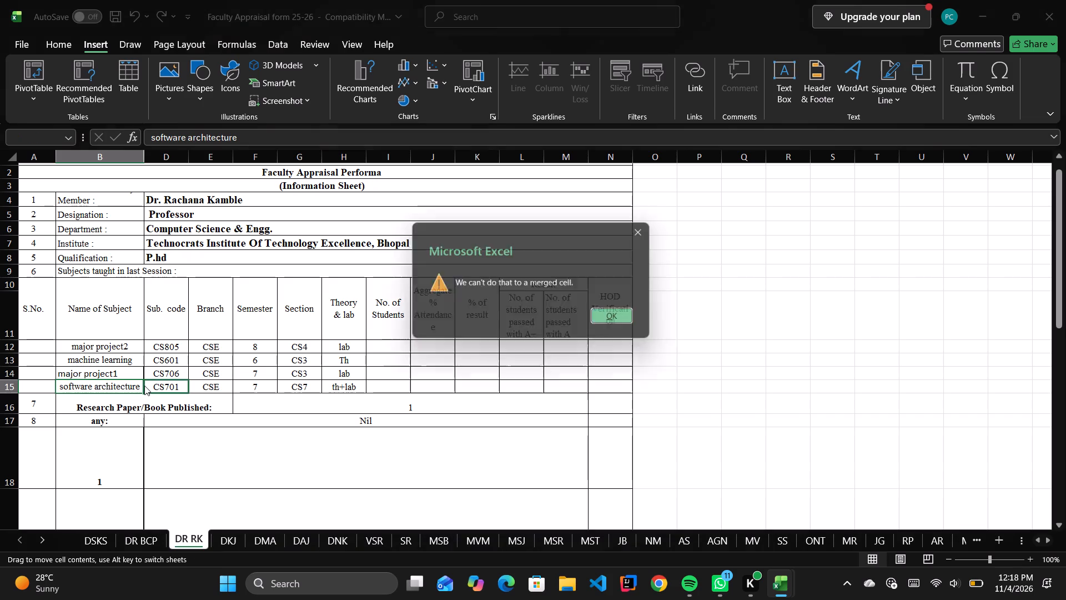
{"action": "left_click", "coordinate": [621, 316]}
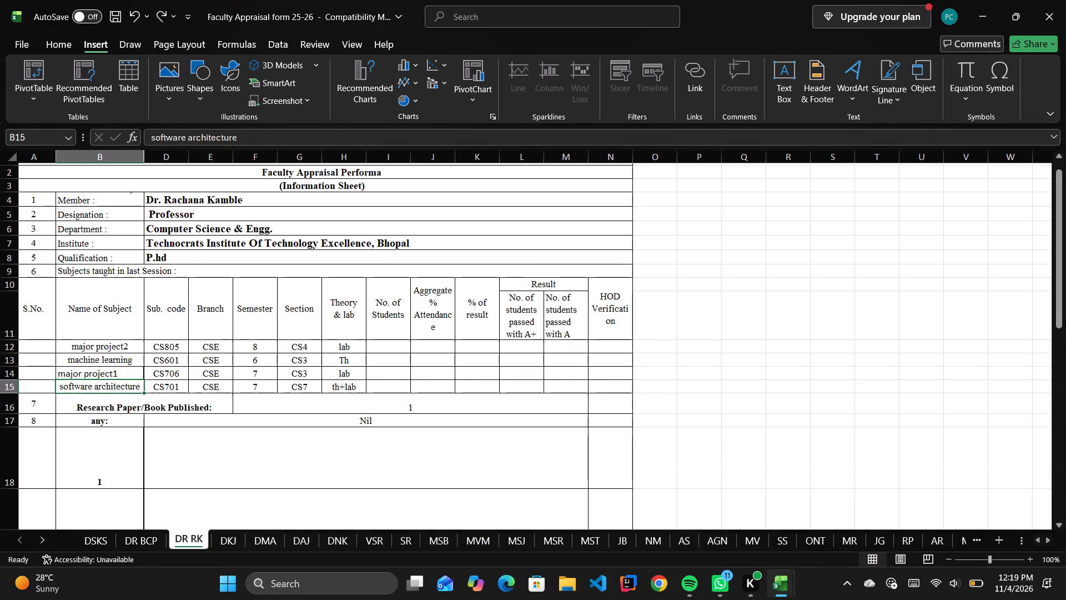
Insert an entire blank row above software architecture, at row 15 of the DR RK subject table.
{"action": "right_click", "coordinate": [142, 388]}
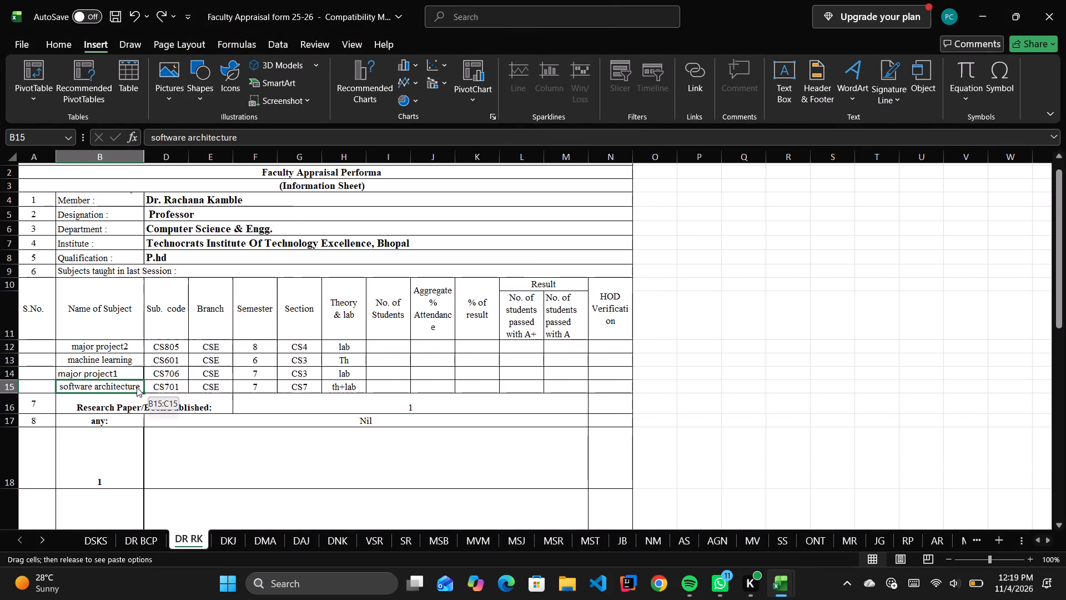
{"action": "right_click", "coordinate": [137, 387]}
{"action": "right_click", "coordinate": [137, 387]}
{"action": "right_click", "coordinate": [137, 387]}
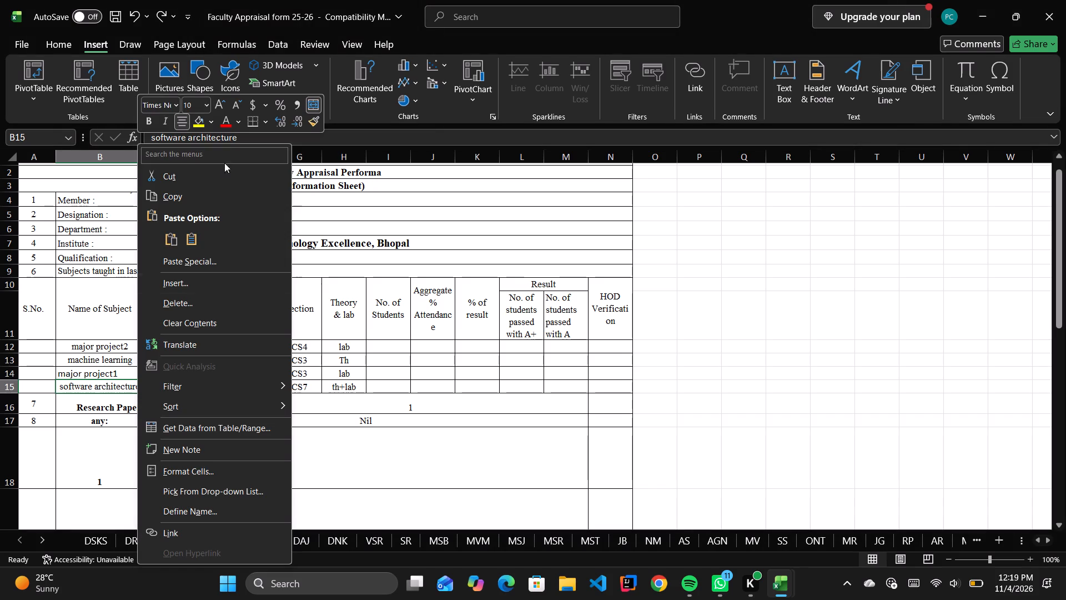
{"action": "left_click", "coordinate": [175, 285]}
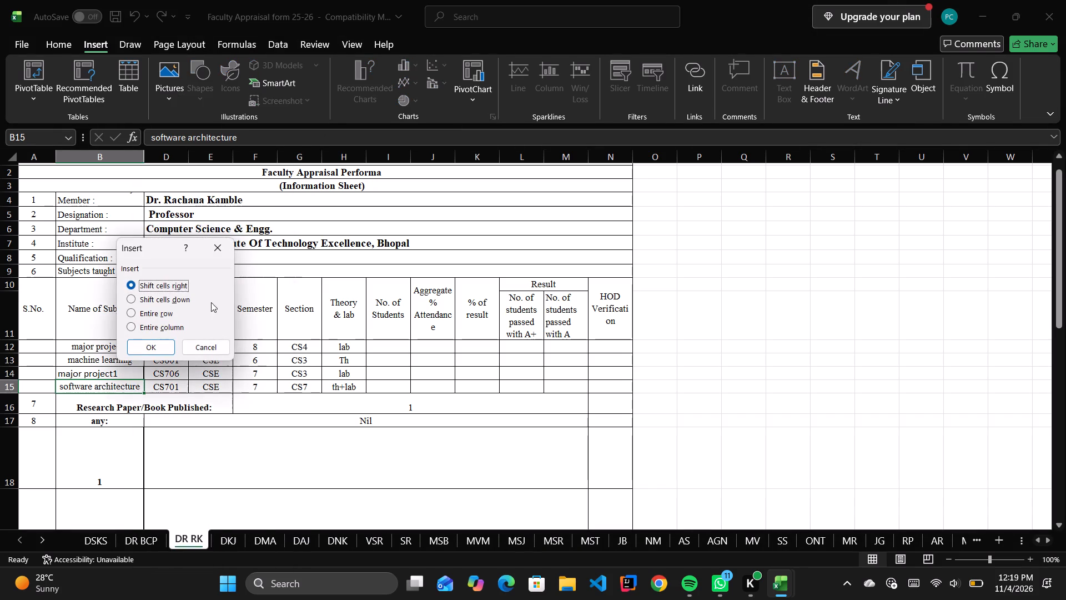
{"action": "left_click", "coordinate": [131, 312]}
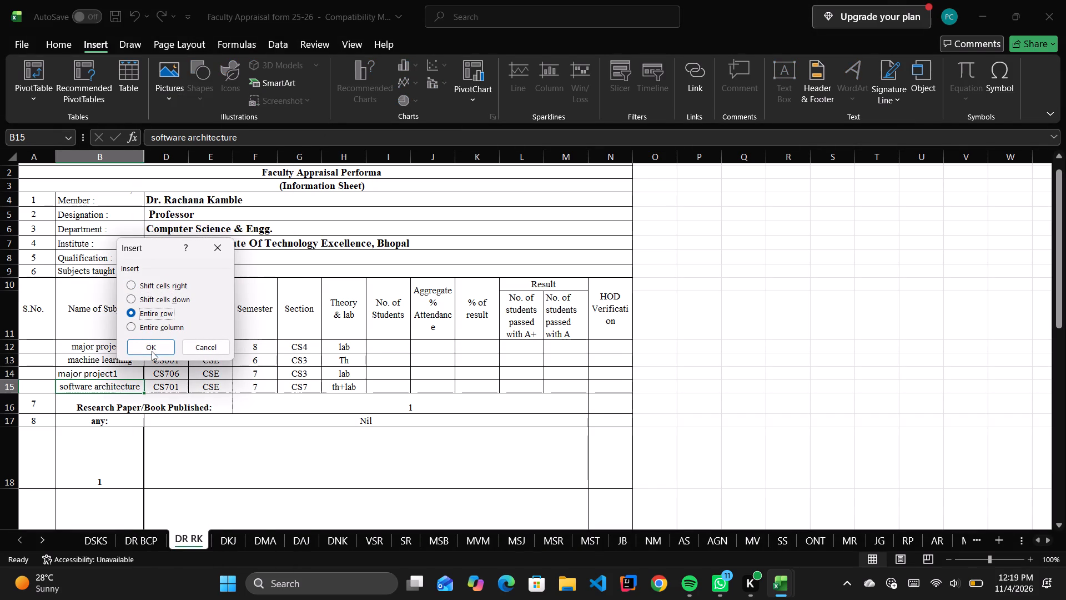
{"action": "left_click", "coordinate": [152, 351]}
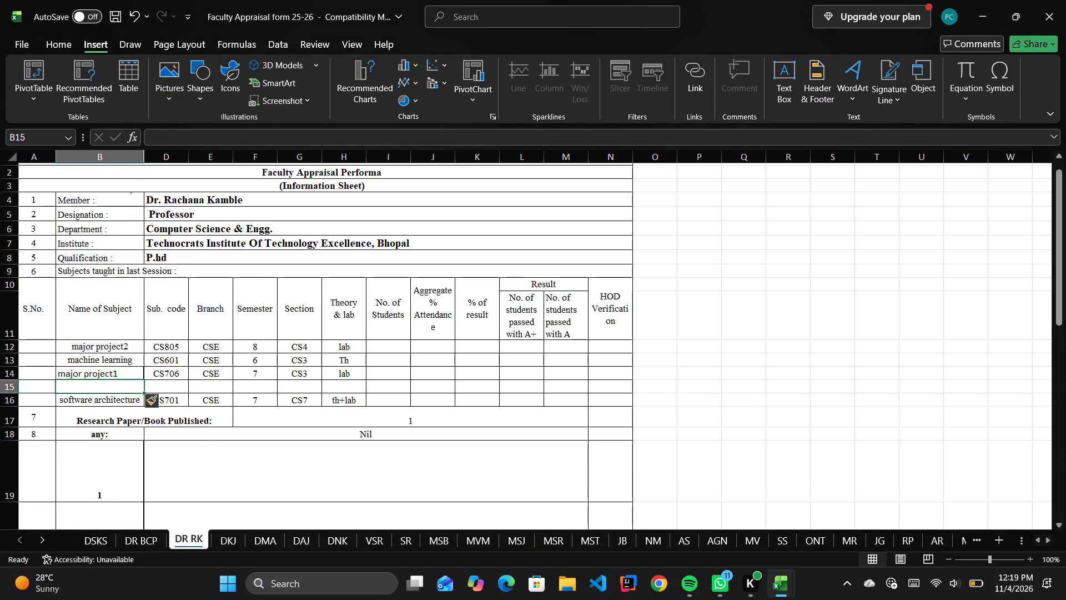
Enter seminar as the subject name in B15 of the new row.
{"action": "left_click", "coordinate": [107, 392]}
{"action": "type", "text": "seminar"}
Enter subject code nil in D15 and branch CSE in E15 for seminar.
{"action": "left_click", "coordinate": [166, 387]}
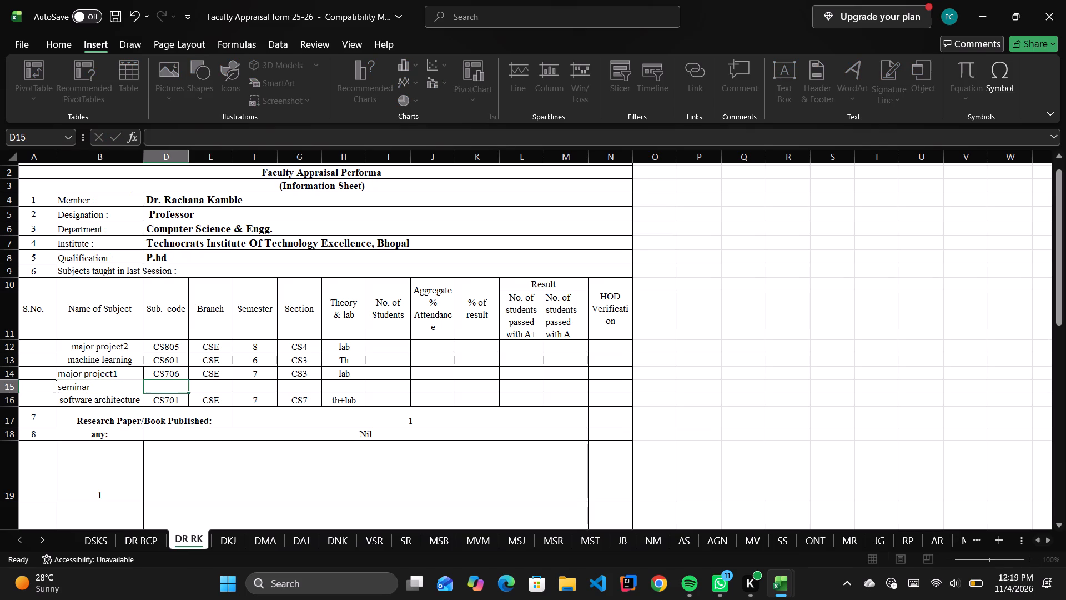
{"action": "type", "text": "CS"}
{"action": "key", "text": "0"}
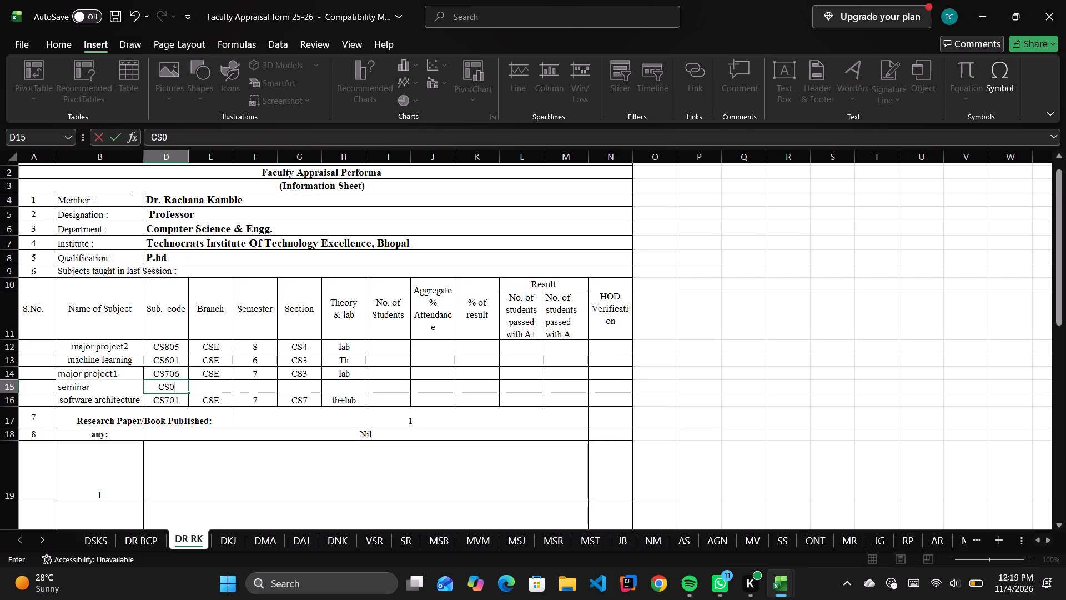
{"action": "key", "text": "BackSpace"}
{"action": "key", "text": "BackSpace"}
{"action": "key", "text": "BackSpace"}
{"action": "key", "text": "BackSpace"}
{"action": "key", "text": "b"}
{"action": "key", "text": "BackSpace"}
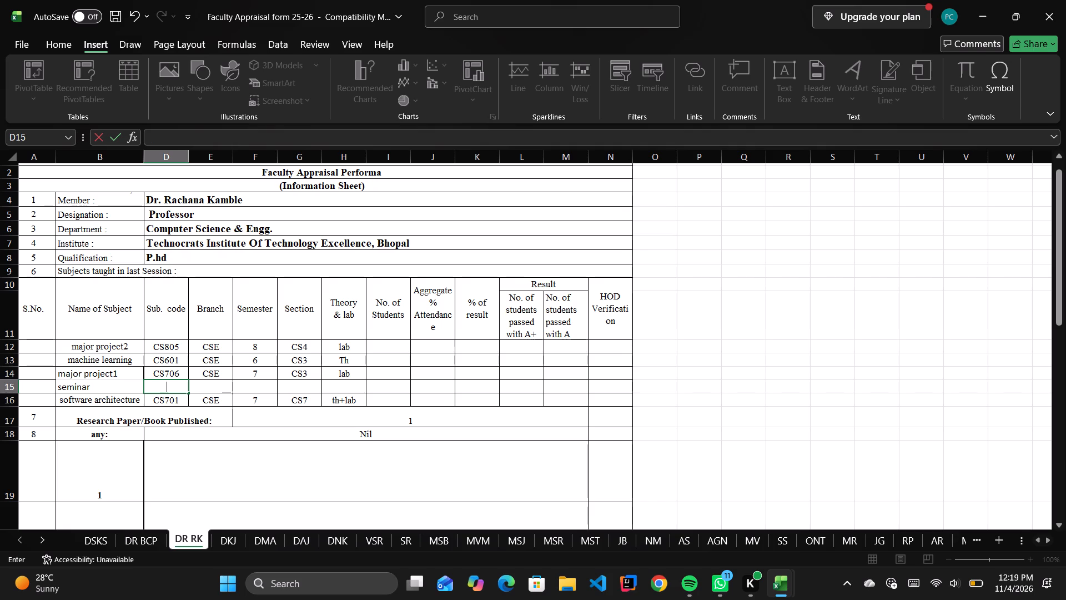
{"action": "type", "text": "nil"}
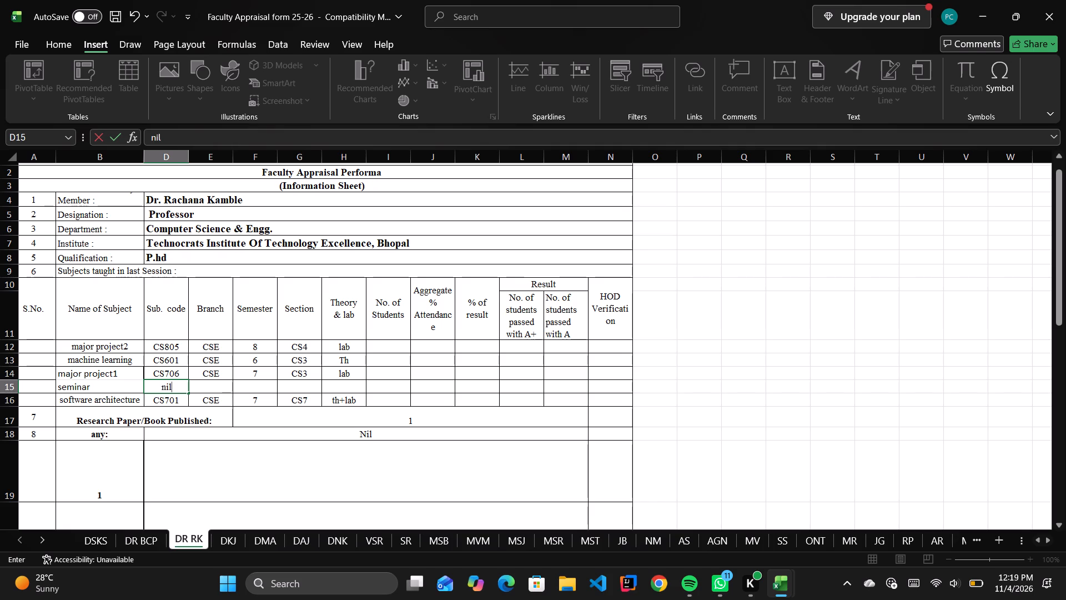
{"action": "left_click", "coordinate": [204, 393]}
{"action": "type", "text": "CSE"}
{"action": "left_click", "coordinate": [257, 392]}
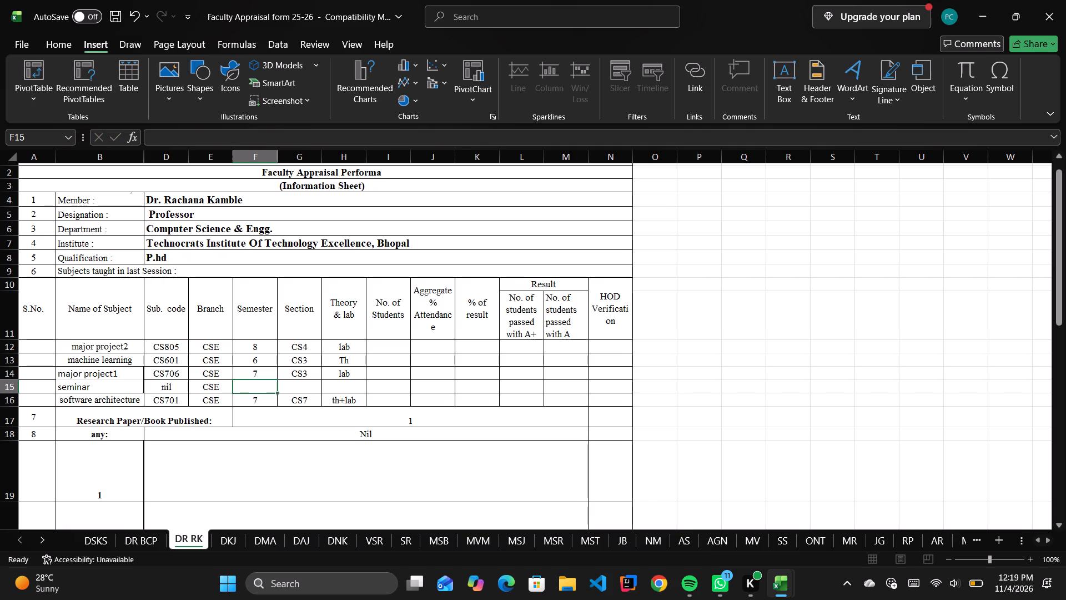
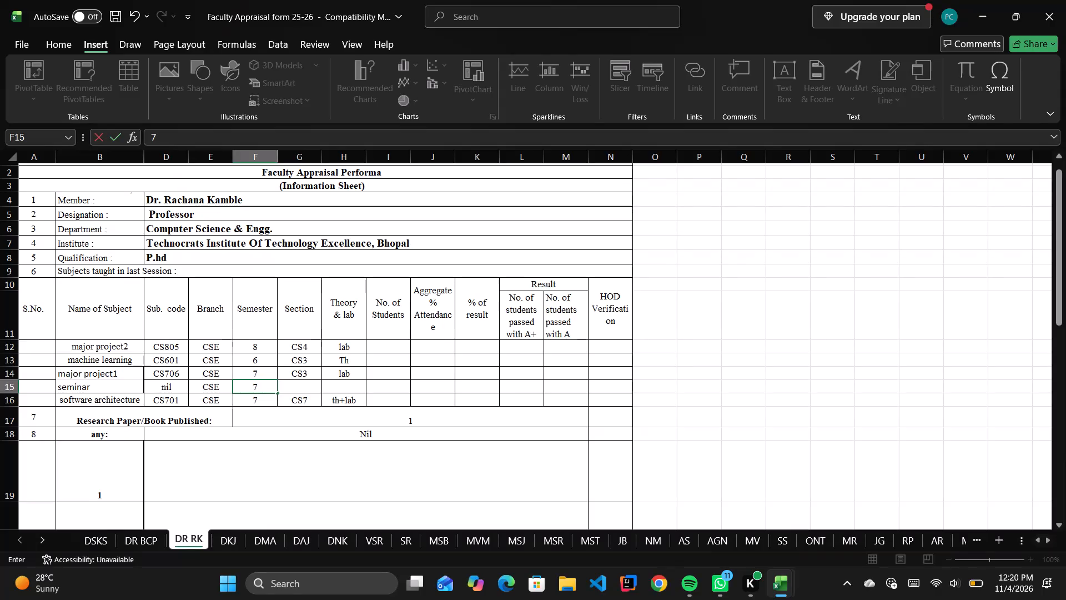
Enter section CS4 in G15 and lab in H15 for the seminar row.
{"action": "left_click", "coordinate": [298, 387]}
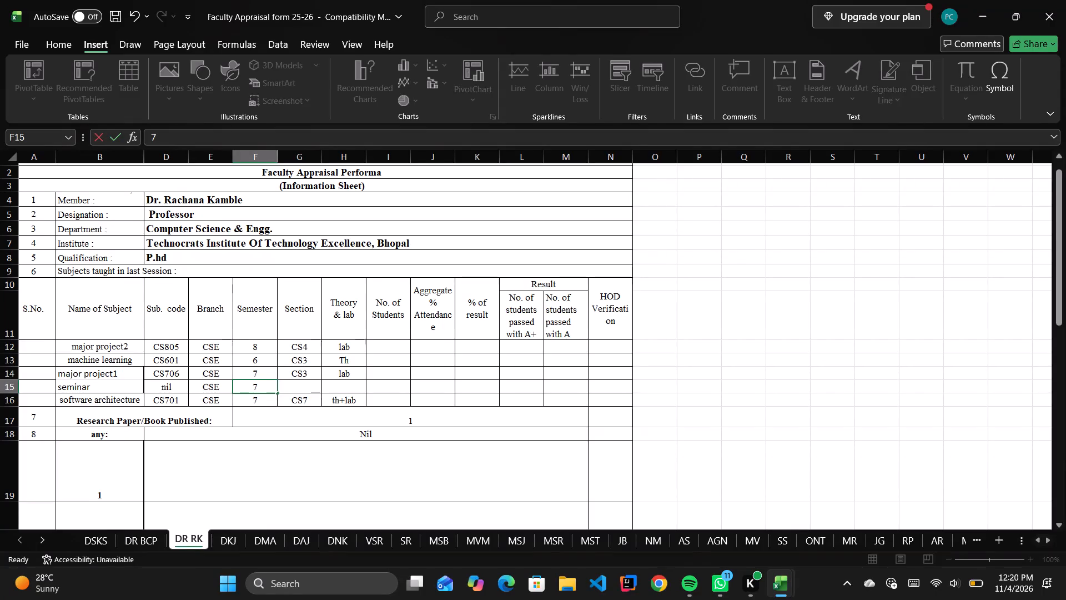
{"action": "type", "text": "CS"}
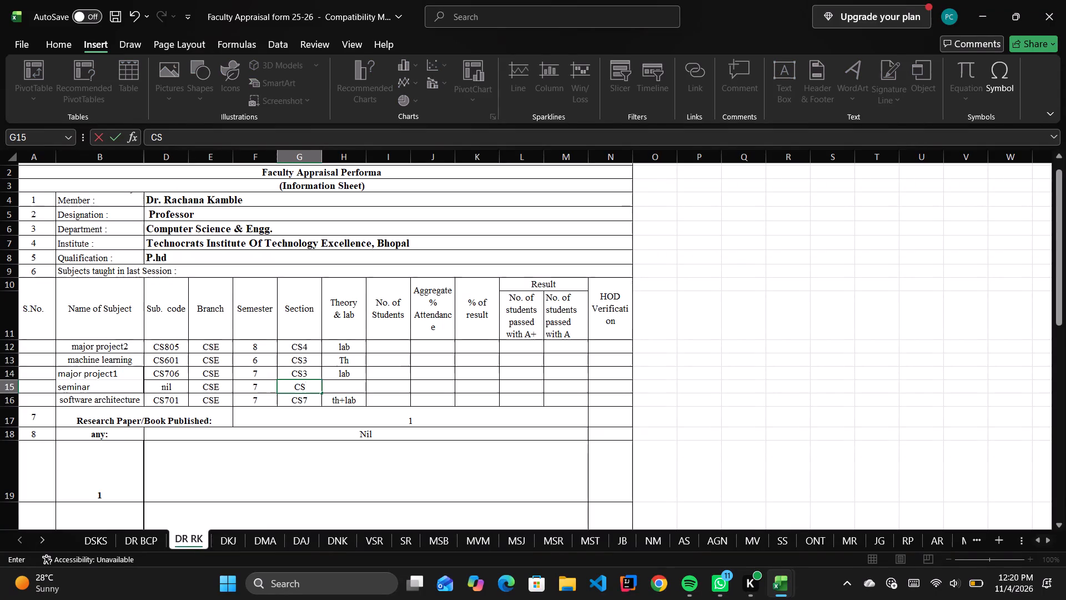
{"action": "key", "text": "4"}
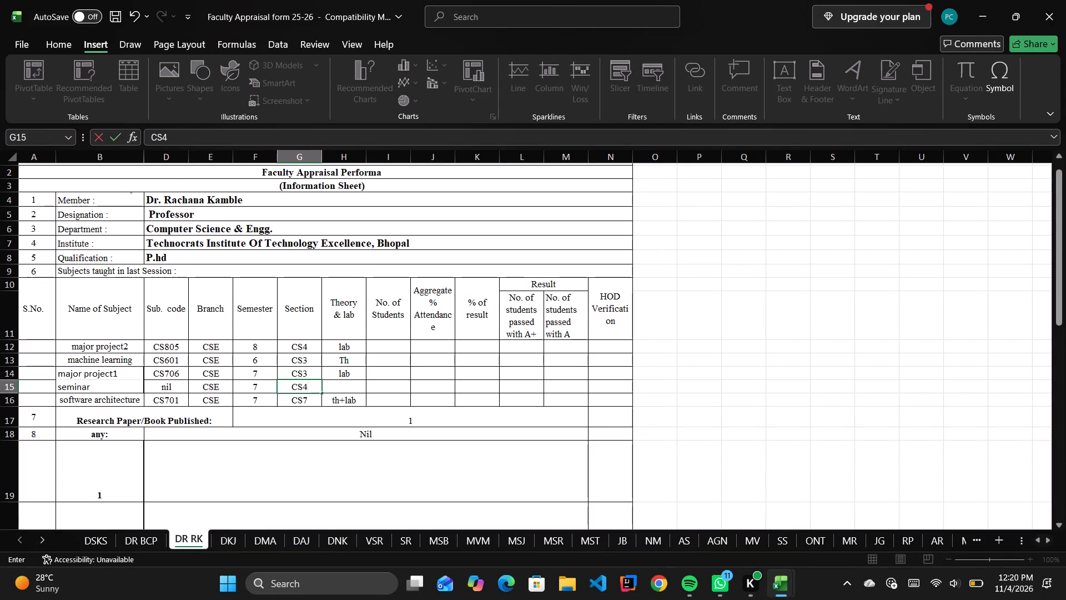
{"action": "left_click", "coordinate": [340, 392]}
{"action": "type", "text": "lab"}
On the DKJ sheet, enter major project1 as the first subject name in B12.
{"action": "scroll", "coordinate": [340, 395], "scroll_direction": "down", "scroll_amount": 4}
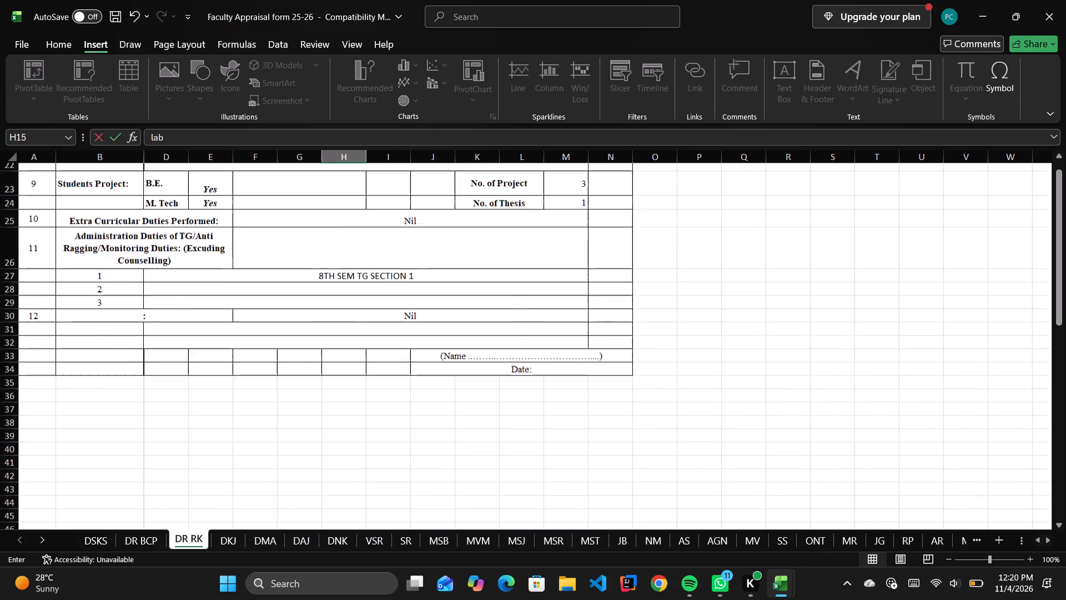
{"action": "scroll", "coordinate": [340, 395], "scroll_direction": "down", "scroll_amount": 3}
{"action": "left_click", "coordinate": [225, 542]}
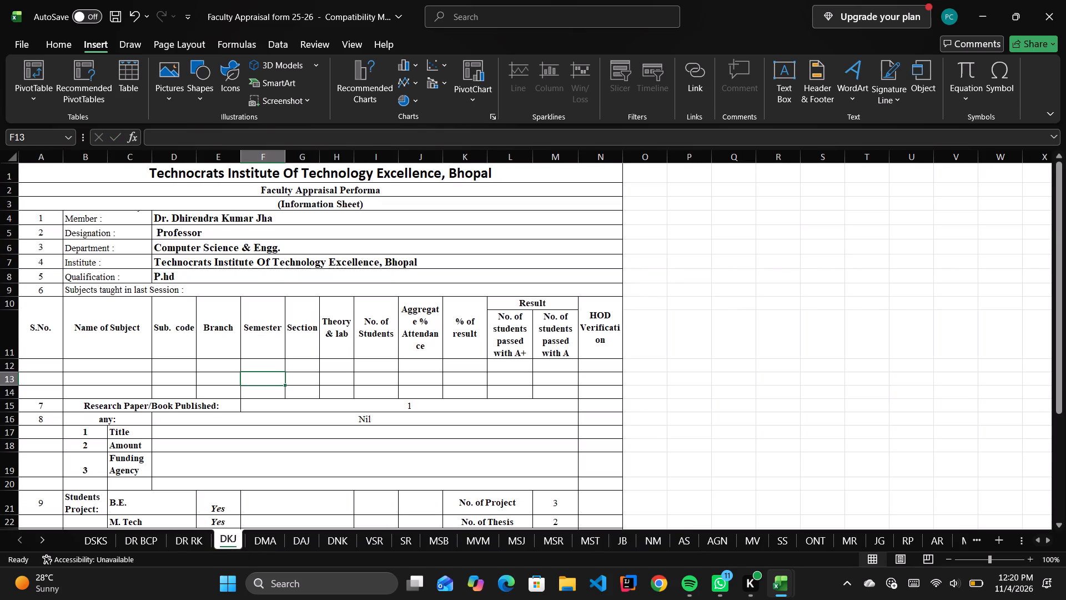
{"action": "scroll", "coordinate": [130, 438], "scroll_direction": "down", "scroll_amount": 1}
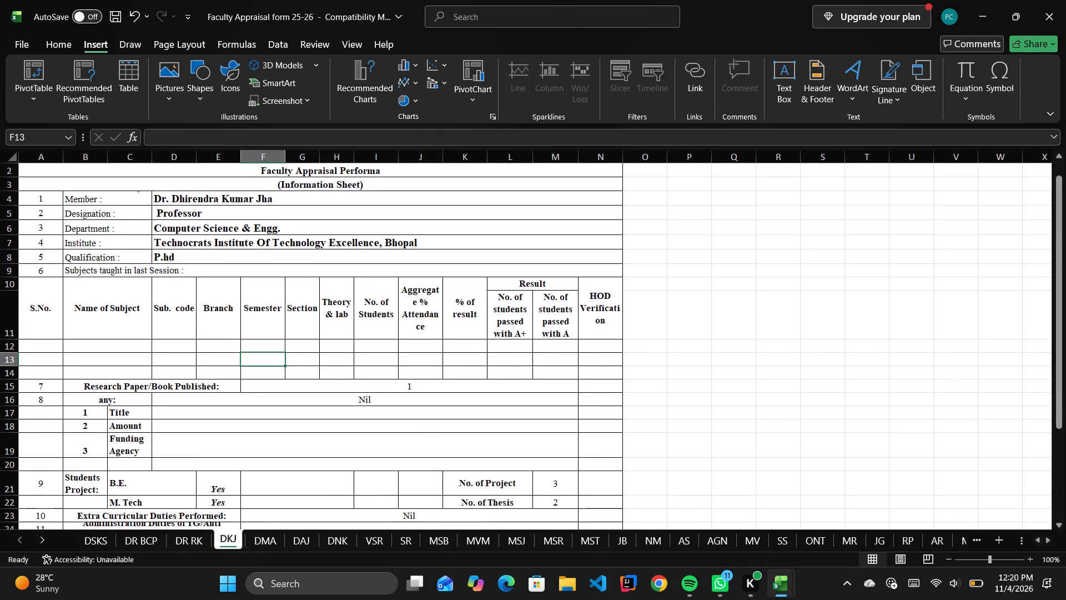
{"action": "left_click", "coordinate": [92, 347]}
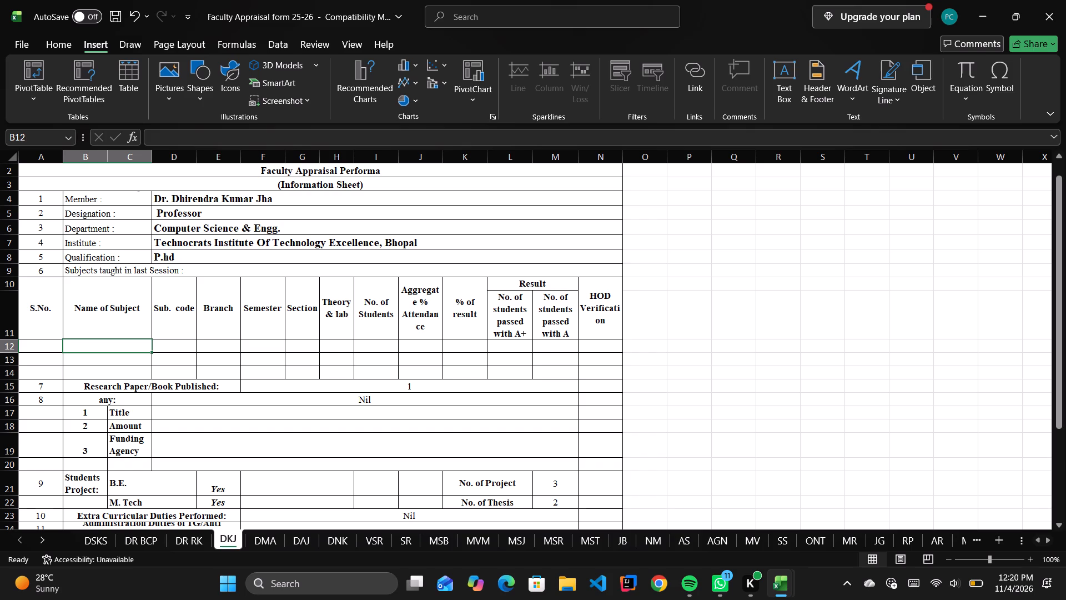
{"action": "left_click", "coordinate": [92, 347]}
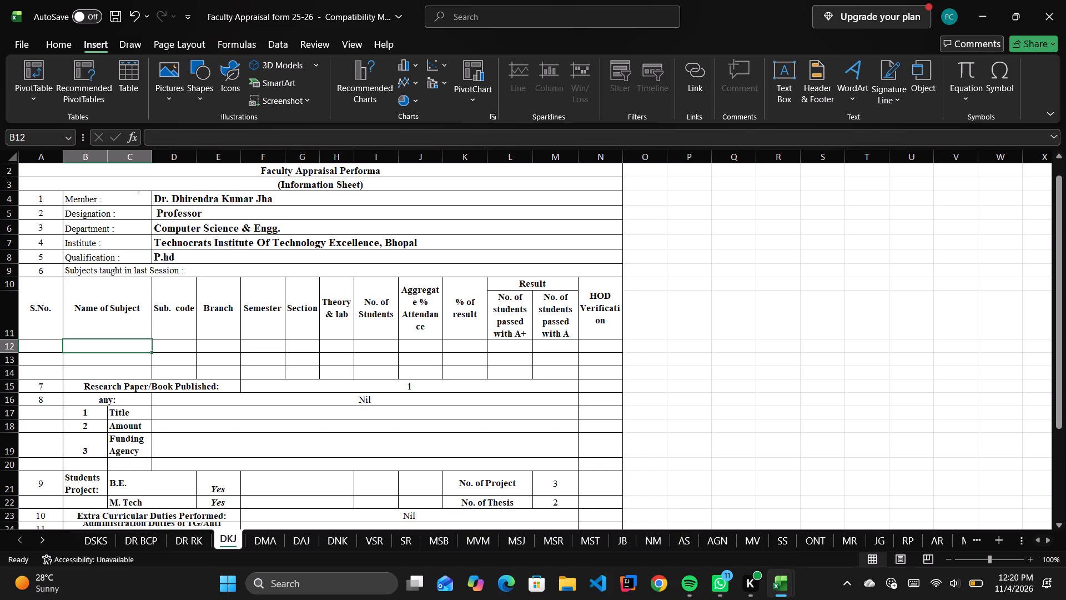
{"action": "type", "text": "major"}
{"action": "key", "text": "space"}
{"action": "type", "text": "project"}
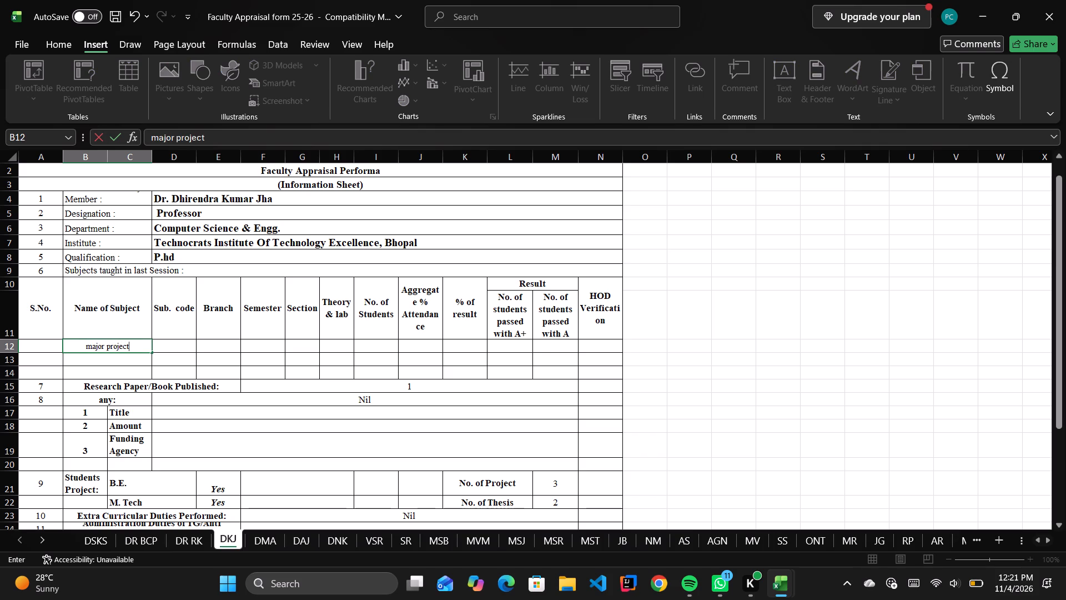
{"action": "key", "text": "1"}
Enter database management systems as the second subject name in B13.
{"action": "left_click", "coordinate": [89, 363]}
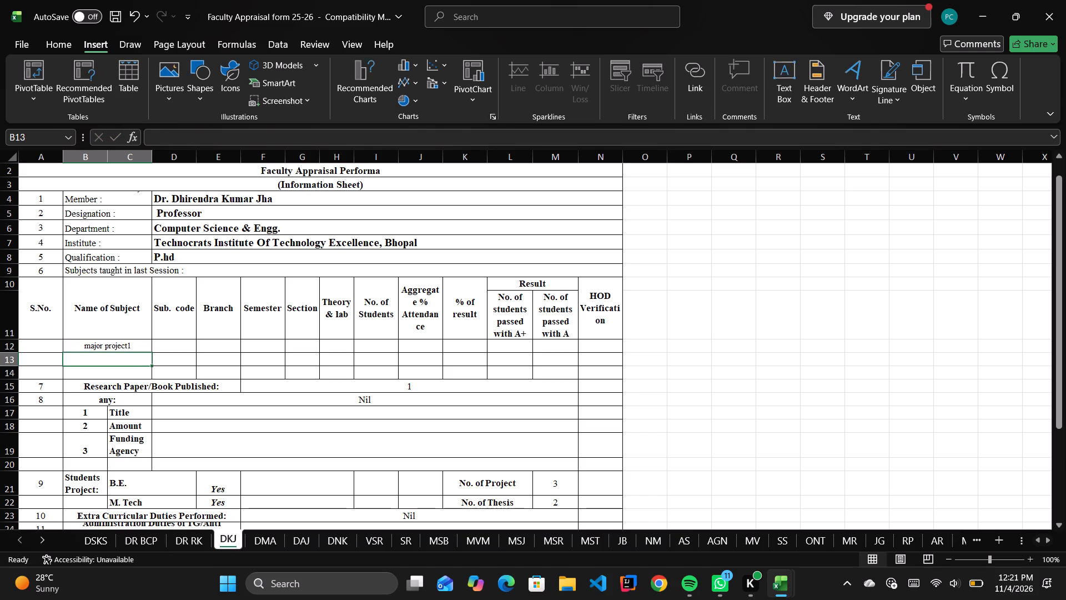
{"action": "type", "text": "databa"}
{"action": "key", "text": "BackSpace"}
{"action": "type", "text": "ase mana"}
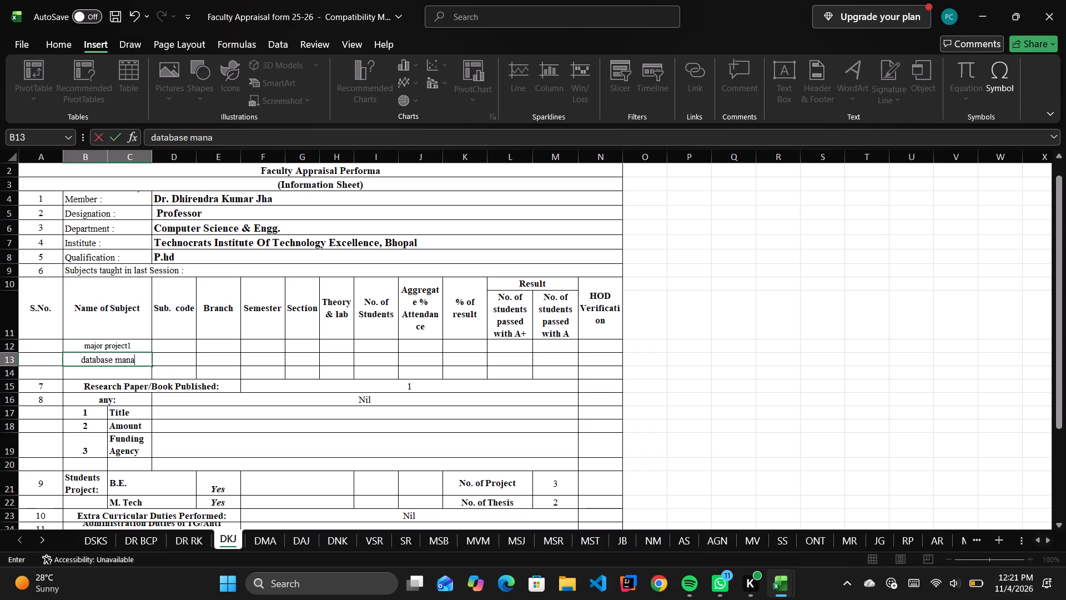
{"action": "type", "text": "gement"}
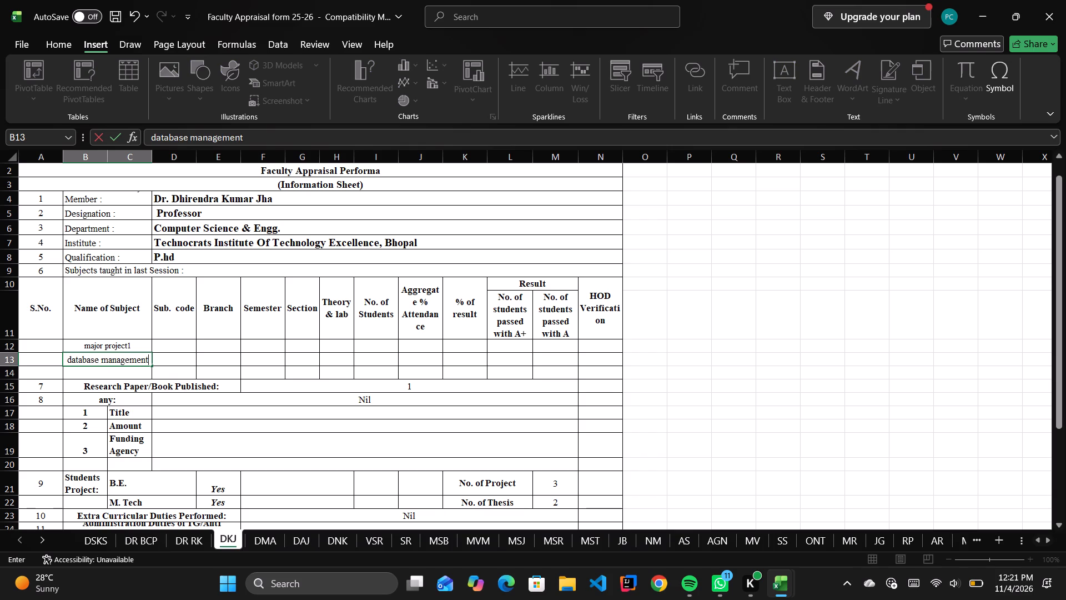
{"action": "key", "text": "space"}
{"action": "type", "text": "system"}
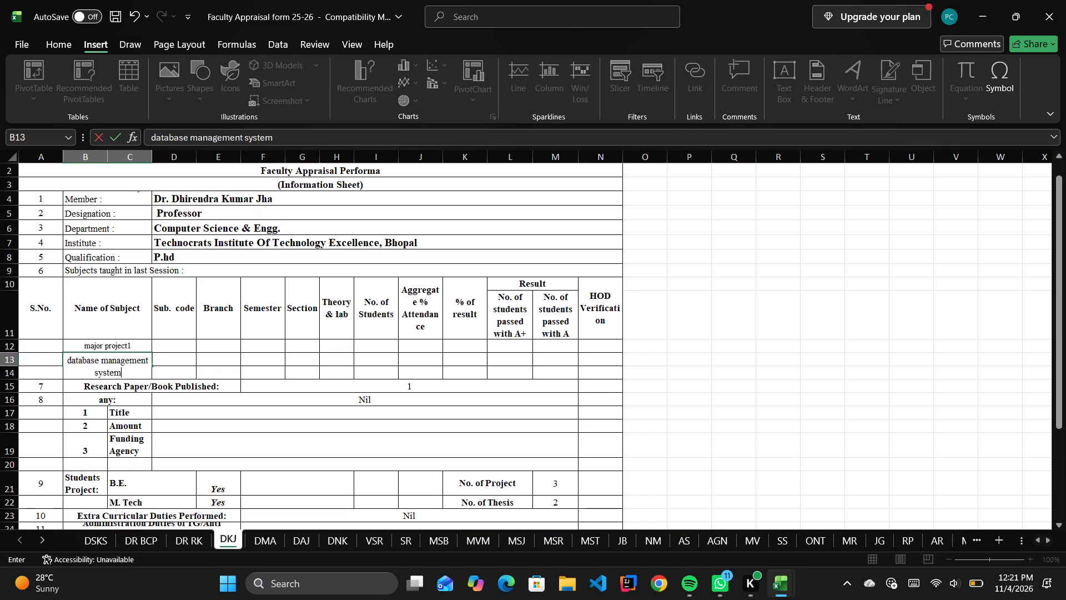
{"action": "key", "text": "s"}
Widen column C until database management systems fits on one line in the subject name cell.
{"action": "left_click", "coordinate": [167, 361]}
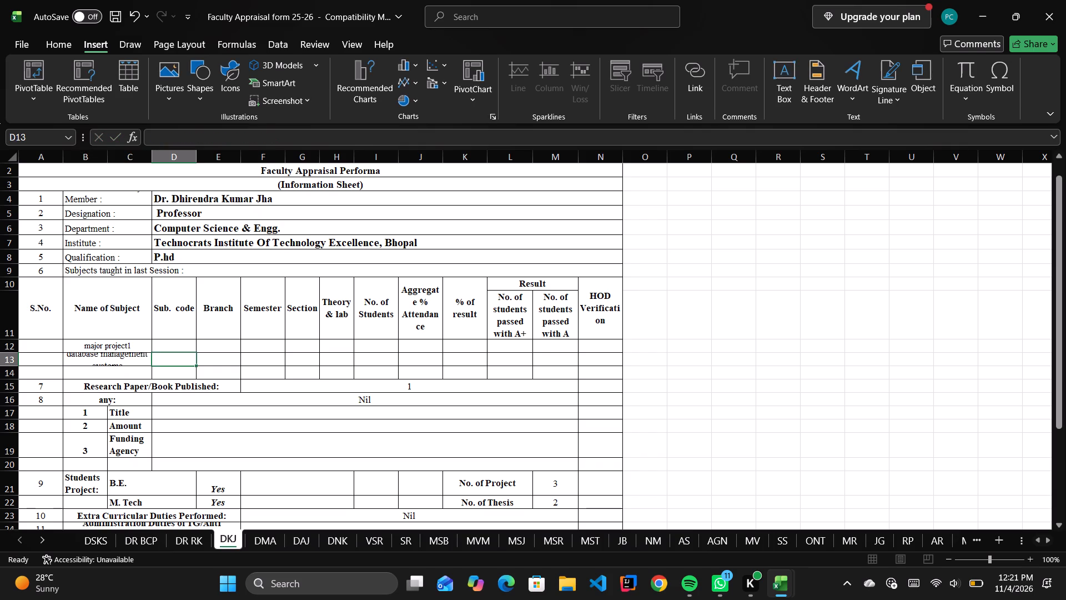
{"action": "left_click", "coordinate": [137, 359]}
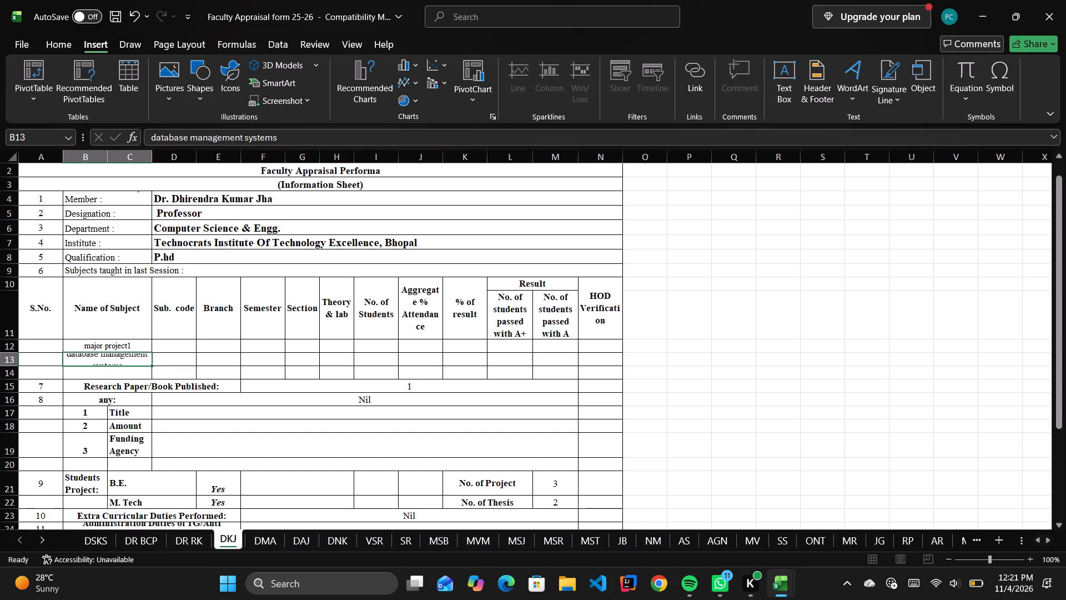
{"action": "left_click_drag", "start_coordinate": [154, 157], "coordinate": [186, 157]}
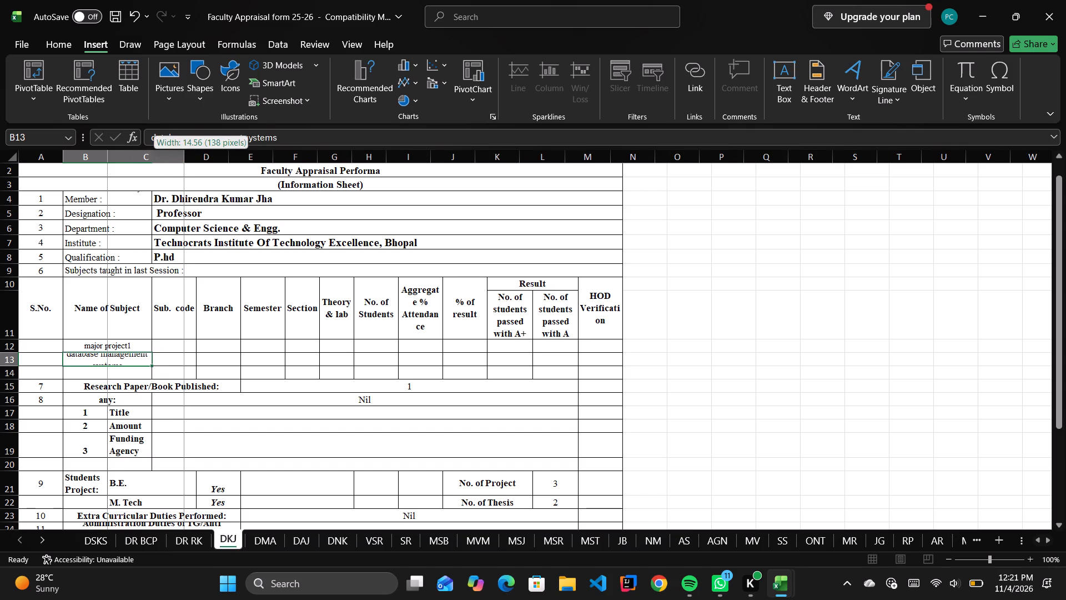
{"action": "left_click_drag", "start_coordinate": [186, 157], "coordinate": [199, 160]}
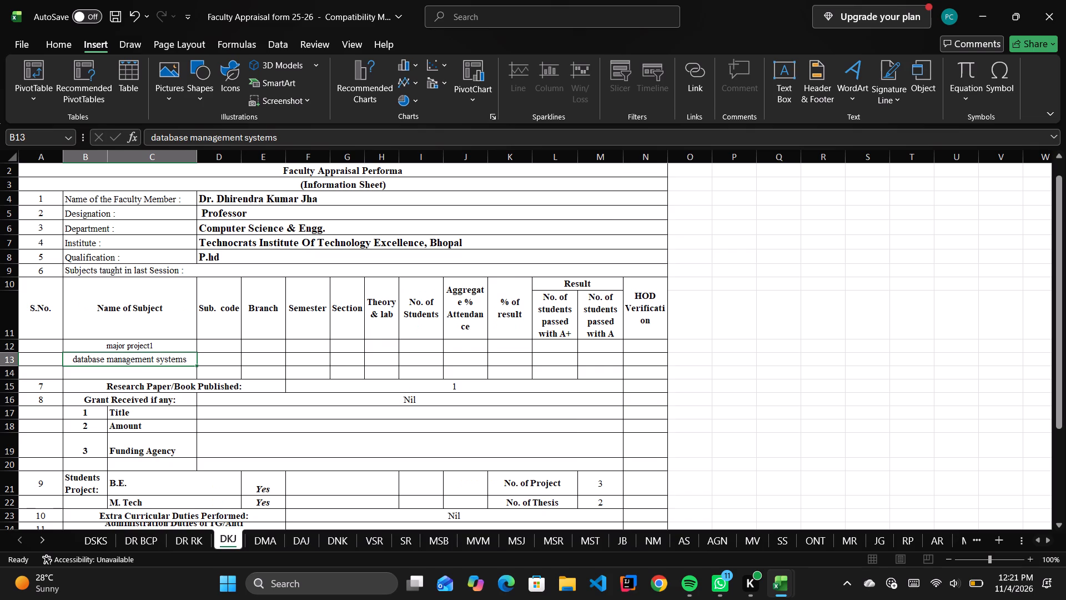
Enter subject code CS7 in D12 for major project1 and CS5 in D13 for database management systems.
{"action": "left_click", "coordinate": [220, 343]}
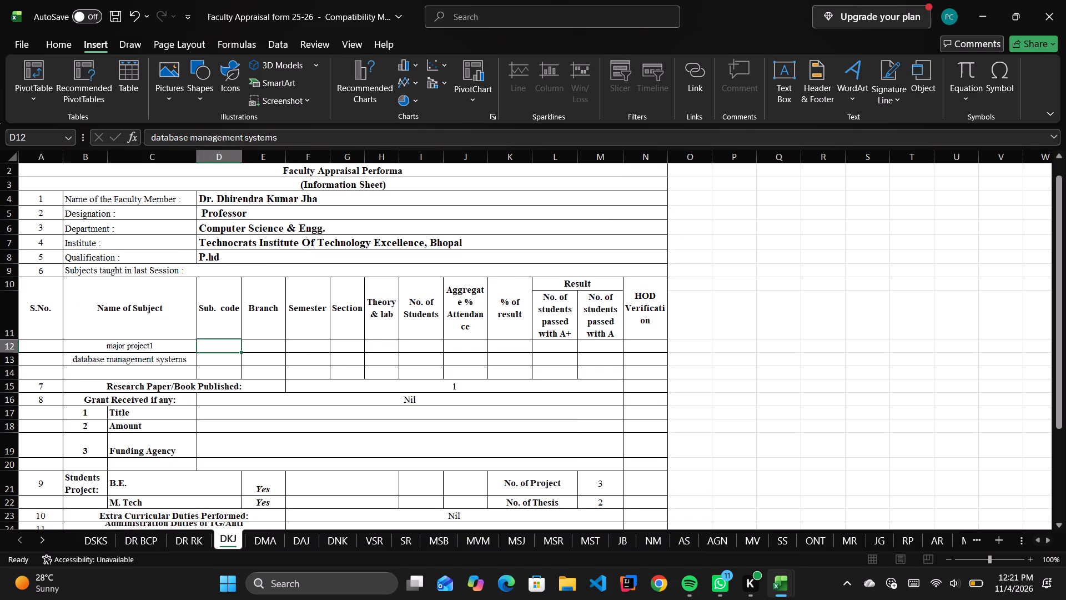
{"action": "left_click", "coordinate": [177, 377]}
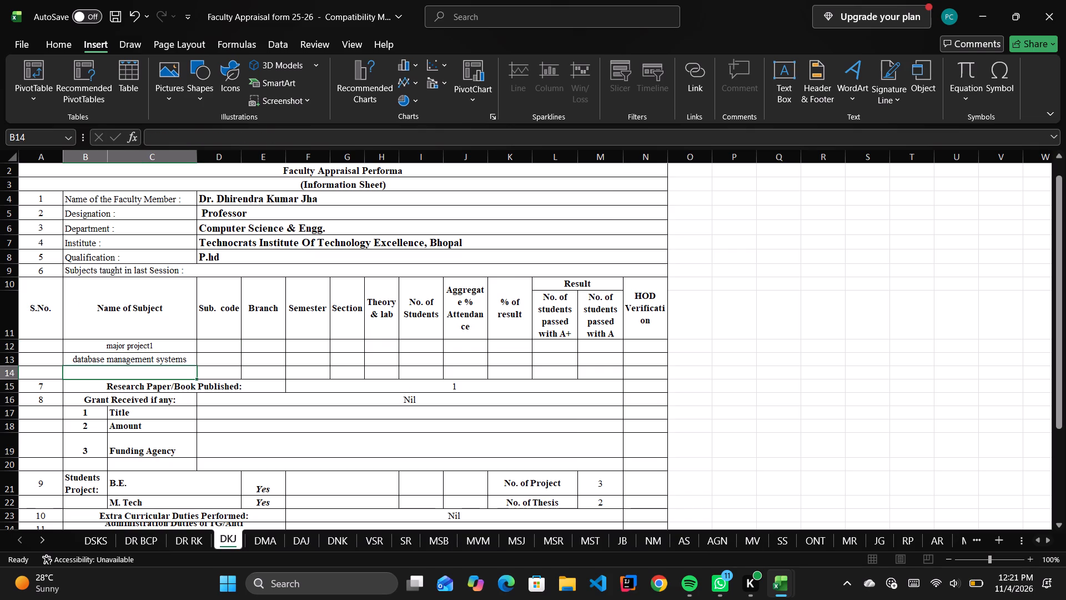
{"action": "left_click", "coordinate": [221, 344]}
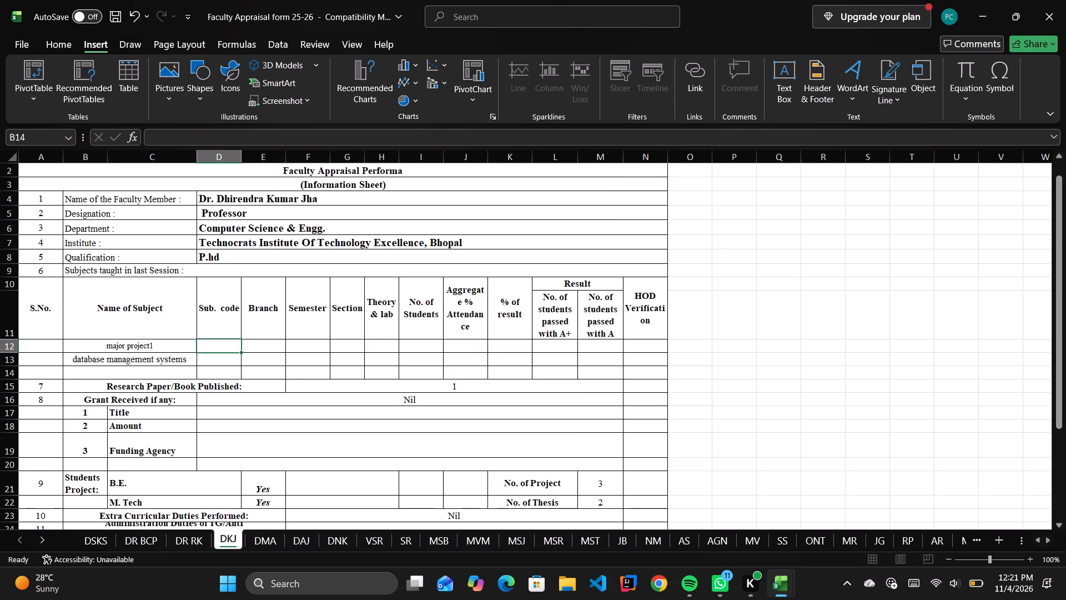
{"action": "key", "text": "shift+c"}
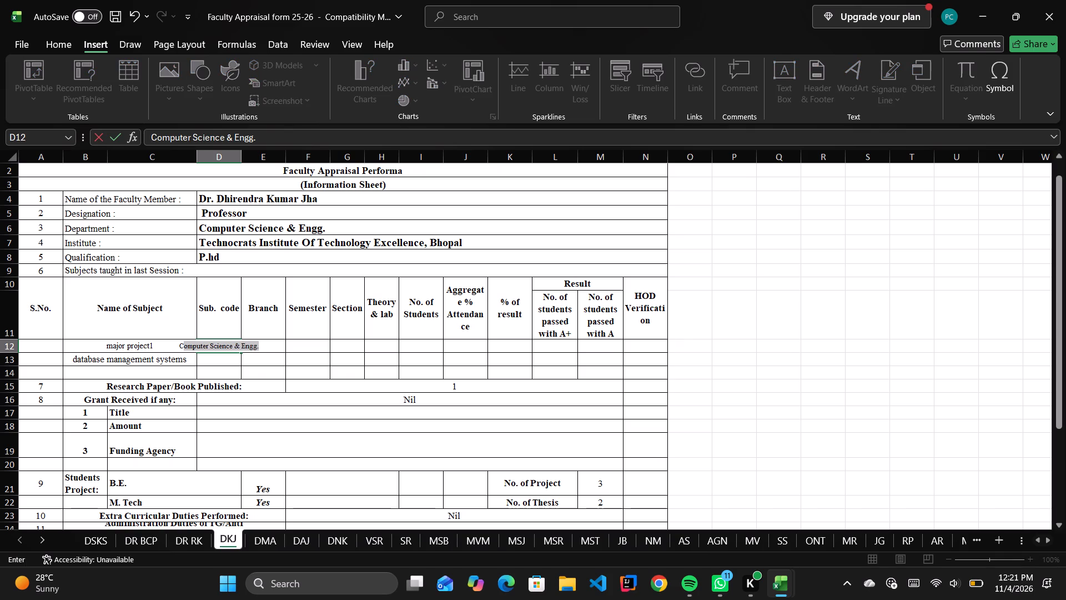
{"action": "key", "text": "shift+s"}
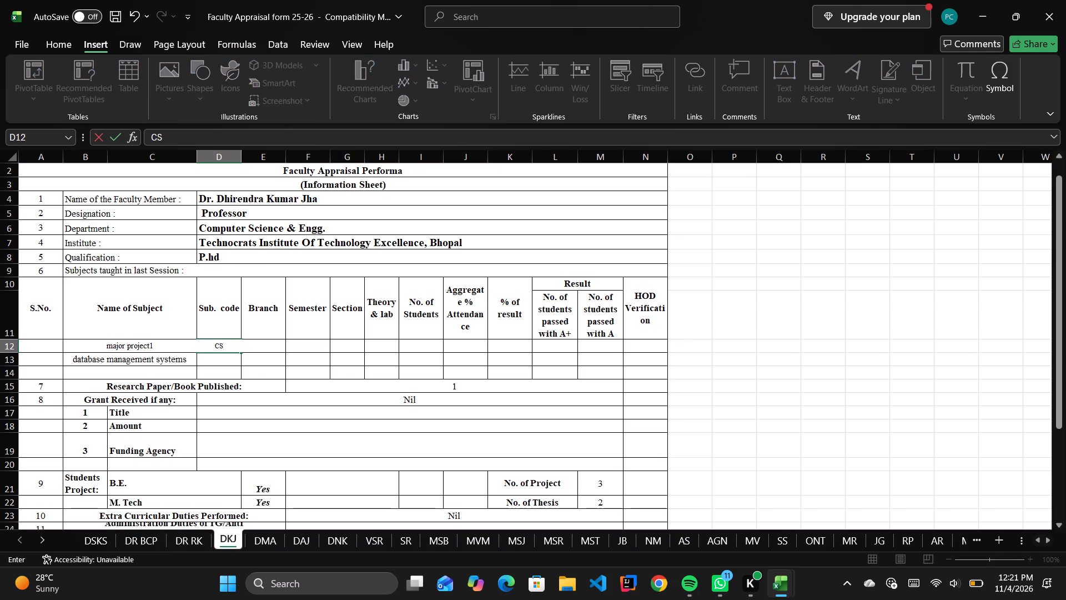
{"action": "key", "text": "7"}
{"action": "left_click", "coordinate": [221, 359]}
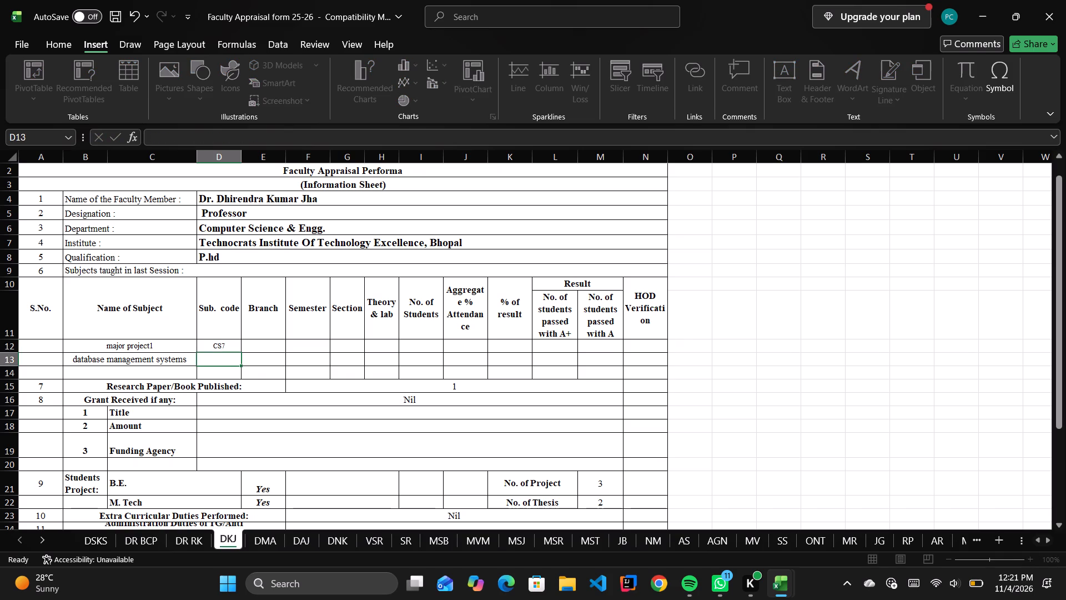
{"action": "type", "text": "CS"}
{"action": "key", "text": "shift+percent"}
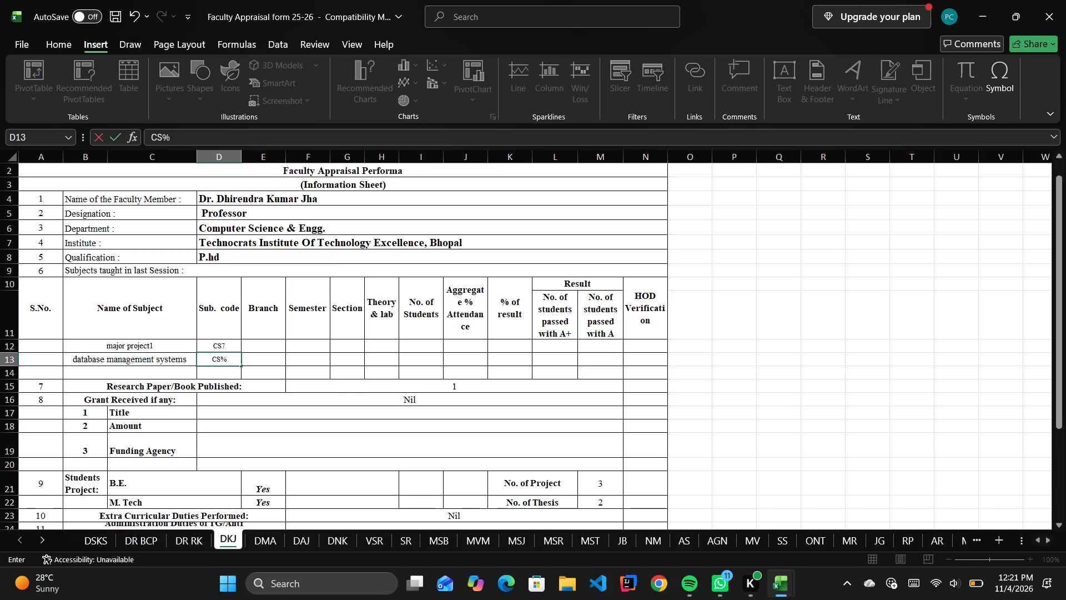
{"action": "key", "text": "BackSpace"}
{"action": "key", "text": "5"}
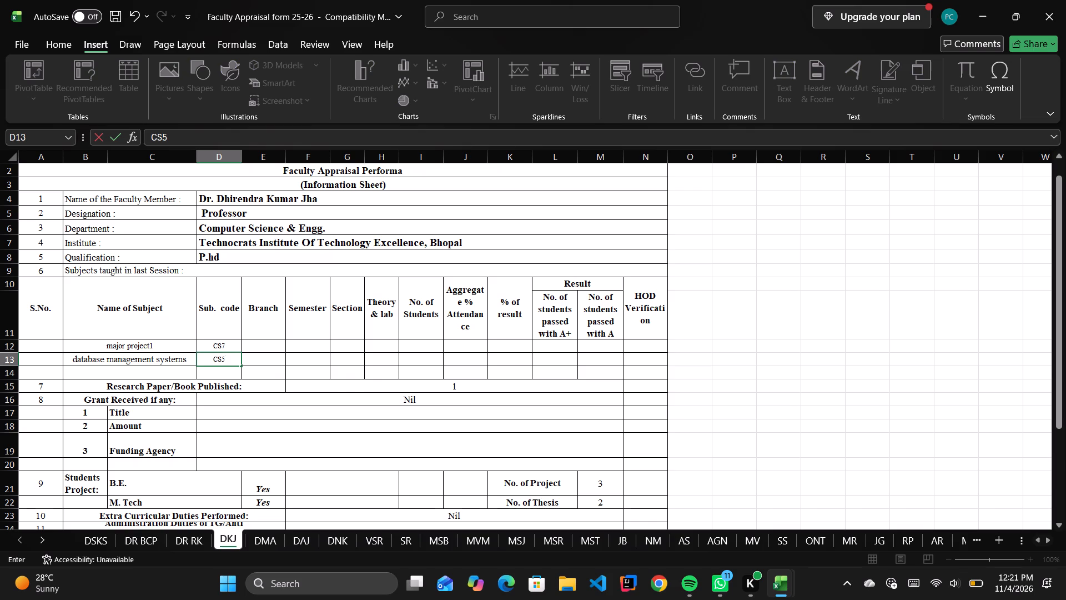
Enter branch CSE in E12 and E13 for both subjects.
{"action": "left_click", "coordinate": [257, 349]}
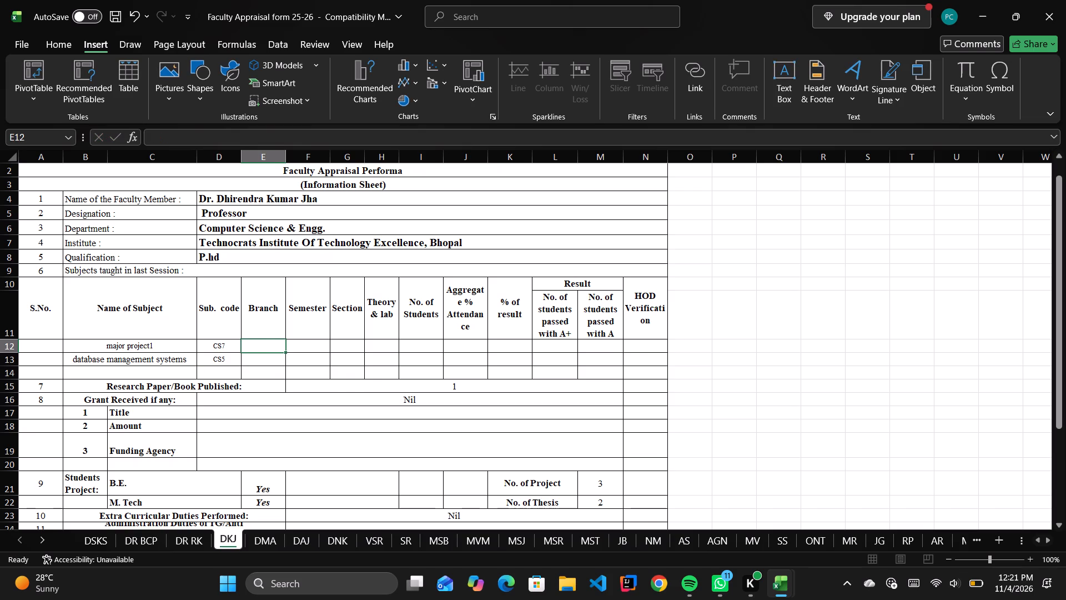
{"action": "type", "text": "CSE"}
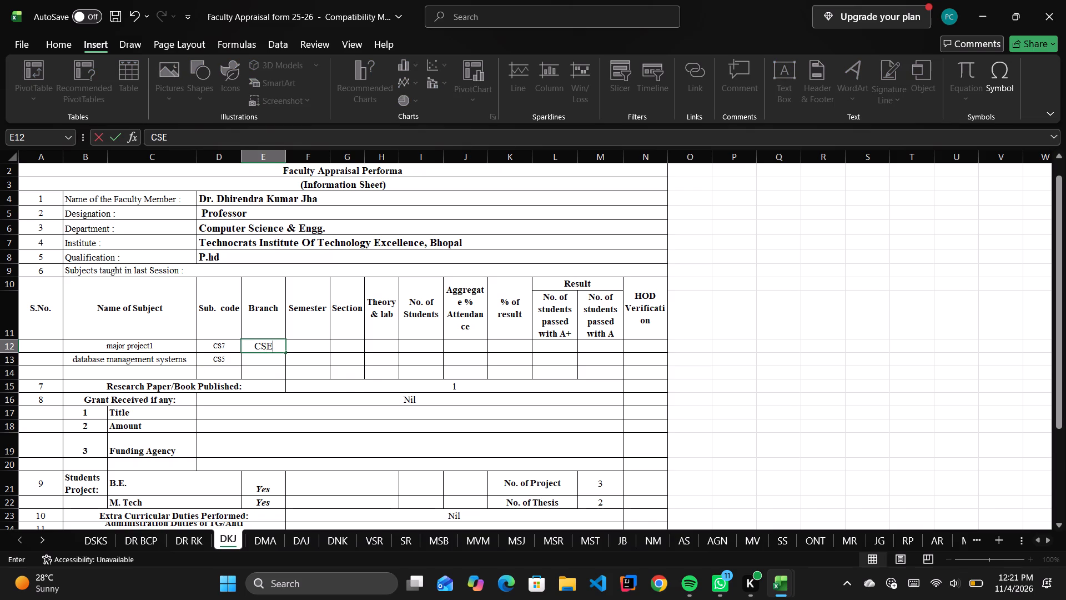
{"action": "left_click", "coordinate": [259, 363]}
{"action": "type", "text": "CSE"}
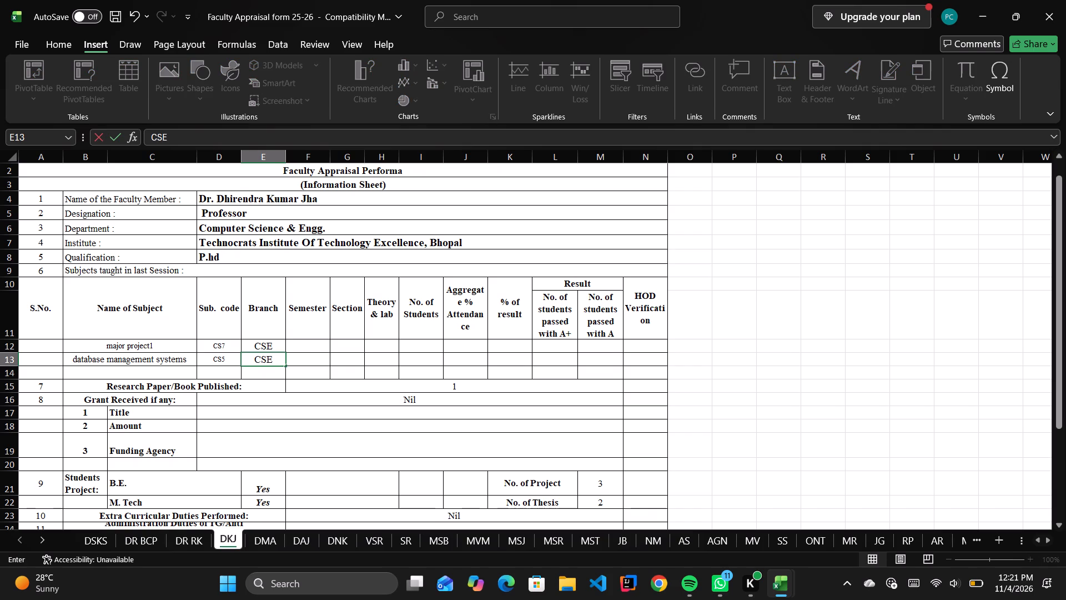
Change the subject code for major project1 in D12 to CS706.
{"action": "double_click", "coordinate": [227, 348]}
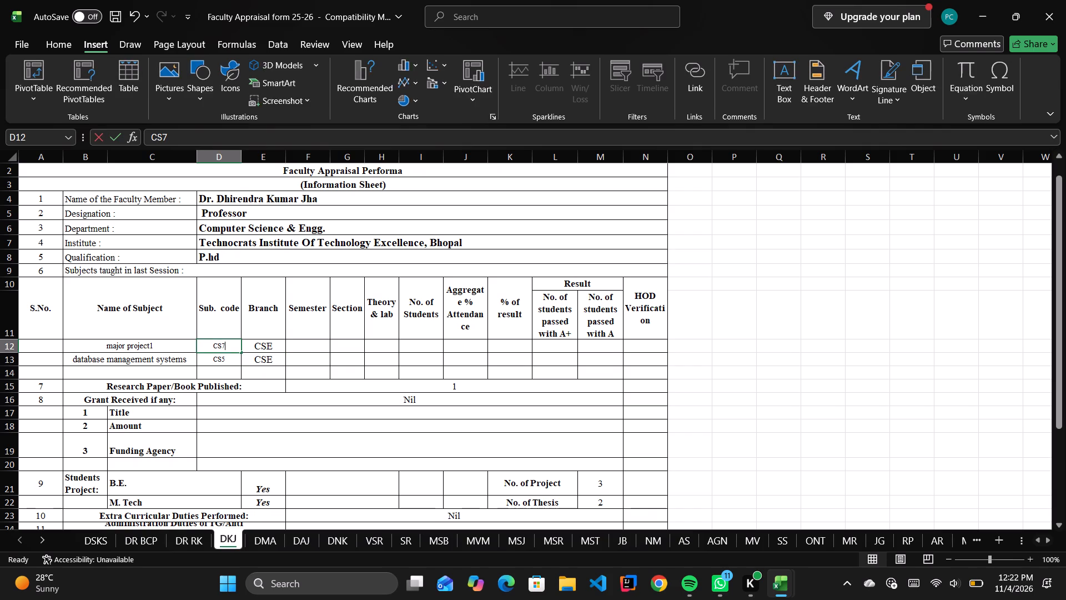
{"action": "key", "text": "BackSpace"}
{"action": "key", "text": "BackSpace"}
{"action": "key", "text": "BackSpace"}
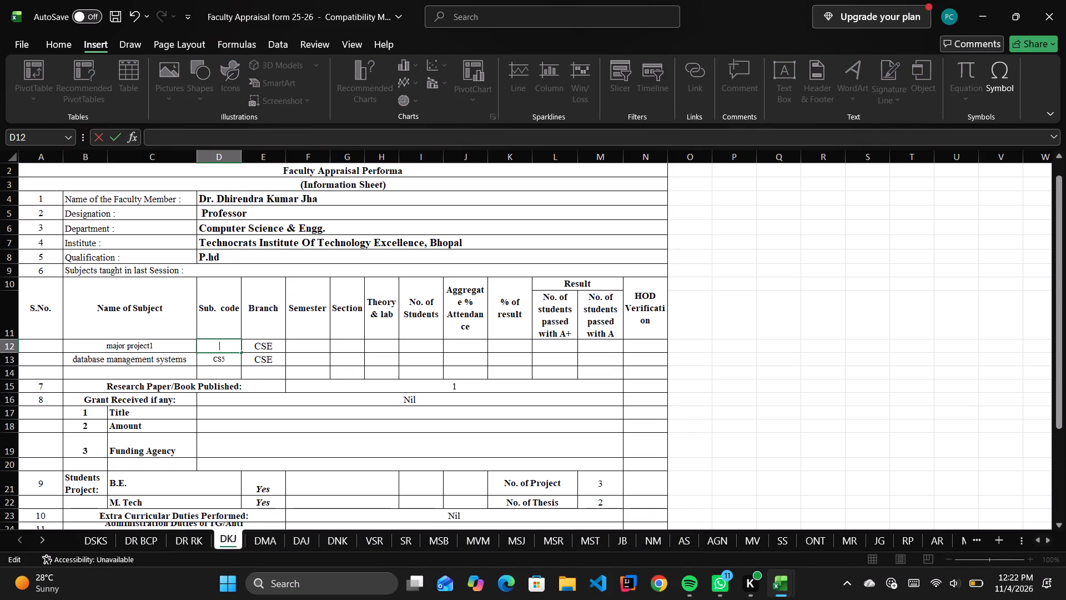
{"action": "type", "text": "CS"}
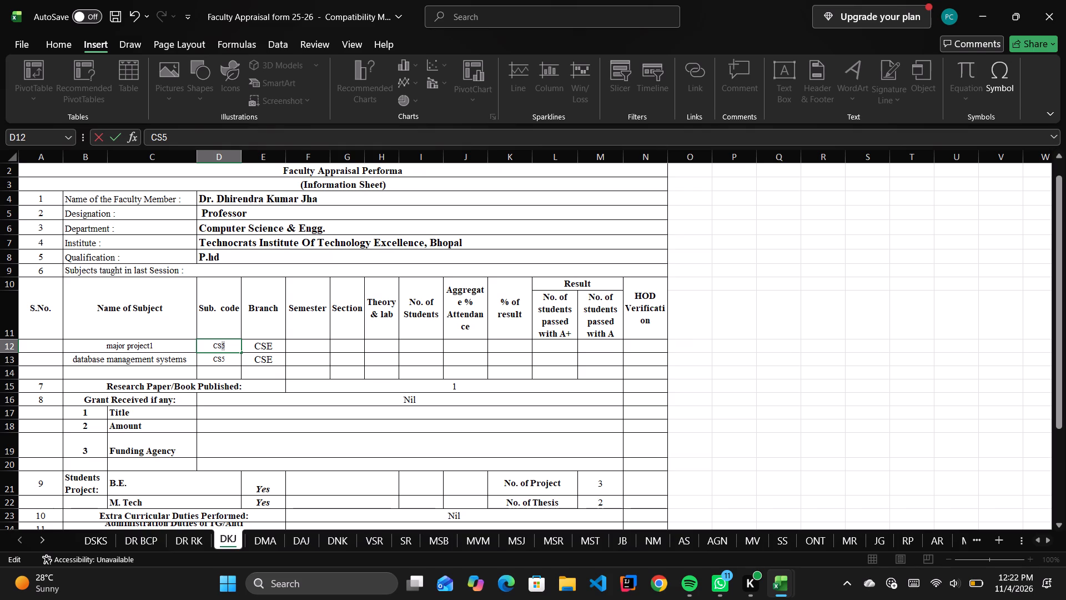
{"action": "left_click", "coordinate": [227, 348]}
{"action": "key", "text": "BackSpace"}
{"action": "type", "text": "706"}
Change the subject code for database management systems in D13 to CS502.
{"action": "left_click", "coordinate": [231, 363]}
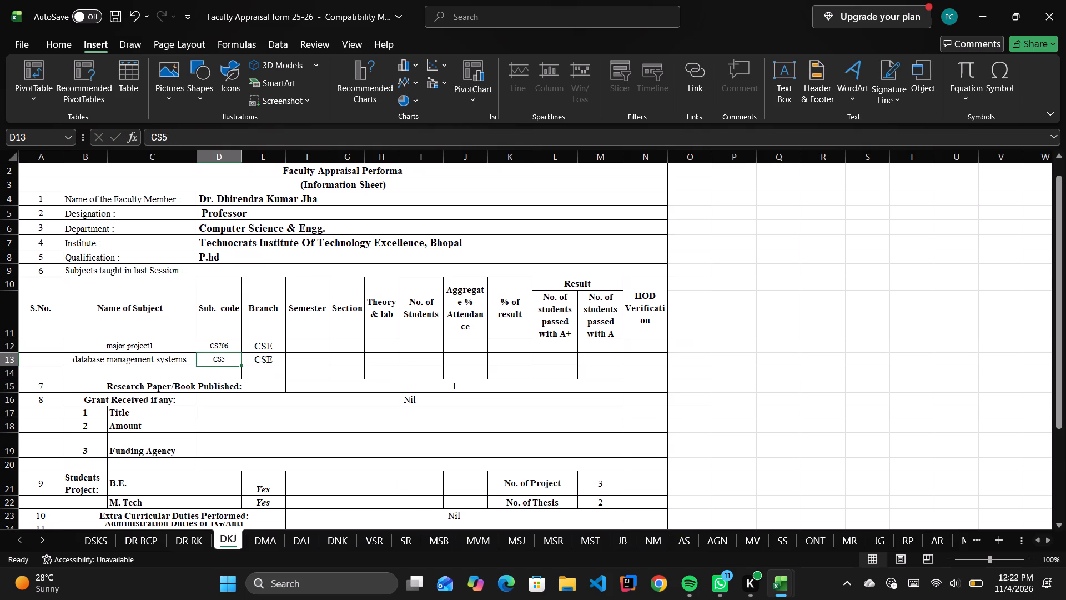
{"action": "key", "text": "BackSpace"}
{"action": "type", "text": "CS"}
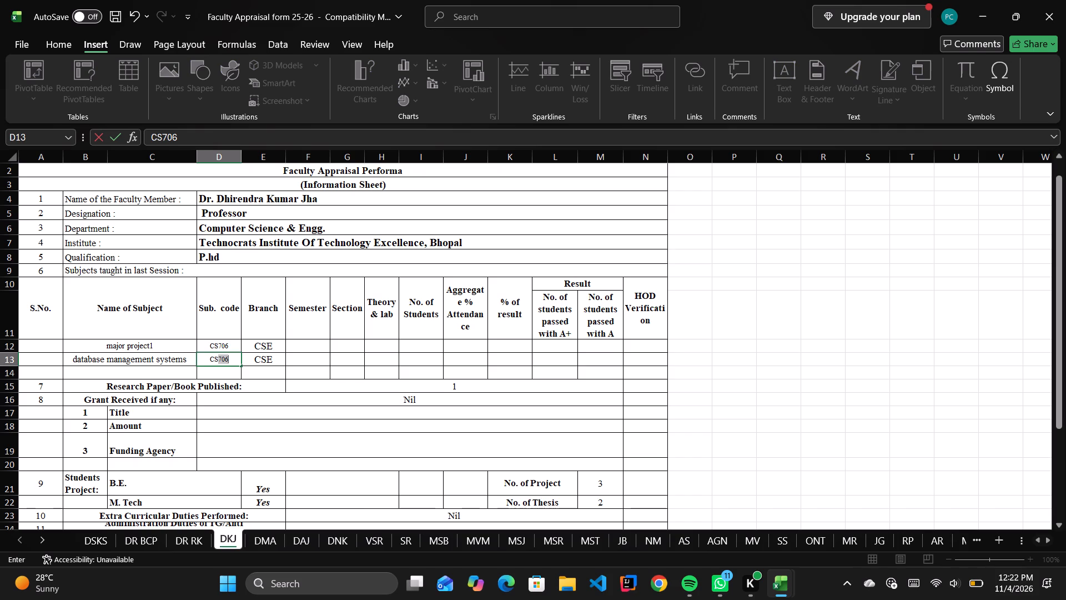
{"action": "double_click", "coordinate": [231, 363]}
{"action": "left_click", "coordinate": [231, 363]}
{"action": "key", "text": "BackSpace"}
{"action": "key", "text": "BackSpace"}
{"action": "key", "text": "BackSpace"}
{"action": "type", "text": "502"}
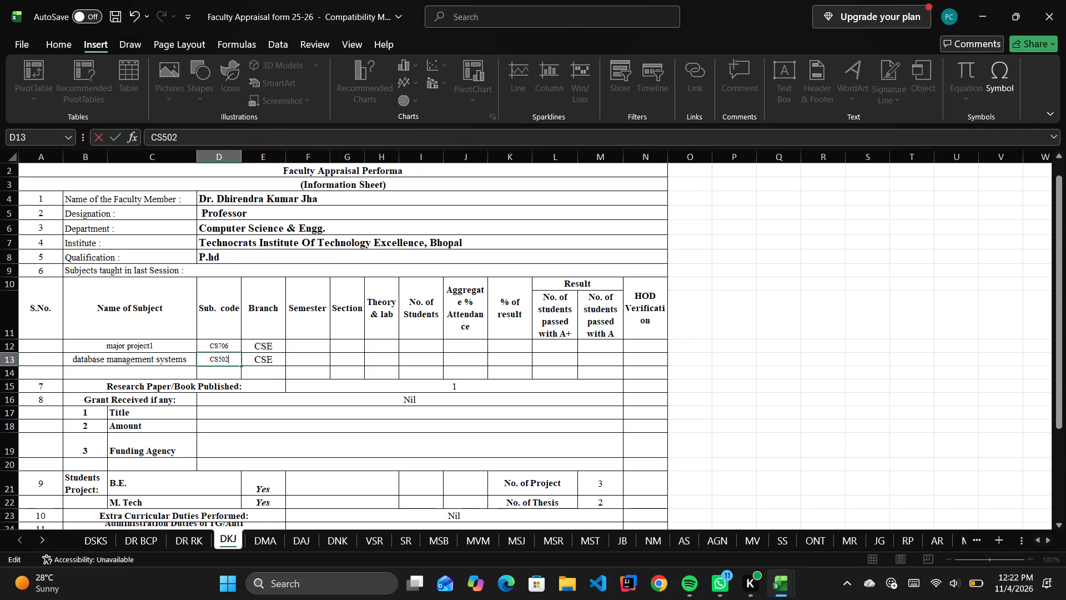
Enter semester 7 in F12 for major project1 and semester 5 in F13 for database management systems.
{"action": "left_click", "coordinate": [311, 343]}
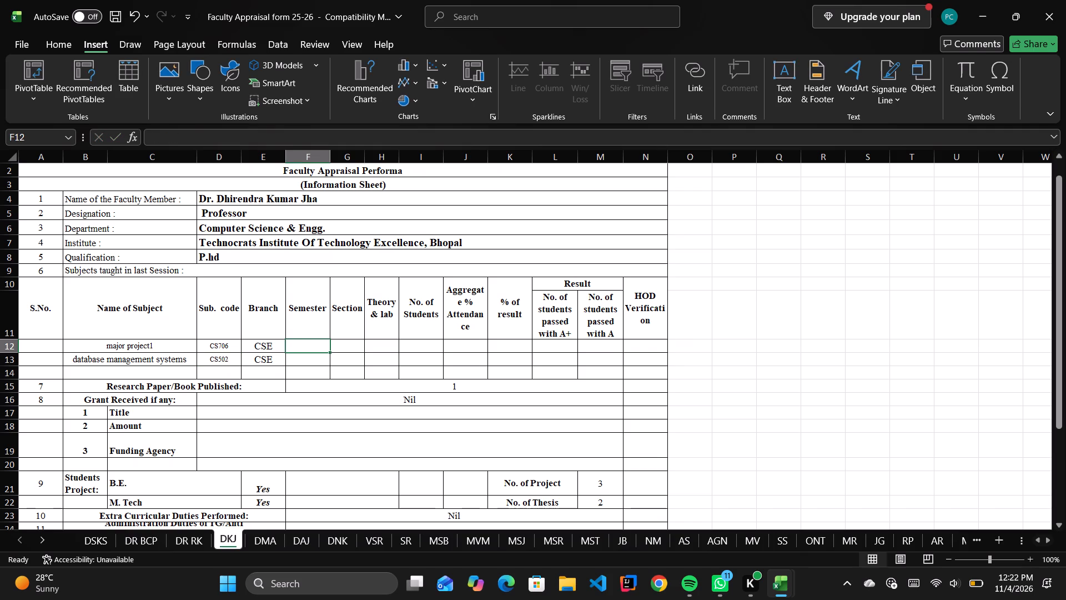
{"action": "key", "text": "7"}
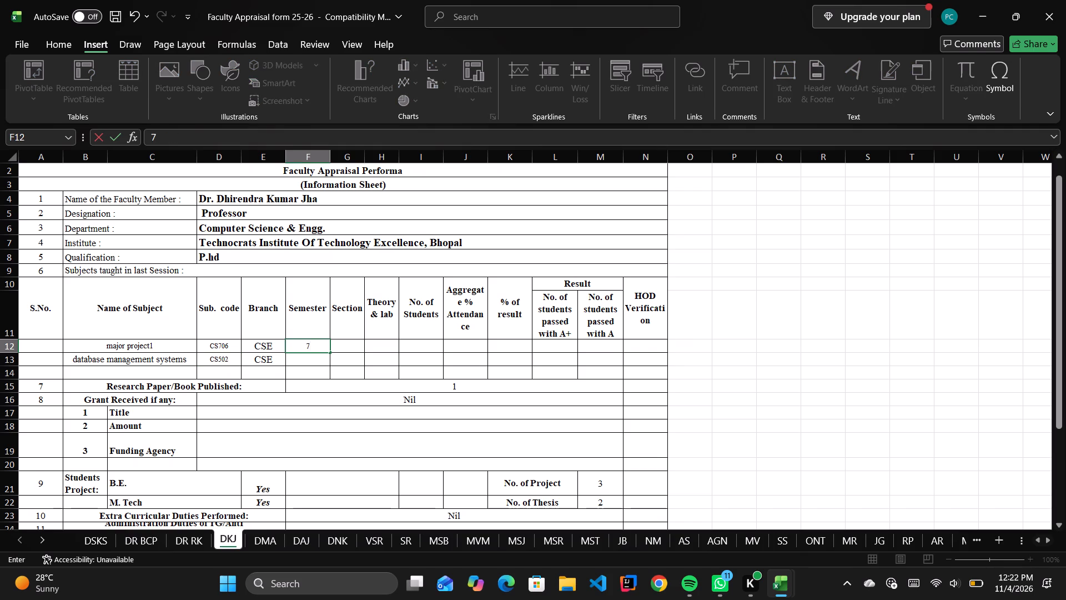
{"action": "left_click", "coordinate": [311, 358]}
{"action": "key", "text": "5"}
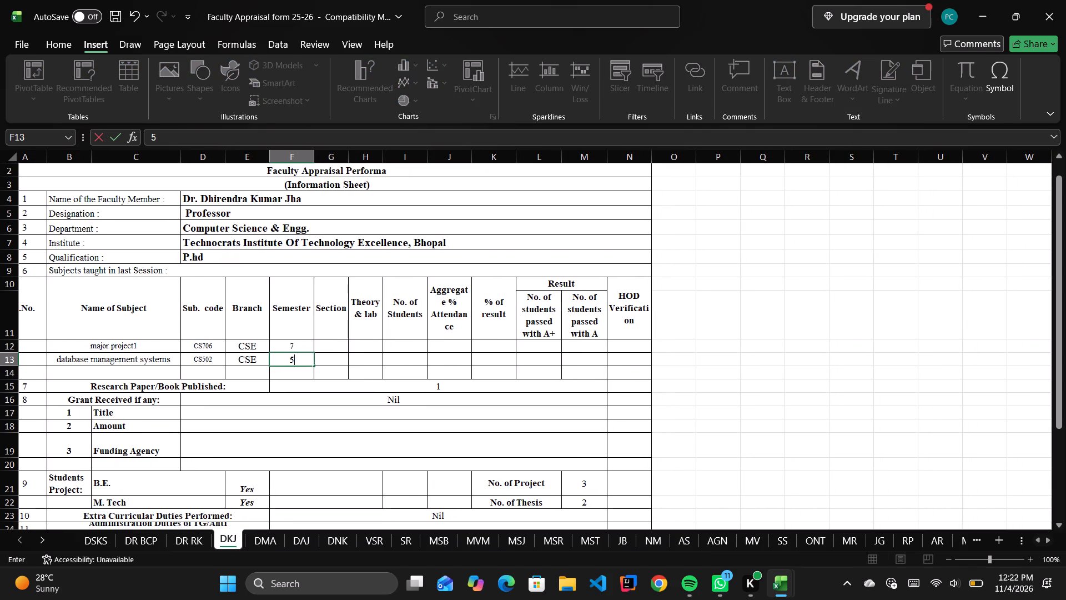
Enter section CS3 in G12 for major project1 and CS1 in G13 for database management systems.
{"action": "left_click", "coordinate": [330, 342]}
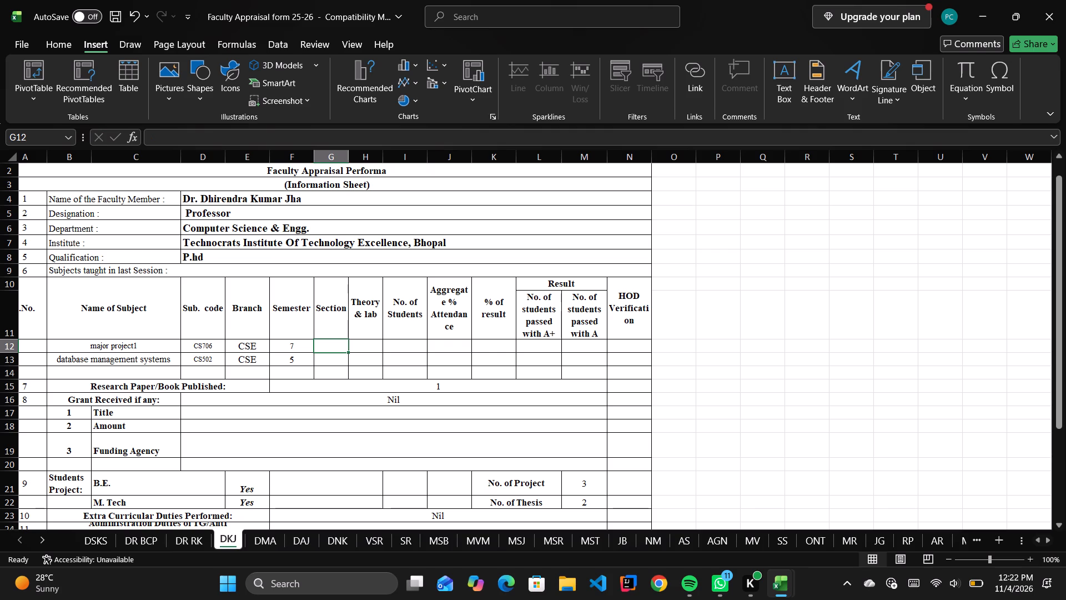
{"action": "type", "text": "CS3"}
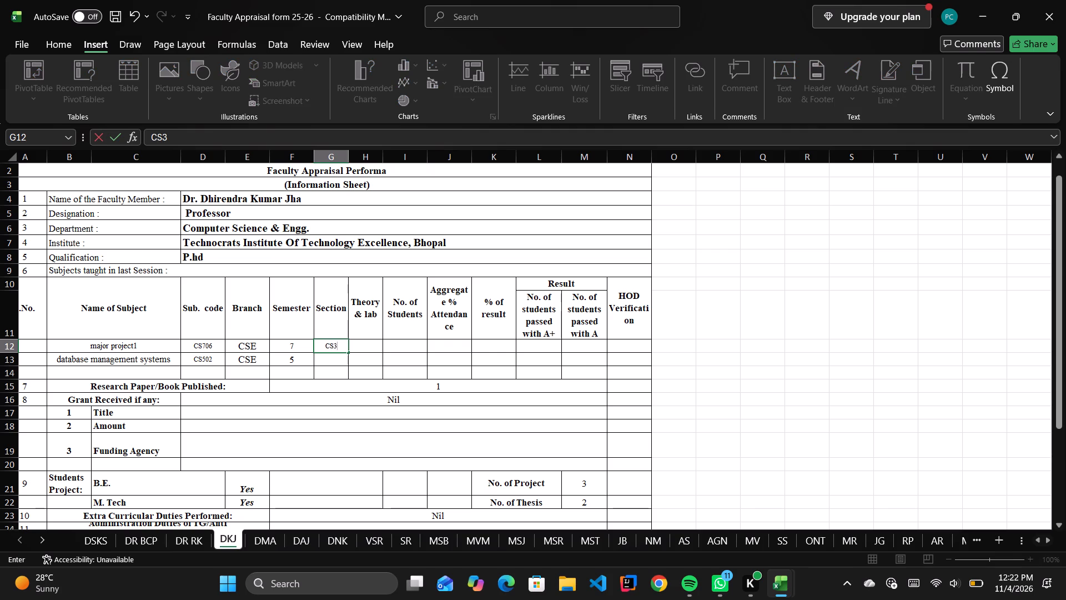
{"action": "left_click", "coordinate": [324, 365]}
{"action": "type", "text": "CS"}
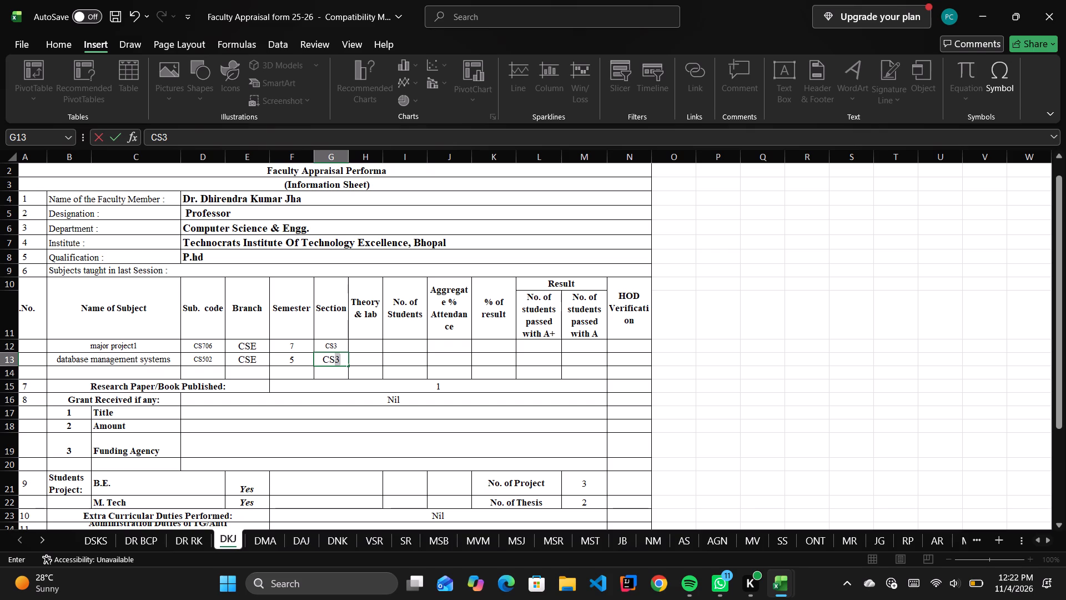
{"action": "key", "text": "1"}
Fill the Theory & lab column with lab in H12 for major project1 and th in H13 for database management systems.
{"action": "left_click", "coordinate": [361, 346]}
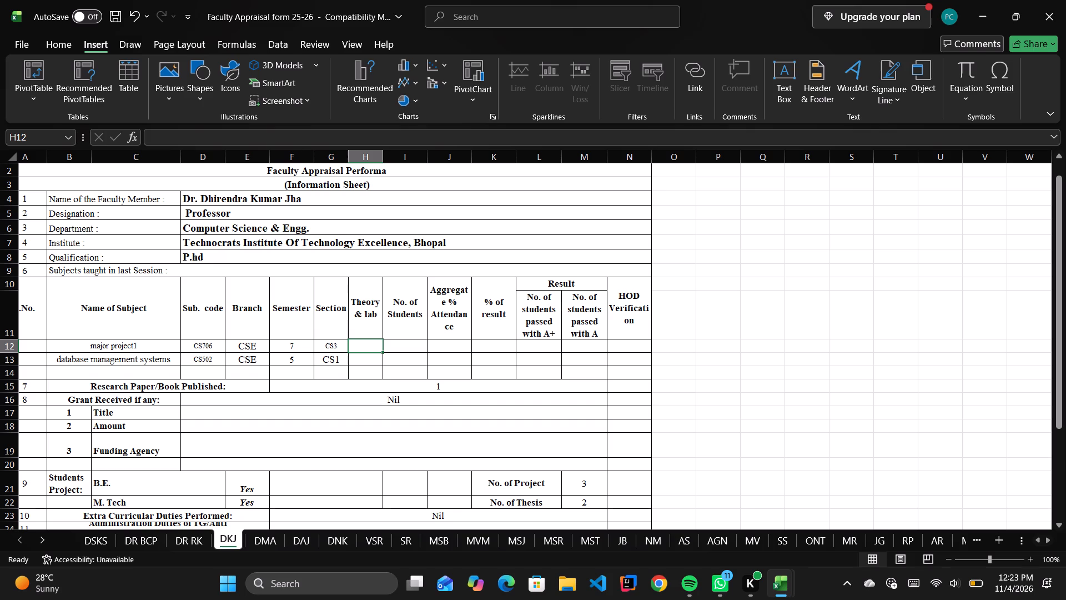
{"action": "type", "text": "lab"}
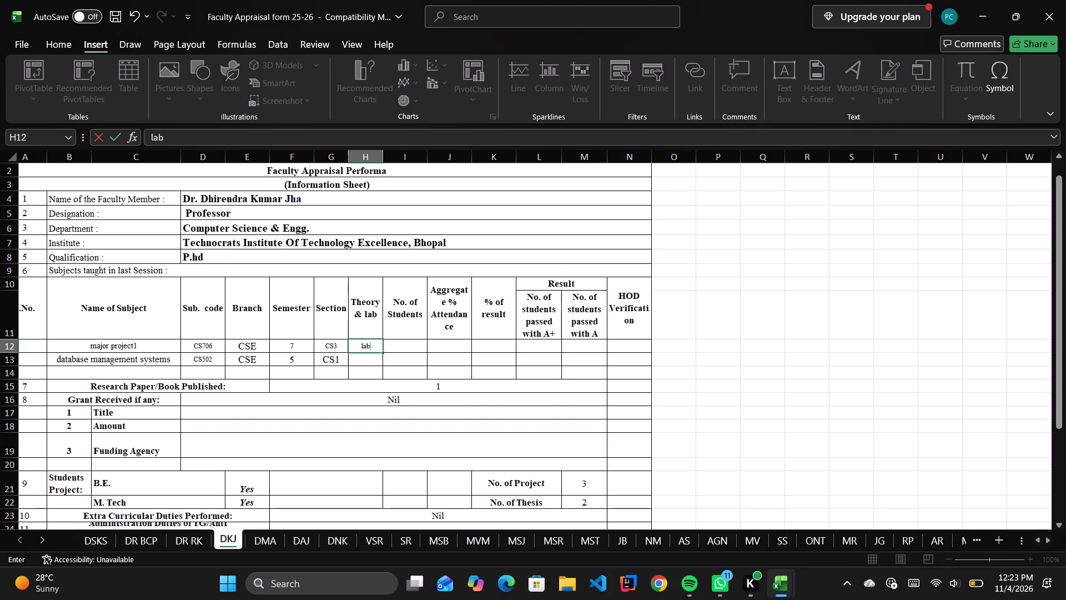
{"action": "left_click", "coordinate": [362, 362]}
{"action": "type", "text": "the"}
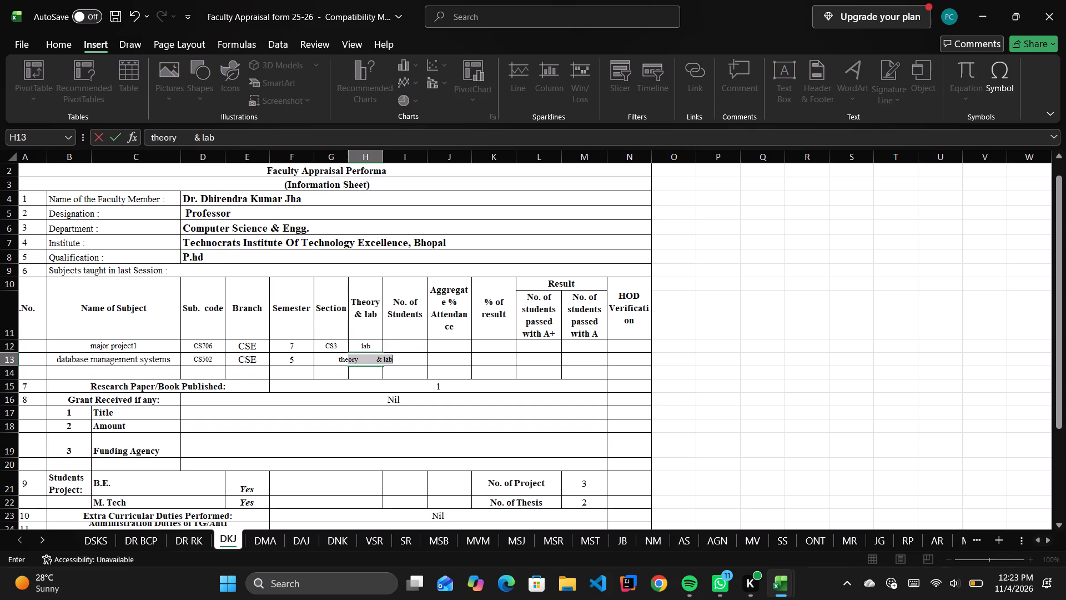
{"action": "key", "text": "BackSpace"}
{"action": "key", "text": "BackSpace"}
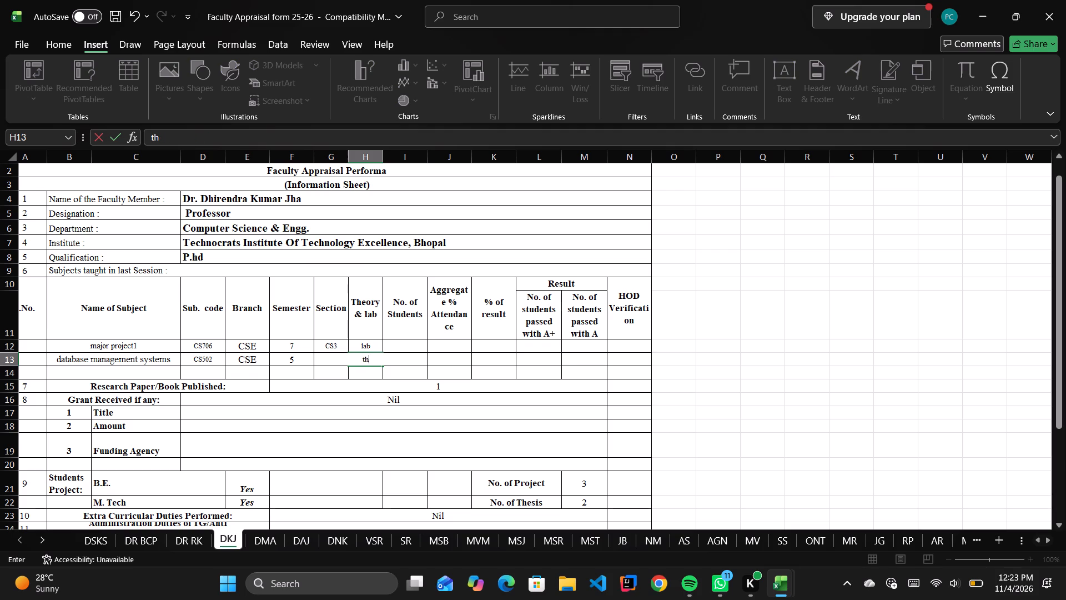
{"action": "left_click", "coordinate": [326, 360]}
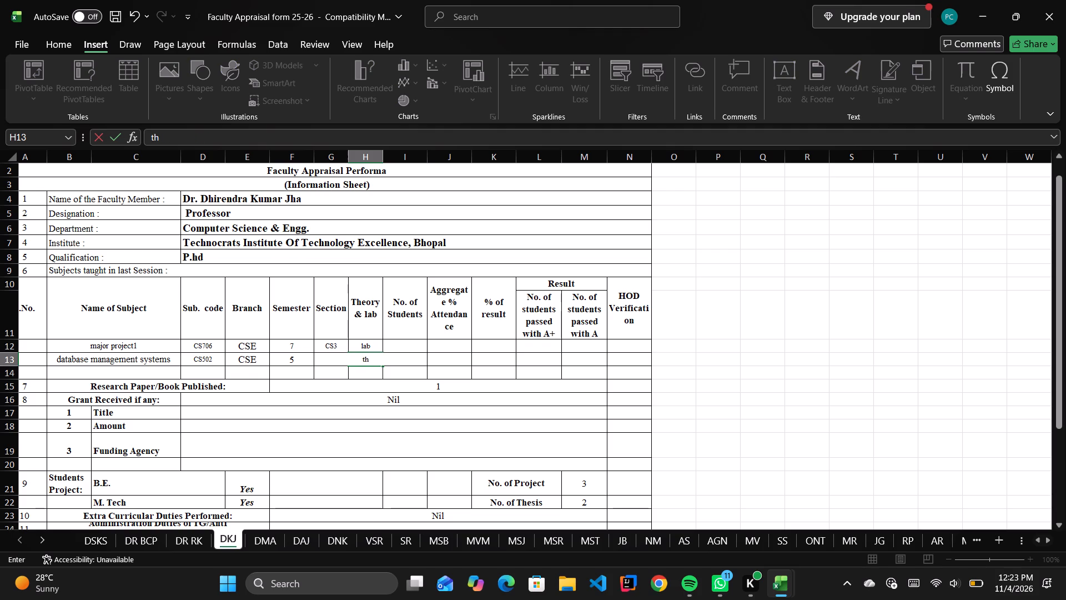
{"action": "left_click", "coordinate": [326, 360]}
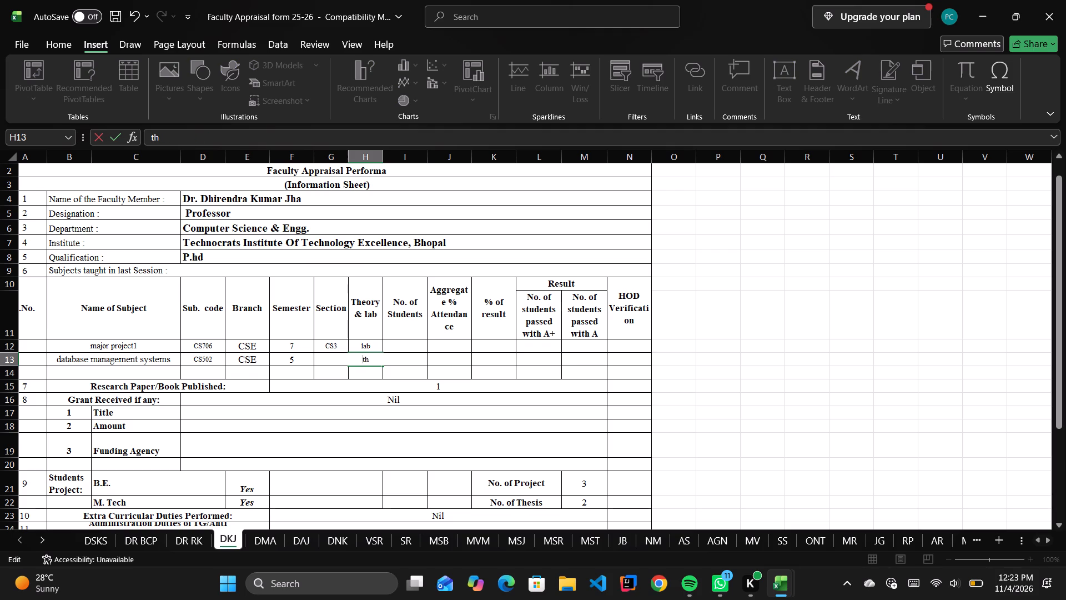
{"action": "left_click", "coordinate": [326, 360]}
{"action": "double_click", "coordinate": [416, 366]}
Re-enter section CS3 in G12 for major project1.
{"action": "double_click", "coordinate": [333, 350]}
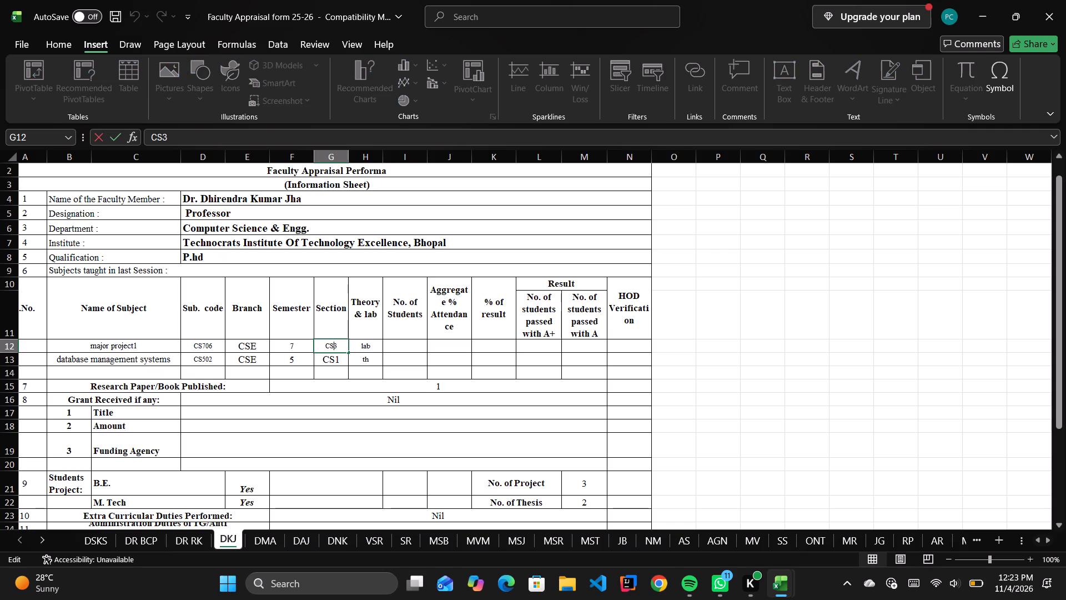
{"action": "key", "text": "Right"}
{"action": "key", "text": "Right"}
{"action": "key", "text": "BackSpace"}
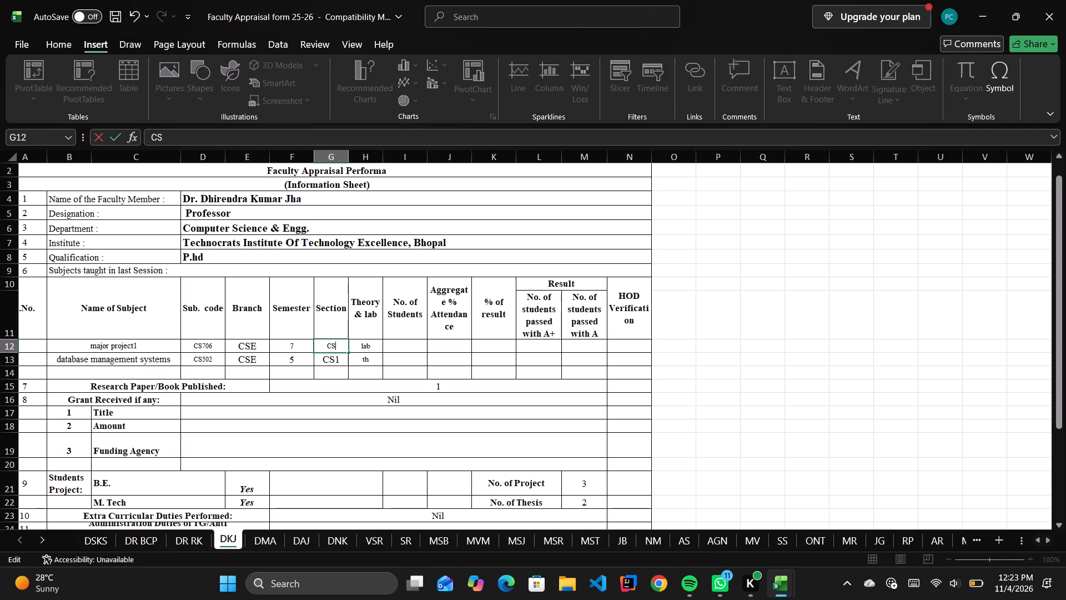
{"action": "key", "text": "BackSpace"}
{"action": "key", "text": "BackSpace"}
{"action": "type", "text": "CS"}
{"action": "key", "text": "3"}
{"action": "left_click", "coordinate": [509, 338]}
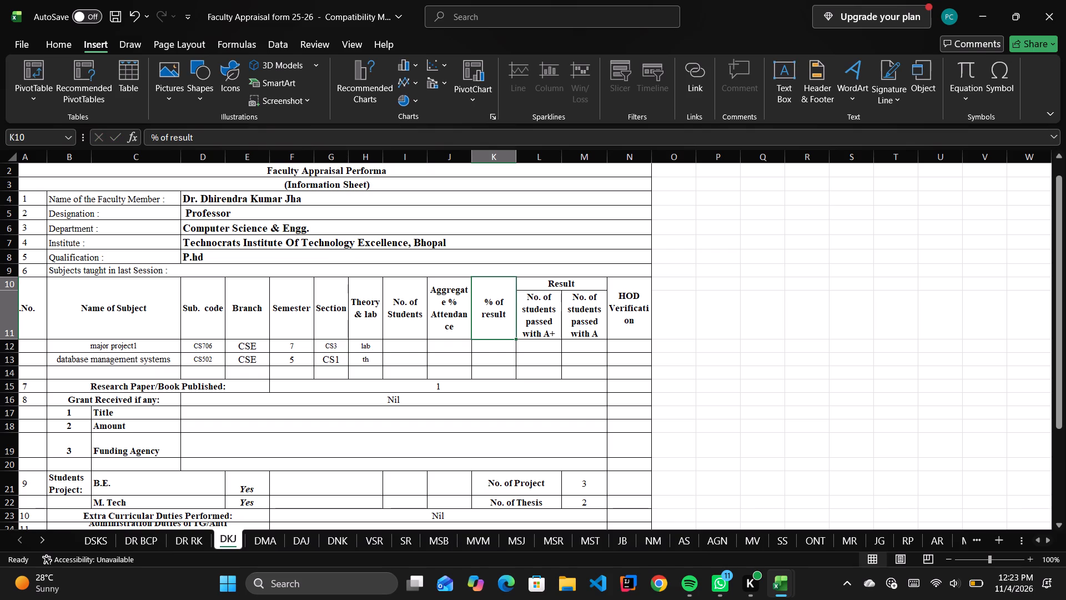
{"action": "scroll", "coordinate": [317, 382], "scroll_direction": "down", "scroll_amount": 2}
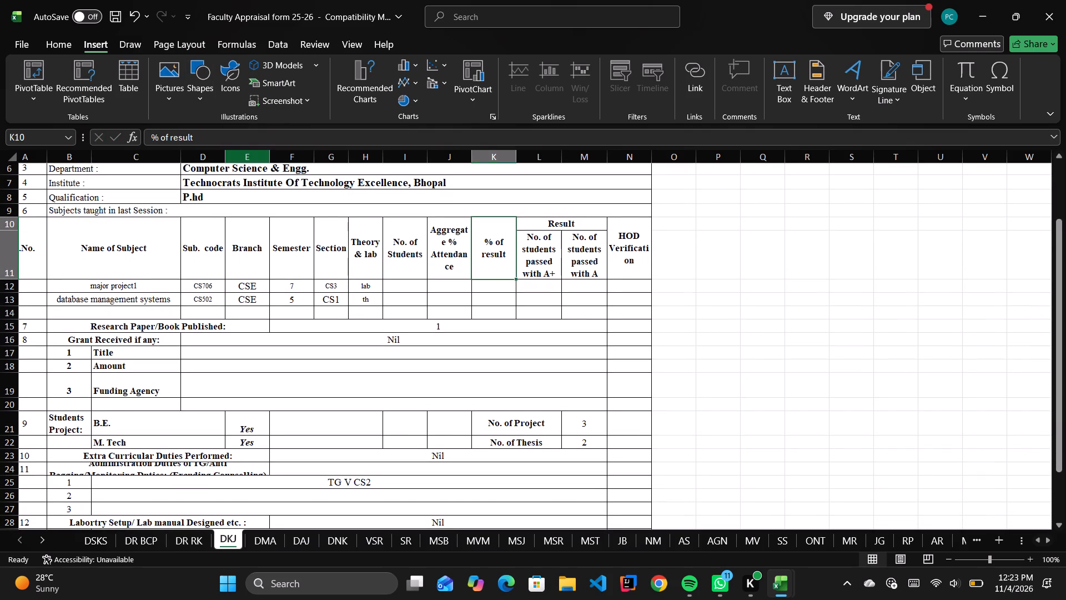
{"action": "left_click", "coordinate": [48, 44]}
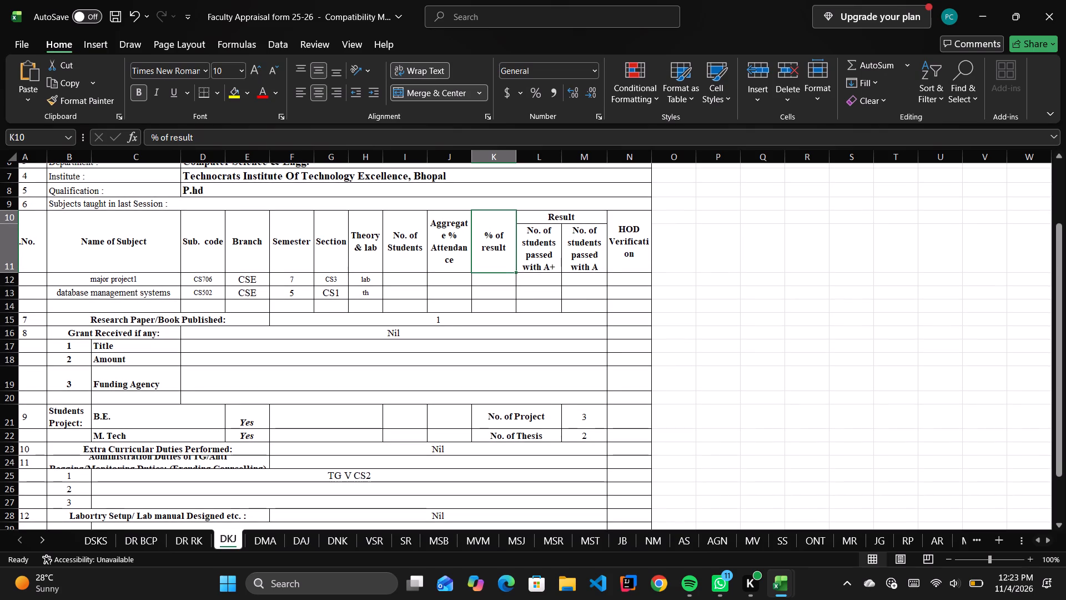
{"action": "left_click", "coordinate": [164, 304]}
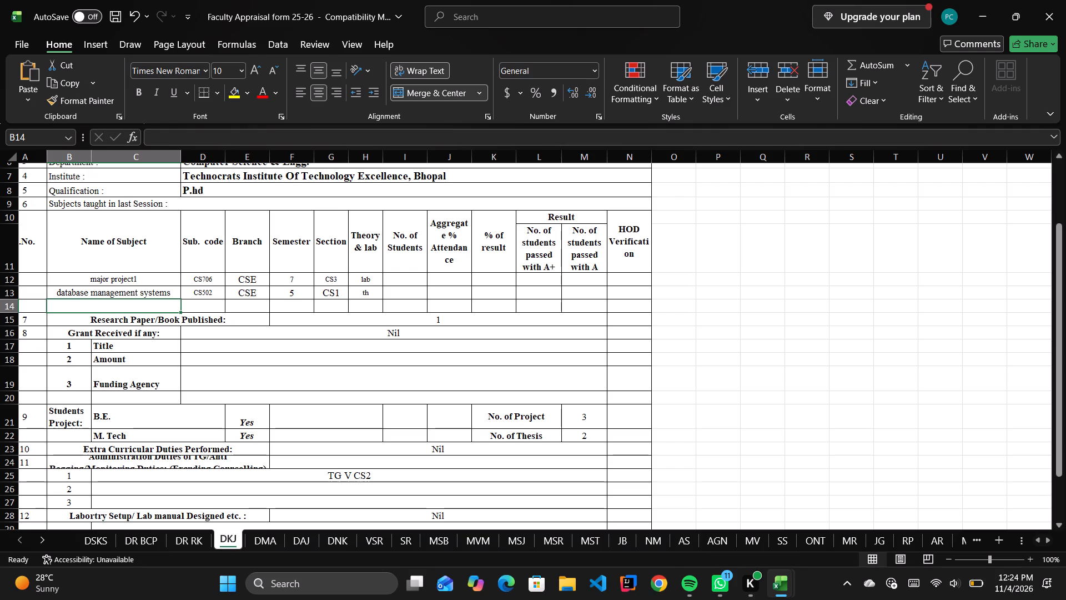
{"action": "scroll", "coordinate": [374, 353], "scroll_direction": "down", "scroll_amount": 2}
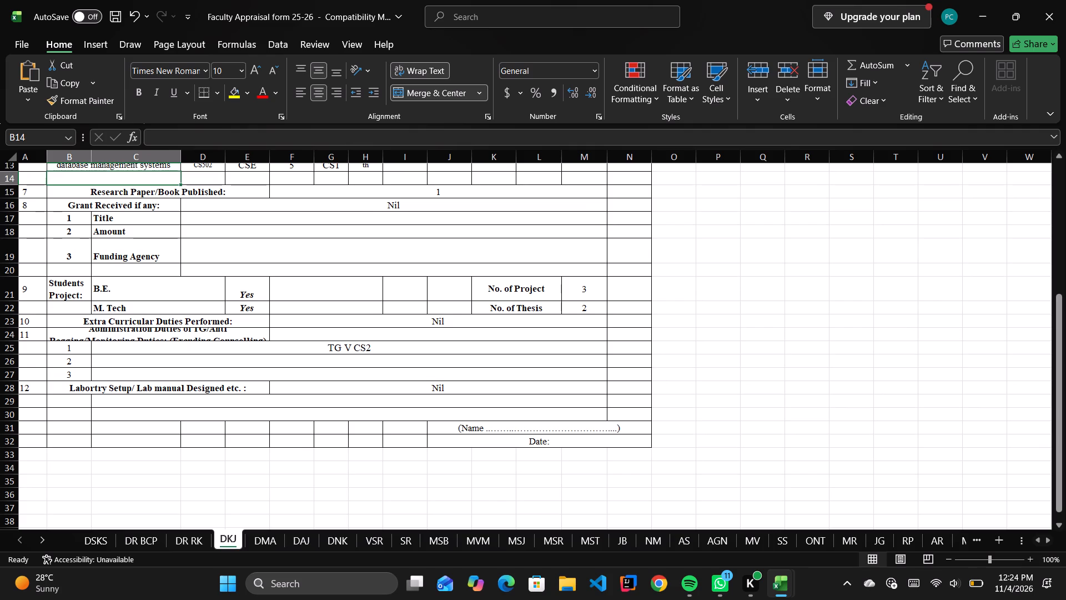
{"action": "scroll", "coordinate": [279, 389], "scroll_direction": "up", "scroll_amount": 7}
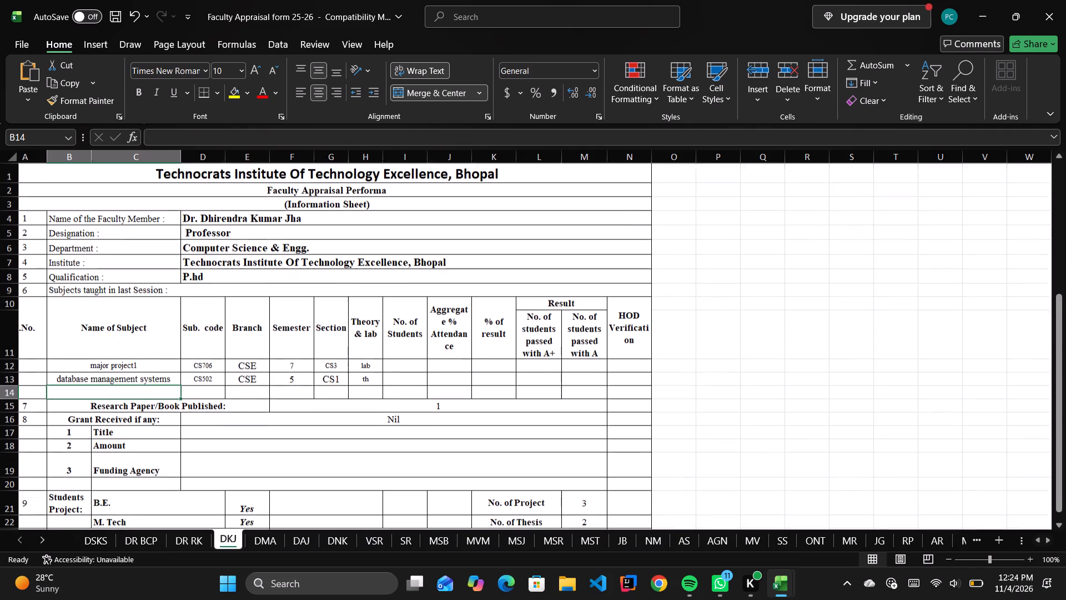
On the DMA sheet, enter major project2 as the first subject name in B12.
{"action": "left_click", "coordinate": [264, 543]}
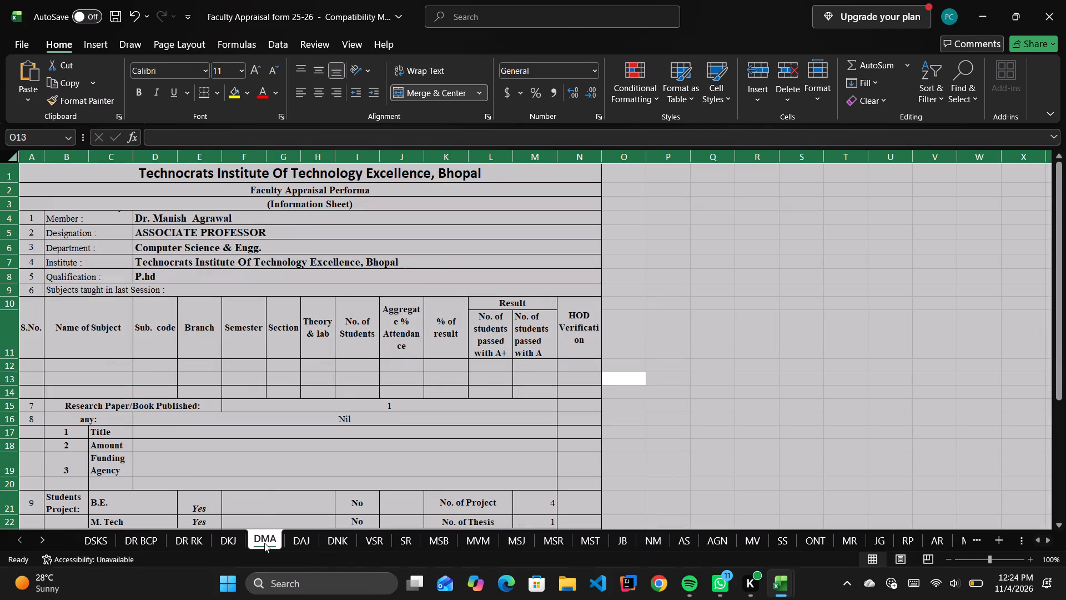
{"action": "left_click", "coordinate": [263, 373]}
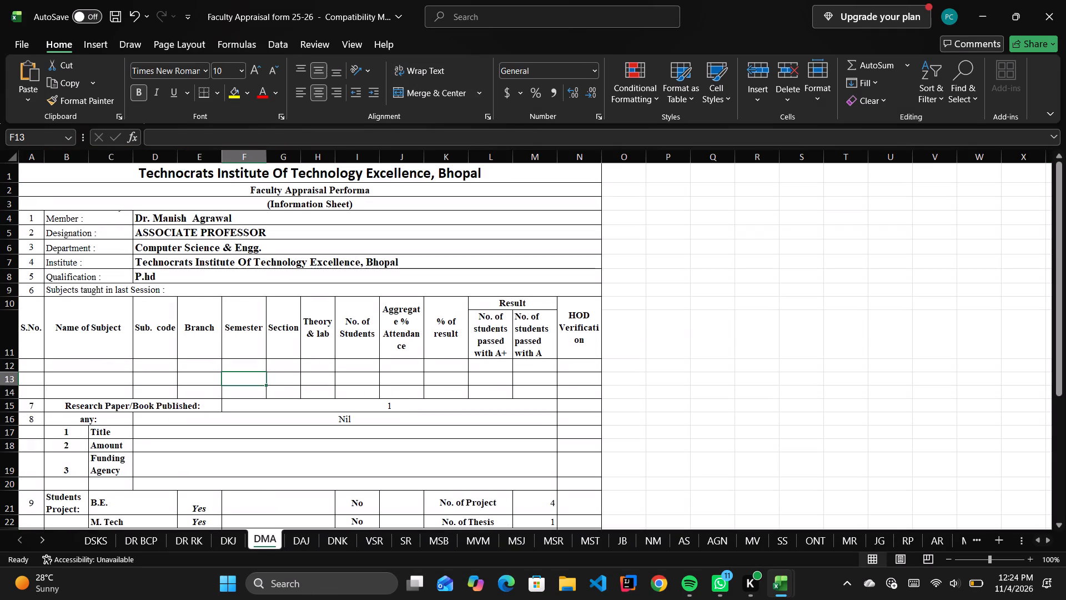
{"action": "left_click", "coordinate": [79, 368]}
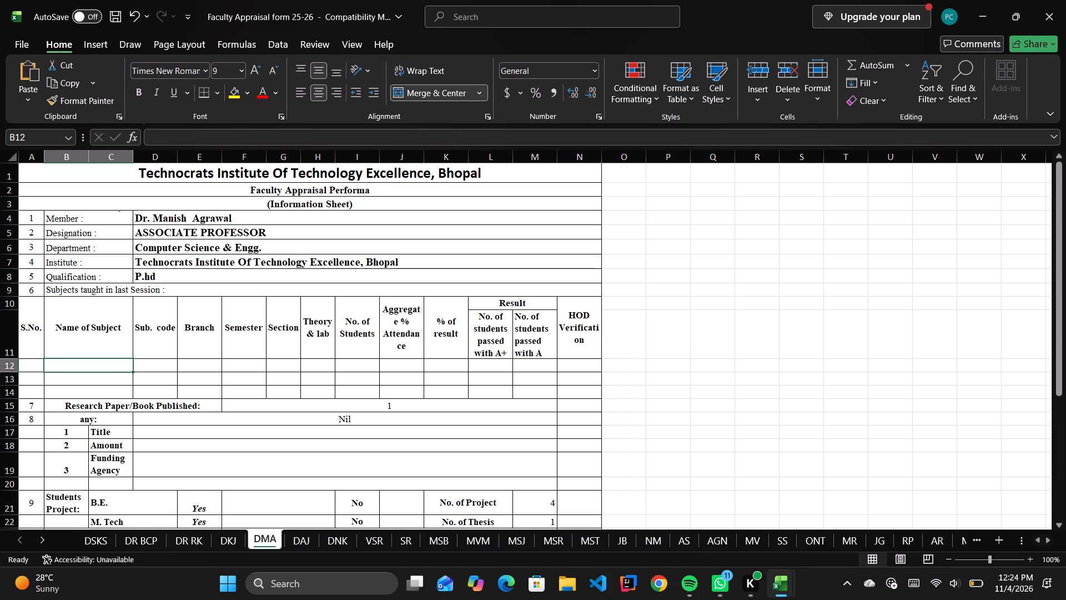
{"action": "type", "text": "majore"}
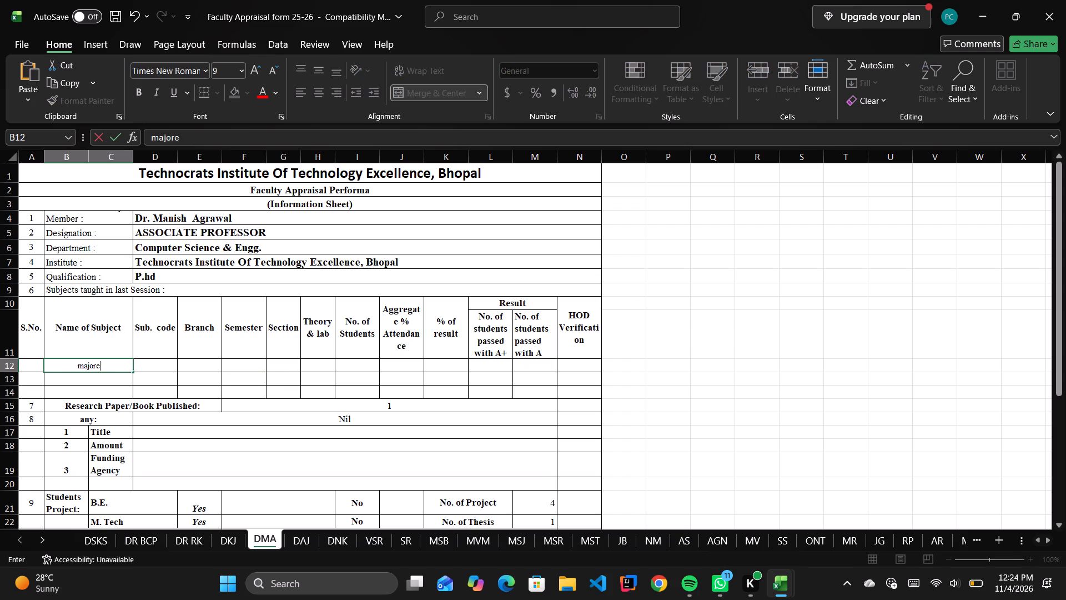
{"action": "key", "text": "BackSpace"}
{"action": "key", "text": "space"}
{"action": "key", "text": "BackSpace"}
{"action": "key", "text": "BackSpace"}
{"action": "key", "text": "BackSpace"}
{"action": "key", "text": "BackSpace"}
{"action": "key", "text": "BackSpace"}
{"action": "key", "text": "BackSpace"}
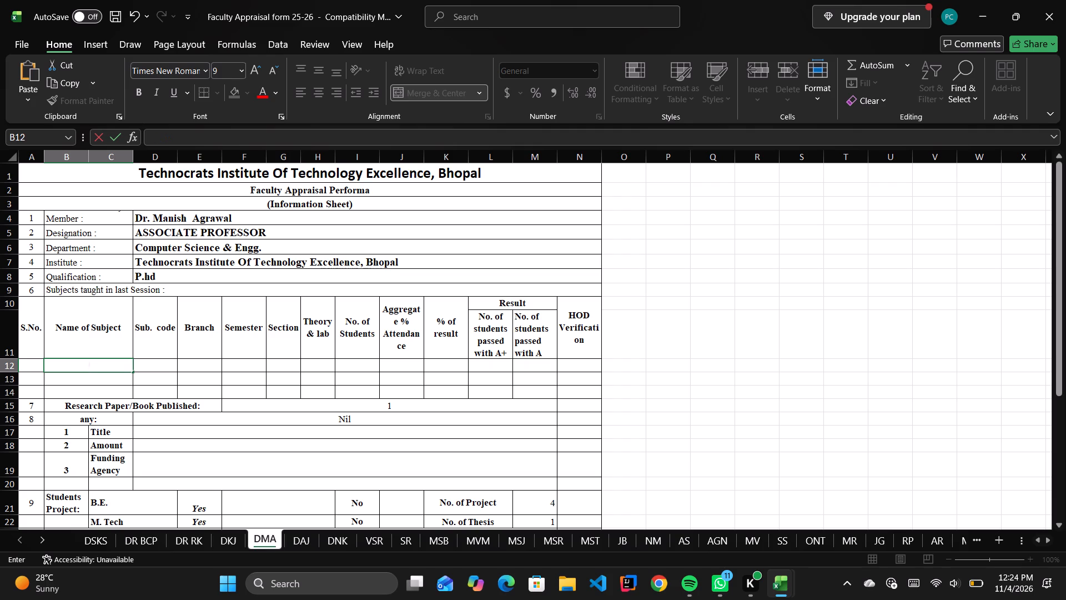
{"action": "key", "text": "BackSpace"}
{"action": "type", "text": "major project3"}
{"action": "key", "text": "BackSpace"}
{"action": "key", "text": "2"}
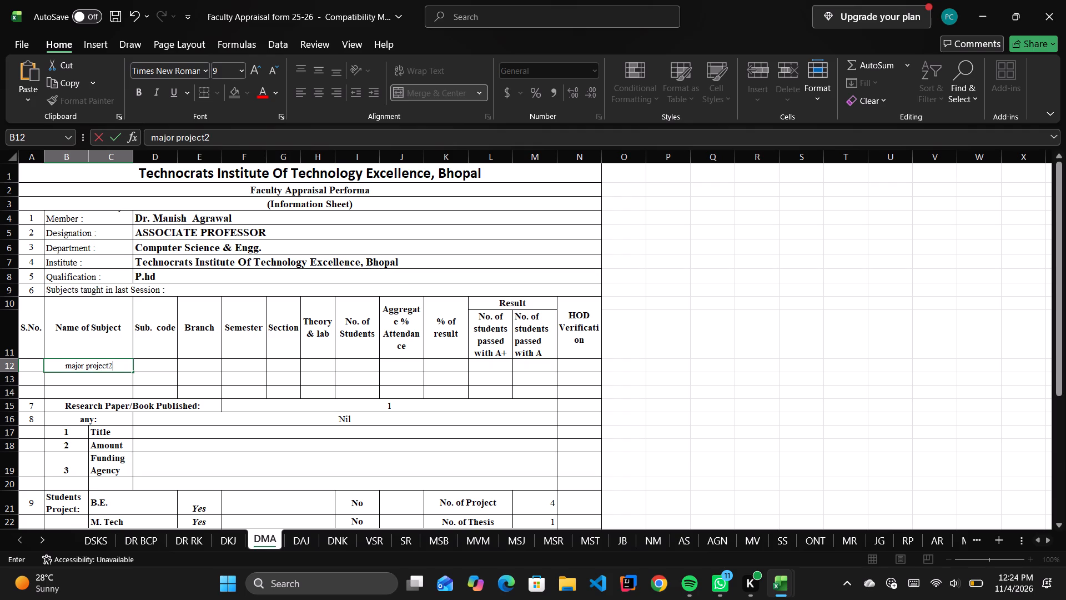
Enter analysis design of algorithm as the second subject name in B13.
{"action": "left_click", "coordinate": [62, 388]}
{"action": "left_click", "coordinate": [71, 378]}
{"action": "type", "text": "analu"}
{"action": "key", "text": "BackSpace"}
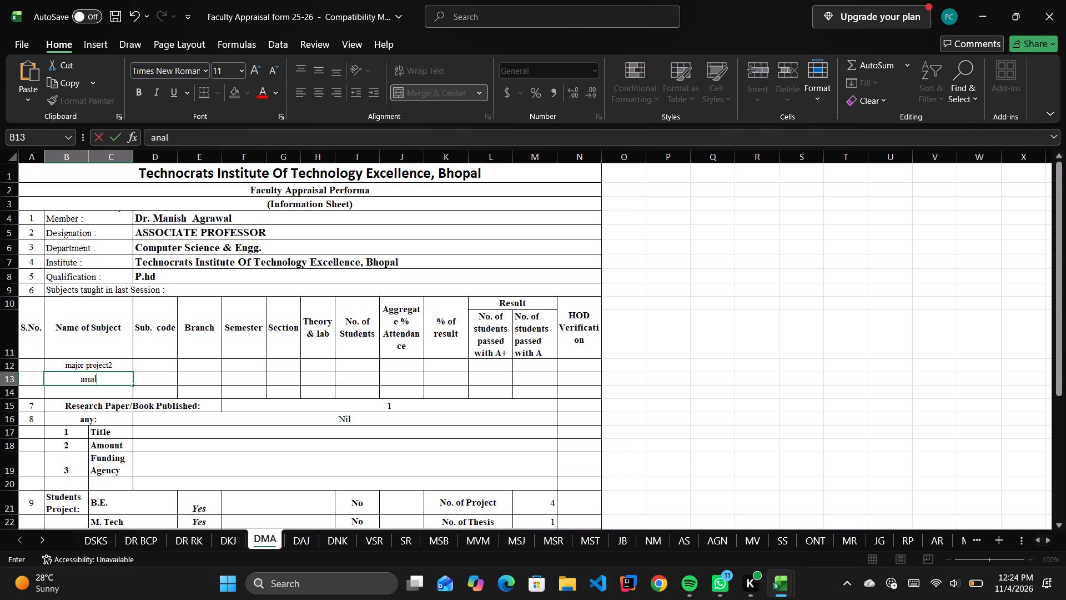
{"action": "key", "text": "s"}
{"action": "key", "text": "BackSpace"}
{"action": "type", "text": "ysu"}
{"action": "key", "text": "BackSpace"}
{"action": "type", "text": "is design o"}
{"action": "key", "text": "f"}
{"action": "key", "text": "space"}
{"action": "type", "text": "algo"}
{"action": "key", "text": "r"}
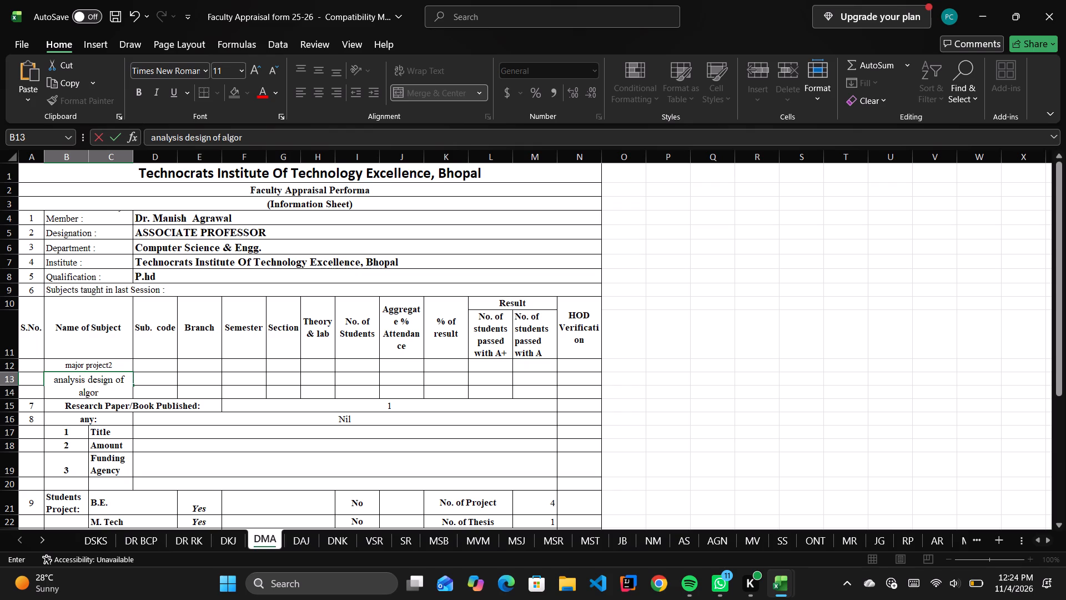
{"action": "type", "text": "ithm"}
Widen column C so that the subject name analysis design of algorithm fits on one line.
{"action": "left_click", "coordinate": [133, 159]}
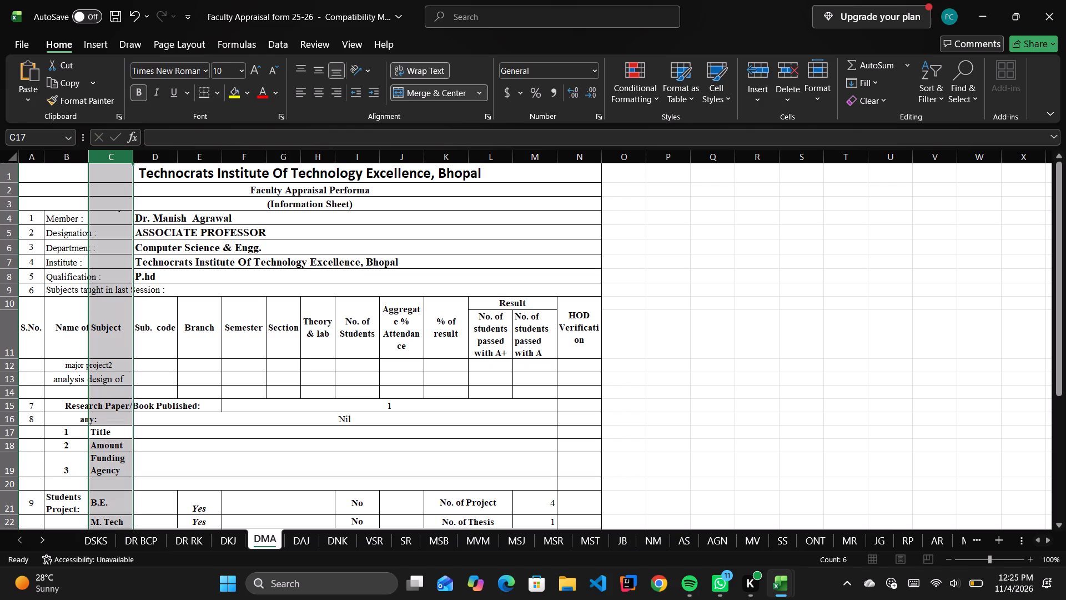
{"action": "left_click_drag", "start_coordinate": [133, 154], "coordinate": [154, 154]}
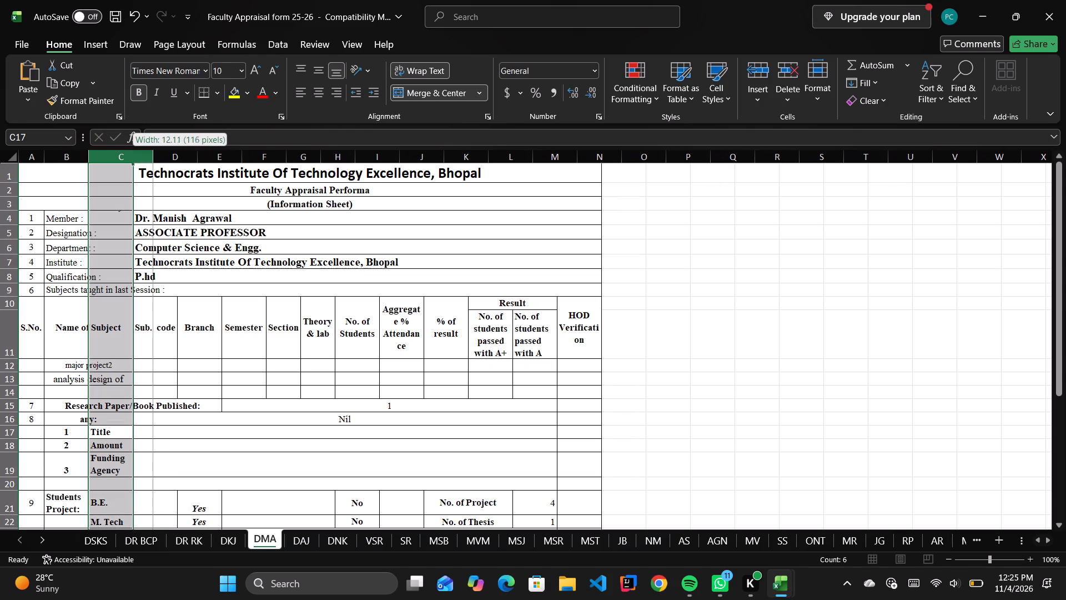
{"action": "left_click_drag", "start_coordinate": [154, 154], "coordinate": [173, 154]}
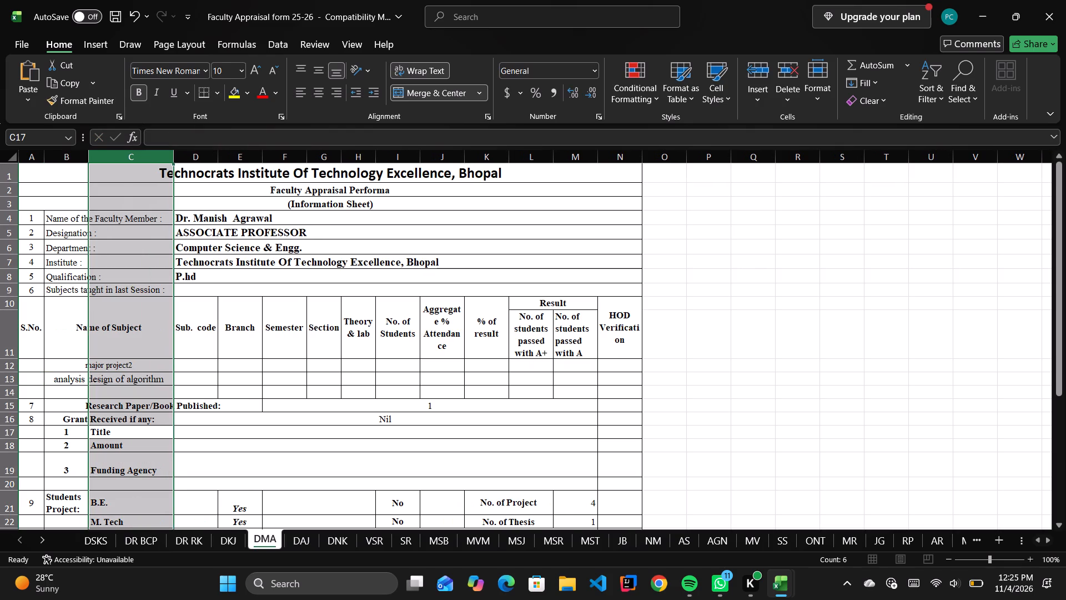
{"action": "left_click", "coordinate": [86, 254]}
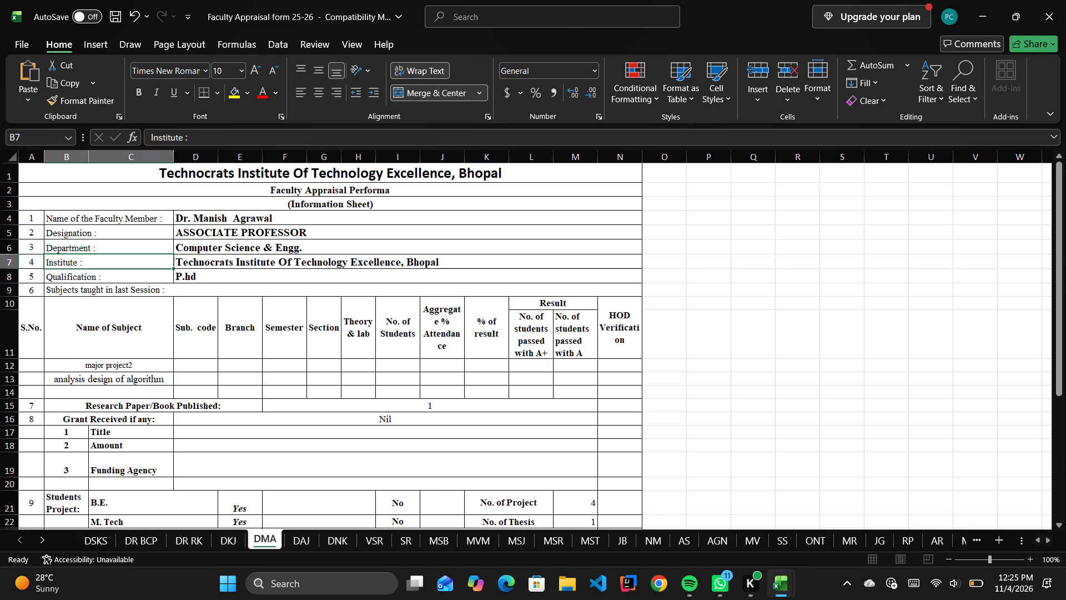
Enter subject code CS805 in D12 for major project2 and S402 in D13 for analysis design of algorithm.
{"action": "left_click", "coordinate": [187, 366]}
{"action": "type", "text": "CS"}
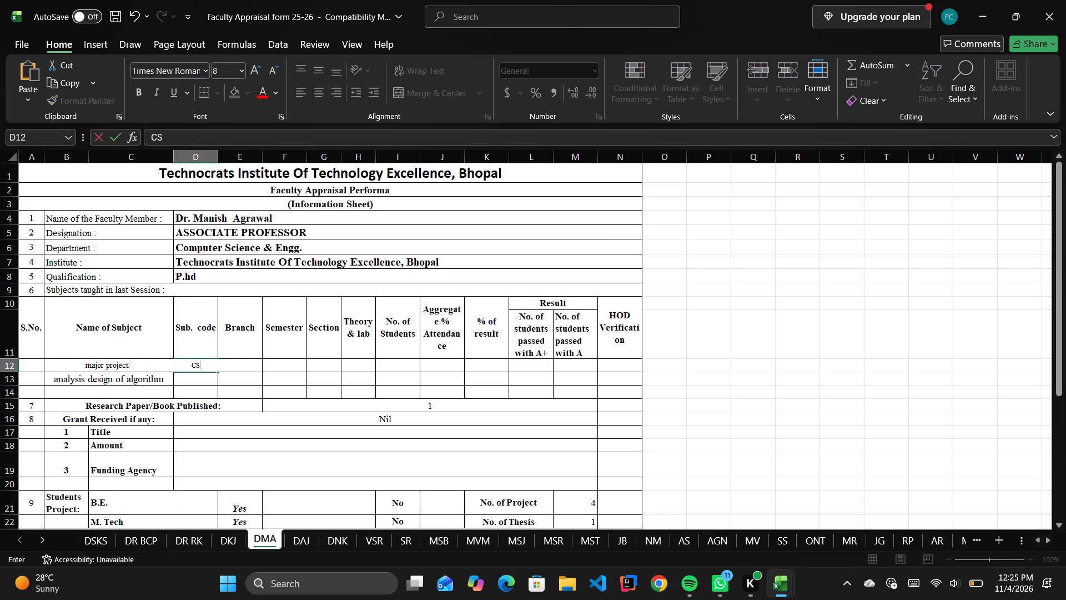
{"action": "left_click", "coordinate": [138, 370]}
{"action": "left_click", "coordinate": [279, 362]}
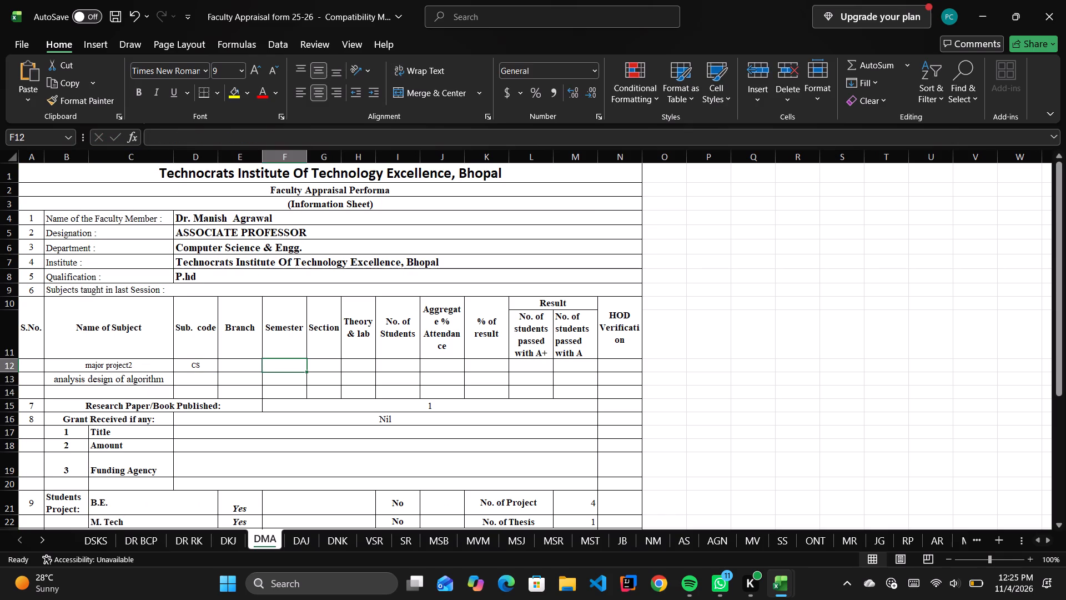
{"action": "left_click", "coordinate": [208, 366]}
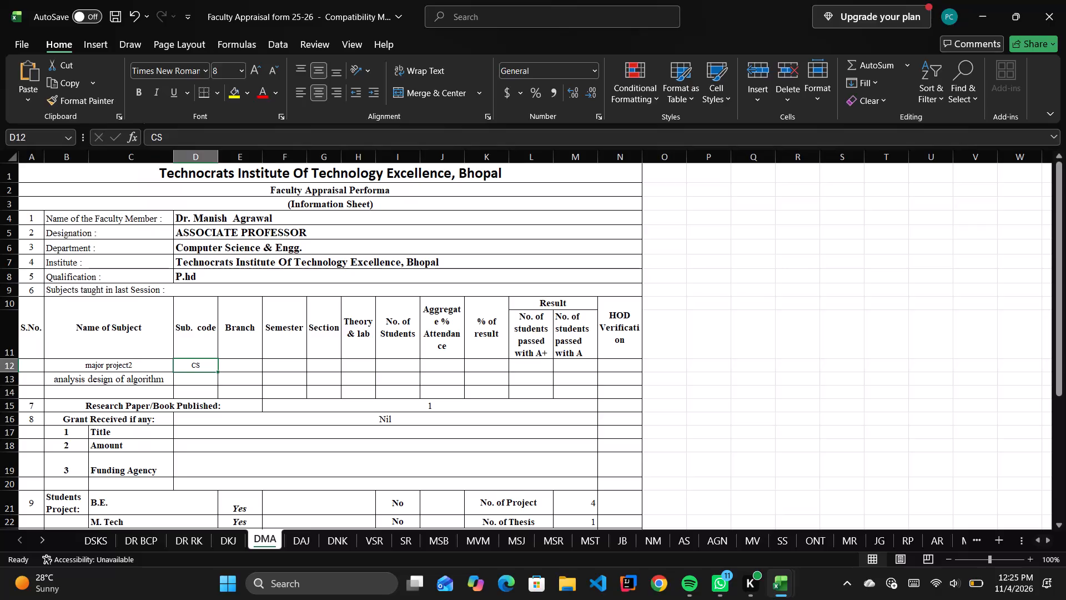
{"action": "left_click", "coordinate": [205, 366]}
{"action": "double_click", "coordinate": [205, 366]}
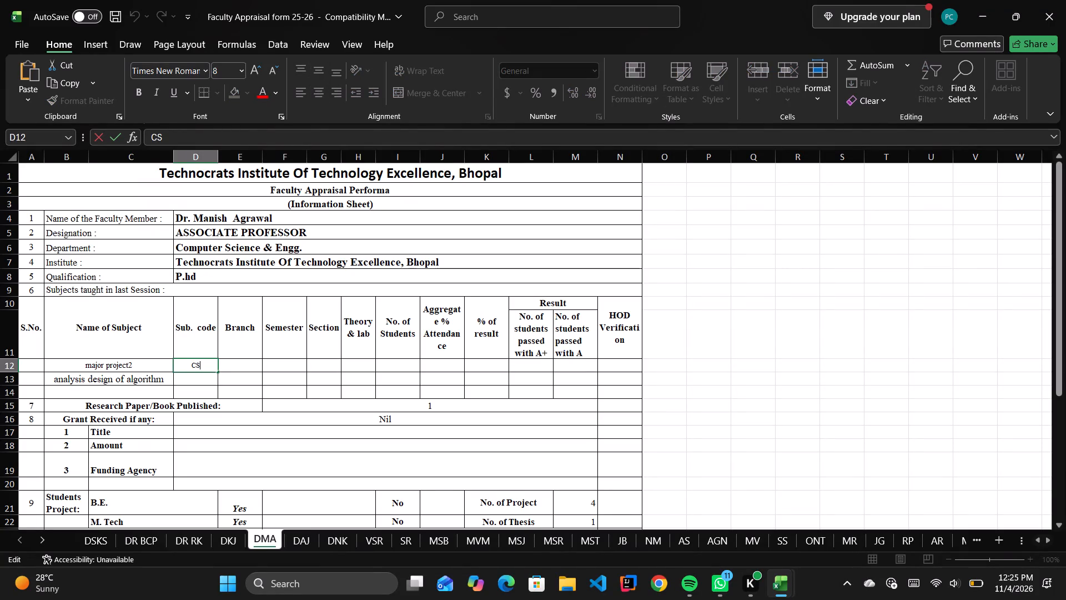
{"action": "type", "text": "805"}
{"action": "left_click", "coordinate": [208, 381]}
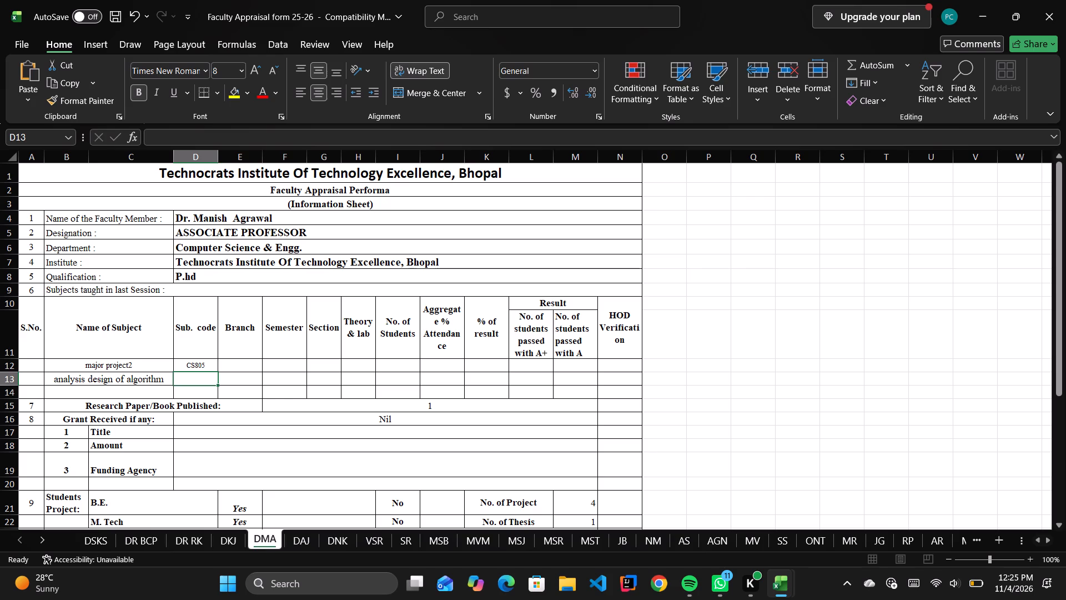
{"action": "type", "text": "S402"}
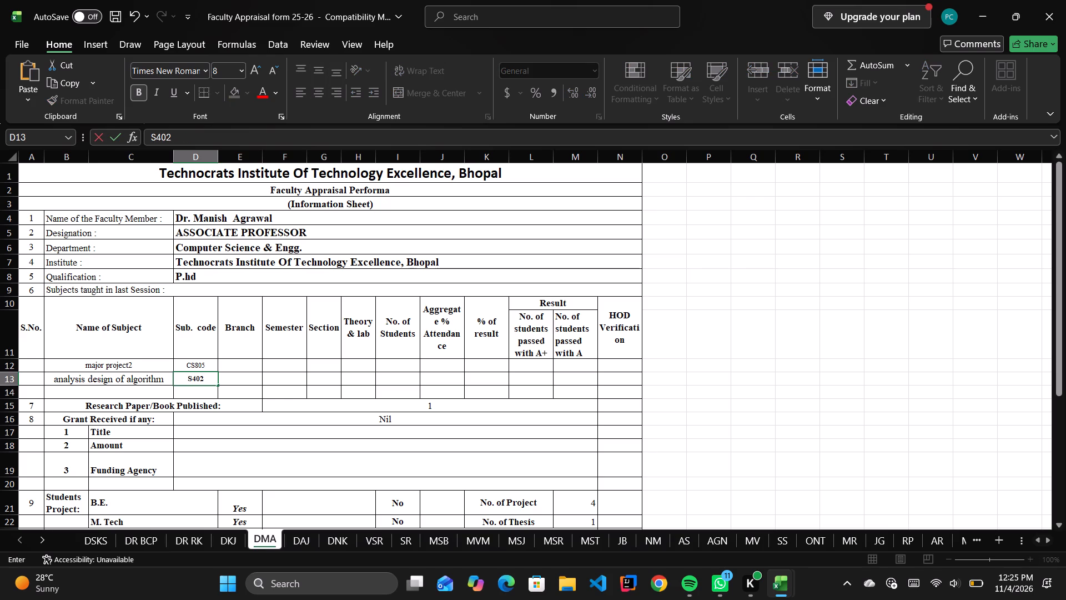
Fill the Branch column with CSE in E12 and E13 for both subjects.
{"action": "left_click", "coordinate": [244, 368]}
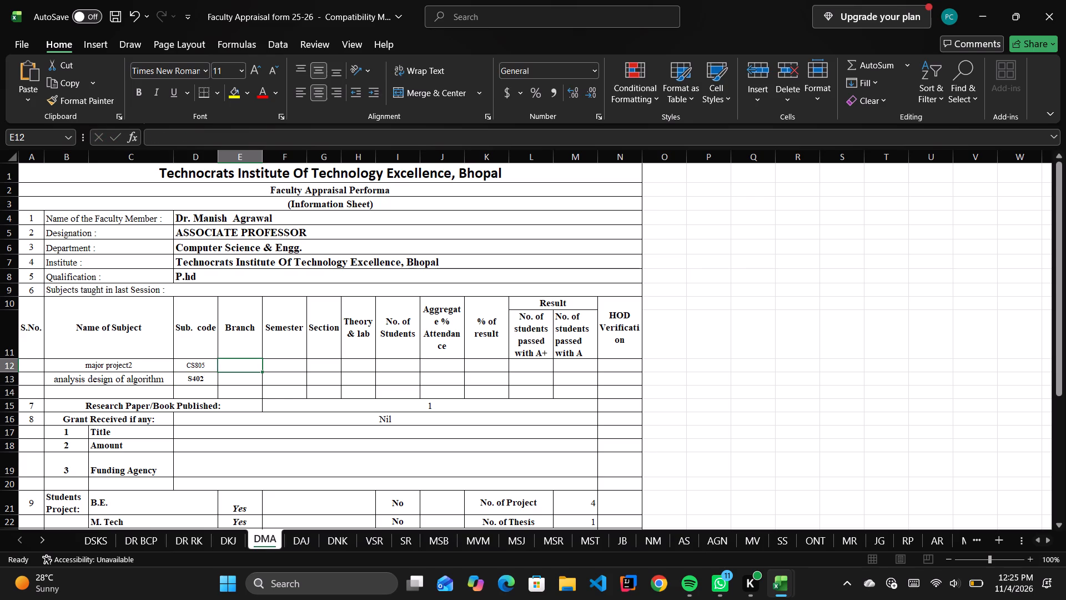
{"action": "type", "text": "CSE"}
{"action": "left_click", "coordinate": [244, 379]}
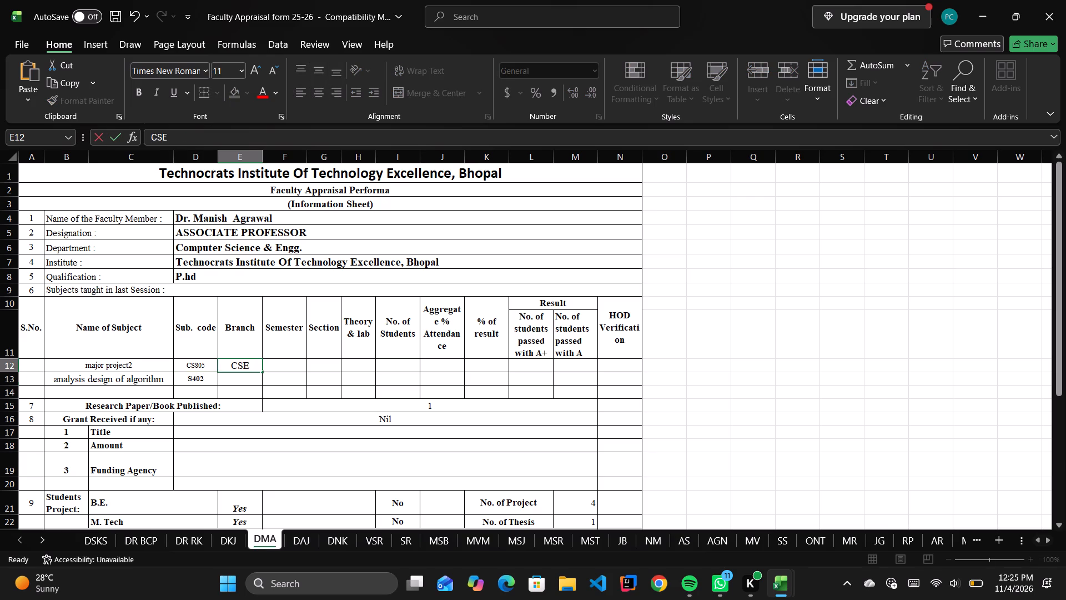
{"action": "type", "text": "CSE"}
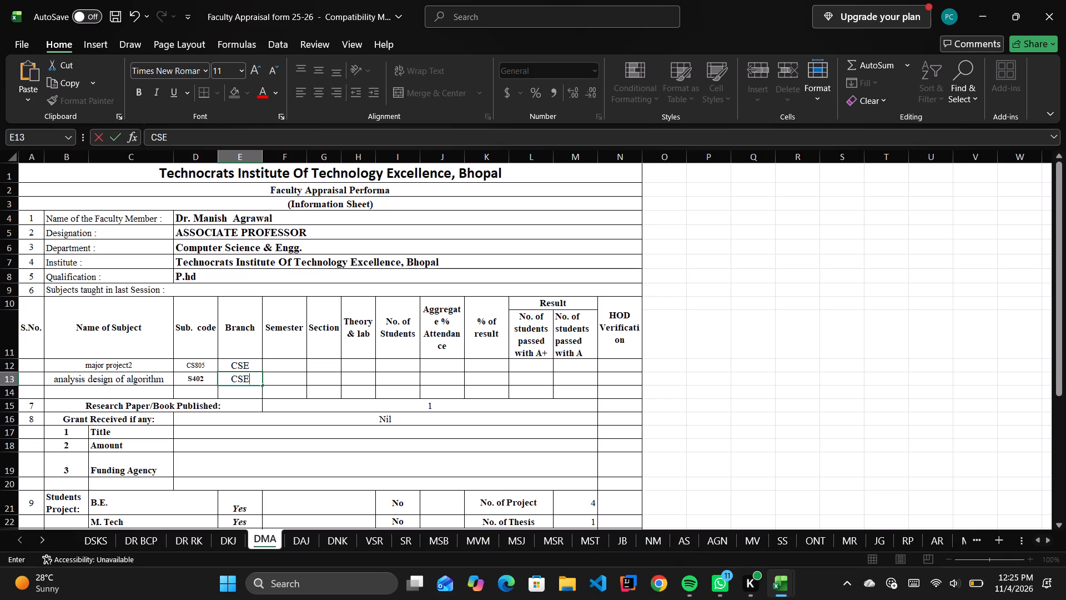
Enter semester 8 in F12 for major project2 and semester 4 in F13 for analysis design of algorithm.
{"action": "left_click", "coordinate": [276, 364]}
{"action": "key", "text": "8"}
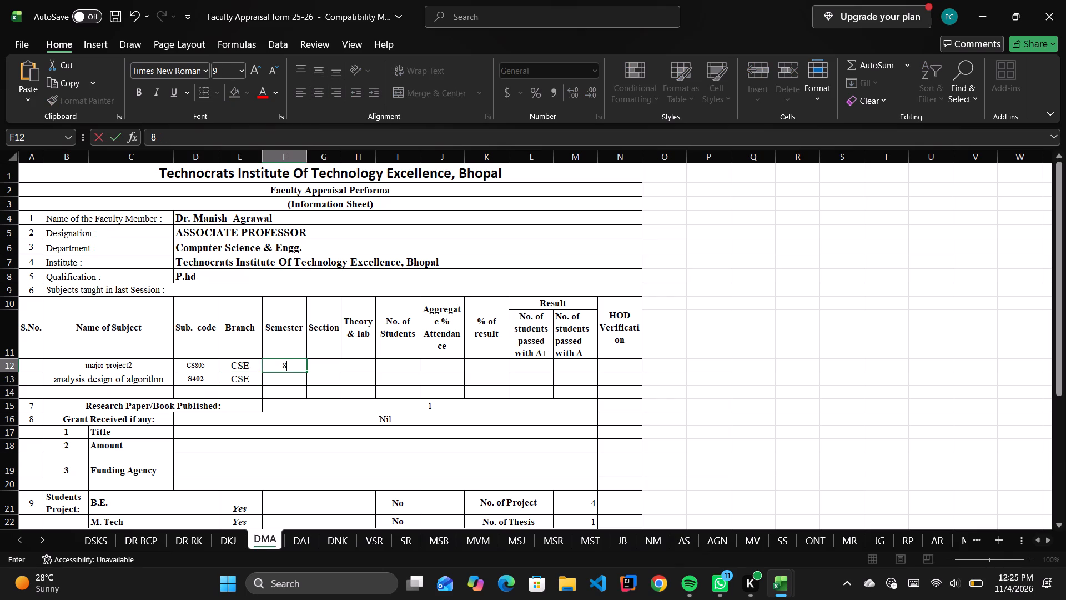
{"action": "left_click", "coordinate": [277, 378]}
{"action": "key", "text": "4"}
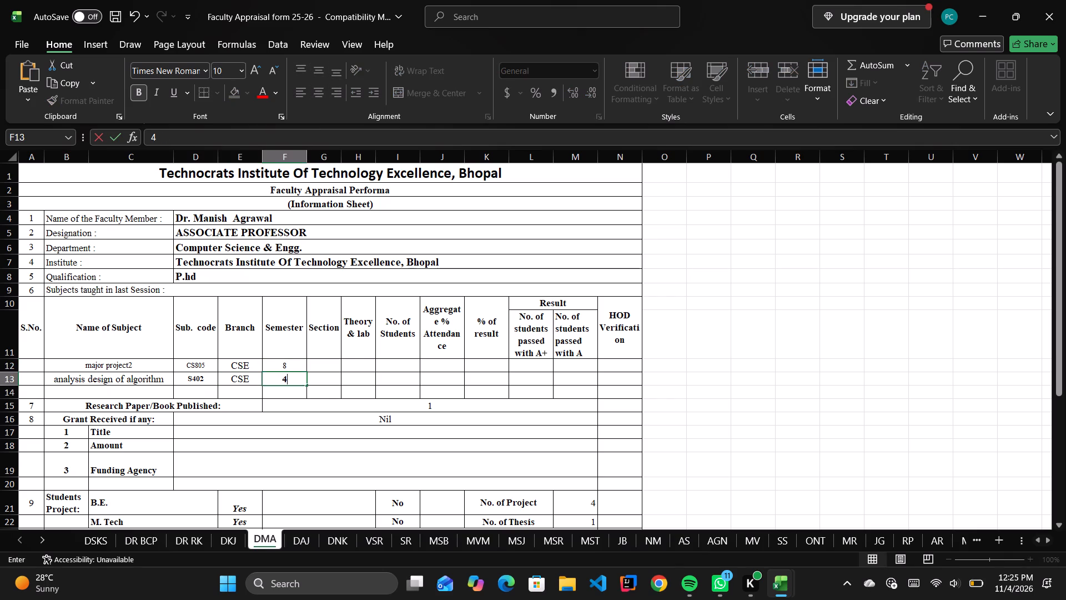
Enter section CS2 in G12 for major project2 and CS1 in G13 for analysis design of algorithm.
{"action": "left_click", "coordinate": [326, 363]}
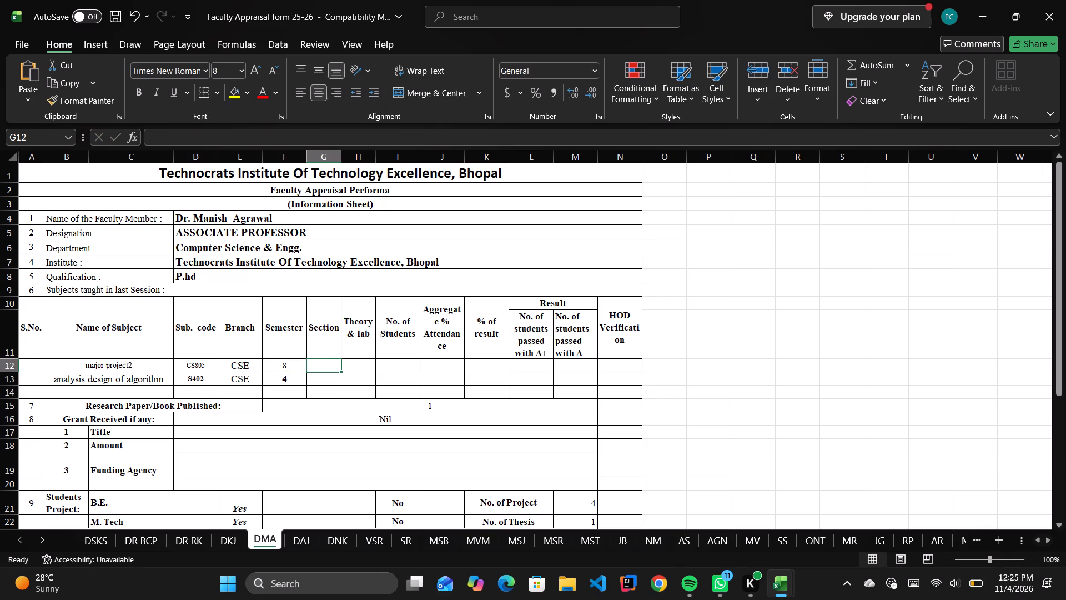
{"action": "type", "text": "CS"}
{"action": "key", "text": "2"}
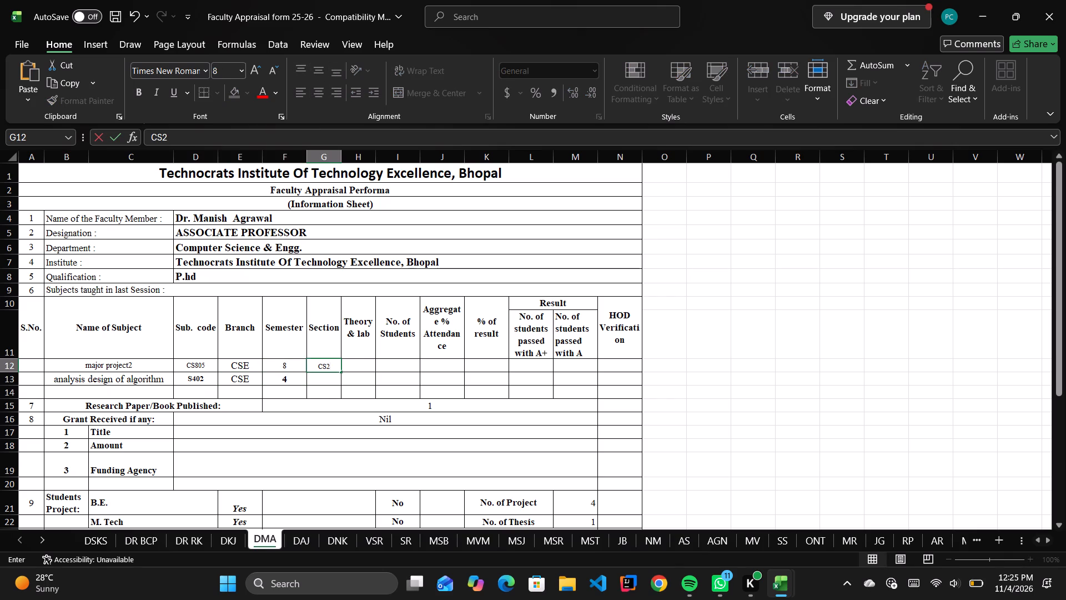
{"action": "left_click", "coordinate": [323, 381]}
{"action": "type", "text": "CS2"}
{"action": "key", "text": "BackSpace"}
{"action": "key", "text": "1"}
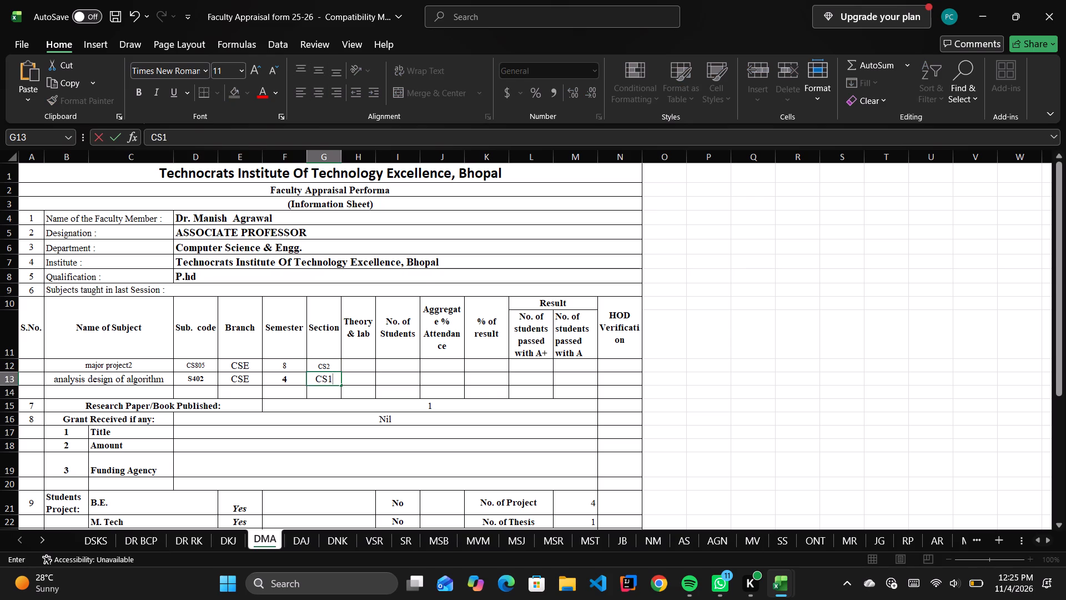
Fill the Theory & lab column with lab in H12 for major project2 and th in H13 for analysis design of algorithm.
{"action": "left_click", "coordinate": [368, 364]}
{"action": "type", "text": "lab"}
{"action": "left_click", "coordinate": [368, 381]}
{"action": "type", "text": "th"}
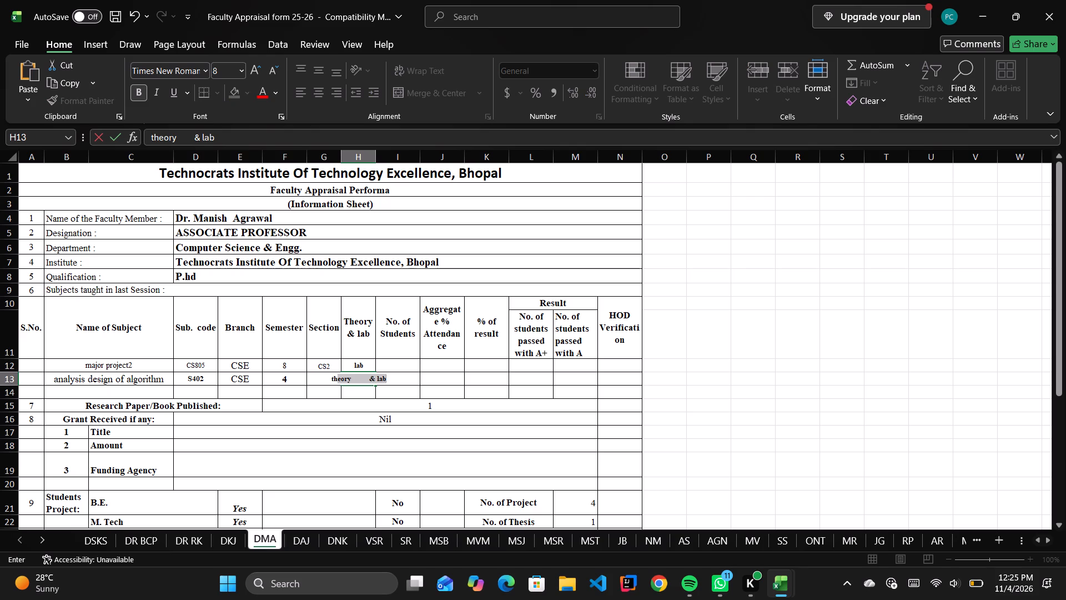
{"action": "left_click", "coordinate": [378, 381]}
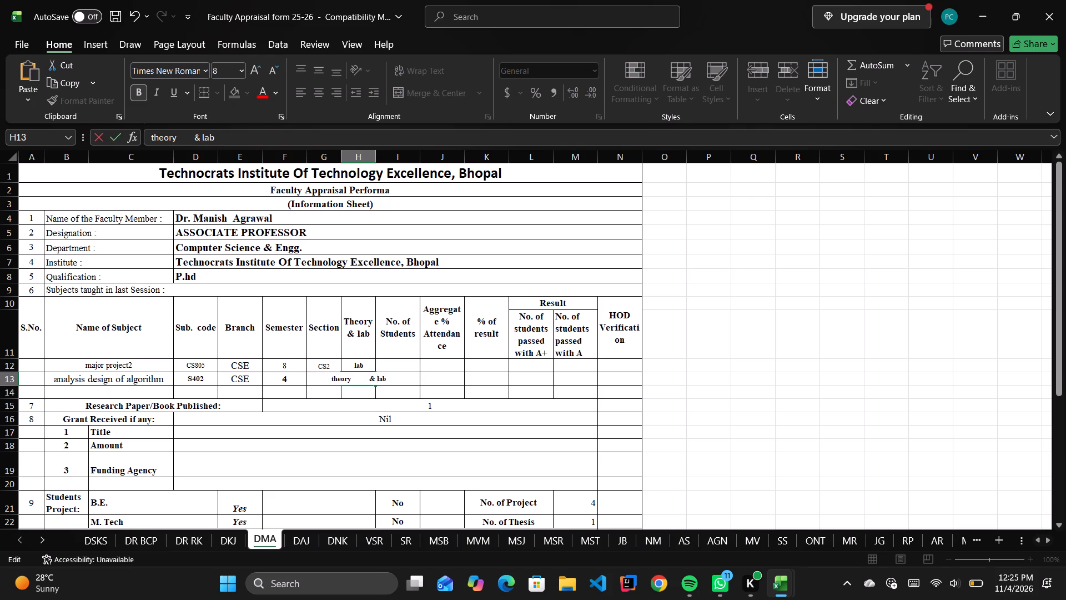
{"action": "left_click", "coordinate": [378, 381]}
{"action": "key", "text": "Right"}
{"action": "key", "text": "Right"}
{"action": "key", "text": "Right"}
{"action": "key", "text": "BackSpace"}
{"action": "key", "text": "BackSpace"}
{"action": "key", "text": "BackSpace"}
{"action": "key", "text": "BackSpace"}
{"action": "key", "text": "BackSpace"}
{"action": "key", "text": "BackSpace"}
{"action": "key", "text": "BackSpace"}
{"action": "key", "text": "BackSpace"}
{"action": "key", "text": "BackSpace"}
{"action": "key", "text": "BackSpace"}
{"action": "key", "text": "BackSpace"}
{"action": "key", "text": "BackSpace"}
{"action": "key", "text": "BackSpace"}
{"action": "key", "text": "BackSpace"}
{"action": "key", "text": "BackSpace"}
{"action": "key", "text": "BackSpace"}
{"action": "key", "text": "BackSpace"}
{"action": "key", "text": "BackSpace"}
{"action": "key", "text": "BackSpace"}
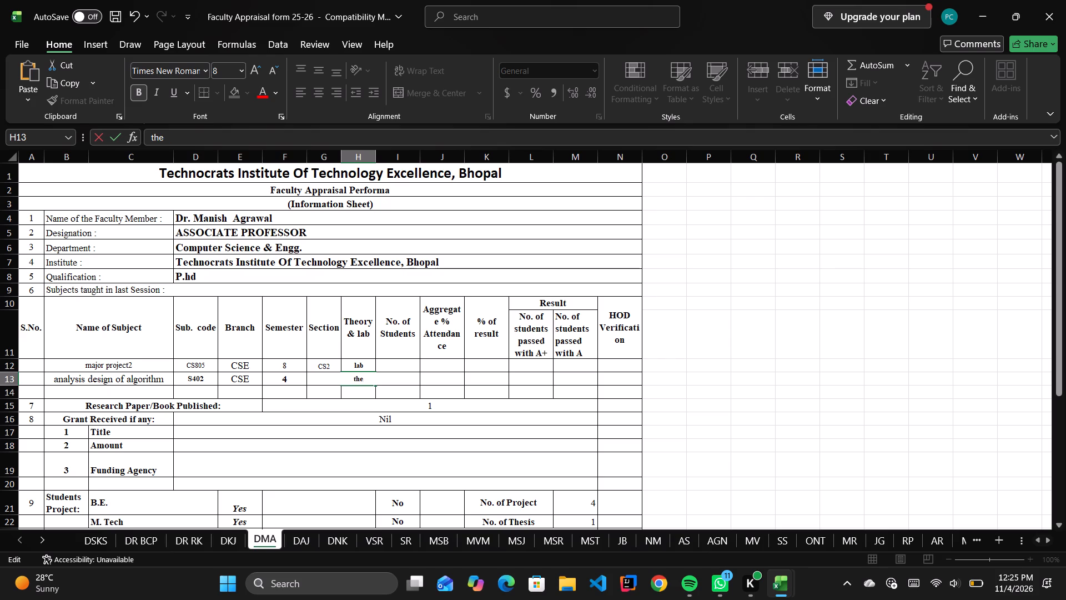
{"action": "key", "text": "BackSpace"}
{"action": "left_click", "coordinate": [321, 378]}
{"action": "left_click", "coordinate": [409, 363]}
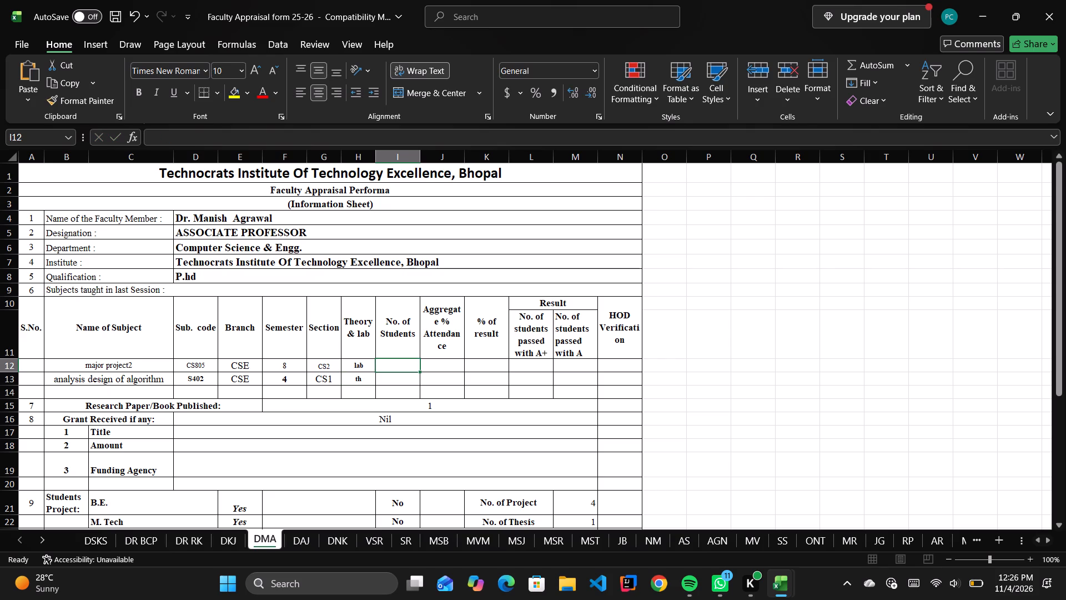
Enter evaluation of internship as the third subject name in B14 of the DMA sheet.
{"action": "scroll", "coordinate": [280, 434], "scroll_direction": "down", "scroll_amount": 1}
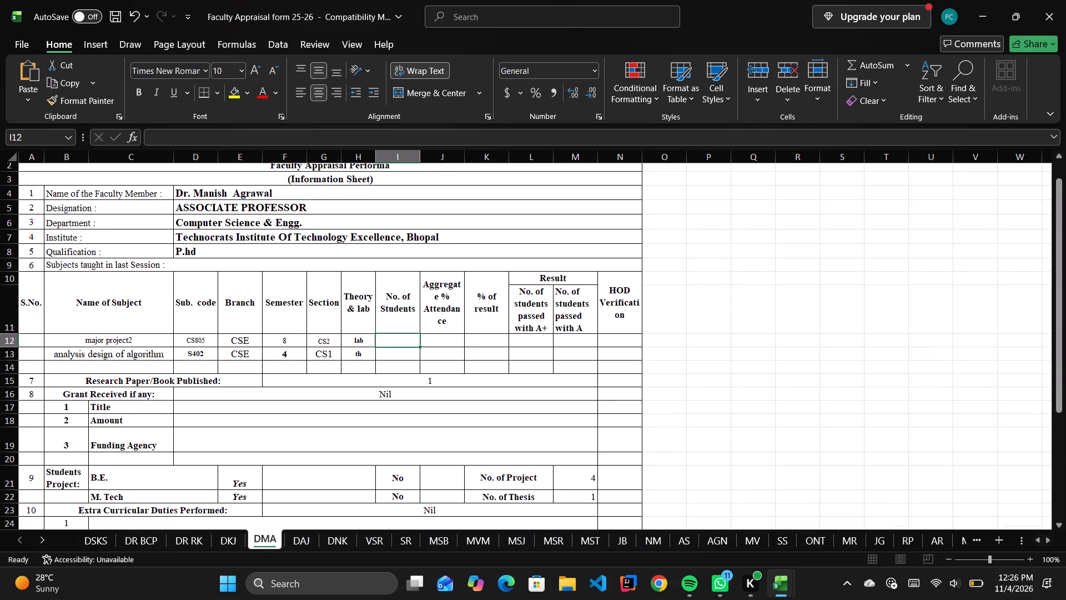
{"action": "left_click", "coordinate": [144, 362]}
{"action": "left_click", "coordinate": [139, 371]}
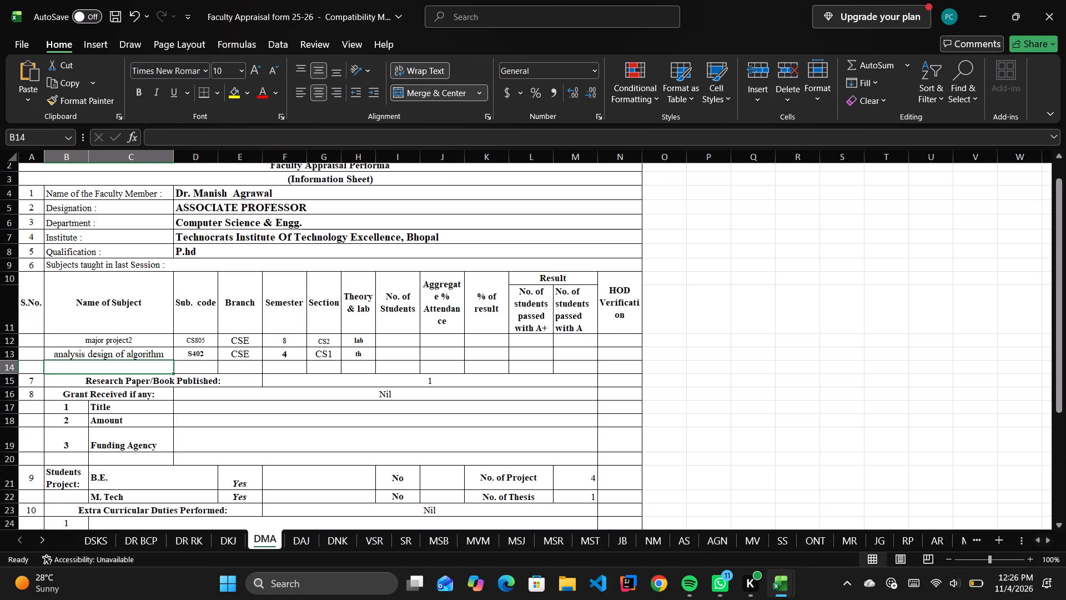
{"action": "type", "text": "evaluation"}
{"action": "key", "text": "space"}
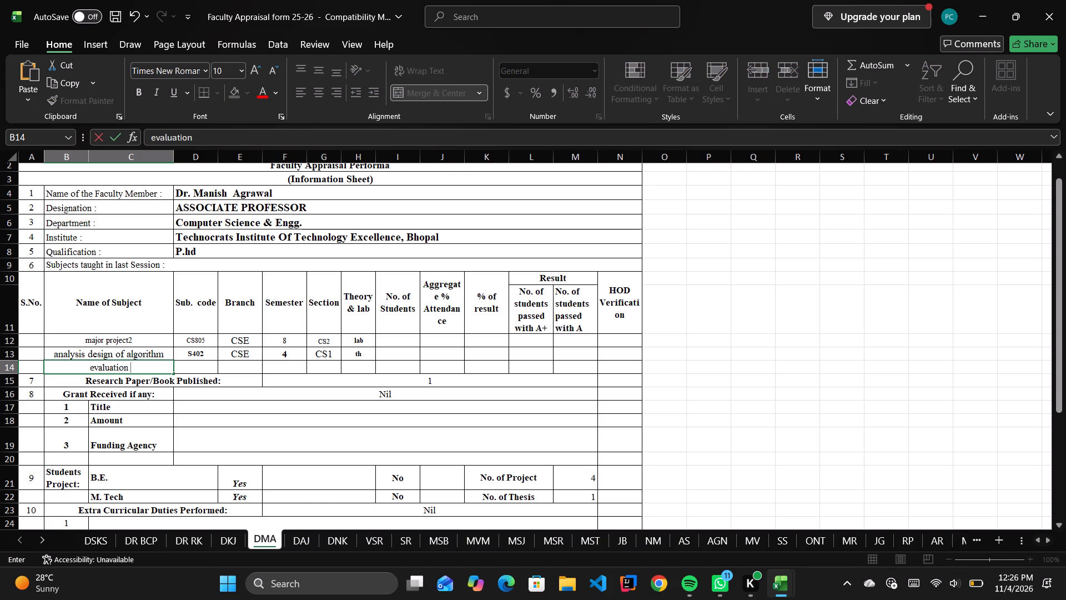
{"action": "type", "text": "of"}
{"action": "key", "text": "space"}
{"action": "key", "text": "a"}
{"action": "key", "text": "BackSpace"}
{"action": "type", "text": "enter"}
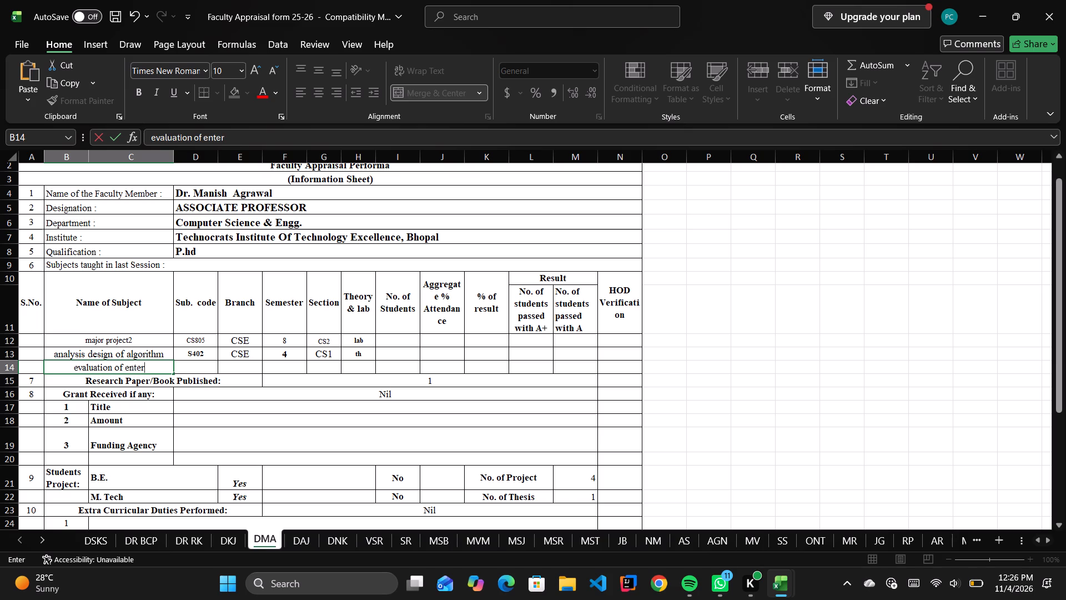
{"action": "key", "text": "BackSpace"}
{"action": "key", "text": "BackSpace"}
{"action": "key", "text": "BackSpace"}
{"action": "key", "text": "BackSpace"}
{"action": "key", "text": "BackSpace"}
{"action": "type", "text": "internship"}
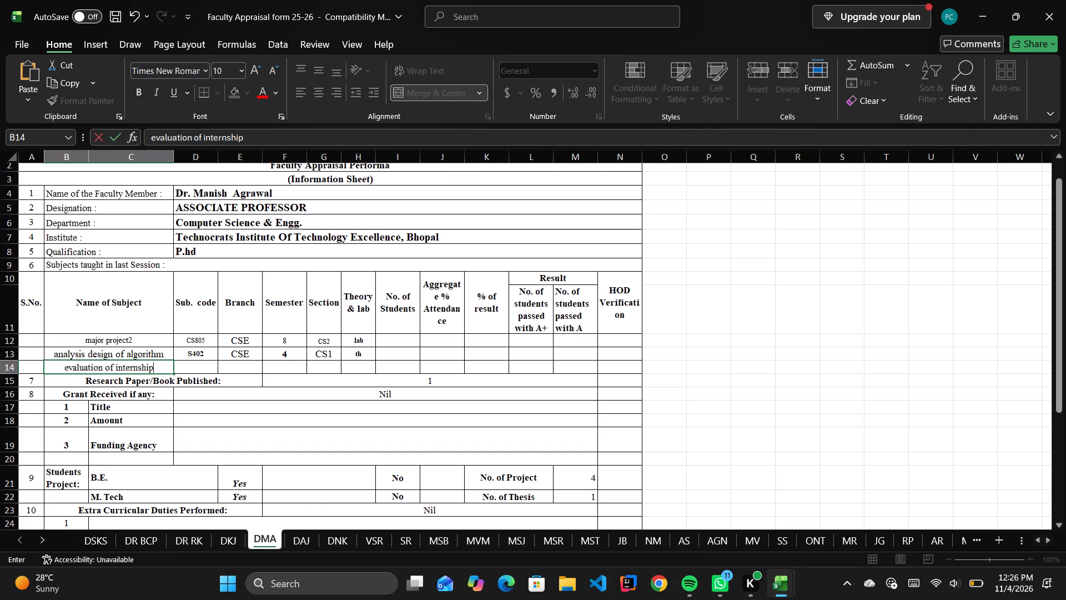
{"action": "left_click", "coordinate": [202, 368]}
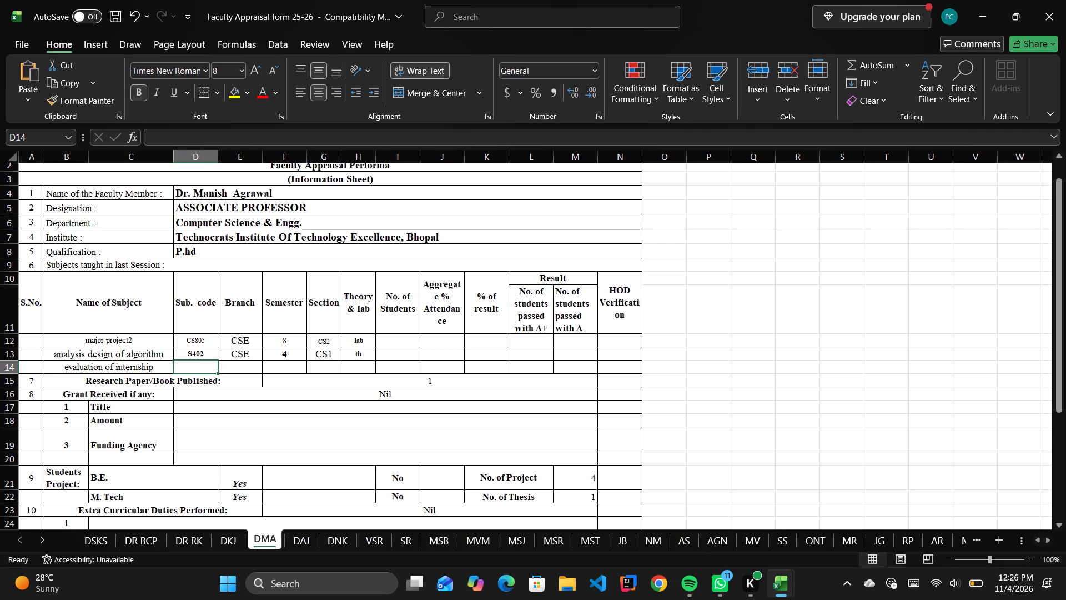
Correct the subject code for analysis design of algorithm in D13 to CS402.
{"action": "left_click", "coordinate": [188, 353]}
{"action": "triple_click", "coordinate": [185, 354]}
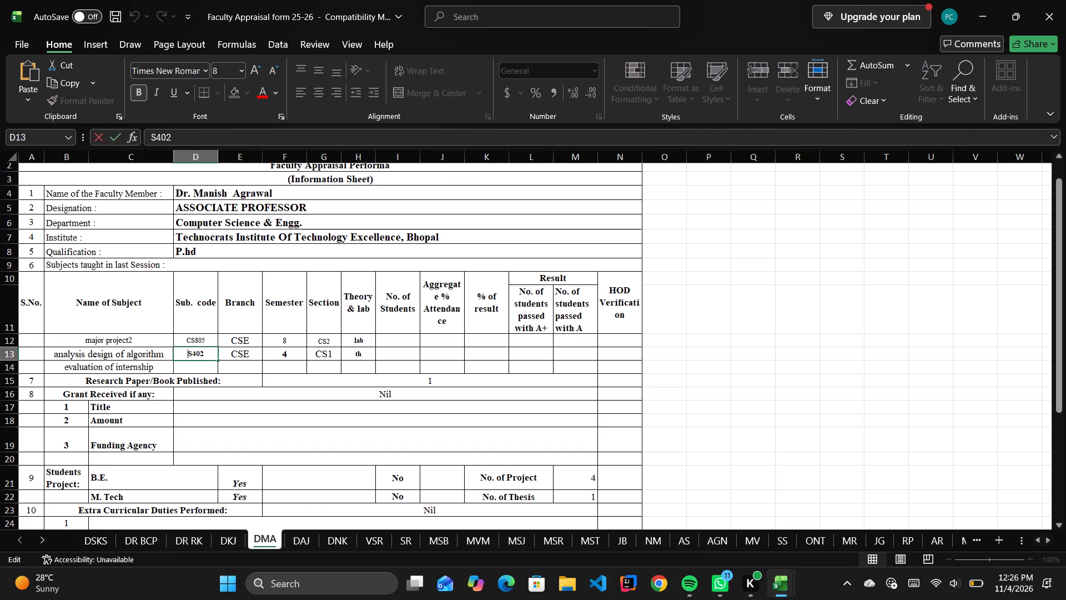
{"action": "key", "text": "shift+c"}
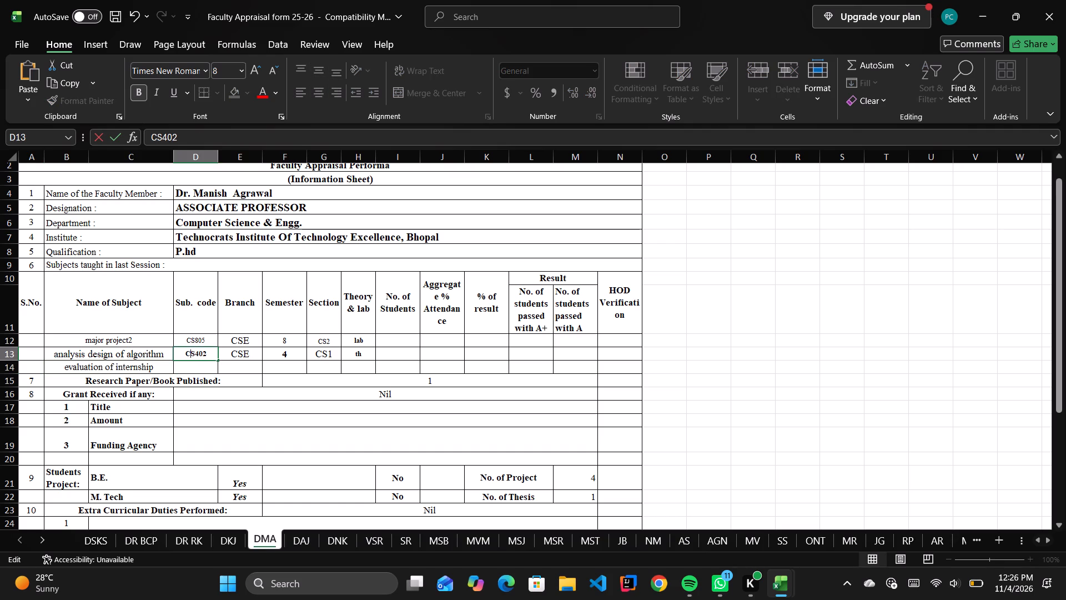
Enter subject code CS607 in D14 and branch CSE in E14 for evaluation of internship.
{"action": "left_click", "coordinate": [190, 367]}
{"action": "type", "text": "CS"}
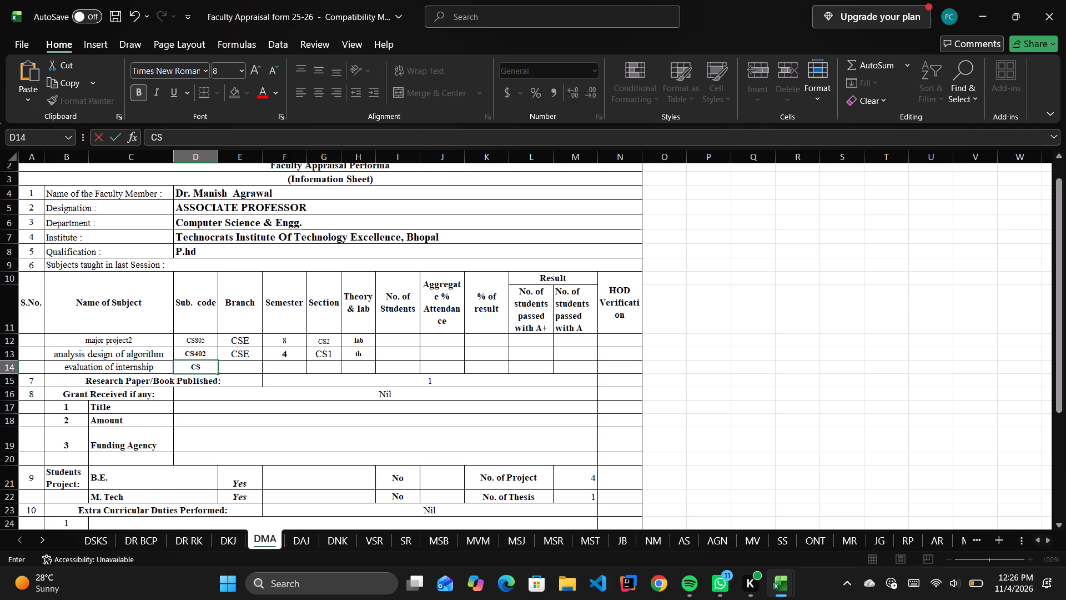
{"action": "type", "text": "607"}
{"action": "left_click", "coordinate": [234, 366]}
{"action": "type", "text": "CSE"}
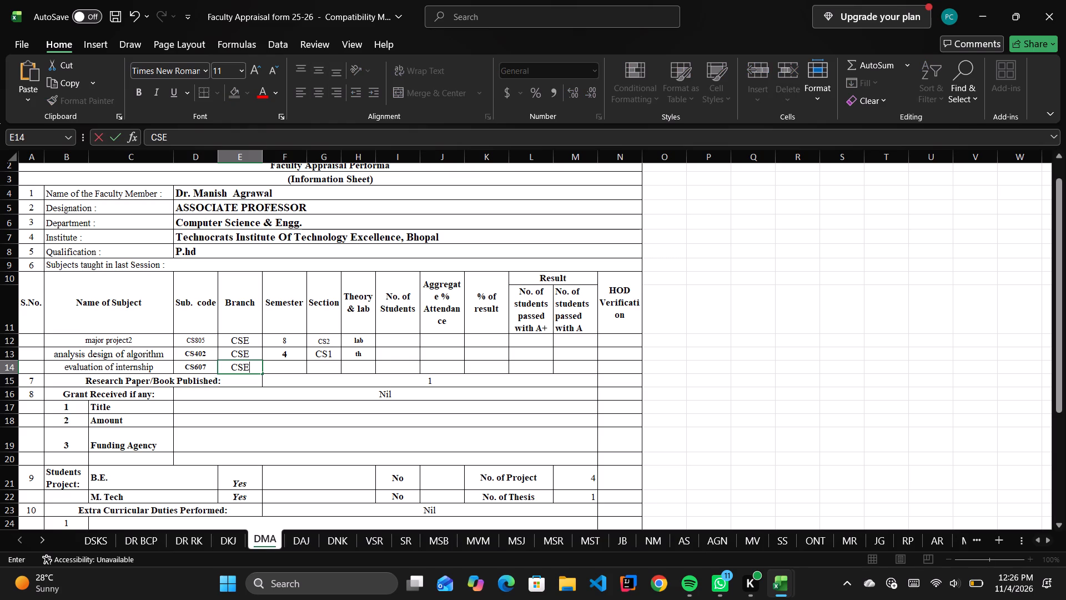
Enter semester 6 in F14 and section CS4 in G14 for evaluation of internship.
{"action": "left_click", "coordinate": [280, 371]}
{"action": "key", "text": "6"}
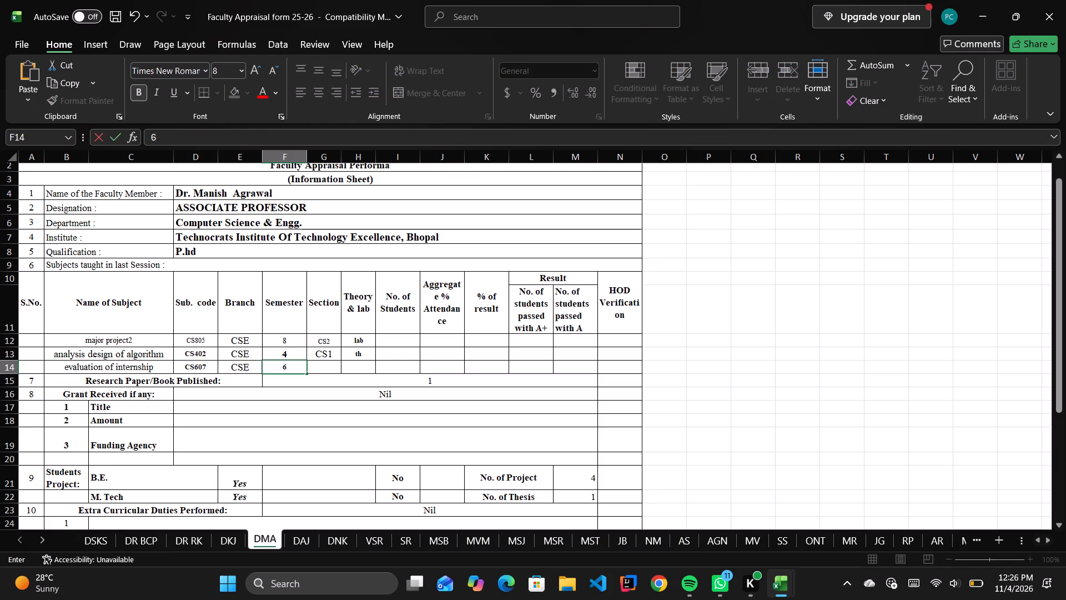
{"action": "left_click", "coordinate": [329, 364]}
{"action": "type", "text": "CS"}
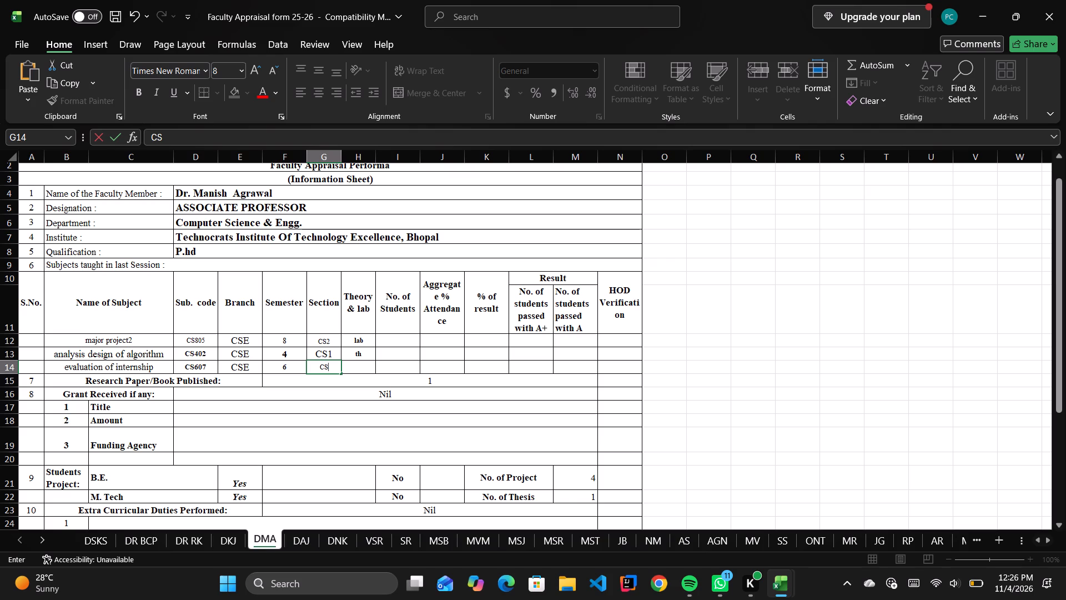
{"action": "key", "text": "4"}
{"action": "left_click", "coordinate": [354, 366]}
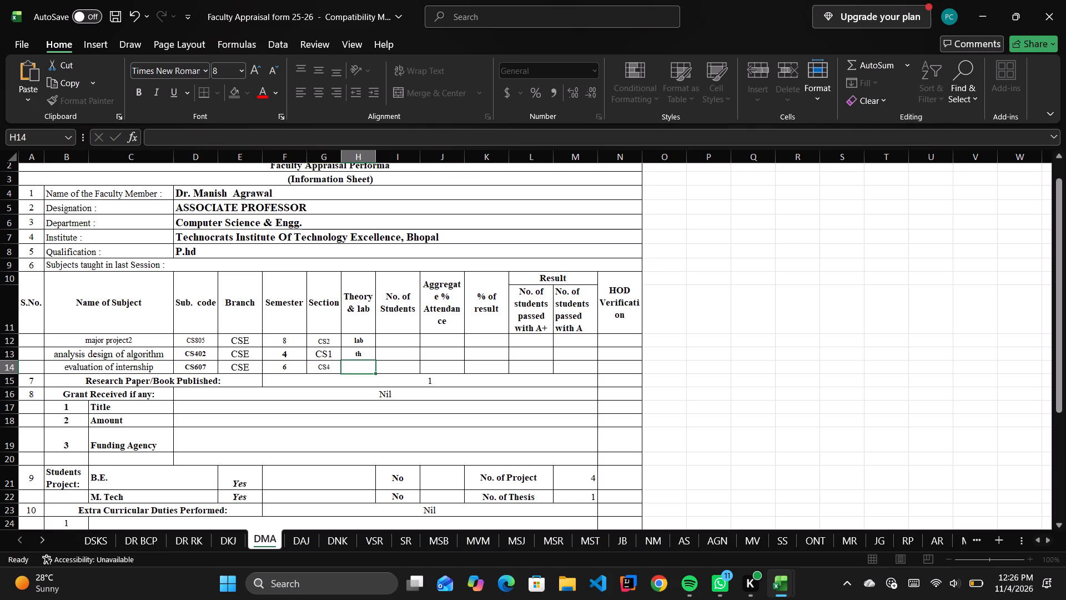
Change the semester for evaluation of internship in F14 to 7.
{"action": "left_click", "coordinate": [209, 369]}
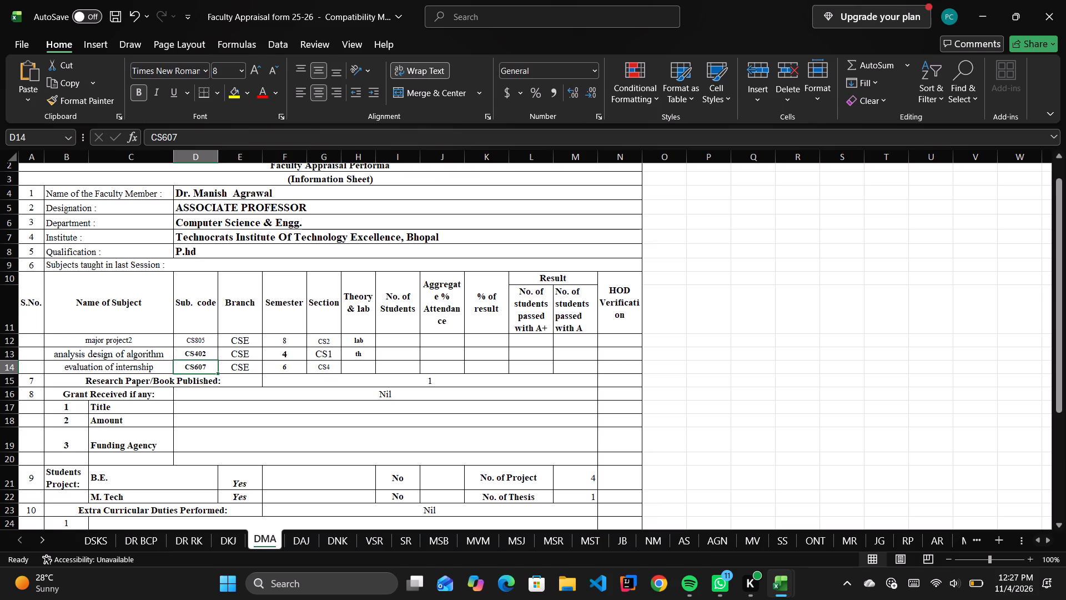
{"action": "double_click", "coordinate": [209, 369]}
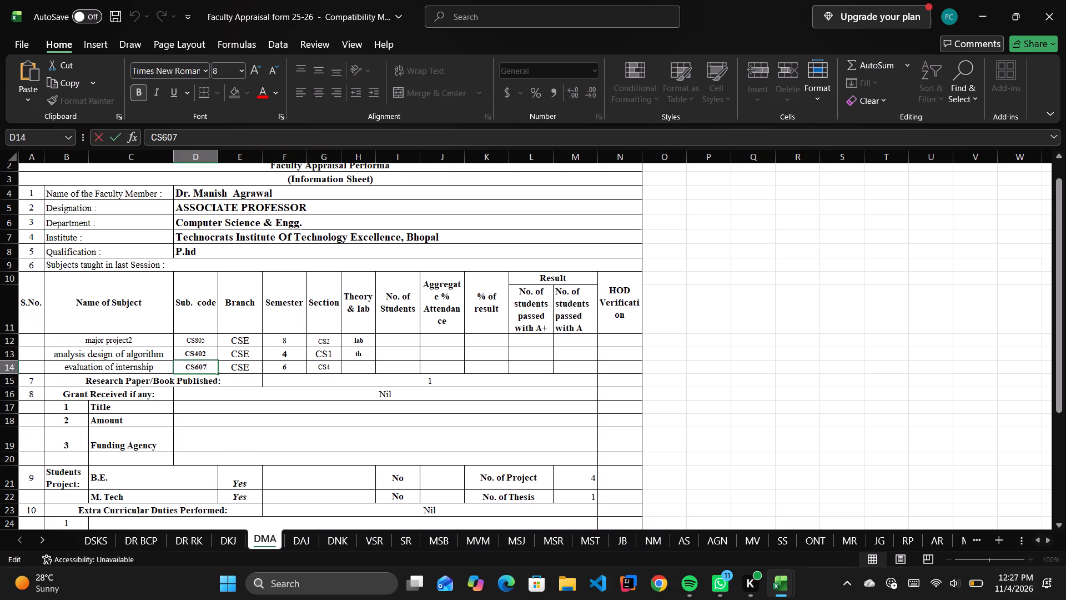
{"action": "left_click", "coordinate": [290, 368]}
{"action": "double_click", "coordinate": [290, 368]}
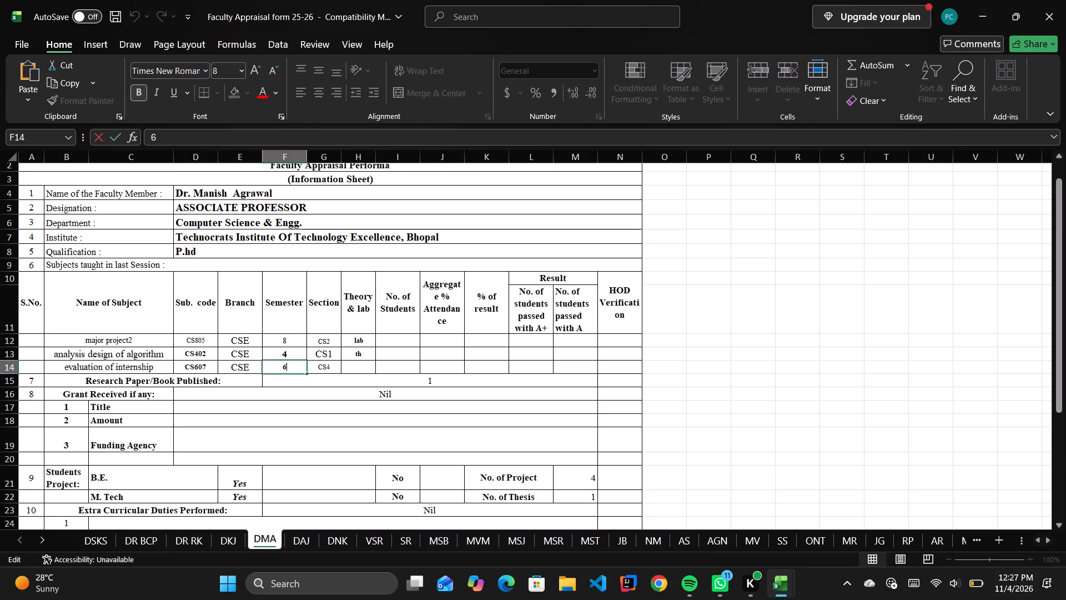
{"action": "key", "text": "BackSpace"}
{"action": "key", "text": "7"}
Enter lab in the Theory & lab cell H14 for evaluation of internship.
{"action": "left_click", "coordinate": [355, 369]}
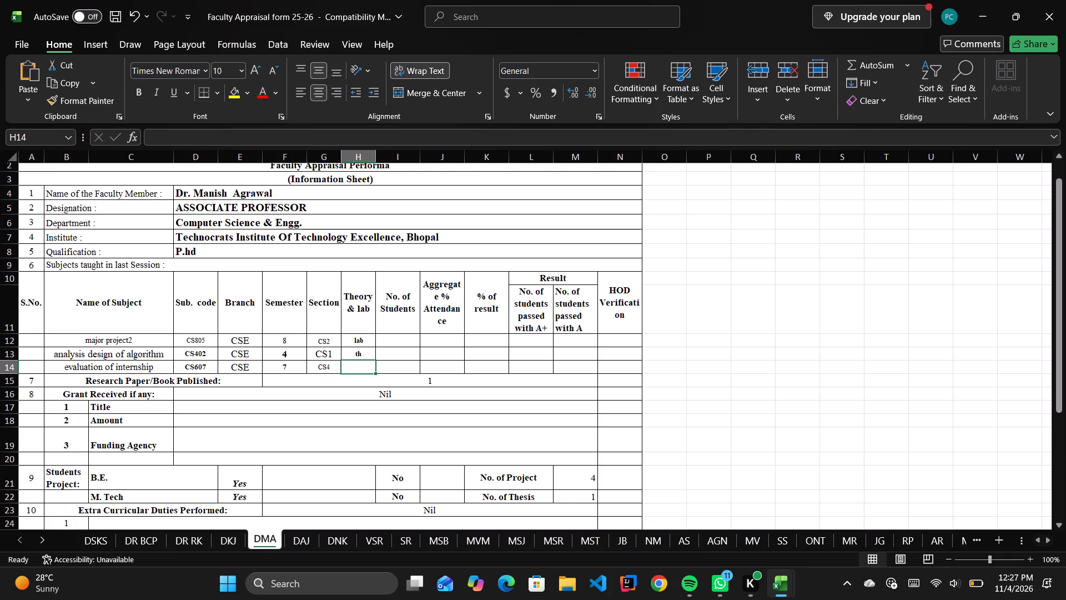
{"action": "type", "text": "lab"}
Insert an entire row above evaluation of internship at row 14 of the DMA sheet.
{"action": "scroll", "coordinate": [366, 377], "scroll_direction": "down", "scroll_amount": 1}
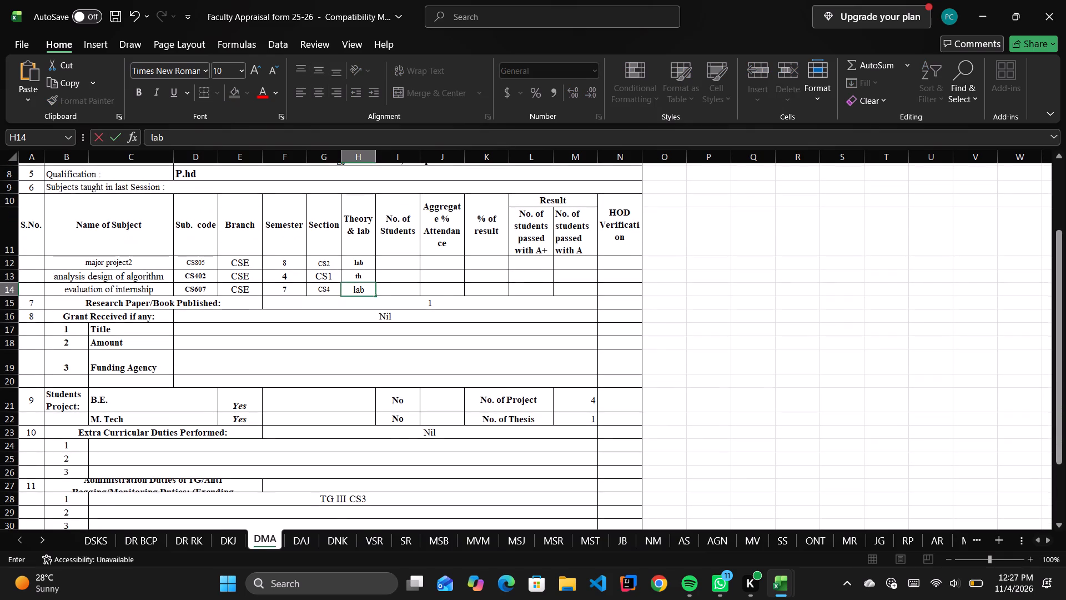
{"action": "scroll", "coordinate": [187, 285], "scroll_direction": "left", "scroll_amount": 2}
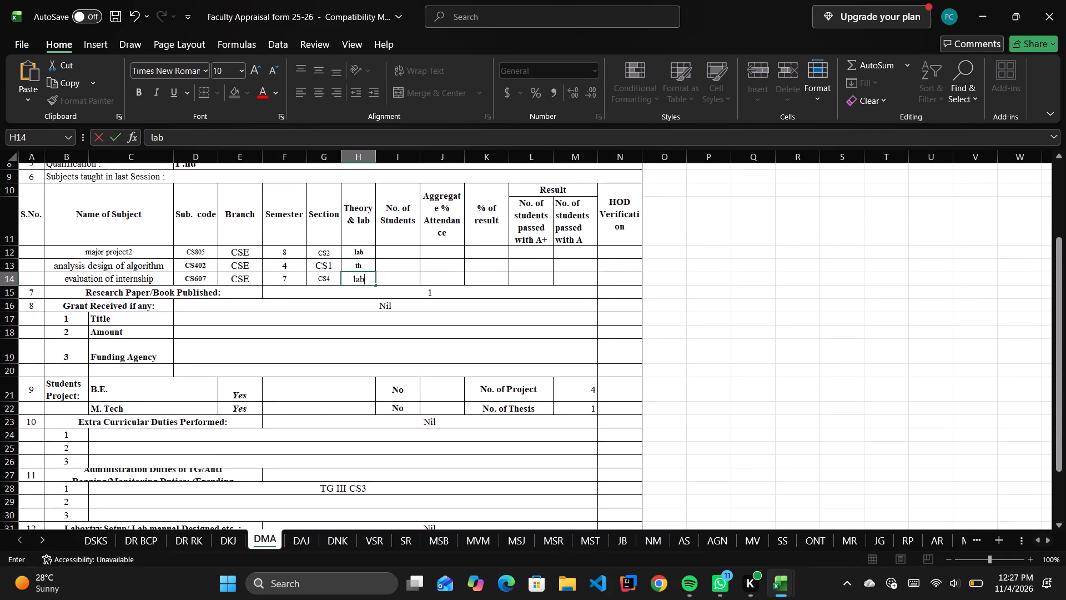
{"action": "left_click", "coordinate": [173, 283]}
{"action": "left_click", "coordinate": [173, 283]}
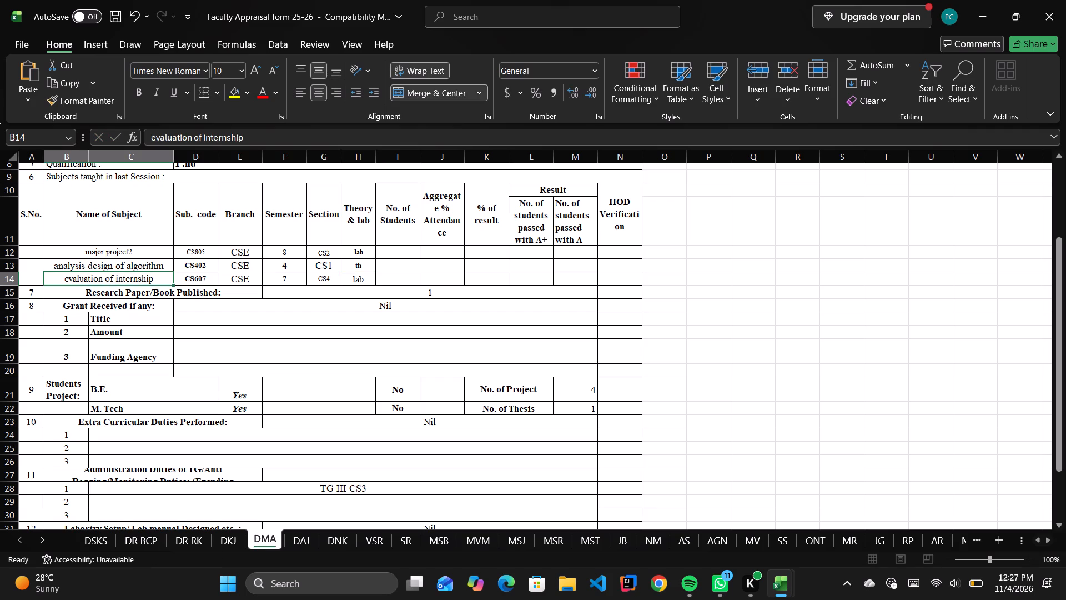
{"action": "left_click", "coordinate": [174, 282]}
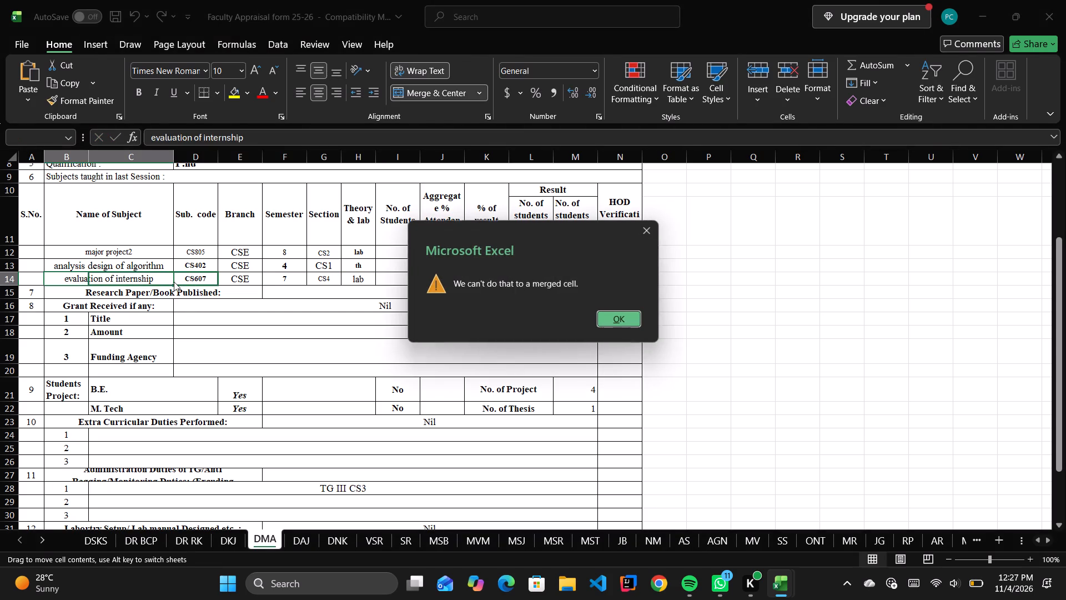
{"action": "left_click", "coordinate": [606, 314]}
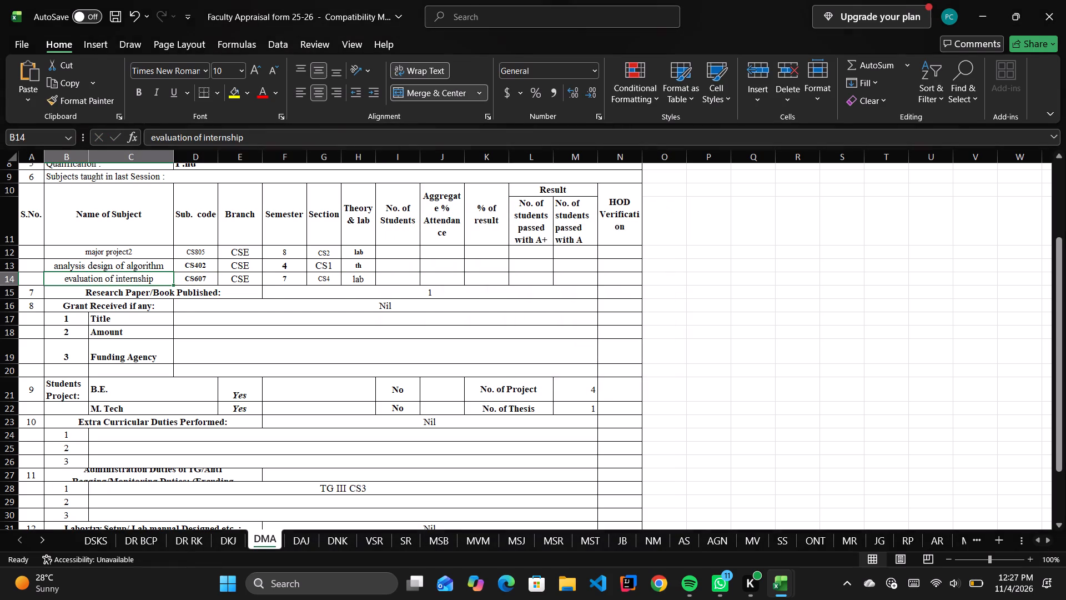
{"action": "right_click", "coordinate": [172, 278]}
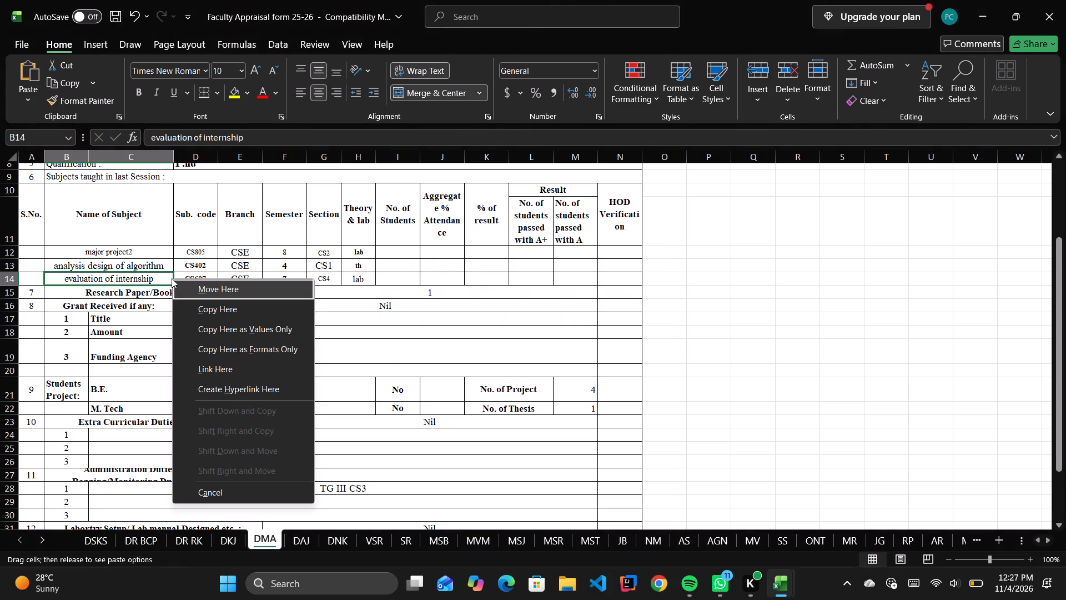
{"action": "left_click", "coordinate": [172, 278]}
{"action": "left_click", "coordinate": [172, 278]}
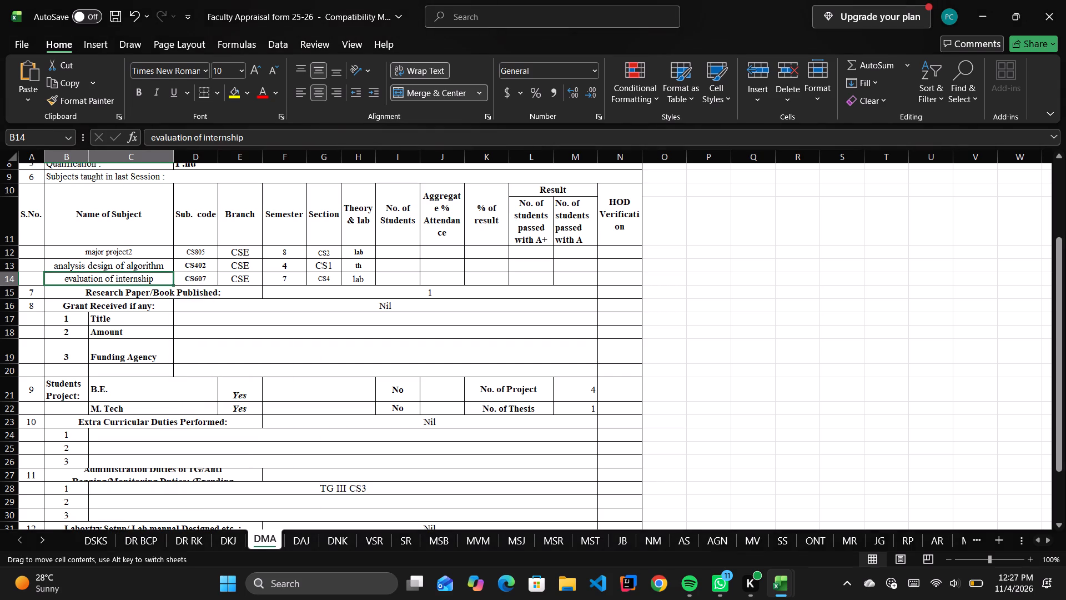
{"action": "left_click", "coordinate": [172, 278]}
{"action": "left_click", "coordinate": [164, 278]}
{"action": "right_click", "coordinate": [164, 278]}
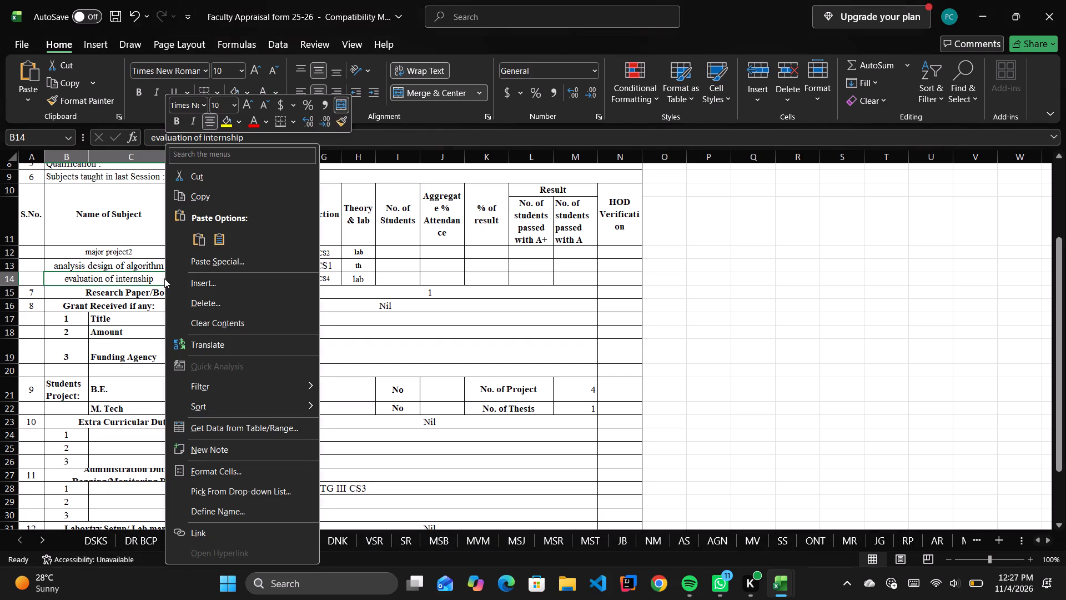
{"action": "left_click", "coordinate": [217, 281]}
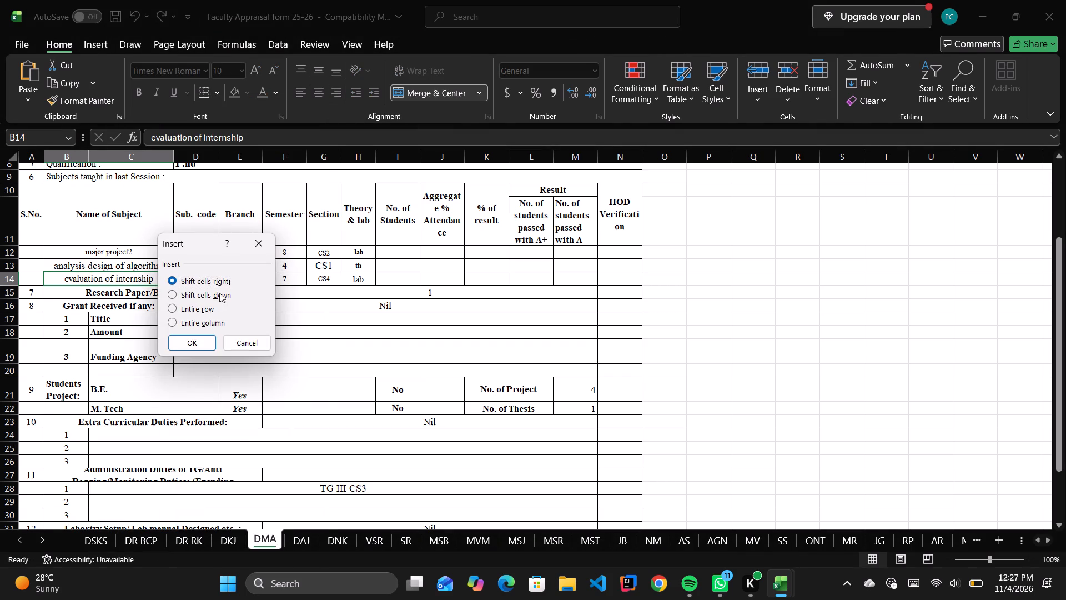
{"action": "left_click", "coordinate": [172, 310]}
{"action": "left_click", "coordinate": [182, 339]}
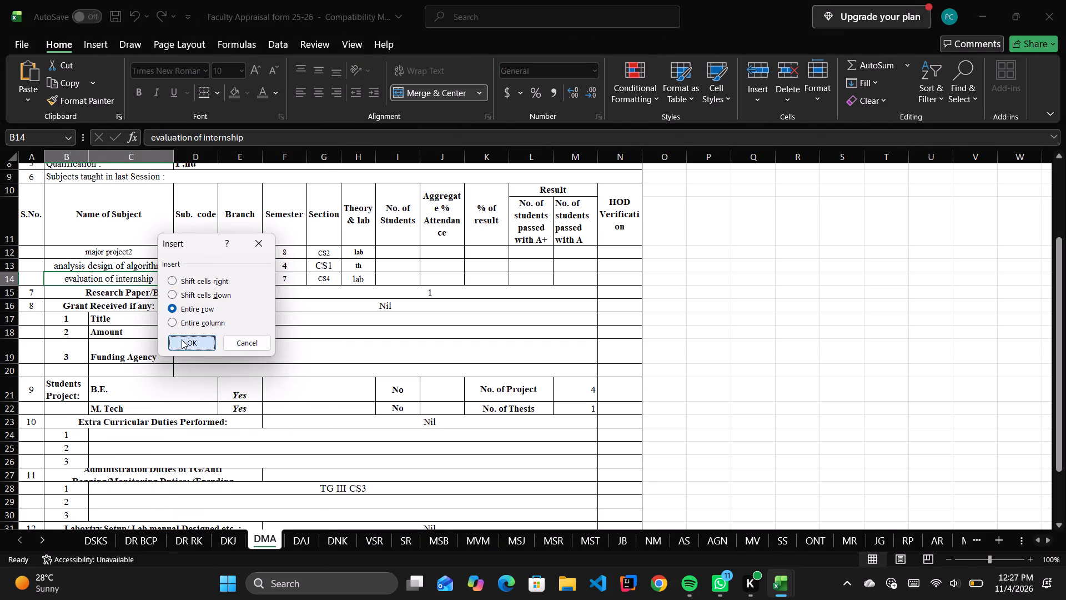
Widen column C so the Name of Subject column has more room.
{"action": "left_click", "coordinate": [108, 279]}
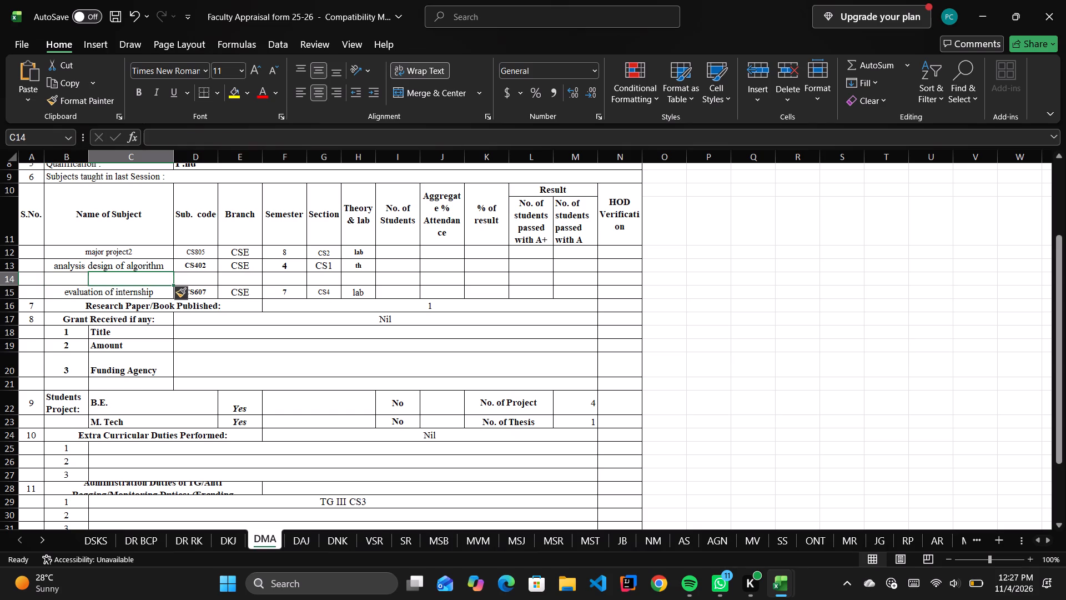
{"action": "left_click_drag", "start_coordinate": [173, 158], "coordinate": [149, 156]}
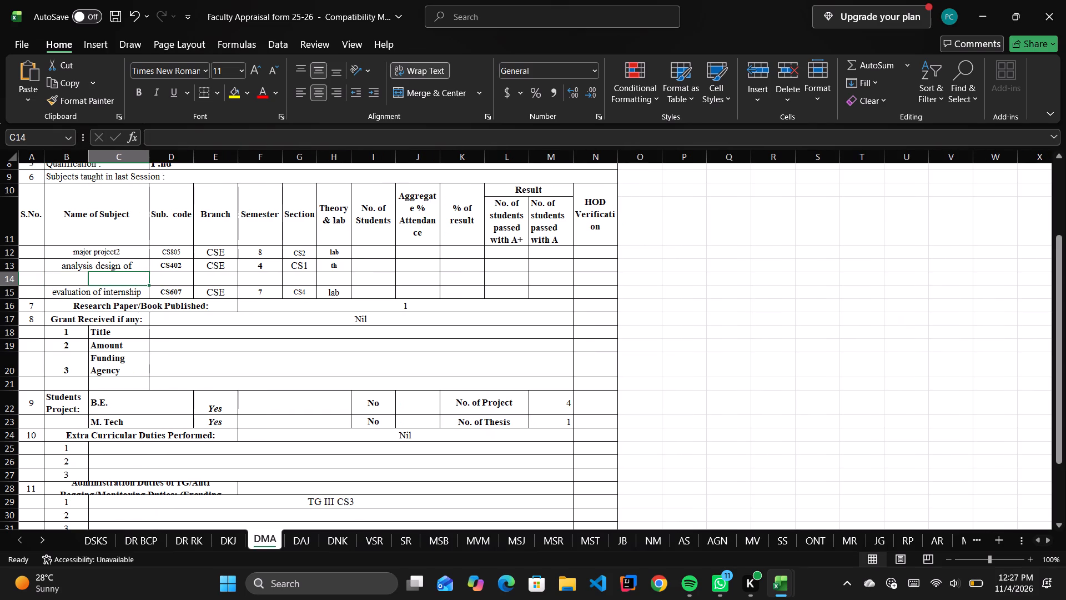
{"action": "left_click_drag", "start_coordinate": [150, 159], "coordinate": [195, 159]}
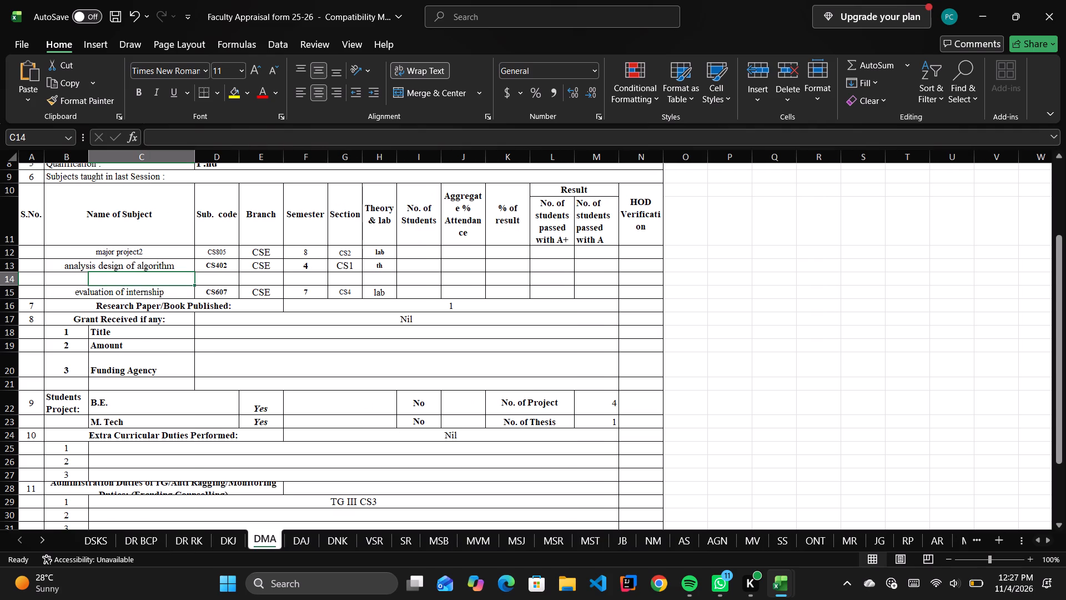
Enter minor project1 as the subject name in C14 of the new row.
{"action": "left_click_drag", "start_coordinate": [89, 278], "coordinate": [70, 272]}
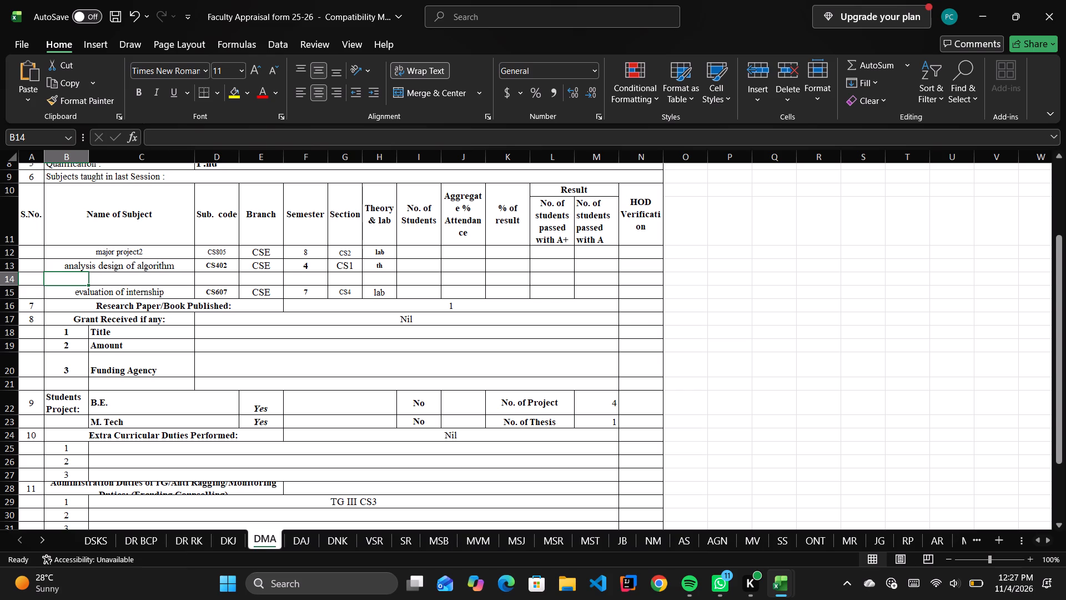
{"action": "left_click", "coordinate": [125, 278]}
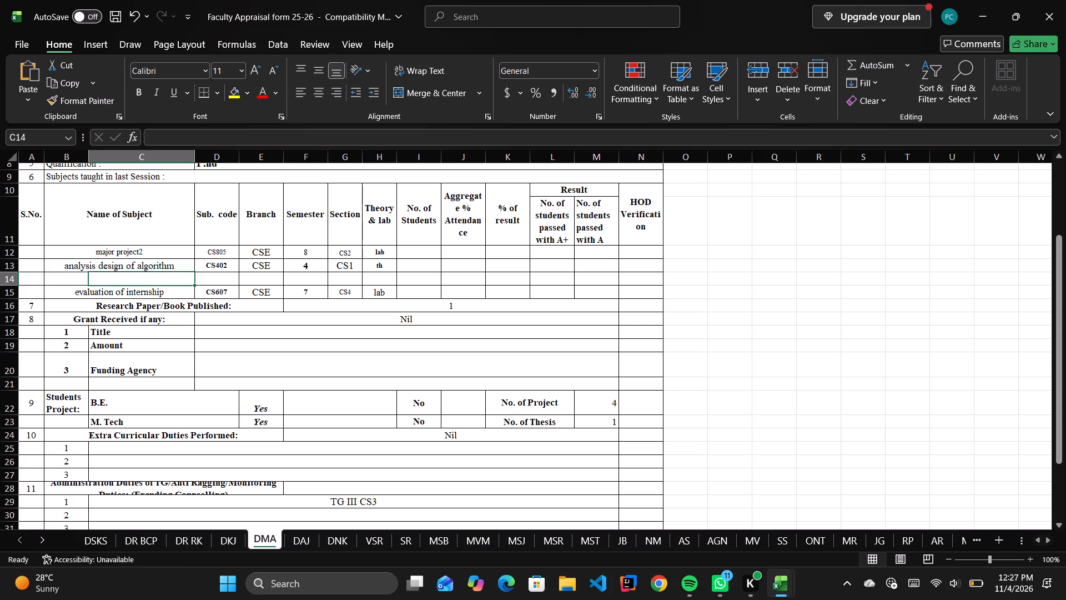
{"action": "type", "text": "grr"}
{"action": "key", "text": "BackSpace"}
{"action": "key", "text": "BackSpace"}
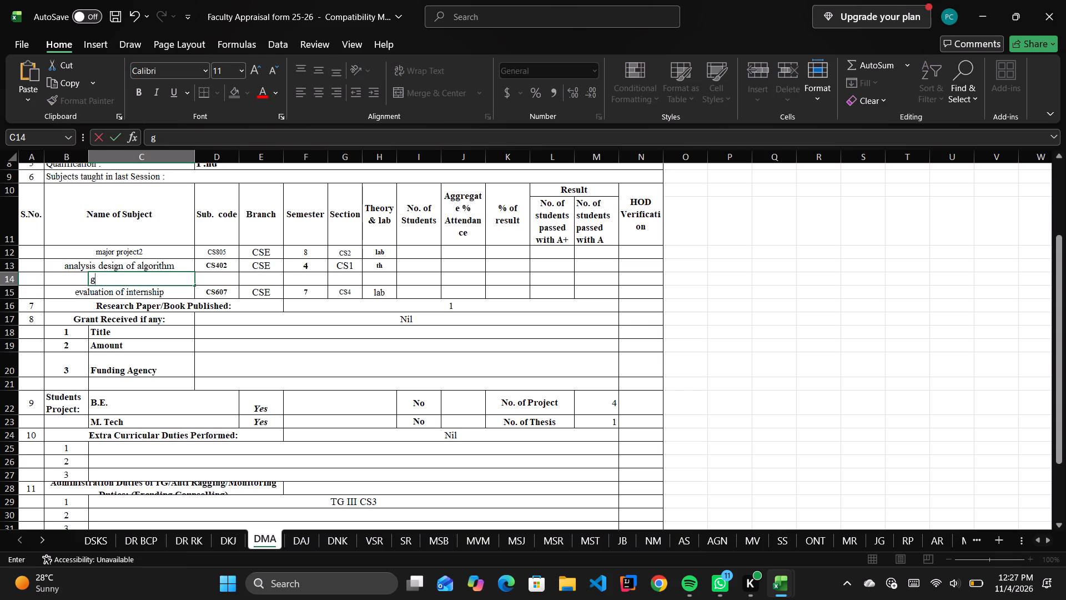
{"action": "key", "text": "BackSpace"}
{"action": "key", "text": "BackSpace"}
{"action": "type", "text": "majot"}
{"action": "key", "text": "space"}
{"action": "key", "text": "BackSpace"}
{"action": "key", "text": "BackSpace"}
{"action": "type", "text": "r project"}
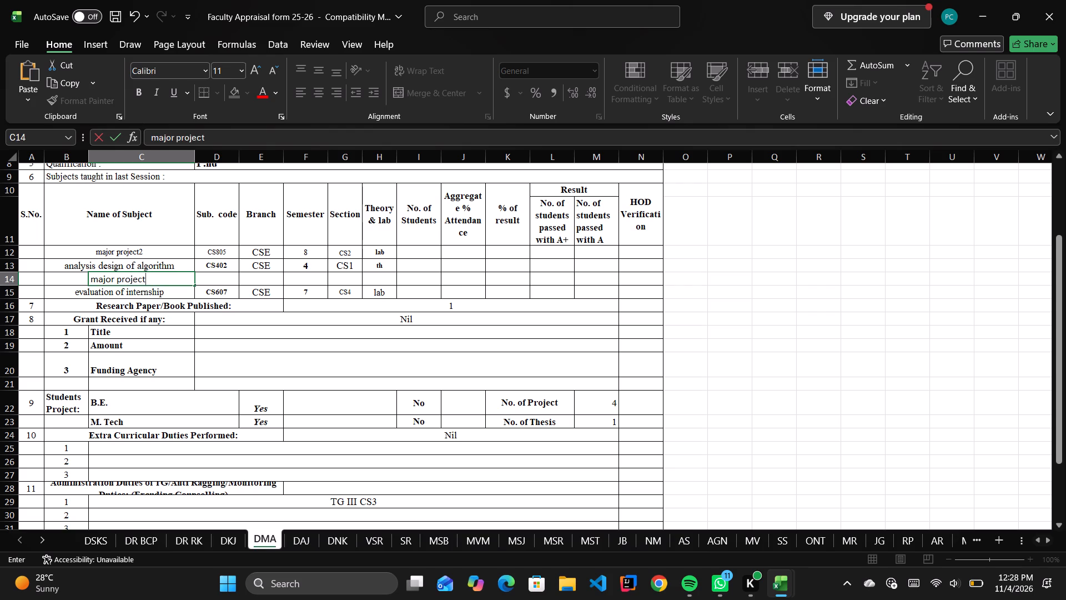
{"action": "key", "text": "BackSpace"}
{"action": "key", "text": "BackSpace"}
{"action": "key", "text": "BackSpace"}
{"action": "key", "text": "BackSpace"}
{"action": "key", "text": "BackSpace"}
{"action": "key", "text": "BackSpace"}
{"action": "key", "text": "BackSpace"}
{"action": "key", "text": "BackSpace"}
{"action": "key", "text": "BackSpace"}
{"action": "key", "text": "BackSpace"}
{"action": "key", "text": "BackSpace"}
{"action": "key", "text": "BackSpace"}
{"action": "type", "text": "inor pro"}
{"action": "type", "text": "ject"}
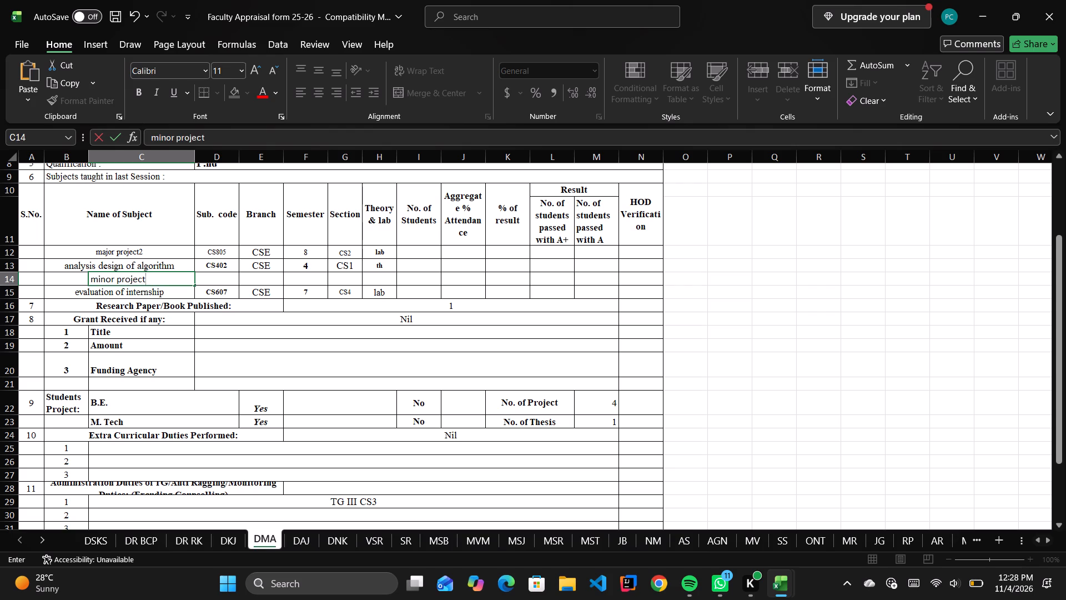
{"action": "key", "text": "1"}
Enter subject code CS508 in D14 and branch CSE in E14 for minor project1.
{"action": "left_click", "coordinate": [213, 279]}
{"action": "type", "text": "CS"}
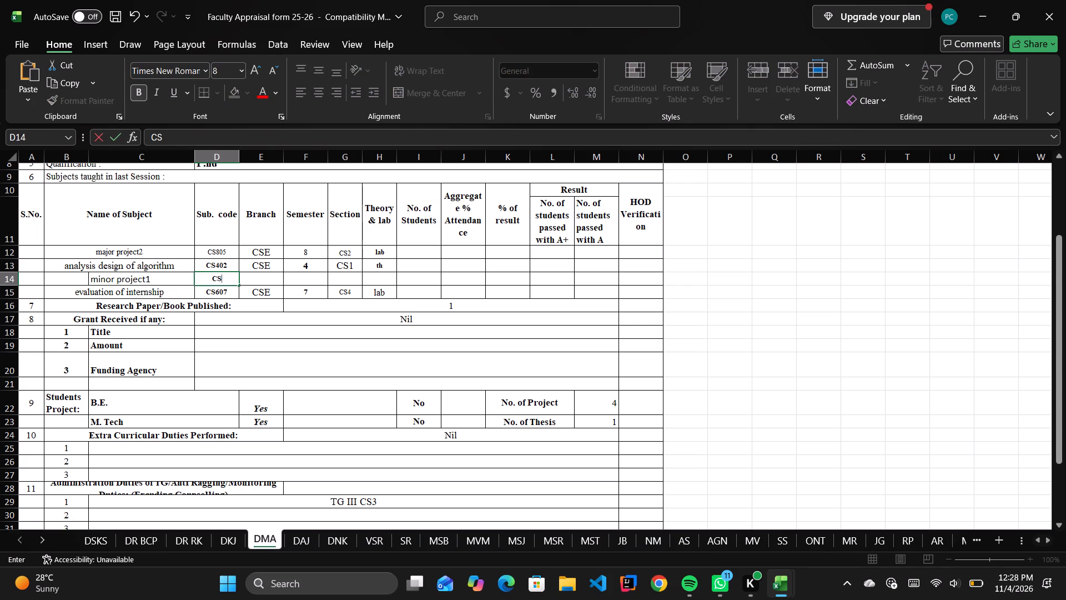
{"action": "type", "text": "508"}
{"action": "left_click", "coordinate": [260, 278]}
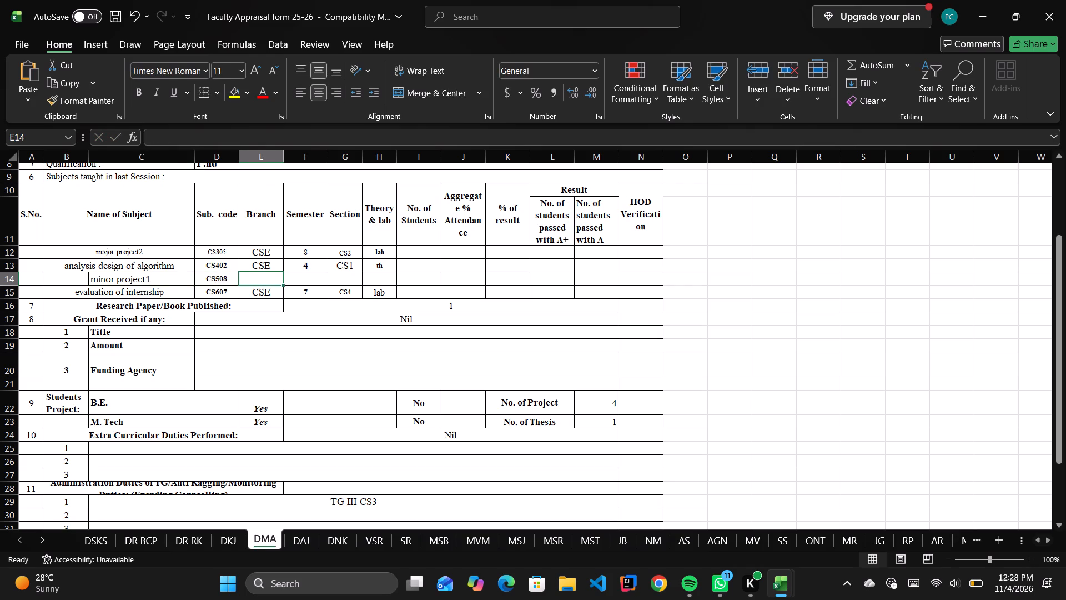
{"action": "type", "text": "CSE"}
Enter section CS3 in G14 and semester 5 in F14 for minor project1.
{"action": "left_click", "coordinate": [314, 283]}
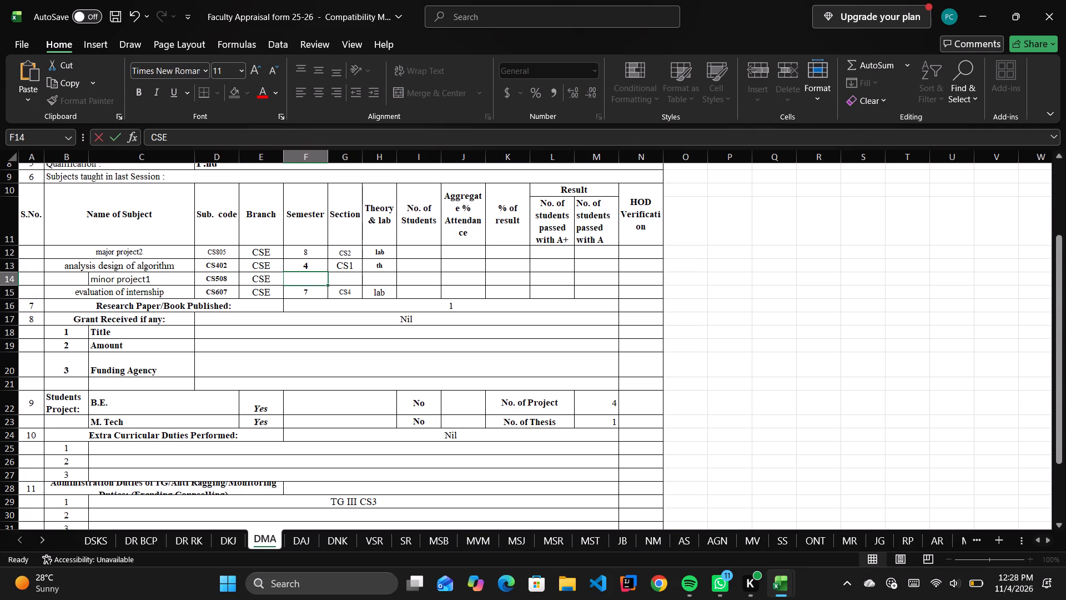
{"action": "left_click", "coordinate": [340, 282]}
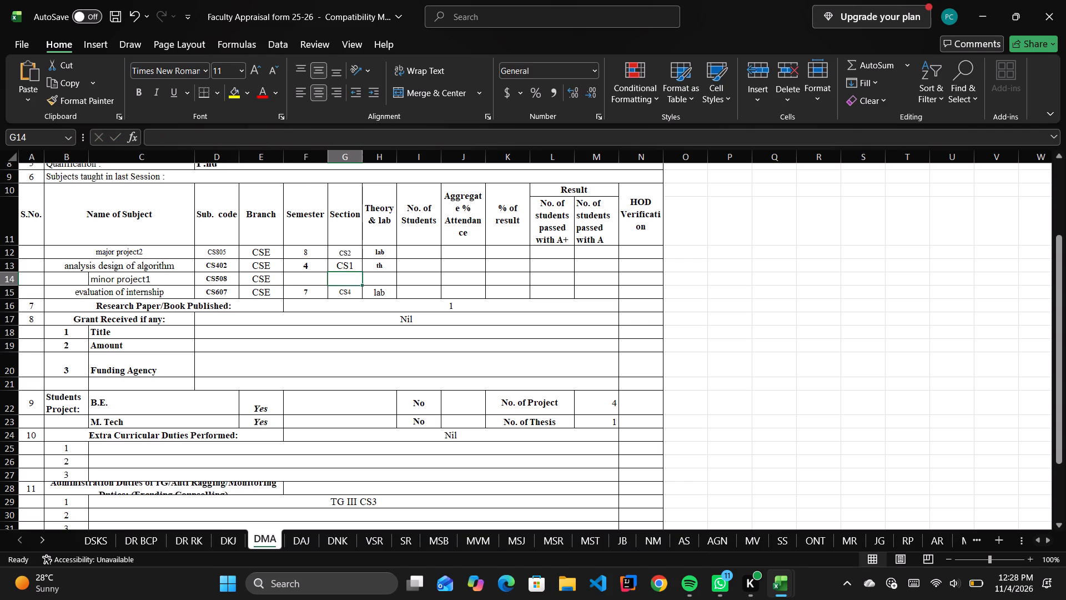
{"action": "type", "text": "CS"}
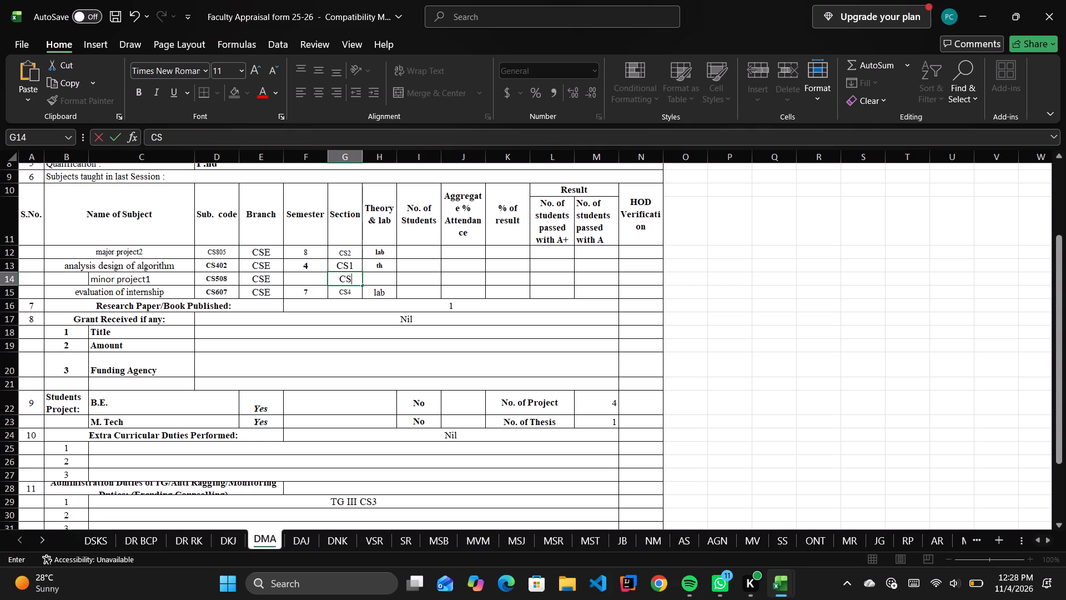
{"action": "key", "text": "3"}
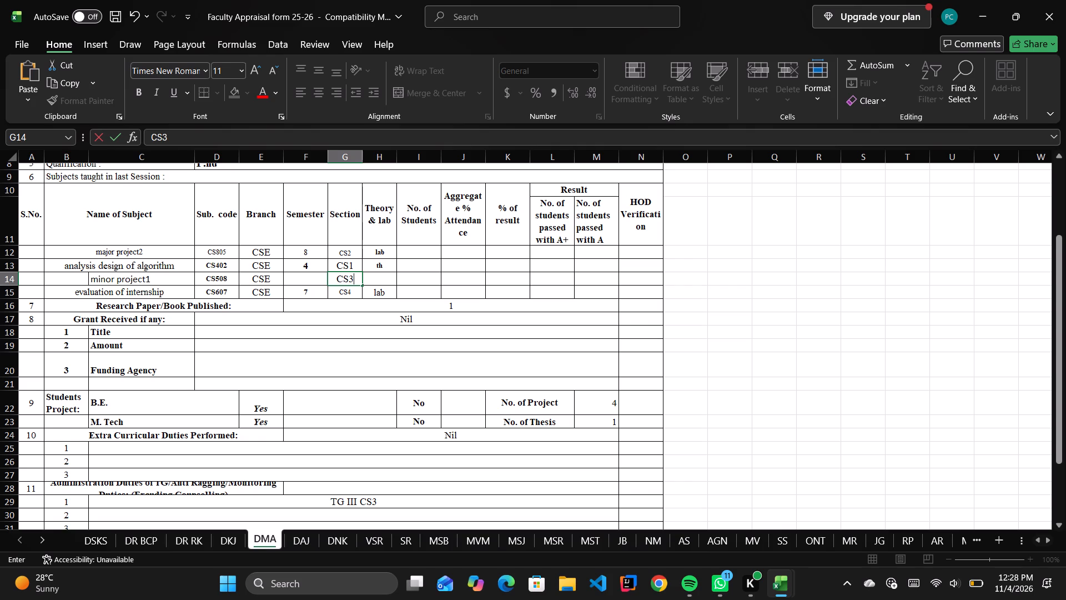
{"action": "left_click", "coordinate": [310, 277]}
{"action": "key", "text": "5"}
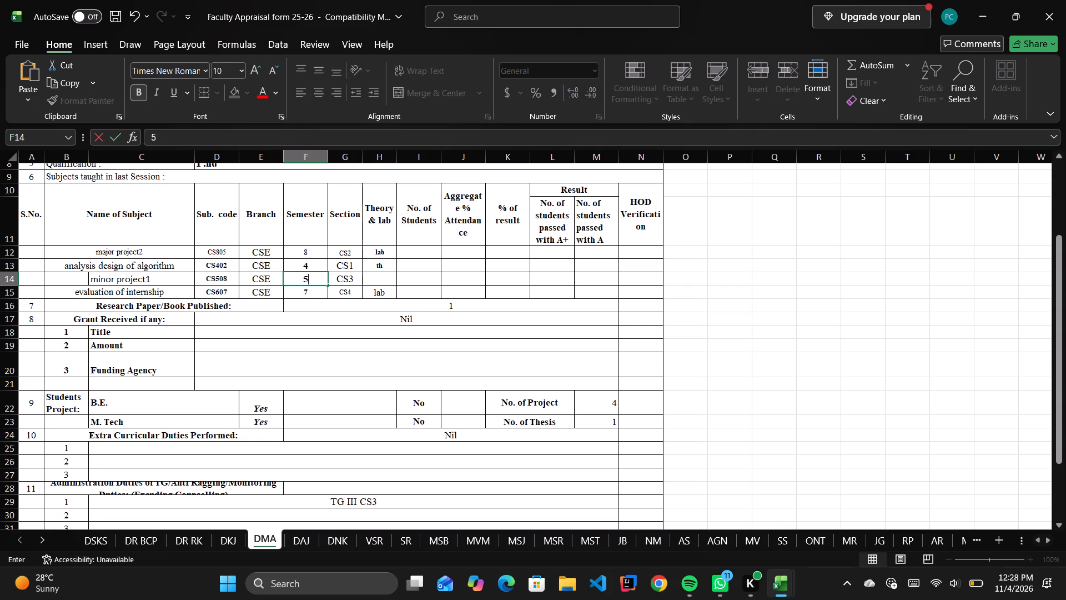
Enter lab in the Theory & lab cell H14 for minor project1.
{"action": "left_click", "coordinate": [385, 283]}
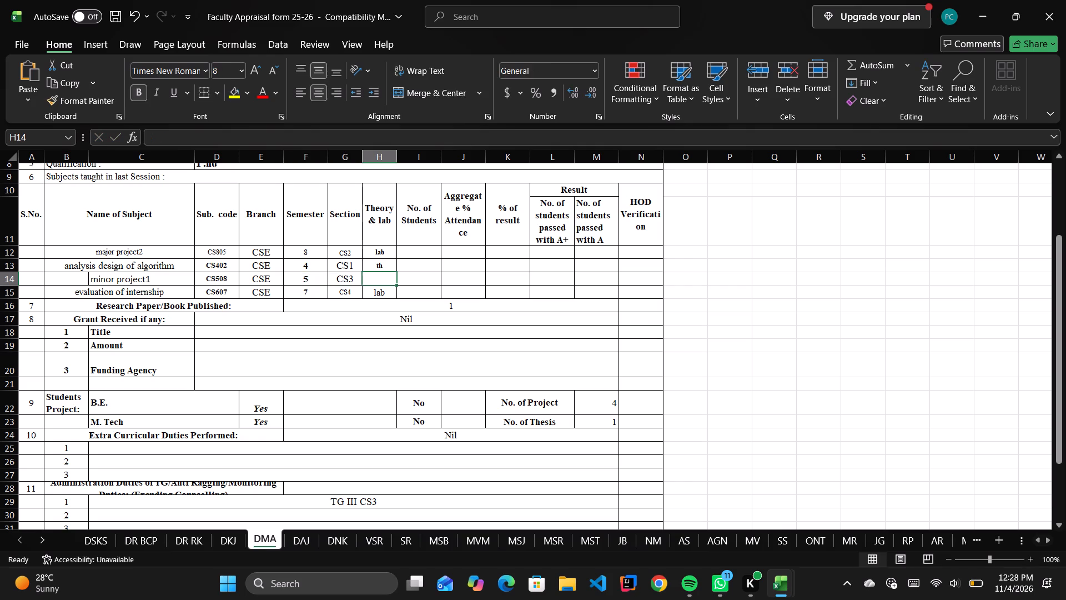
{"action": "type", "text": "lab"}
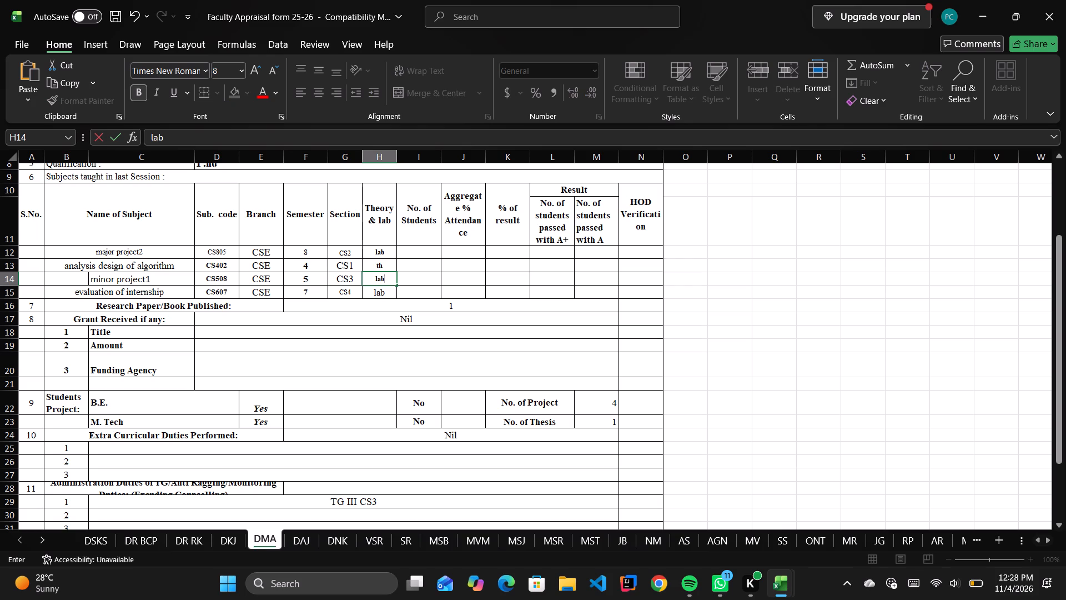
Insert an entire blank row above the evaluation of internship row in the subjects table.
{"action": "left_click", "coordinate": [197, 297]}
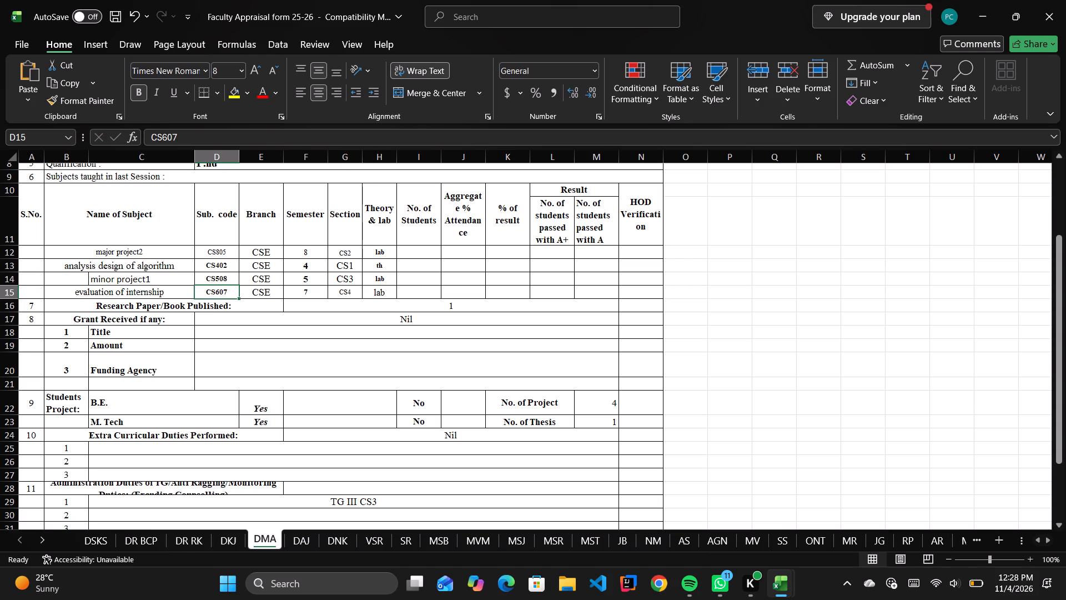
{"action": "left_click", "coordinate": [193, 297]}
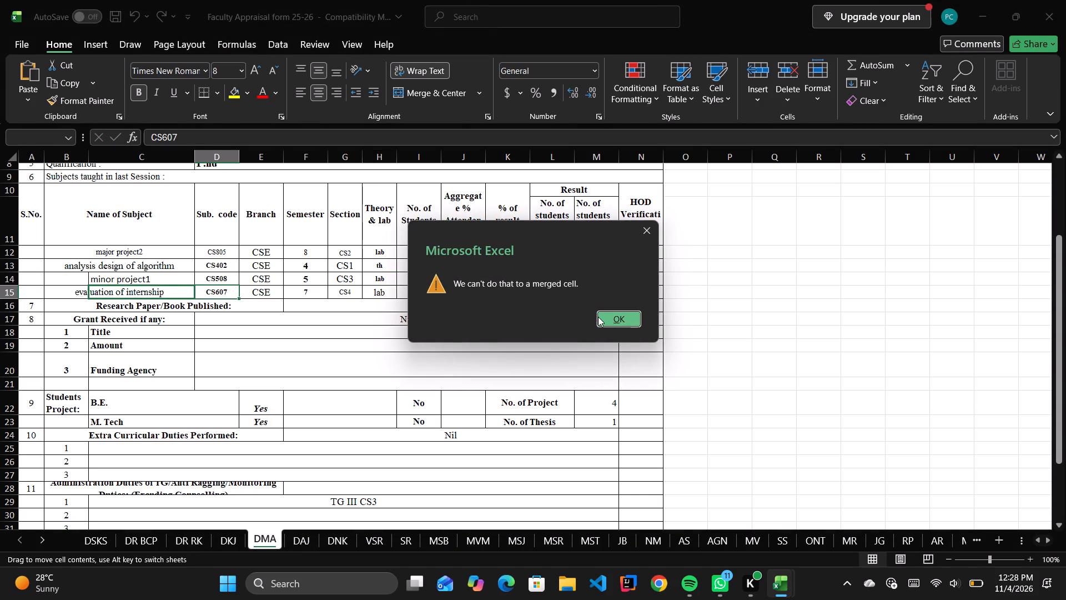
{"action": "left_click", "coordinate": [598, 317]}
{"action": "left_click", "coordinate": [179, 293]}
{"action": "right_click", "coordinate": [179, 293]}
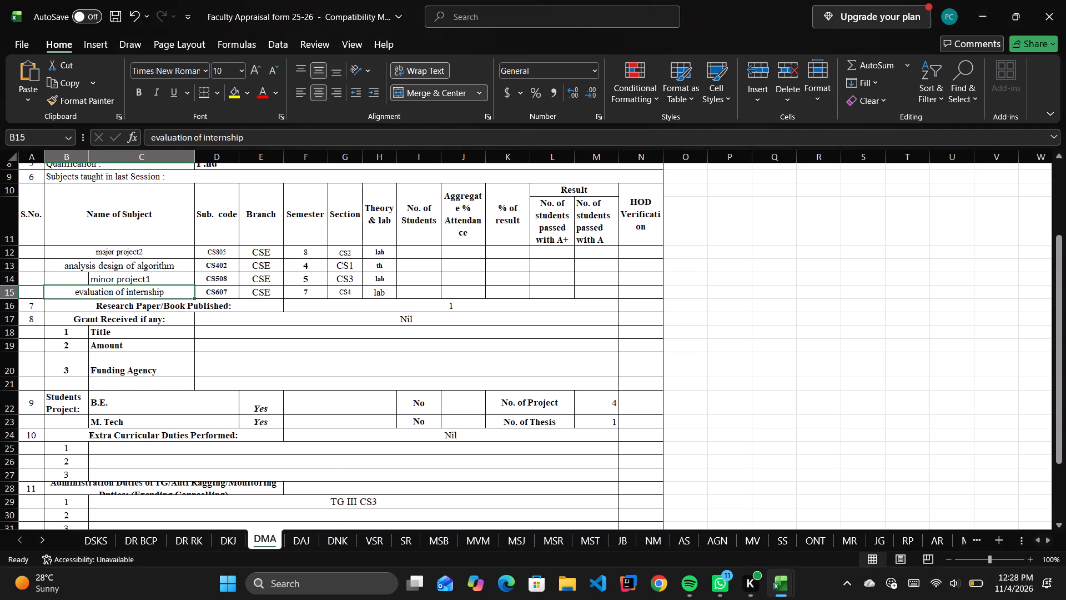
{"action": "left_click", "coordinate": [221, 285]}
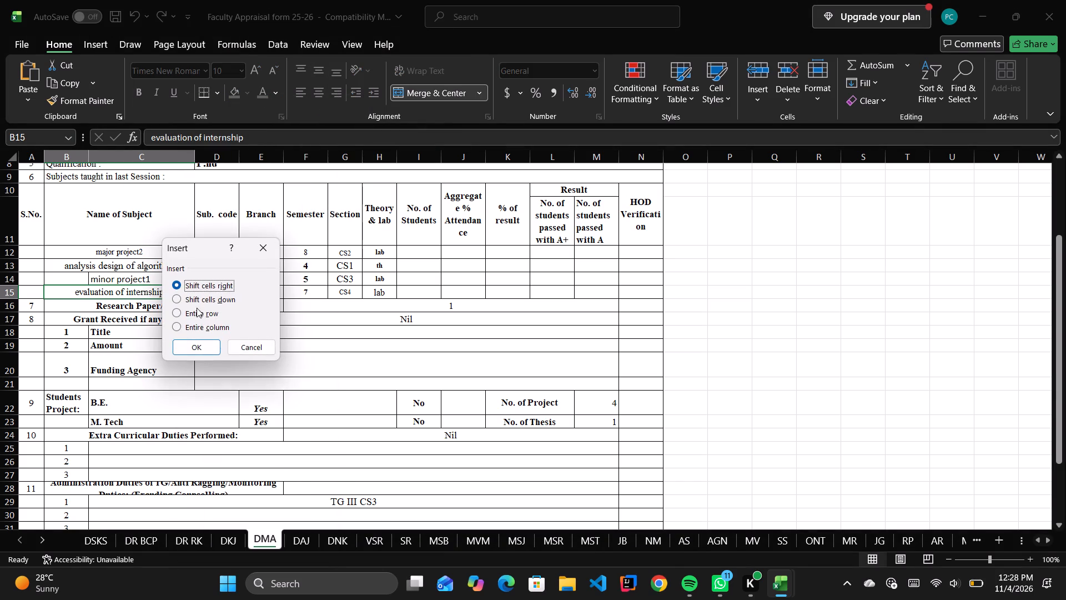
{"action": "left_click", "coordinate": [176, 316]}
{"action": "left_click", "coordinate": [193, 340]}
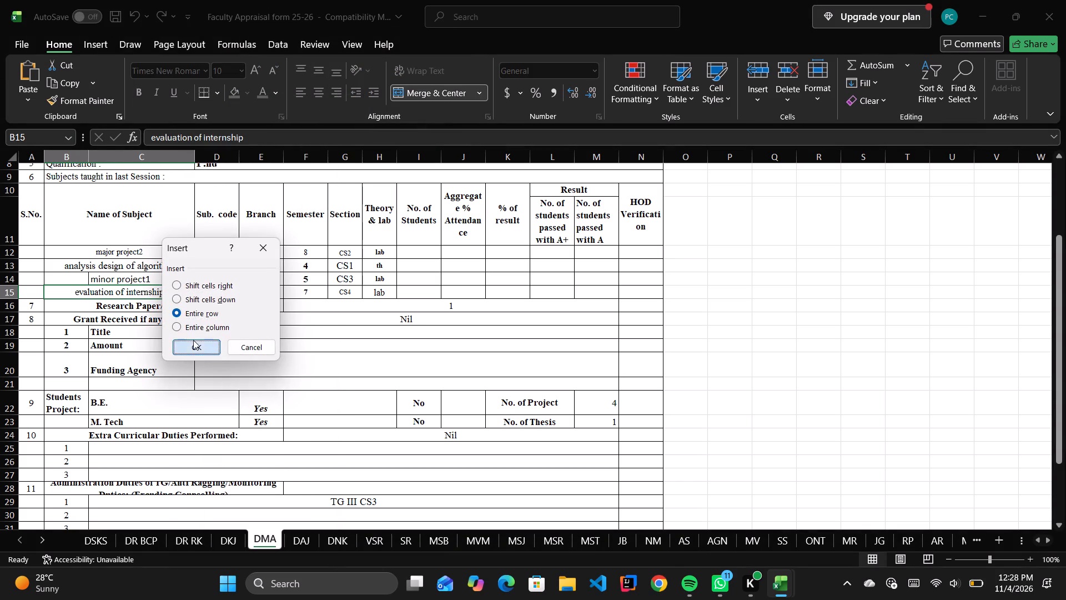
Enter data structure as the subject name in C15 of the new row.
{"action": "left_click", "coordinate": [129, 294]}
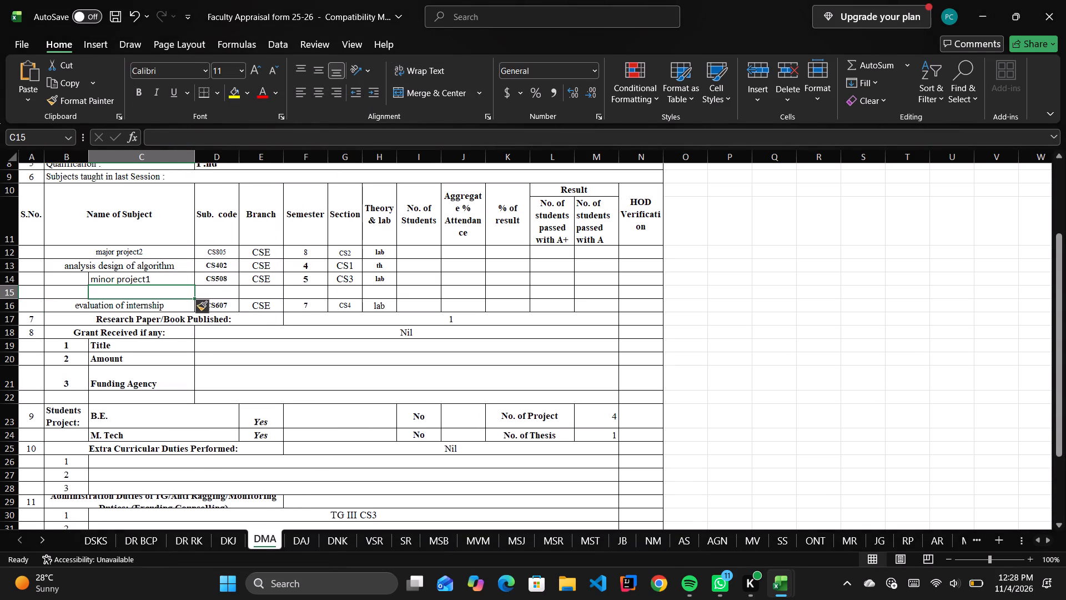
{"action": "type", "text": "data sructure"}
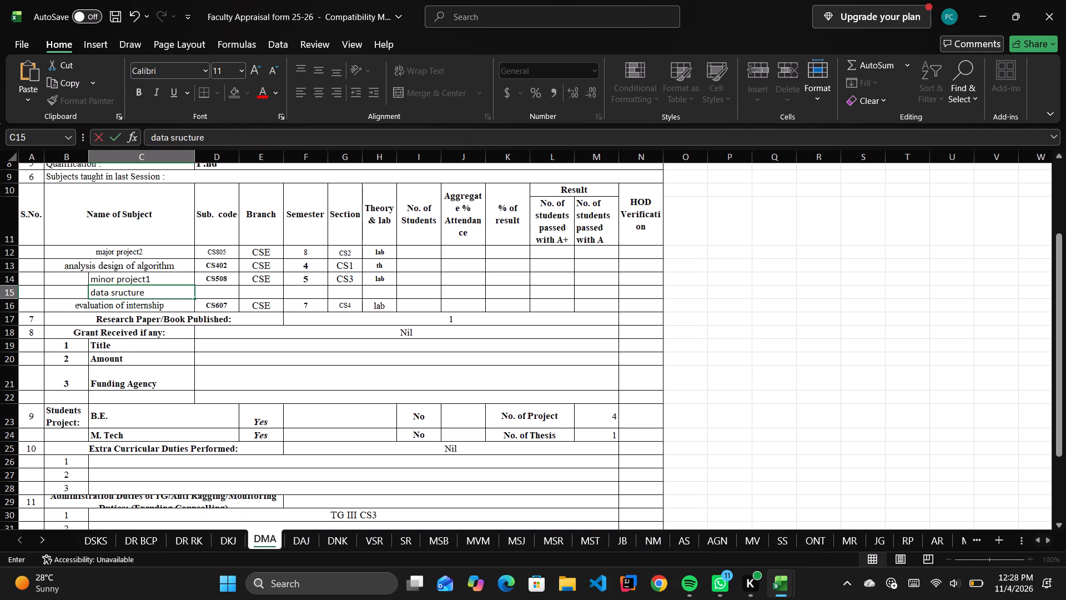
{"action": "type", "text": "\\\\"}
{"action": "key", "text": "BackSpace"}
{"action": "key", "text": "Delete"}
{"action": "key", "text": "BackSpace"}
{"action": "key", "text": "BackSpace"}
{"action": "key", "text": "BackSpace"}
{"action": "key", "text": "BackSpace"}
{"action": "key", "text": "BackSpace"}
{"action": "key", "text": "BackSpace"}
{"action": "key", "text": "BackSpace"}
{"action": "key", "text": "BackSpace"}
{"action": "type", "text": "truv"}
{"action": "key", "text": "BackSpace"}
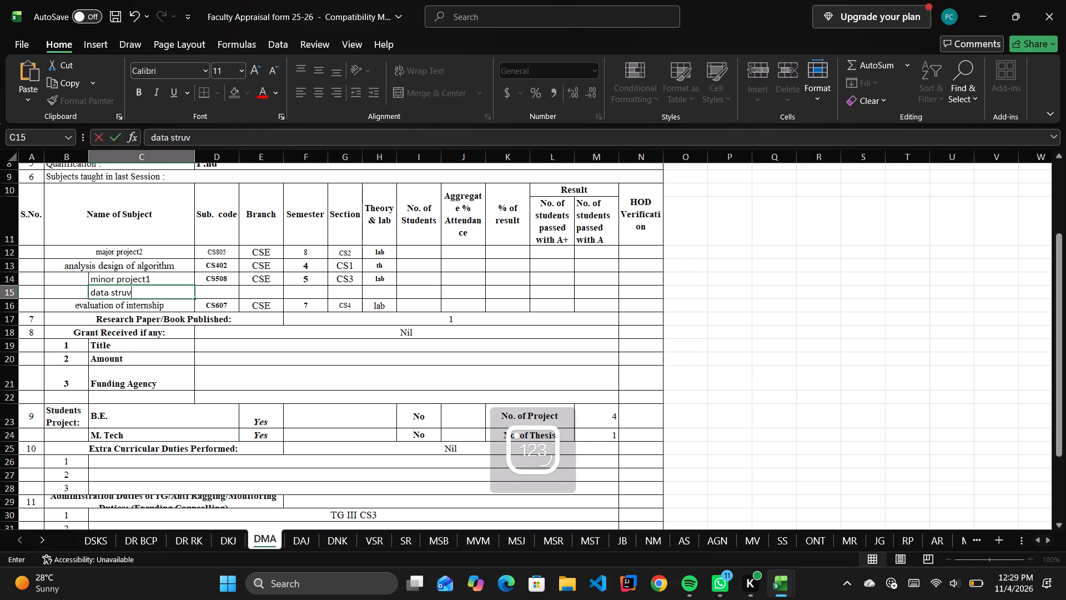
{"action": "key", "text": "BackSpace"}
{"action": "type", "text": "cture"}
Enter subject code CS303 in D15 and branch CSE in E15 for data structure.
{"action": "left_click", "coordinate": [205, 291]}
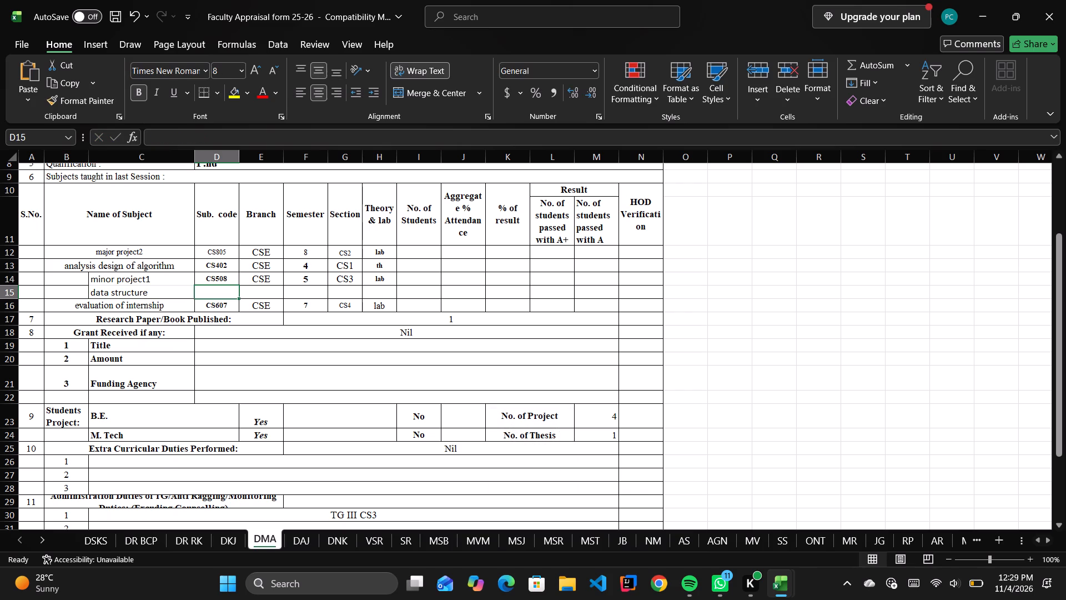
{"action": "type", "text": "CS"}
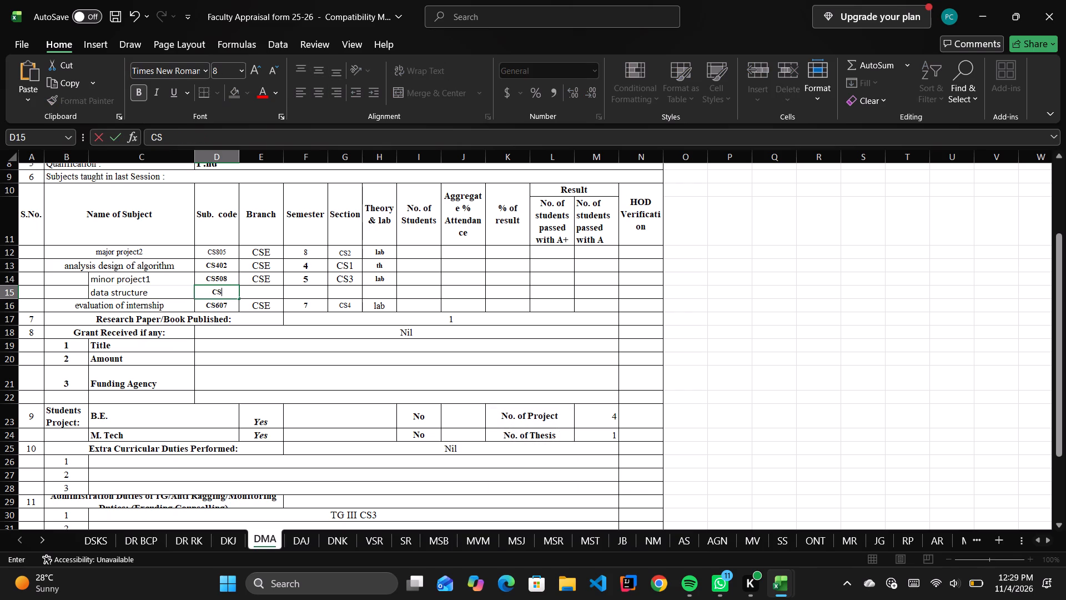
{"action": "key", "text": "4"}
{"action": "key", "text": "BackSpace"}
{"action": "key", "text": "BackSpace"}
{"action": "type", "text": "303"}
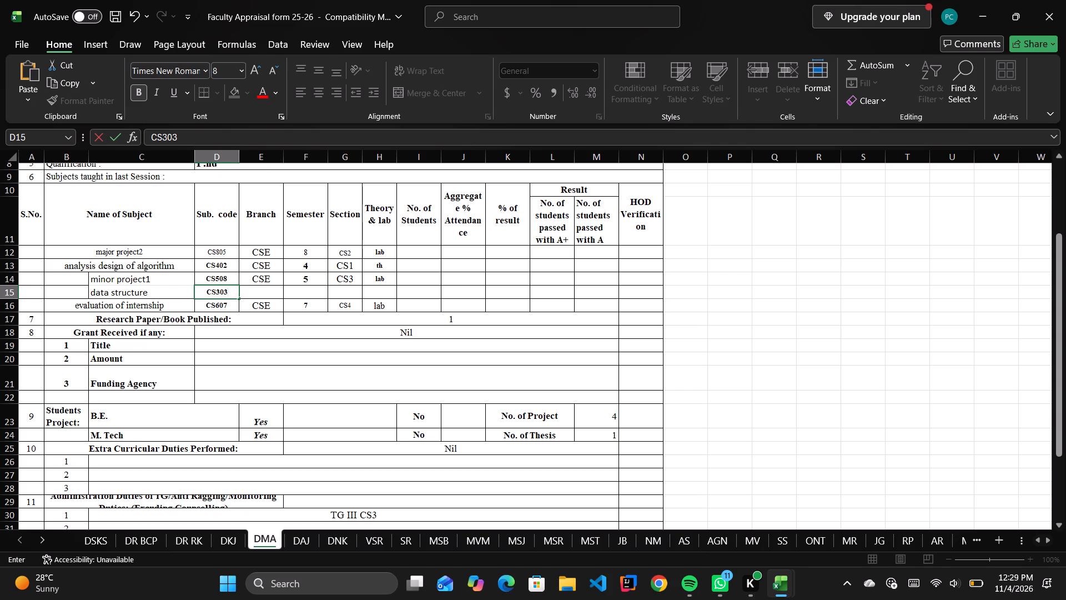
{"action": "left_click", "coordinate": [274, 291]}
{"action": "type", "text": "SE"}
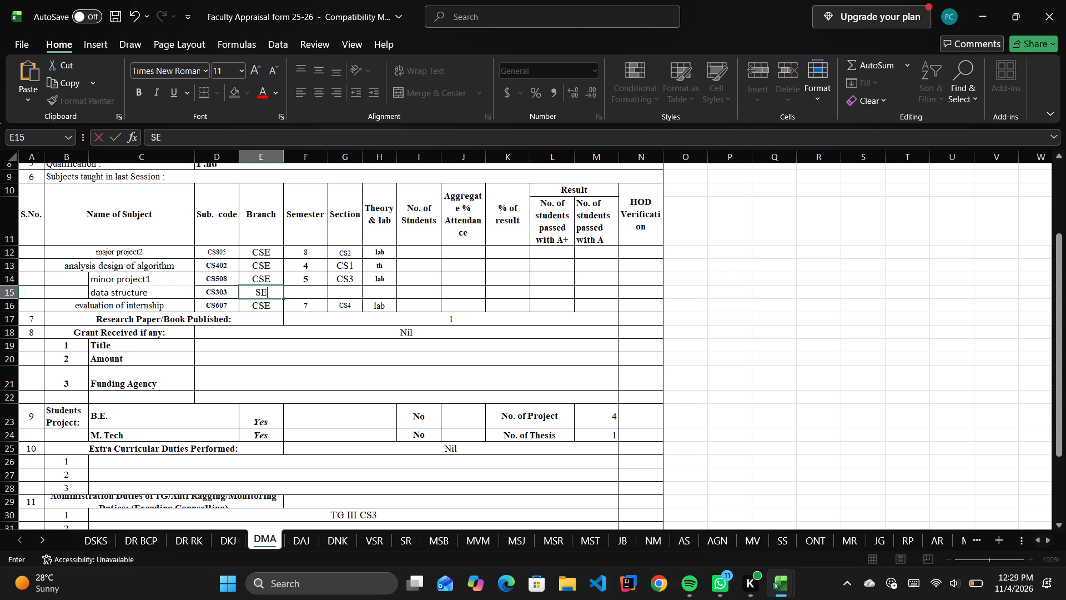
{"action": "key", "text": "BackSpace"}
{"action": "key", "text": "BackSpace"}
{"action": "type", "text": "CSE"}
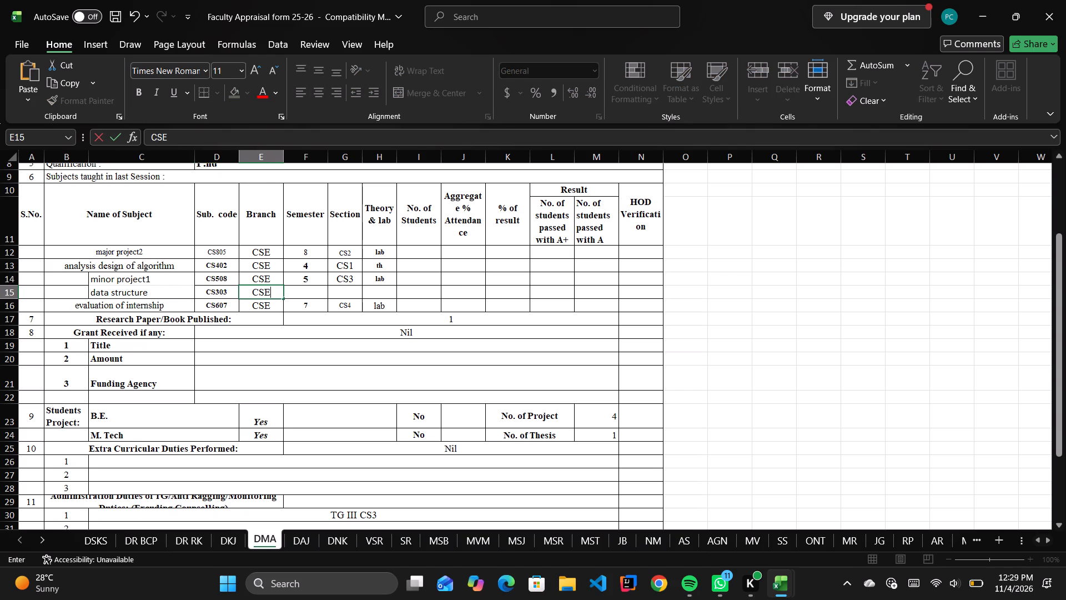
Enter semester 3 in F15 and section CS1 in G15 for data structure.
{"action": "left_click", "coordinate": [309, 293]}
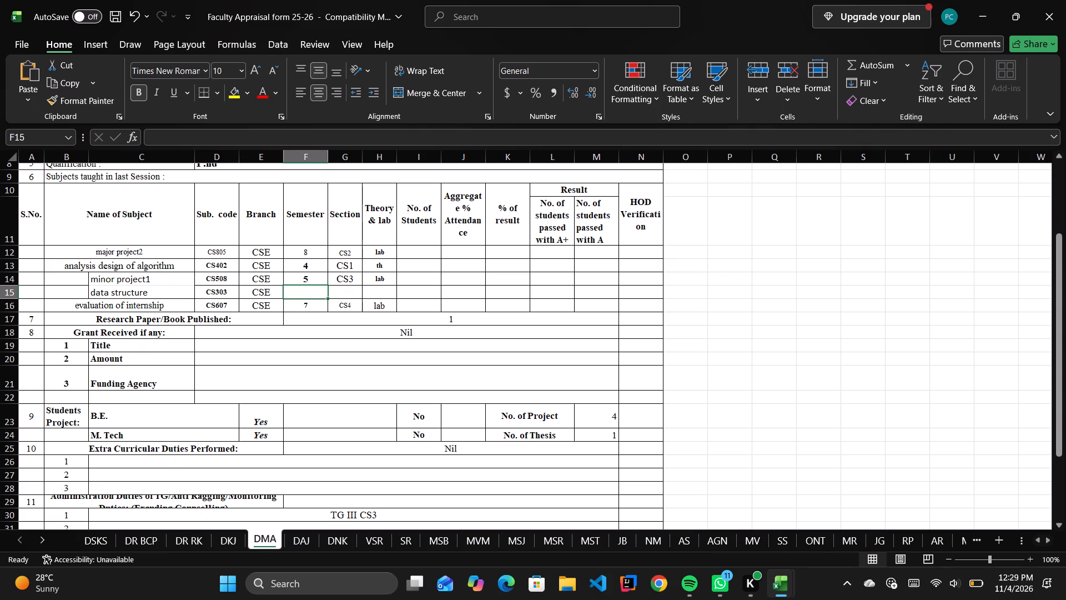
{"action": "key", "text": "3"}
{"action": "left_click", "coordinate": [348, 297]}
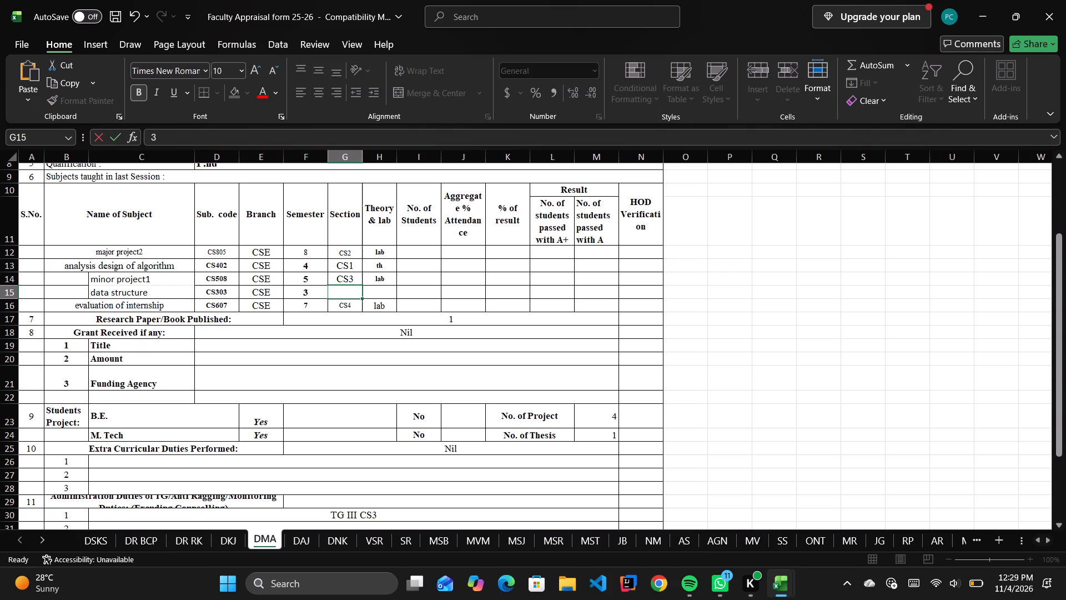
{"action": "type", "text": "CS"}
{"action": "key", "text": "1"}
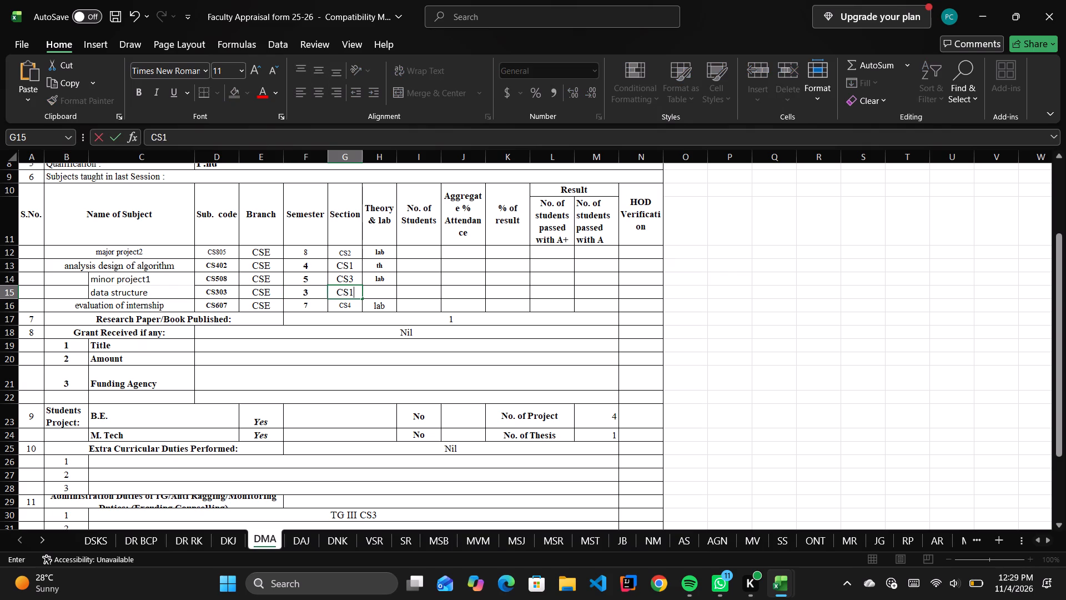
Enter th+lab in the Theory & lab cell H15 for data structure.
{"action": "left_click", "coordinate": [379, 295]}
{"action": "type", "text": "th"}
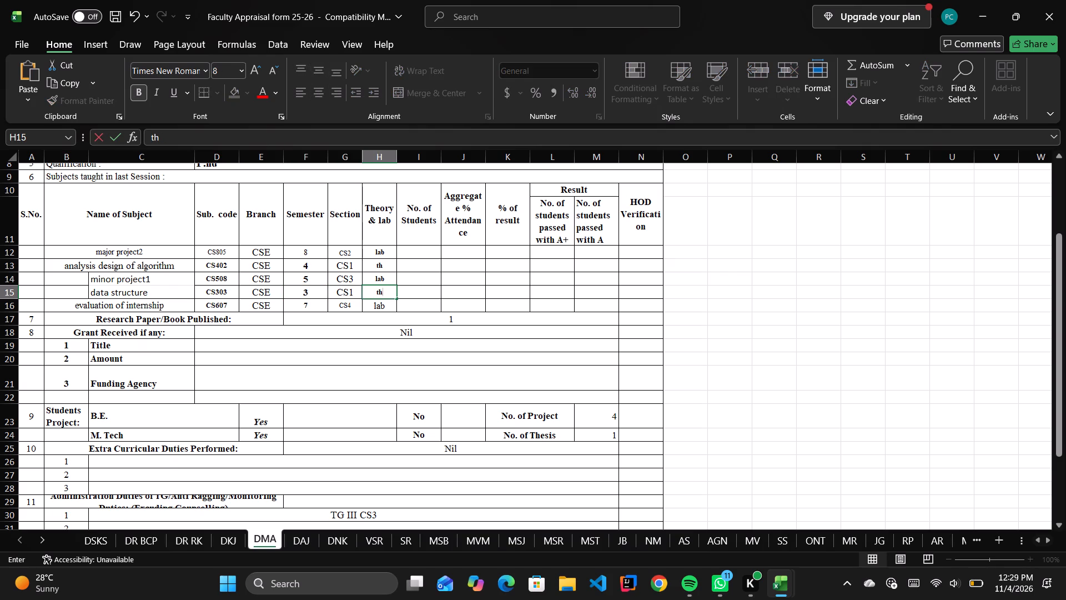
{"action": "type", "text": "+lab"}
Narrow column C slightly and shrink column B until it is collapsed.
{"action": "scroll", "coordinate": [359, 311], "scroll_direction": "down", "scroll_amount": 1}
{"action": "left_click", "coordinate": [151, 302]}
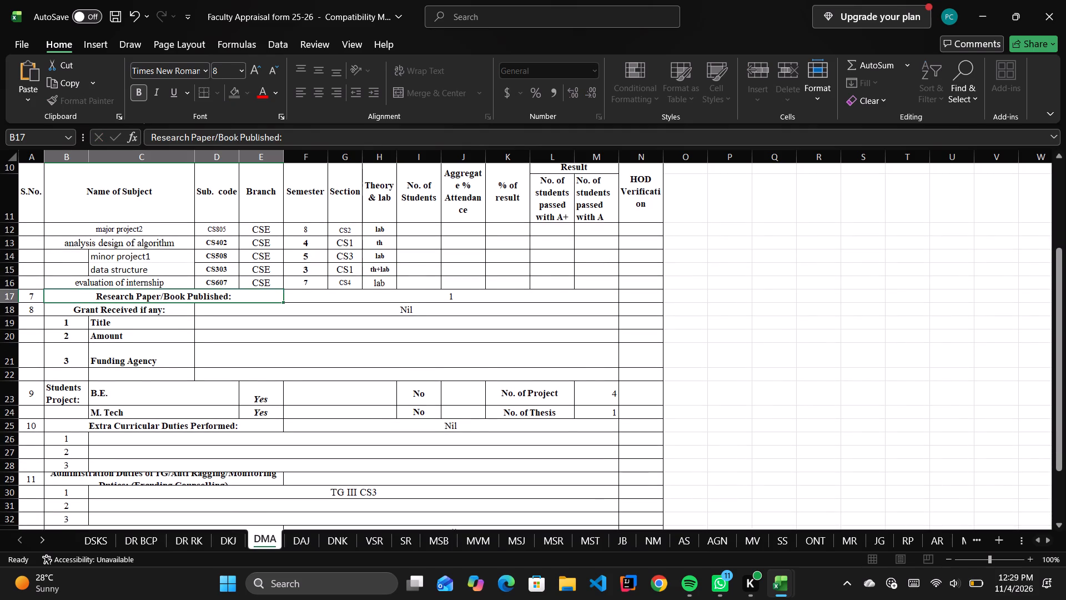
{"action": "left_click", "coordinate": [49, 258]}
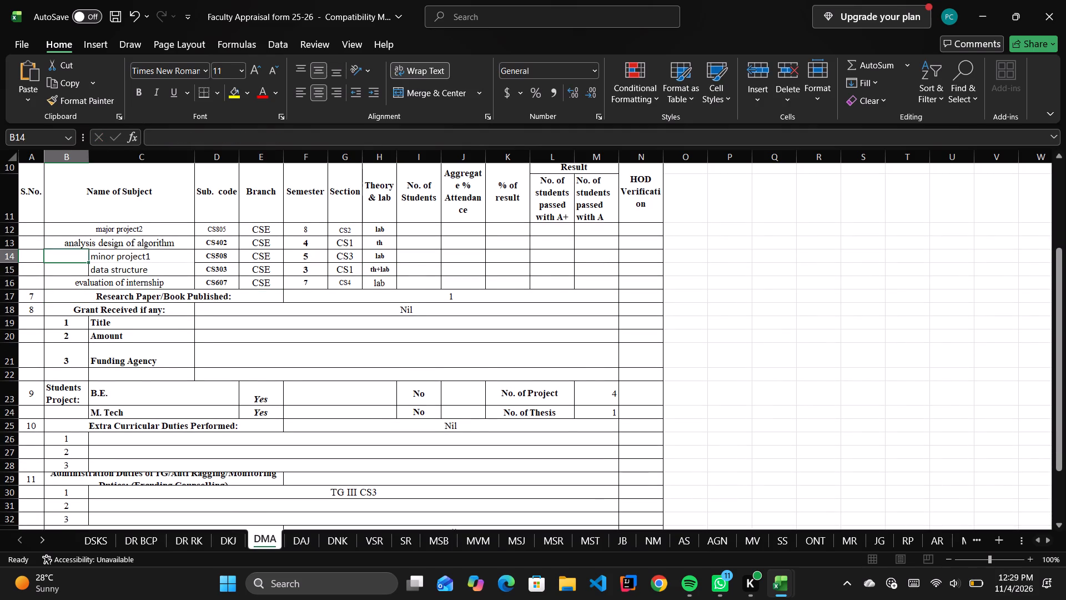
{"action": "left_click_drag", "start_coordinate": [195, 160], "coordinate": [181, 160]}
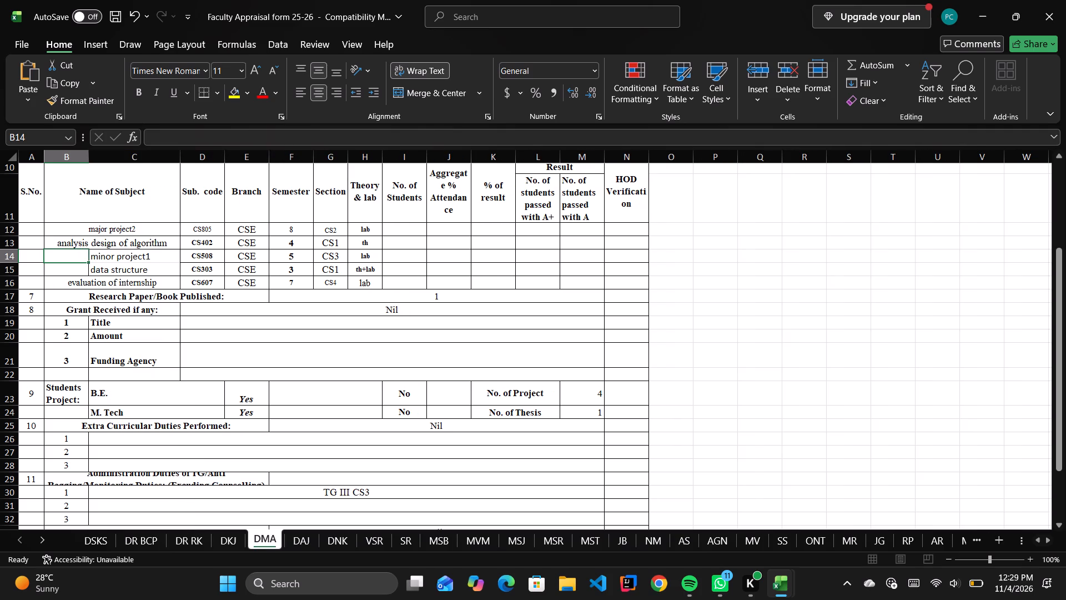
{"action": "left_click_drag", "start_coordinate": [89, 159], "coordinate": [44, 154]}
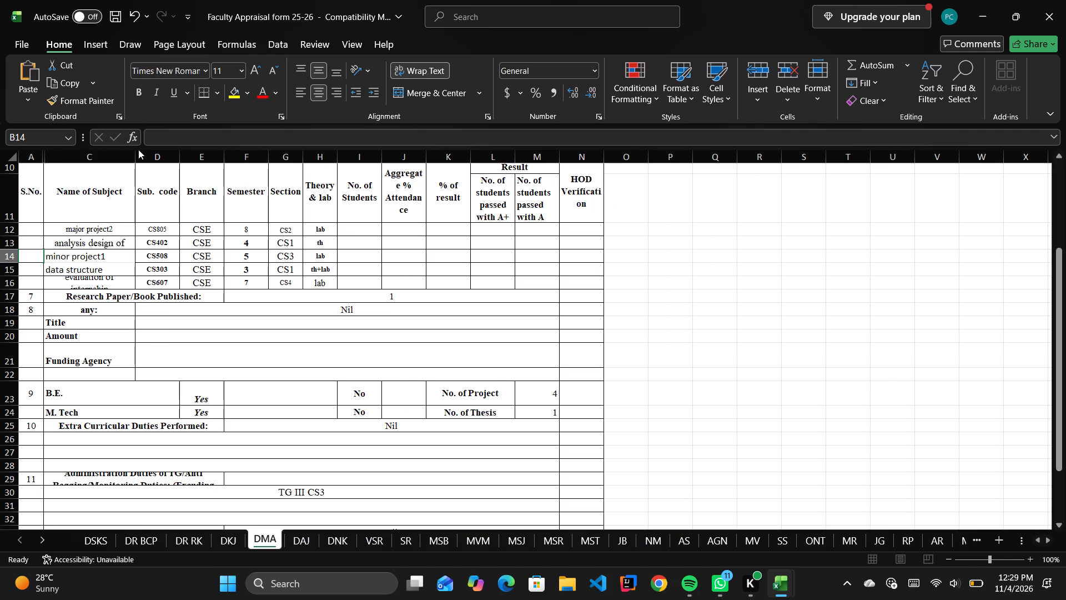
Widen column C so the full subject names fit, and bring collapsed column B back as a narrow column.
{"action": "left_click_drag", "start_coordinate": [138, 152], "coordinate": [187, 152]}
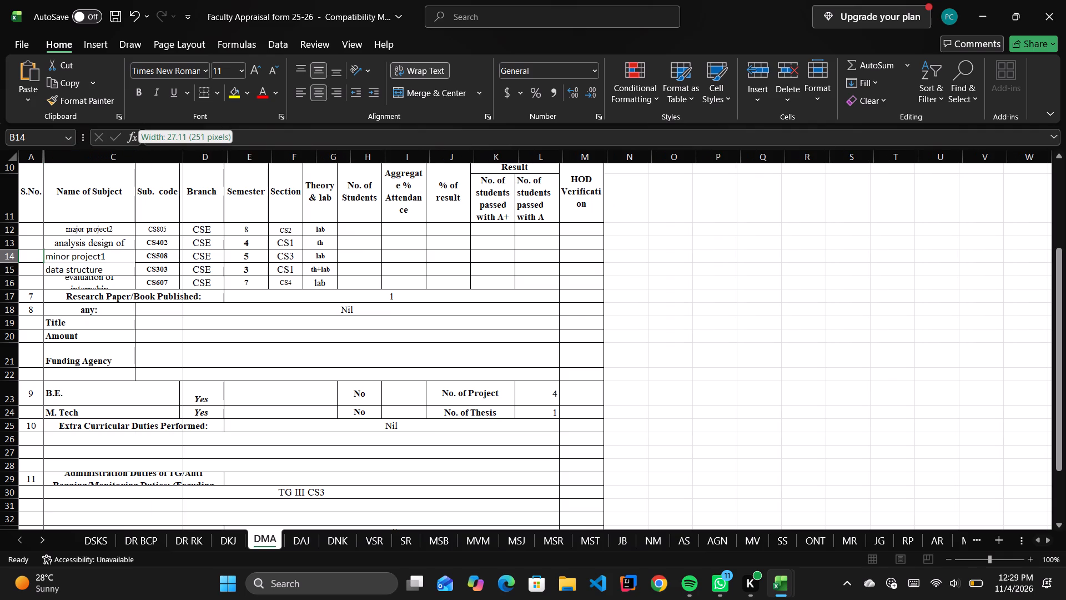
{"action": "left_click_drag", "start_coordinate": [187, 152], "coordinate": [184, 152]}
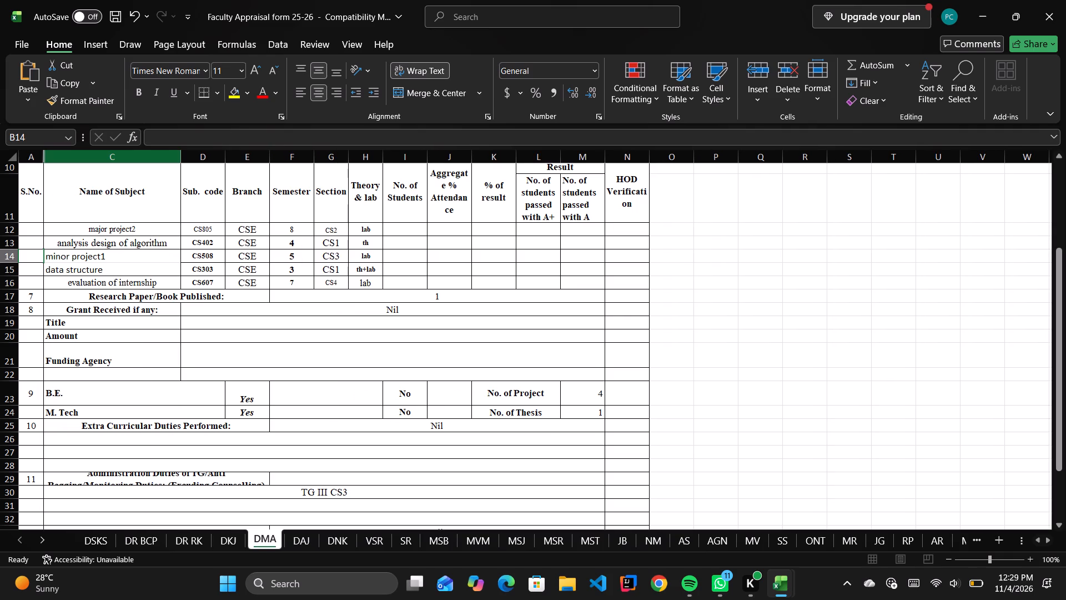
{"action": "left_click_drag", "start_coordinate": [46, 156], "coordinate": [63, 156]}
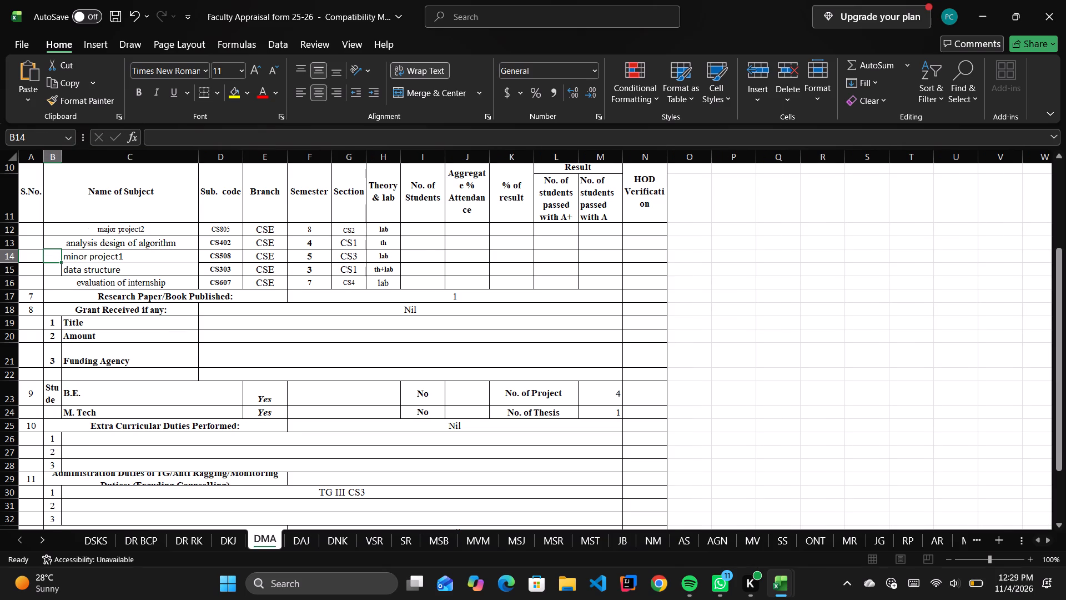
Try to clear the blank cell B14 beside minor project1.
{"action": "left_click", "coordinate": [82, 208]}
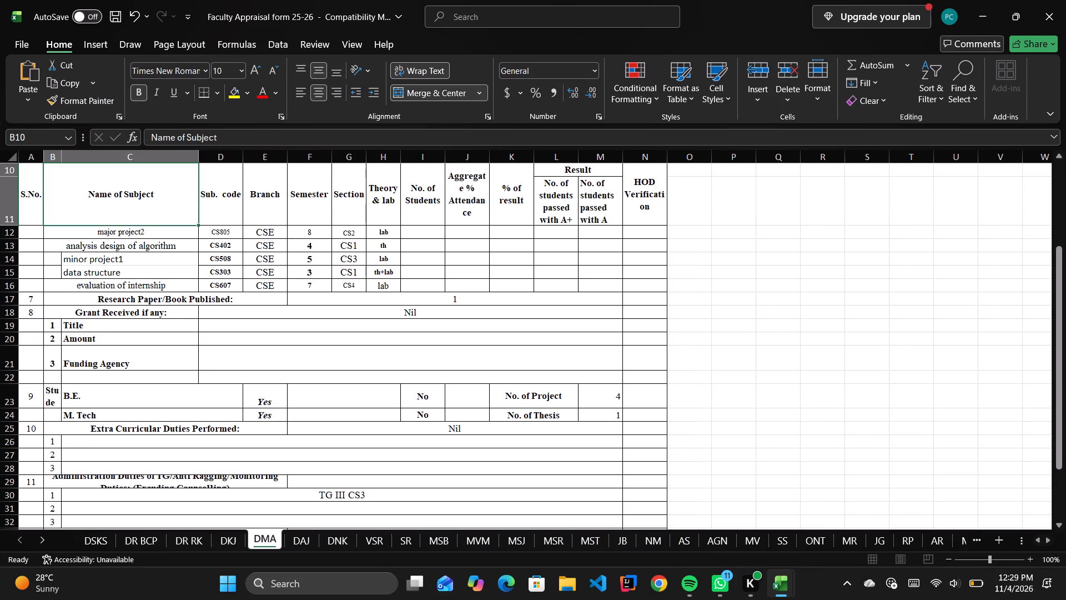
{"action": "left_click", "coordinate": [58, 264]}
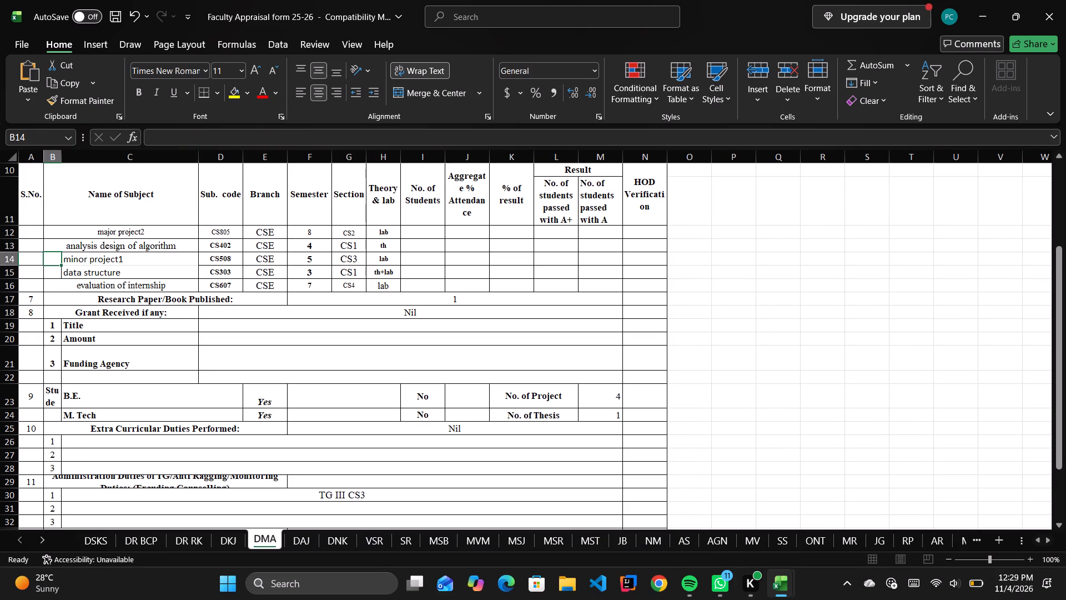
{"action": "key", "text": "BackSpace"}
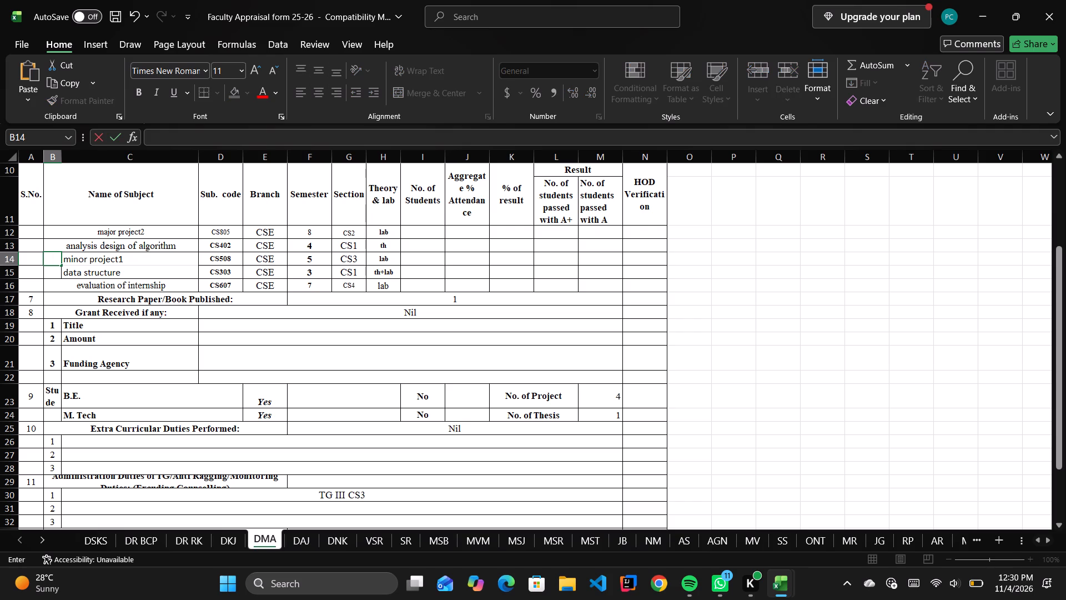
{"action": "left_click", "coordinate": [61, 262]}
Resize column B to about twice its current narrow width, collapsing it first and widening it again.
{"action": "left_click", "coordinate": [59, 162]}
{"action": "left_click_drag", "start_coordinate": [60, 156], "coordinate": [44, 156]}
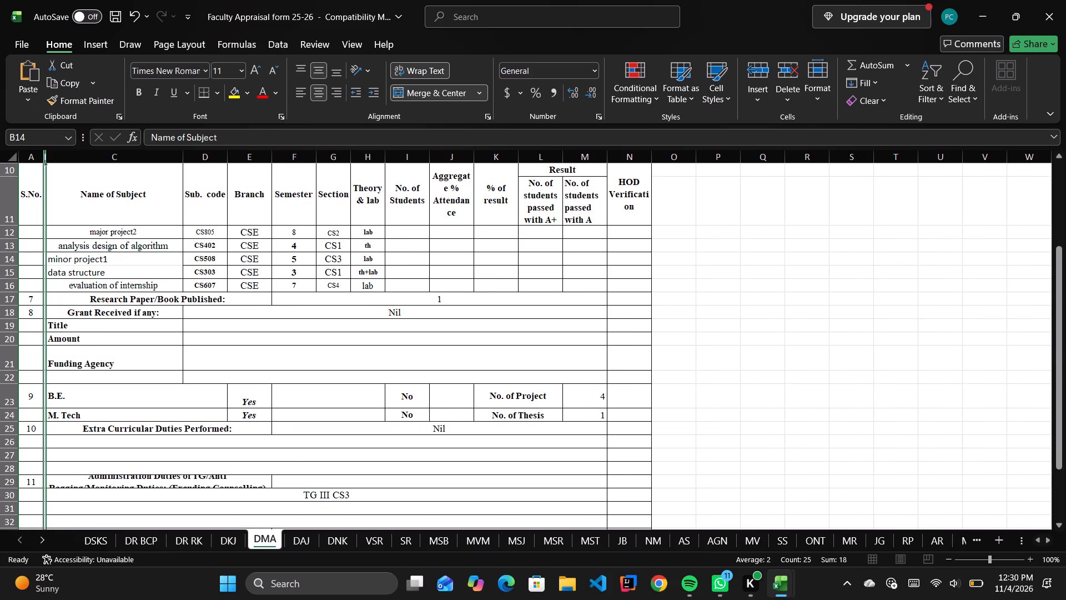
{"action": "left_click_drag", "start_coordinate": [48, 156], "coordinate": [81, 153]}
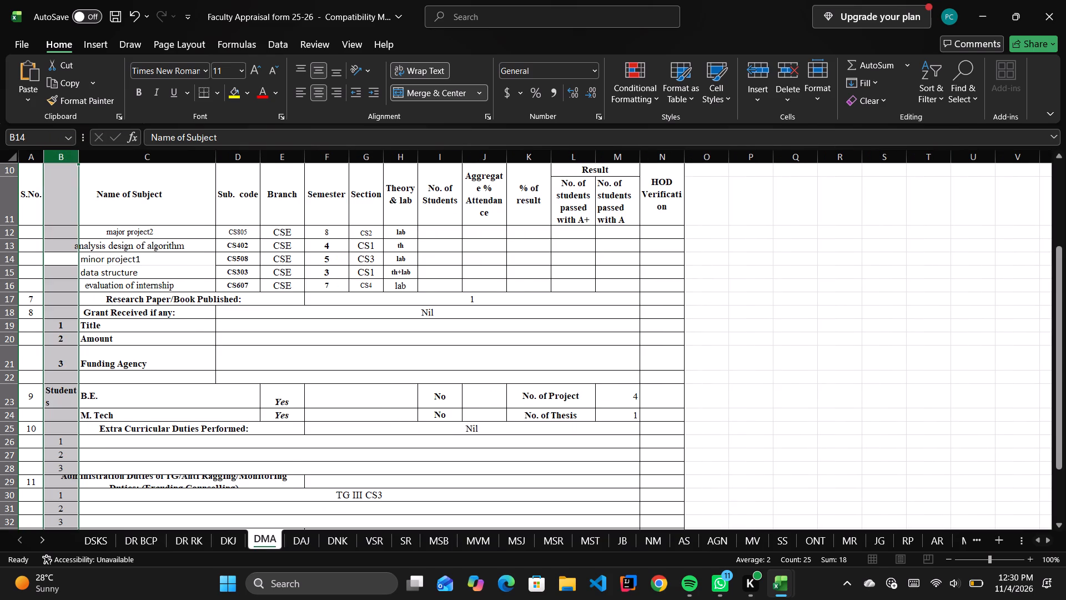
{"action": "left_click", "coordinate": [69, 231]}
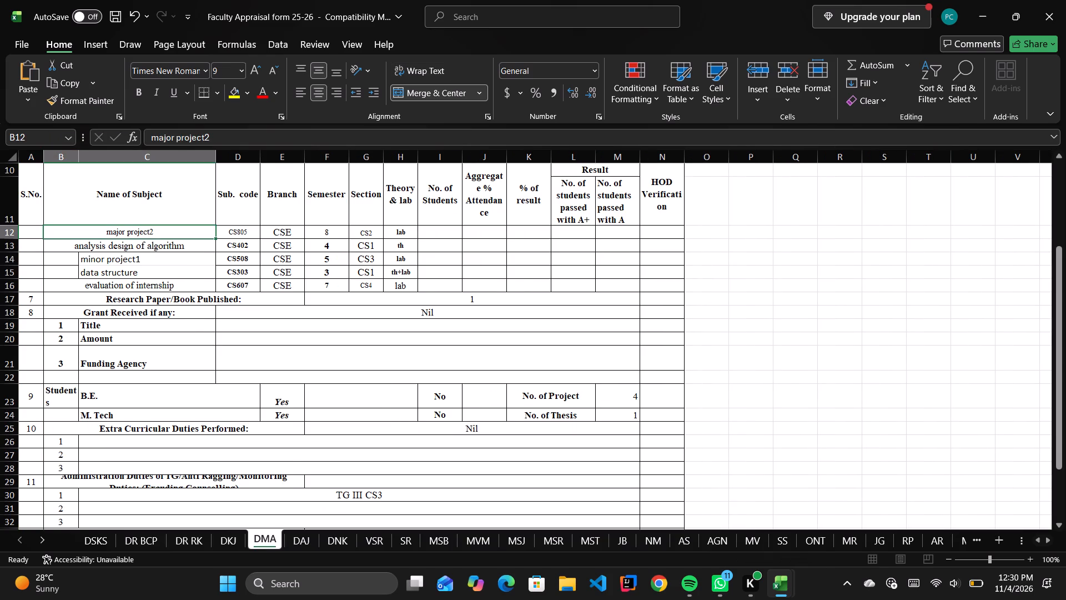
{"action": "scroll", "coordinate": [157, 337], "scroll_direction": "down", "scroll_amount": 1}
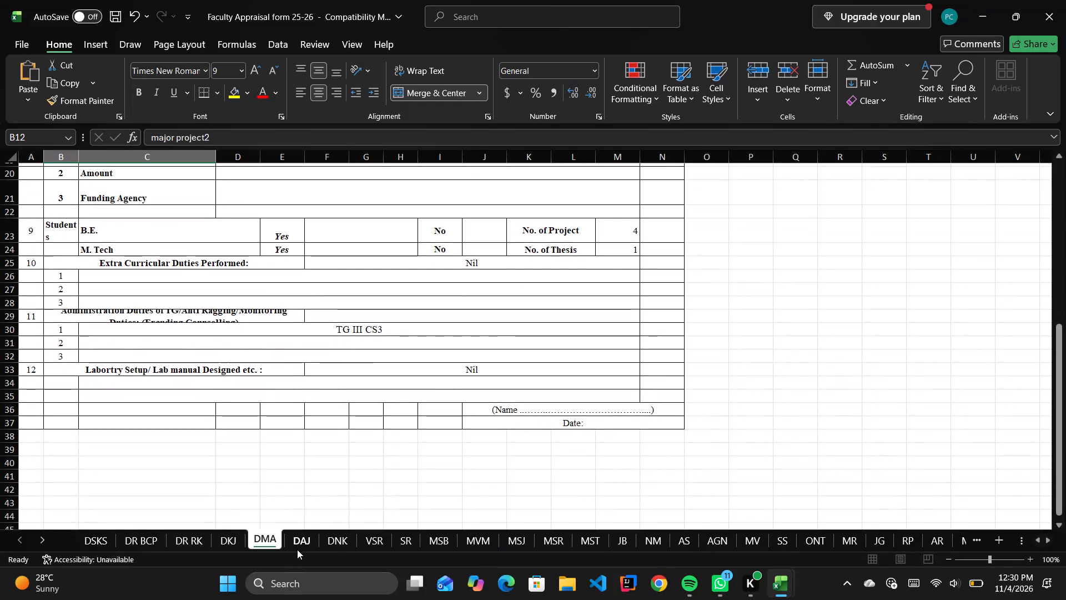
On the DAJ sheet, insert an entire row at row 14 in the subjects table.
{"action": "left_click", "coordinate": [300, 543]}
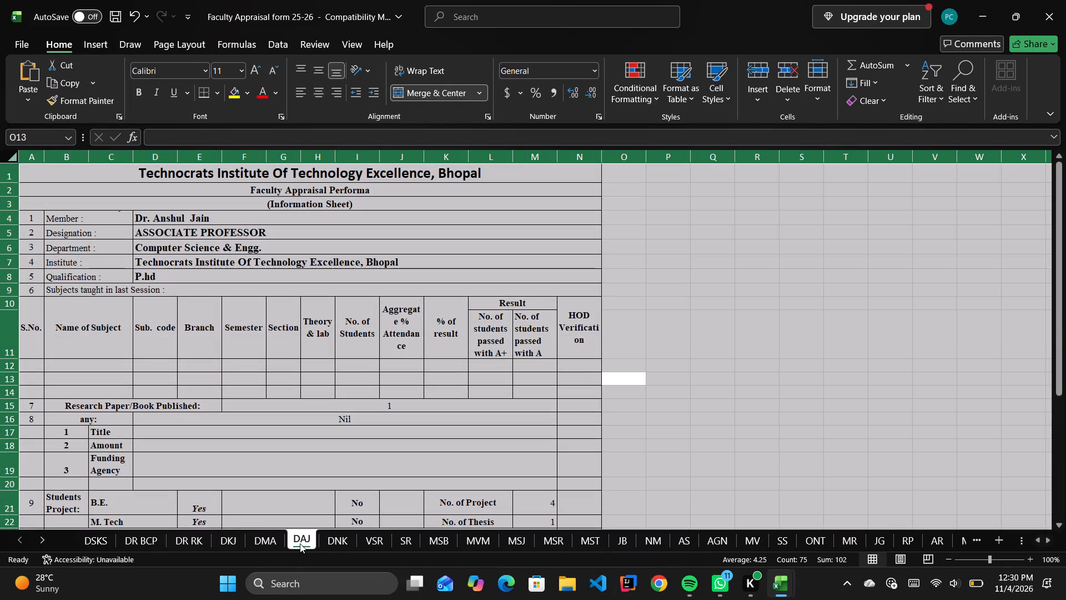
{"action": "left_click", "coordinate": [270, 542]}
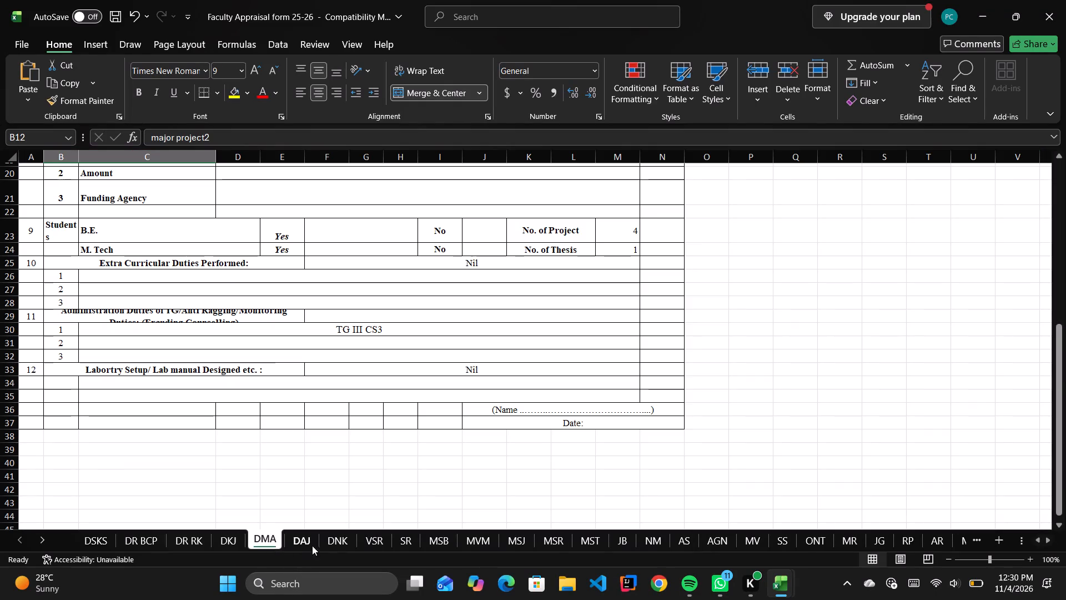
{"action": "left_click", "coordinate": [301, 537]}
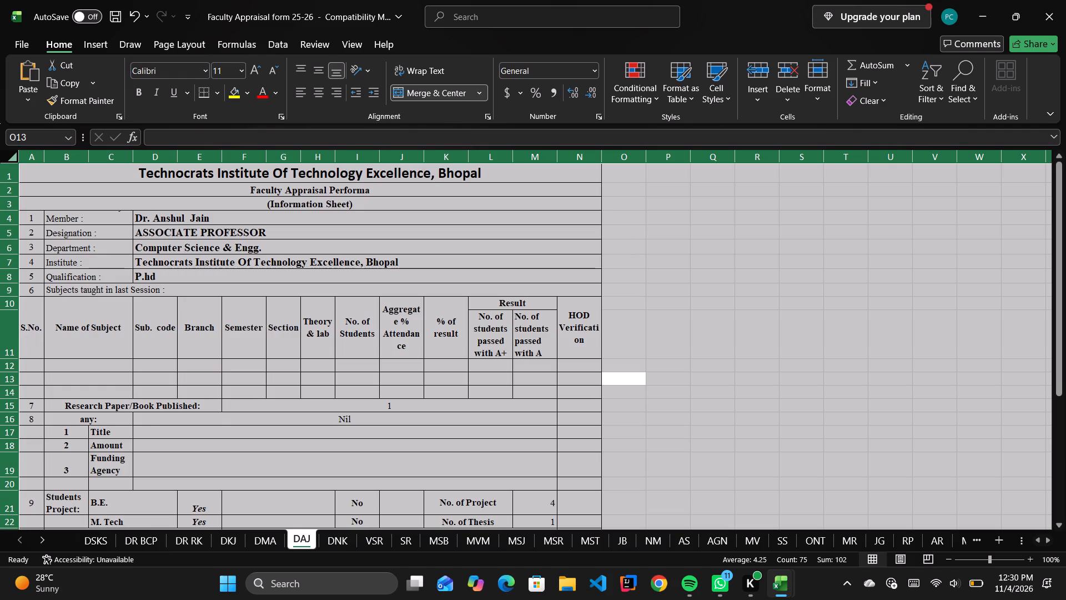
{"action": "left_click", "coordinate": [199, 334]}
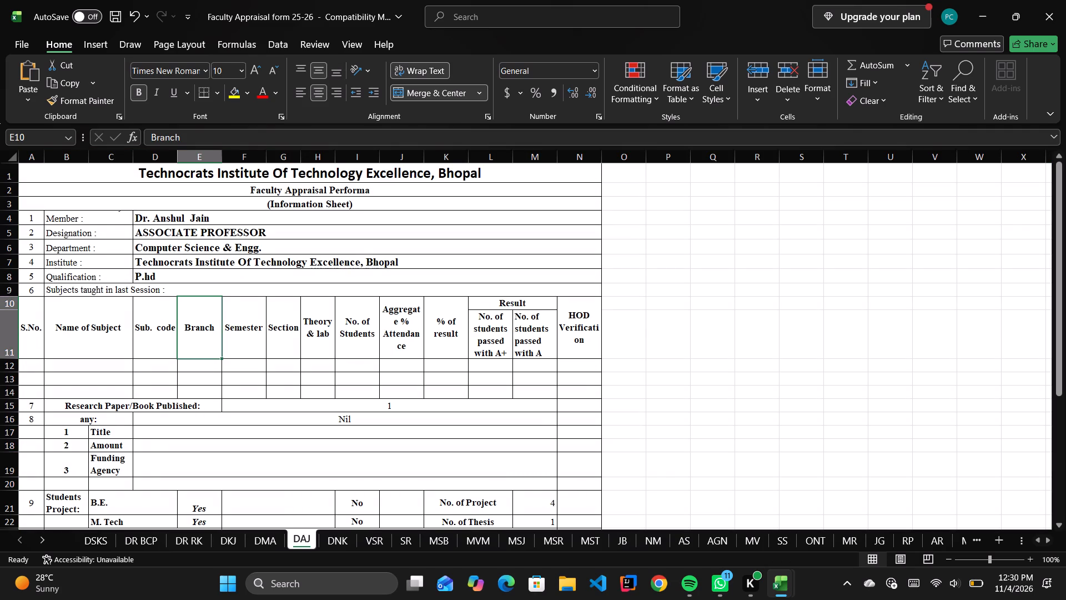
{"action": "left_click", "coordinate": [82, 353]}
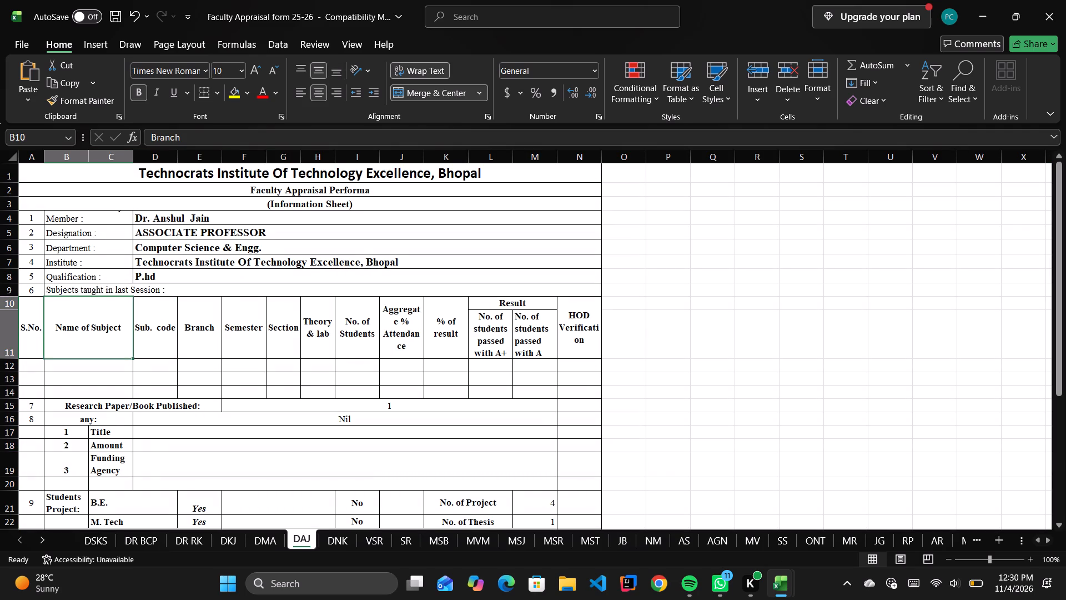
{"action": "left_click", "coordinate": [135, 401]}
{"action": "right_click", "coordinate": [134, 396]}
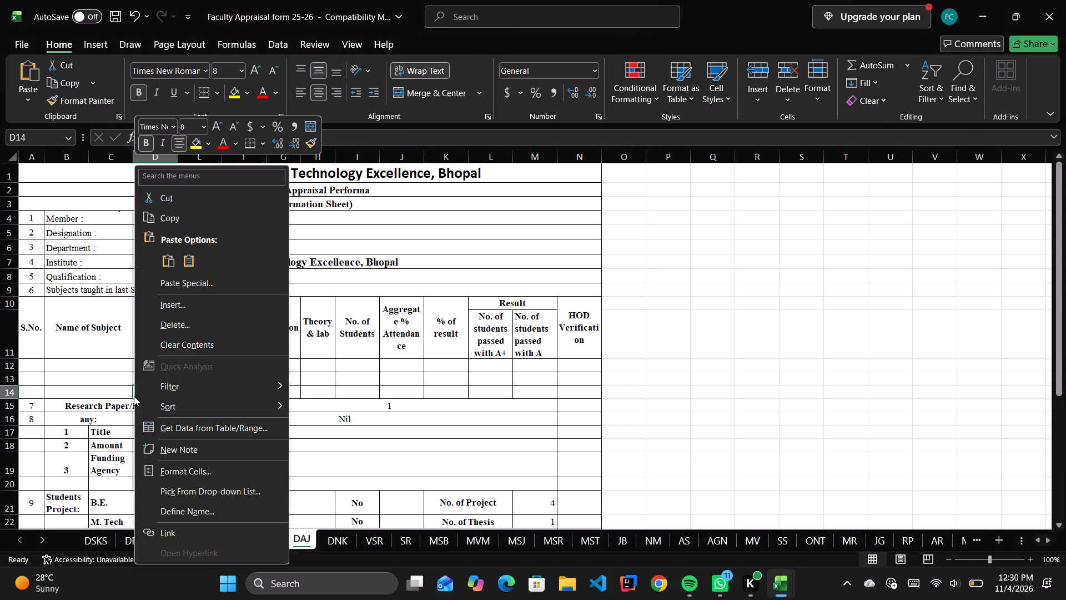
{"action": "left_click", "coordinate": [181, 309]}
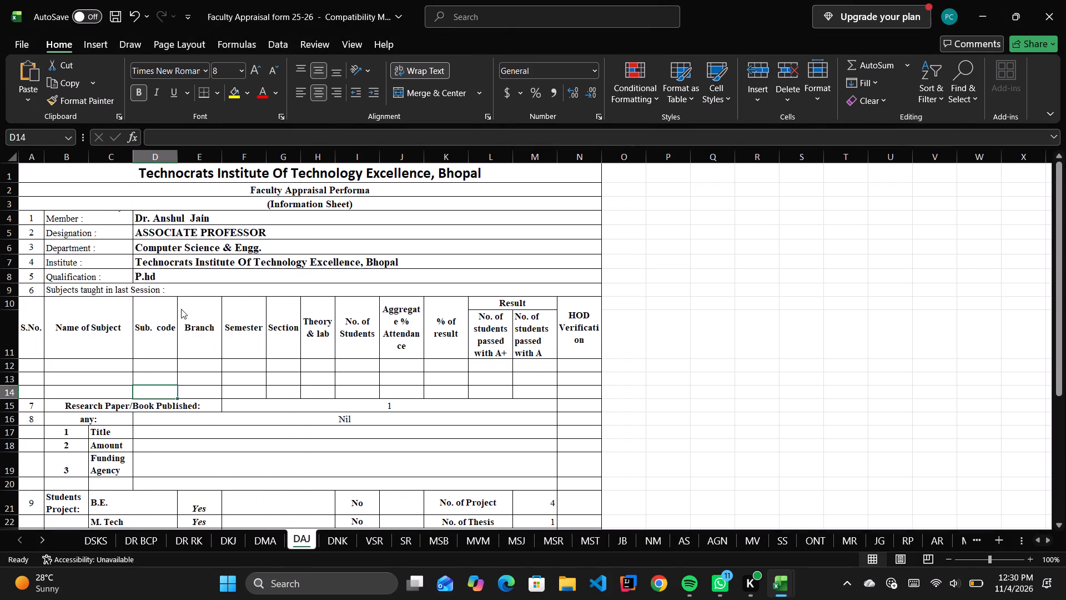
{"action": "left_click", "coordinate": [132, 337]}
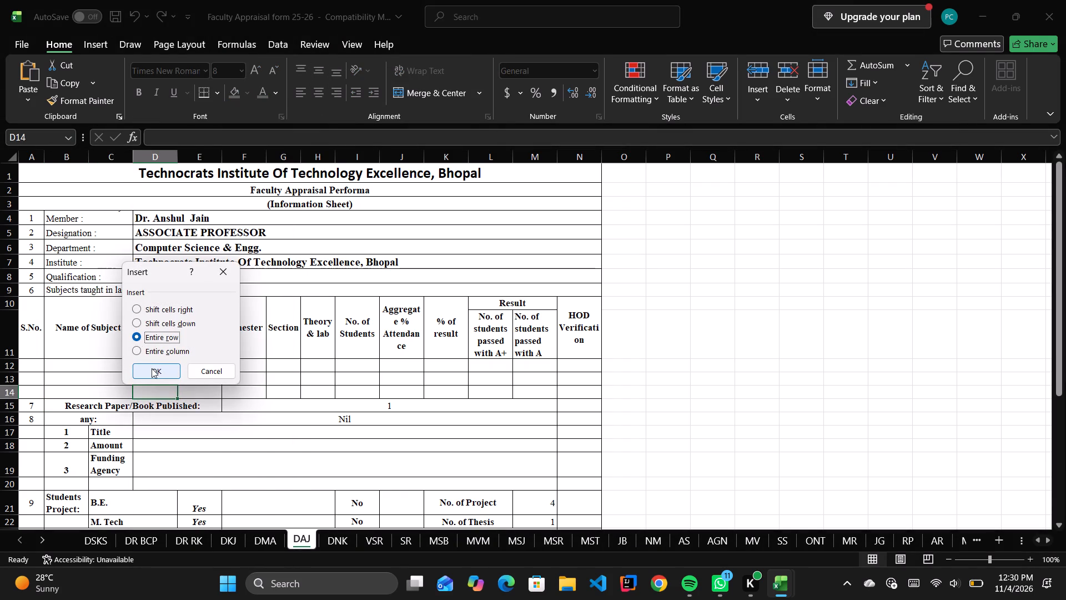
{"action": "left_click", "coordinate": [152, 368]}
Insert another entire row at row 15 of the DAJ subjects table.
{"action": "left_click", "coordinate": [73, 364]}
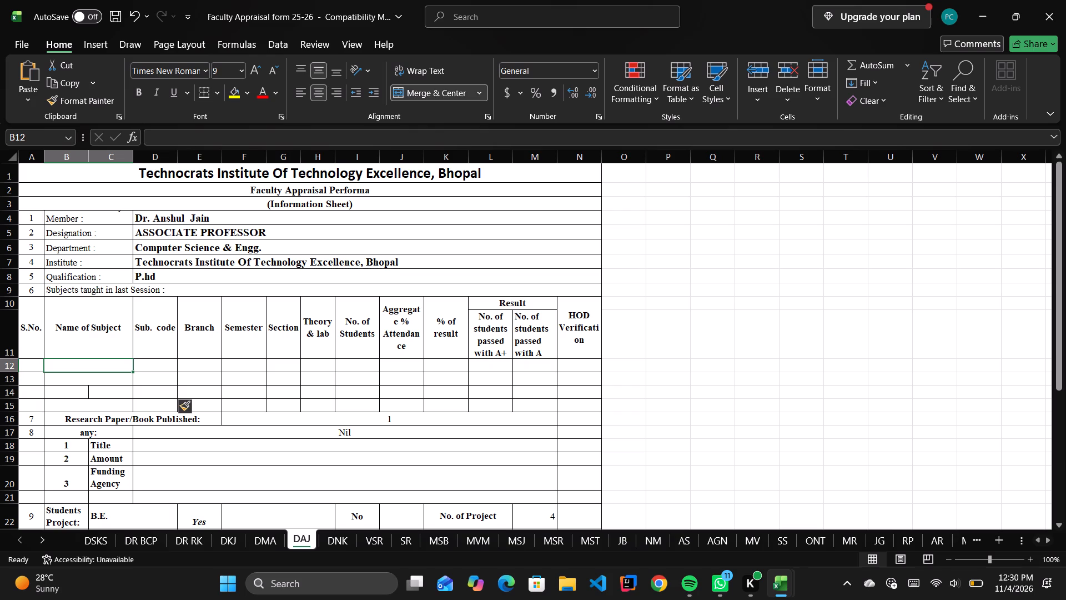
{"action": "left_click", "coordinate": [135, 407]}
{"action": "right_click", "coordinate": [135, 407]}
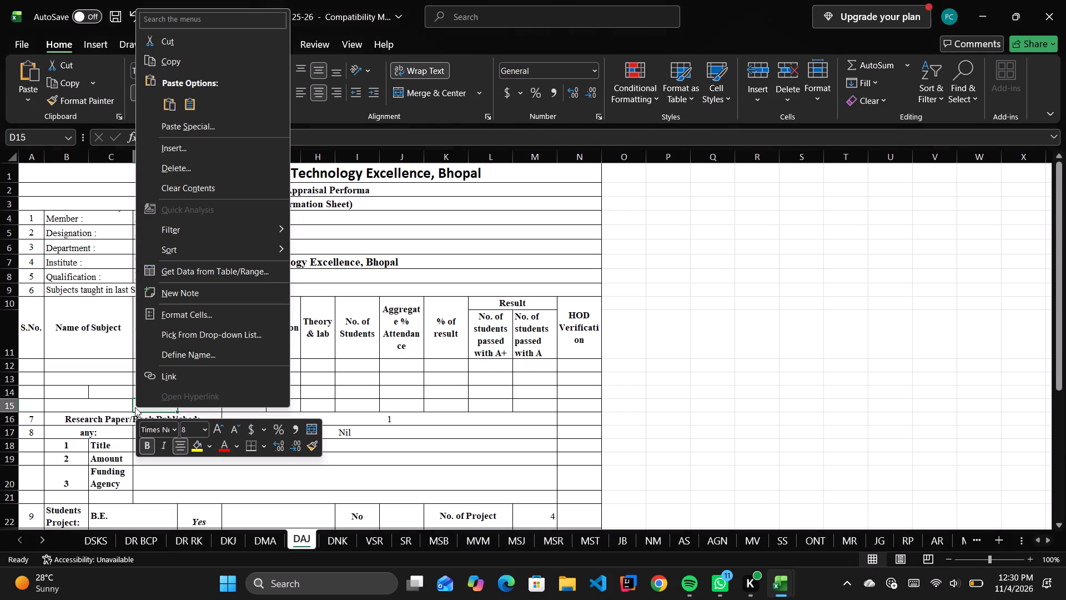
{"action": "left_click", "coordinate": [166, 157]}
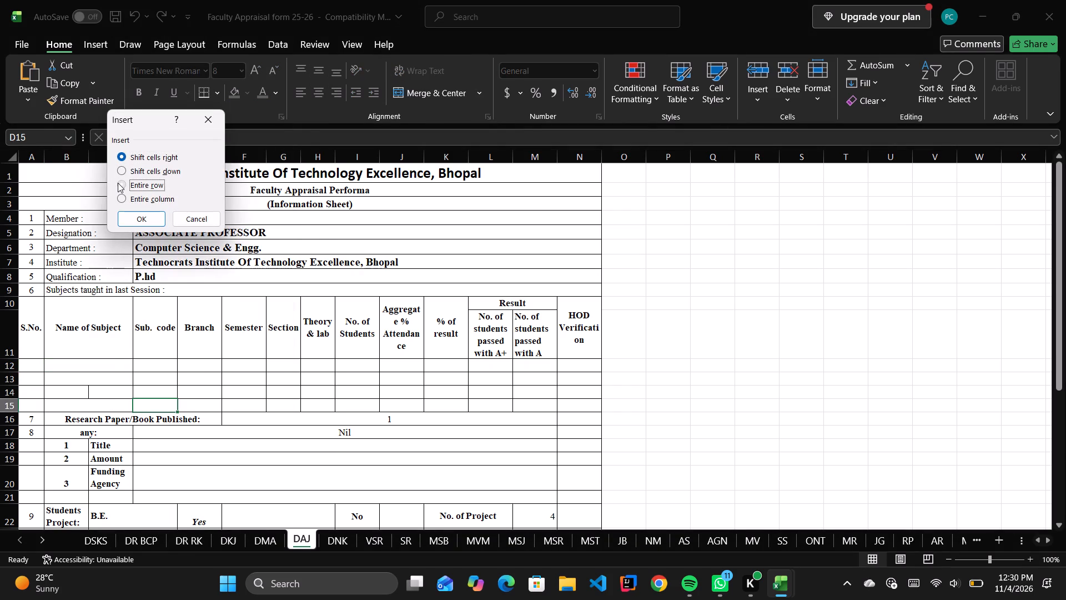
{"action": "left_click", "coordinate": [118, 183]}
{"action": "left_click", "coordinate": [129, 212]}
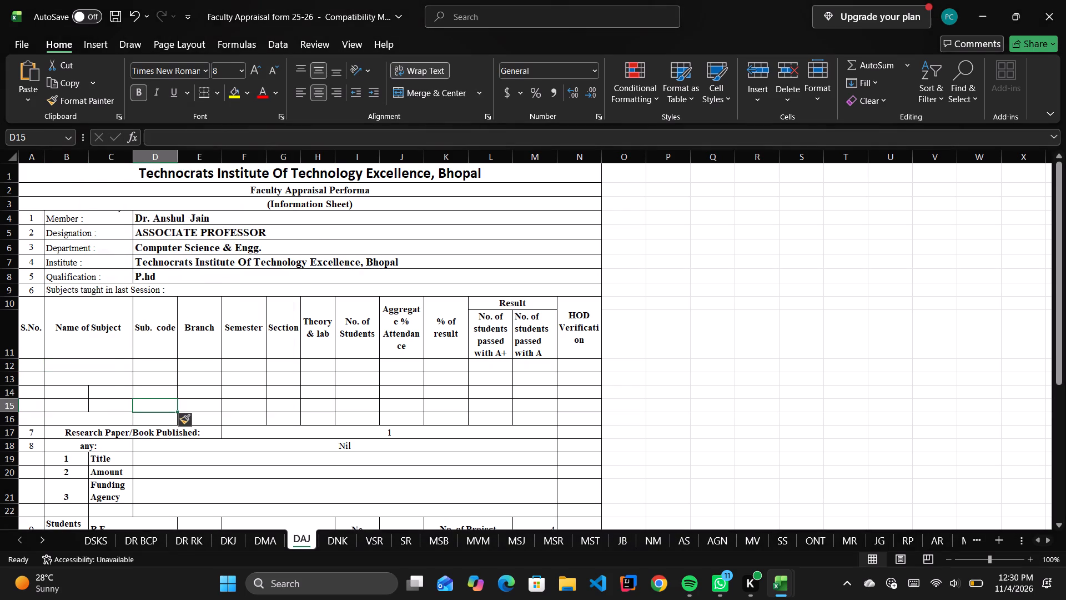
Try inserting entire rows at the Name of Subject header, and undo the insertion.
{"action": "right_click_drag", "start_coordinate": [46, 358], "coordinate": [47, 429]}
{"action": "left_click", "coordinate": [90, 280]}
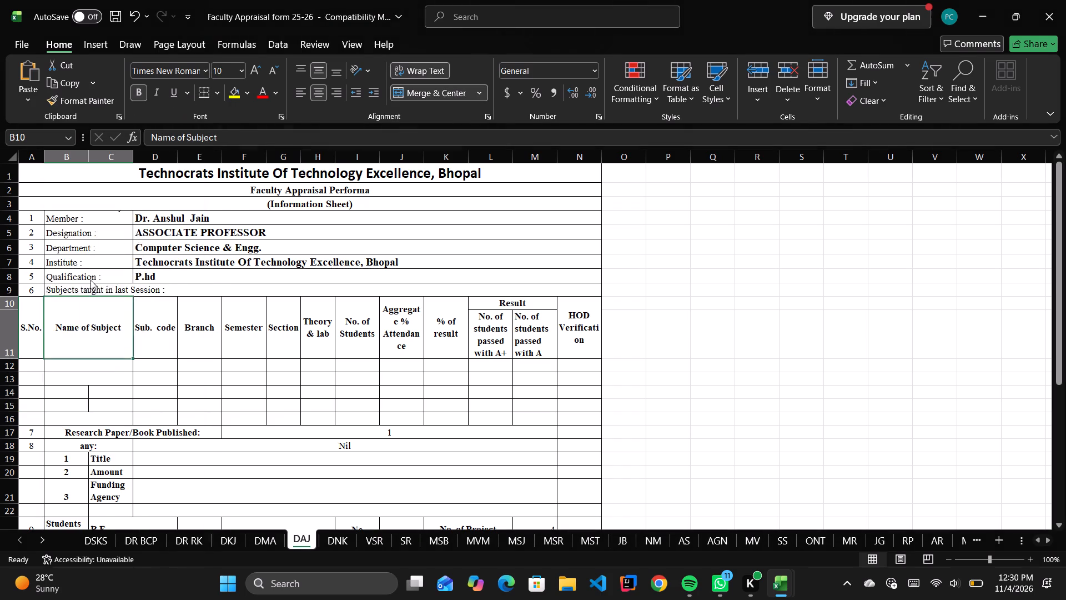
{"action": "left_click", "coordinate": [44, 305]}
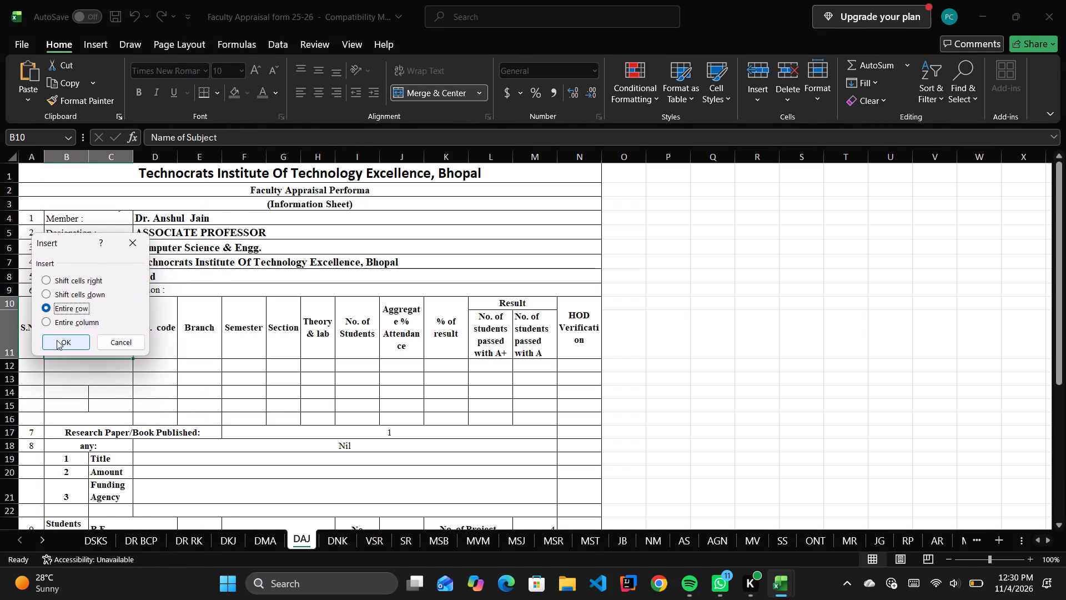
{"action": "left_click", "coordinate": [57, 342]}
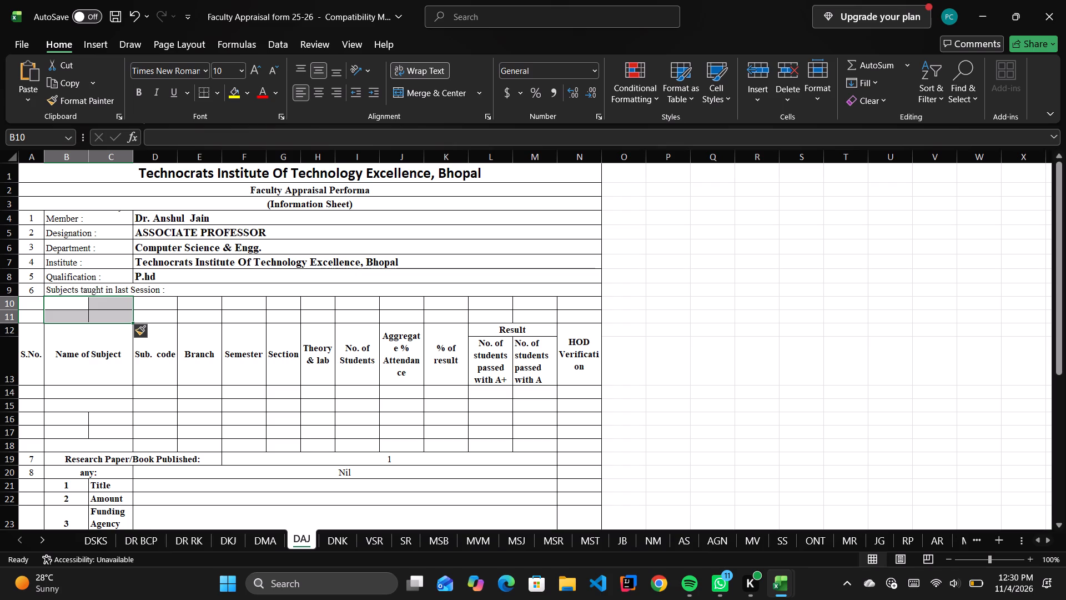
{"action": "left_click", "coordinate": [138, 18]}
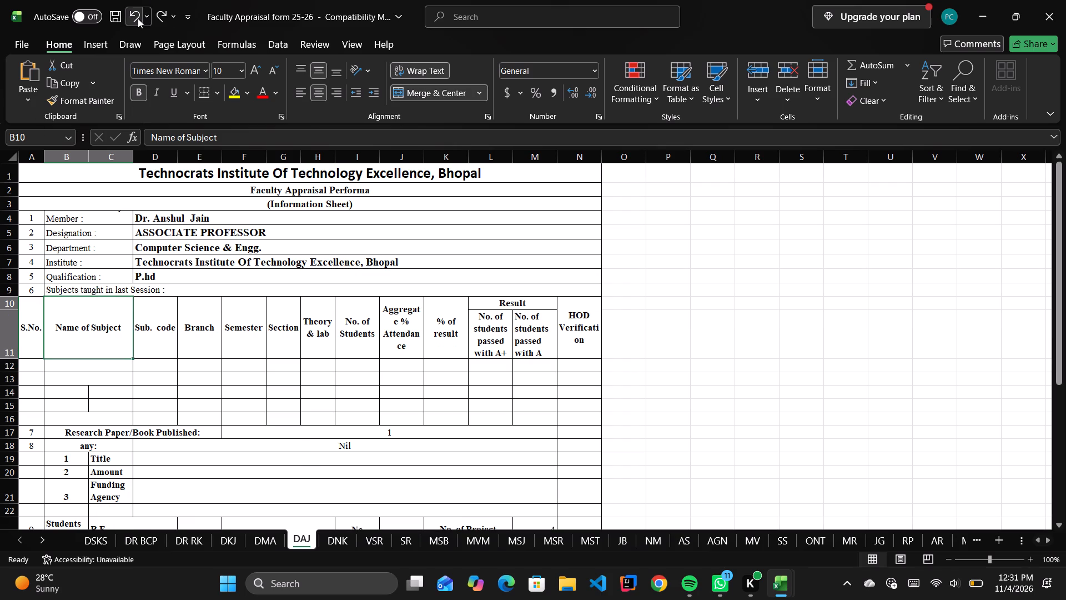
Insert an entire row at row 16, above the last blank row of the subjects table.
{"action": "left_click", "coordinate": [119, 415]}
{"action": "right_click", "coordinate": [119, 415]}
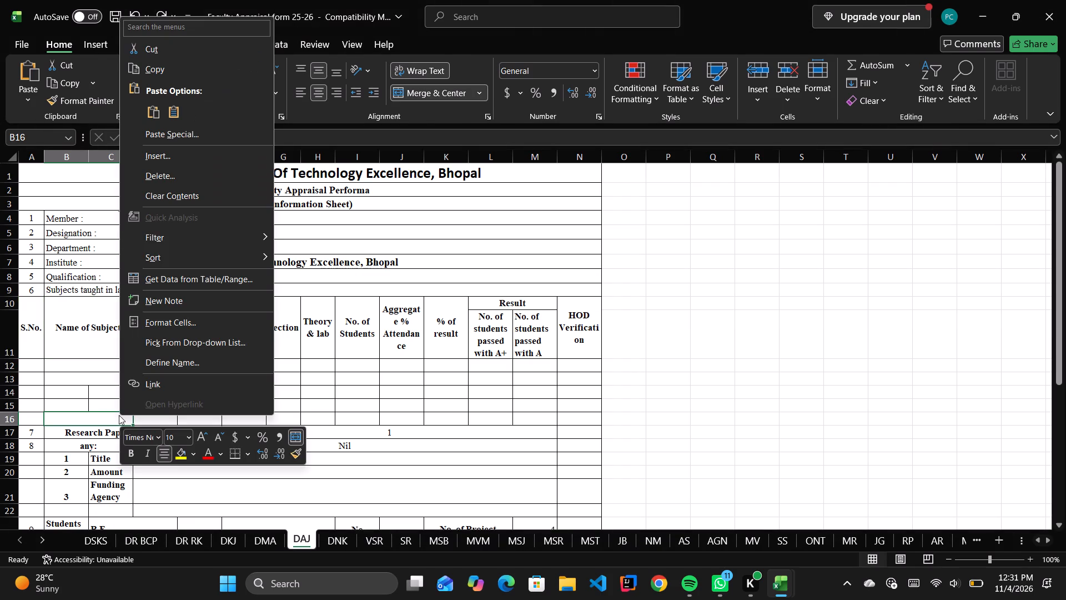
{"action": "left_click", "coordinate": [165, 157]}
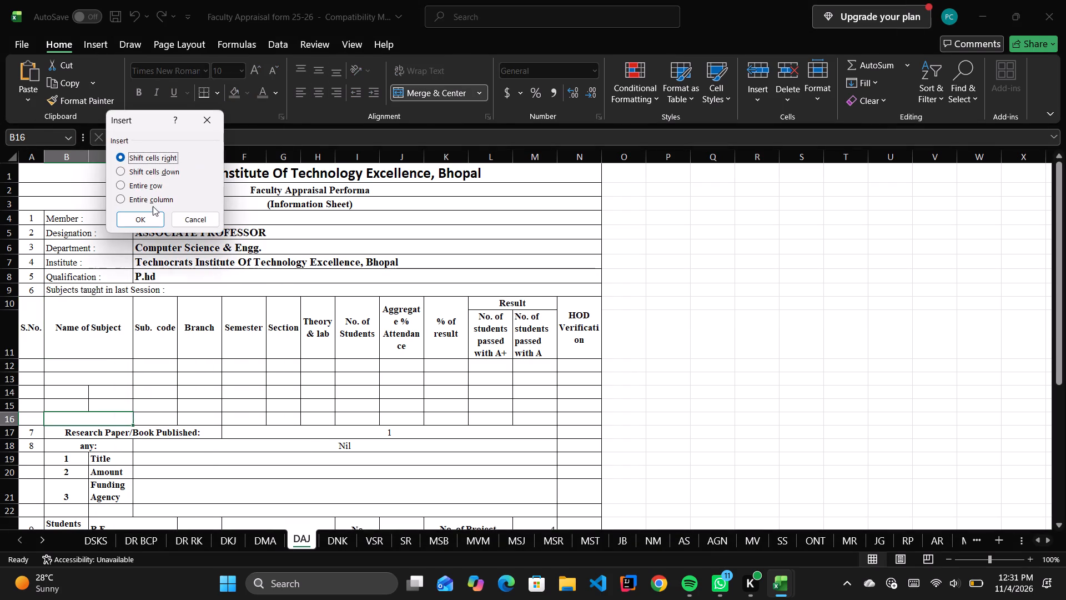
{"action": "left_click_drag", "start_coordinate": [126, 186], "coordinate": [119, 186]}
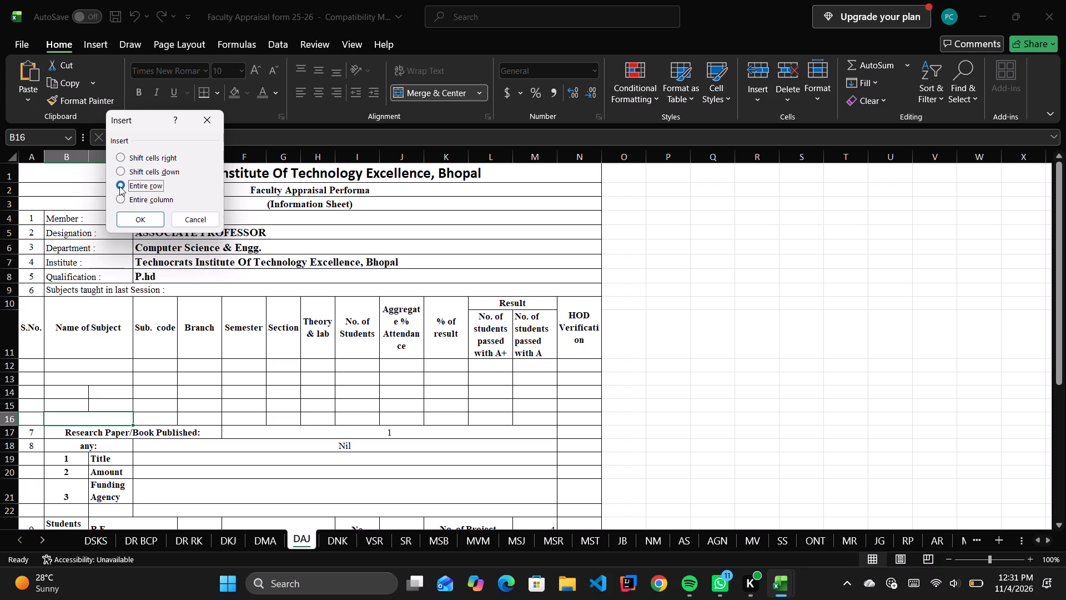
{"action": "left_click", "coordinate": [119, 186]}
{"action": "left_click", "coordinate": [132, 217]}
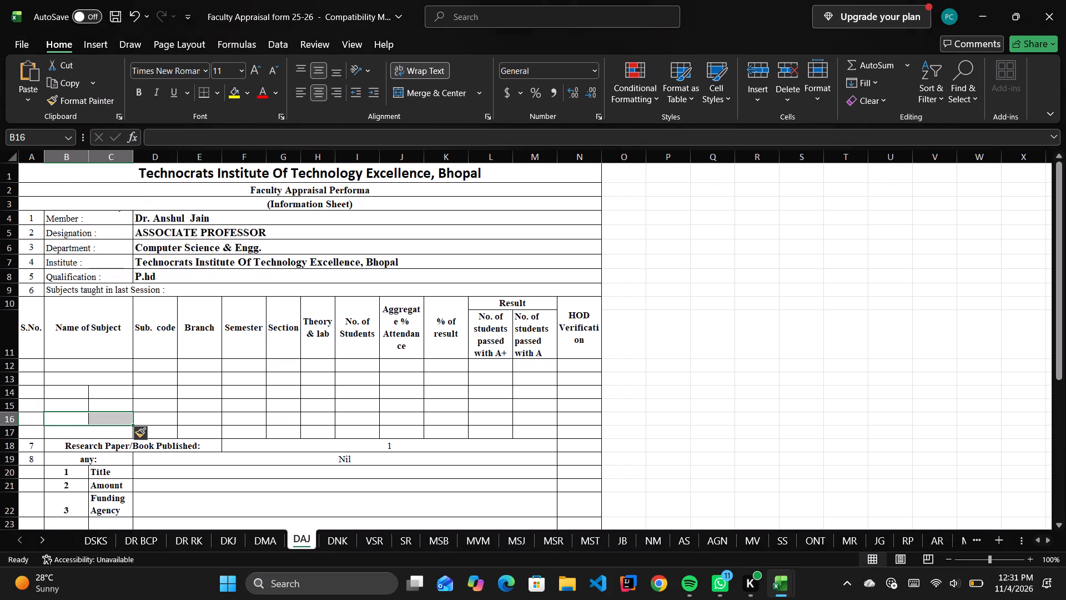
Insert two more entire rows at row 15 of the subjects table, one after the other.
{"action": "left_click", "coordinate": [99, 412]}
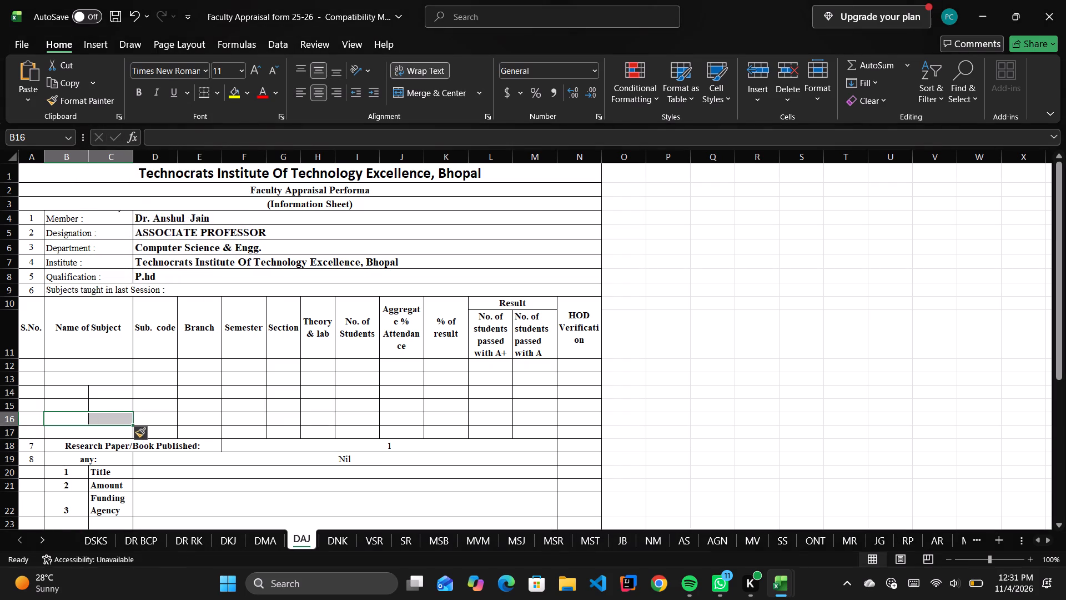
{"action": "left_click", "coordinate": [104, 403]}
{"action": "right_click", "coordinate": [104, 403]}
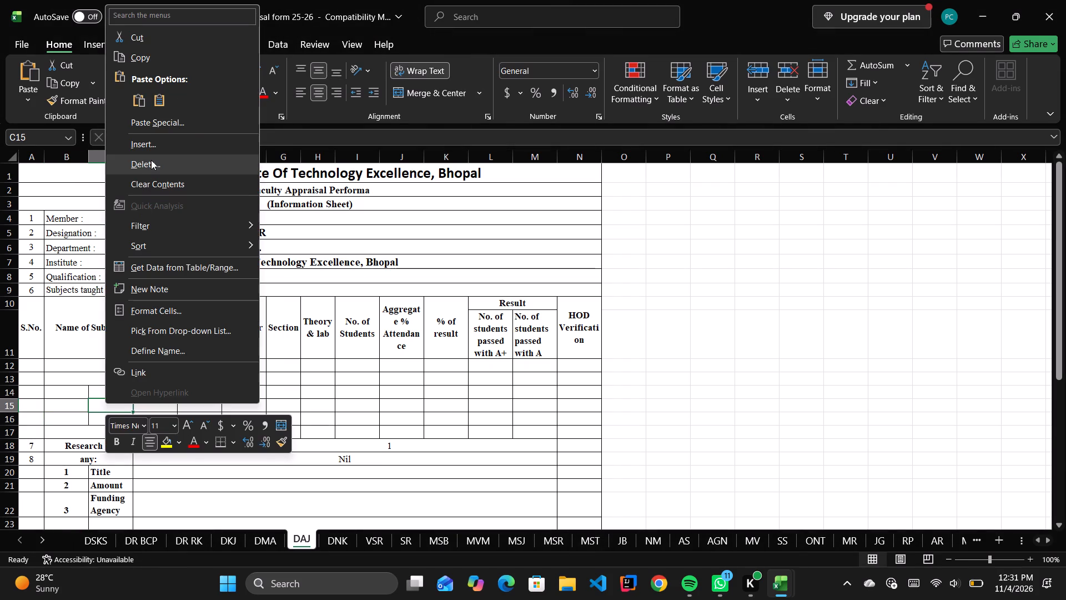
{"action": "left_click", "coordinate": [155, 147]}
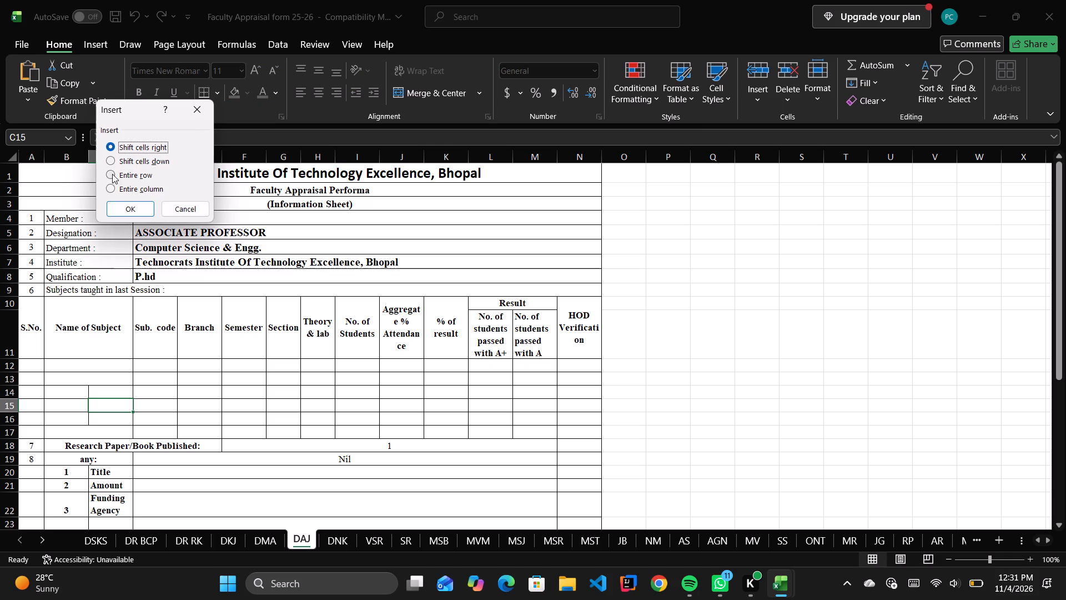
{"action": "left_click", "coordinate": [112, 174]}
{"action": "left_click", "coordinate": [114, 205]}
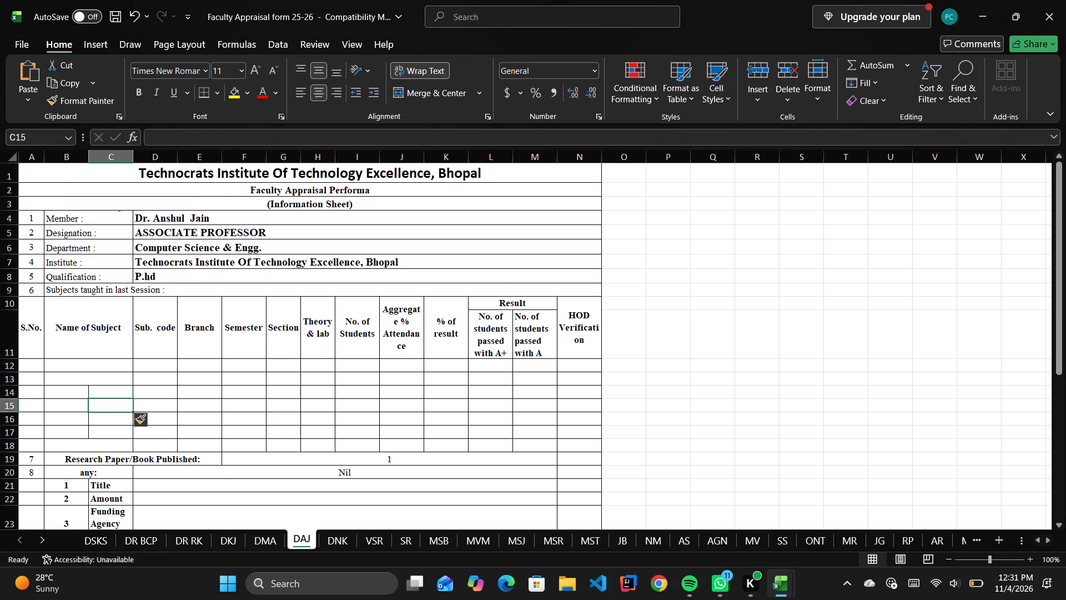
{"action": "right_click", "coordinate": [90, 409]}
{"action": "left_click", "coordinate": [139, 152]}
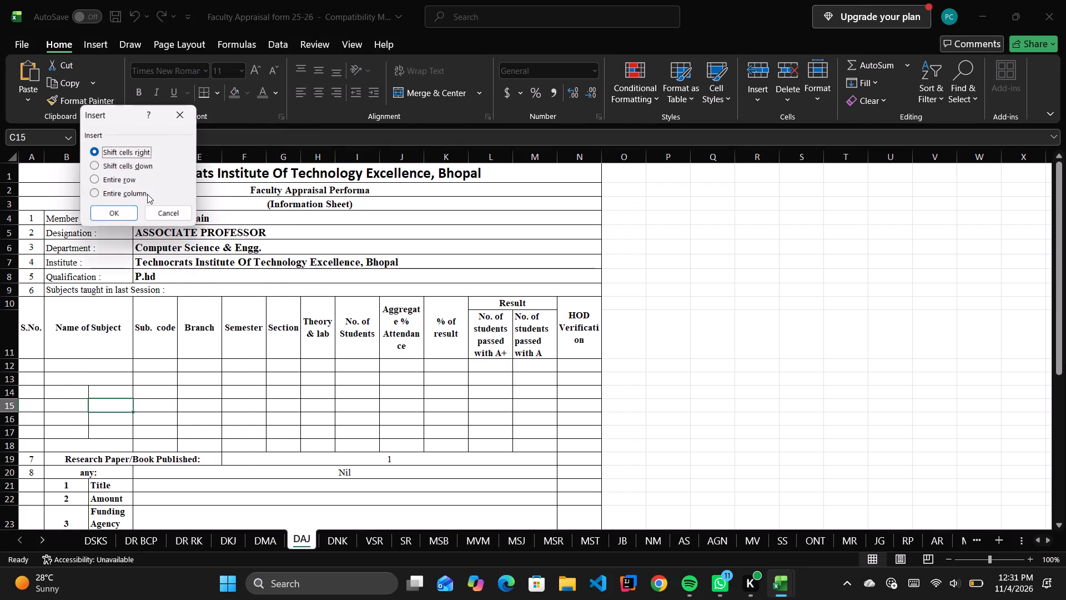
{"action": "left_click", "coordinate": [95, 176]}
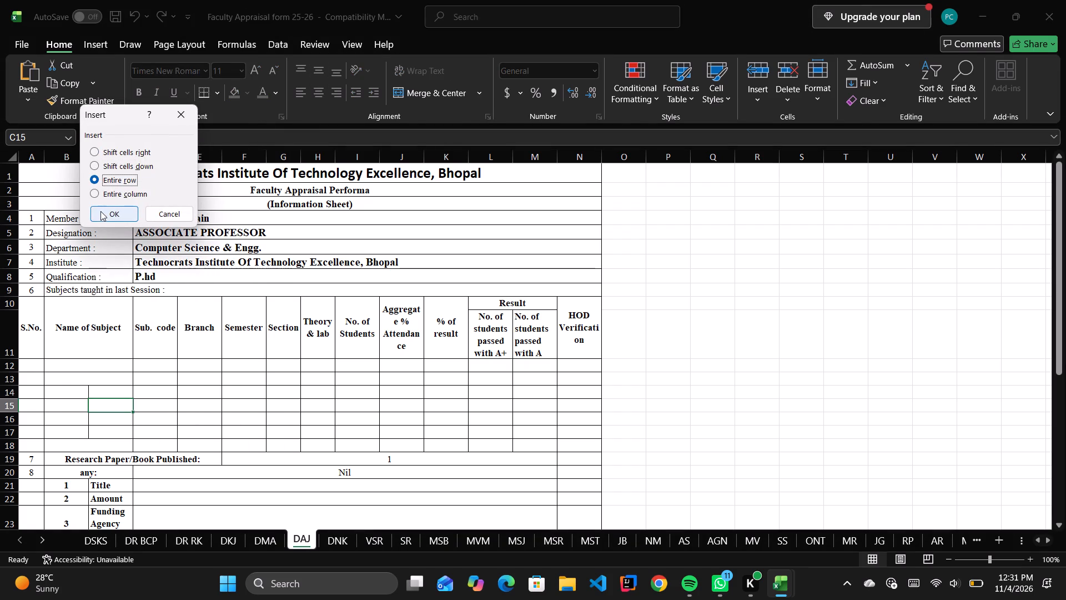
{"action": "left_click", "coordinate": [100, 211]}
Start entering the first subject name in B12 with "D/O".
{"action": "left_click", "coordinate": [74, 368]}
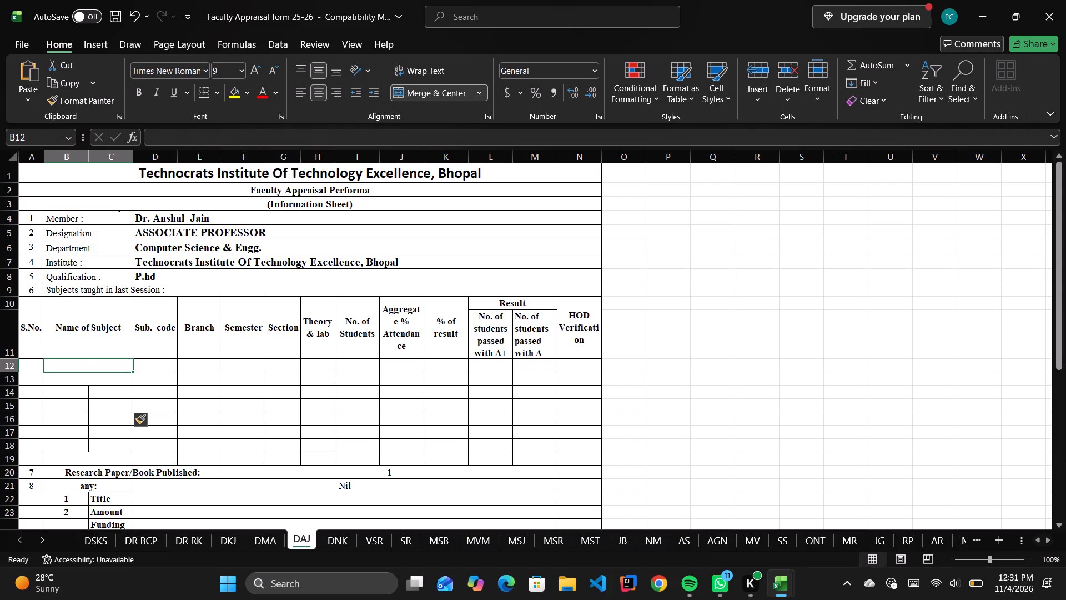
{"action": "type", "text": "D/p"}
{"action": "key", "text": "BackSpace"}
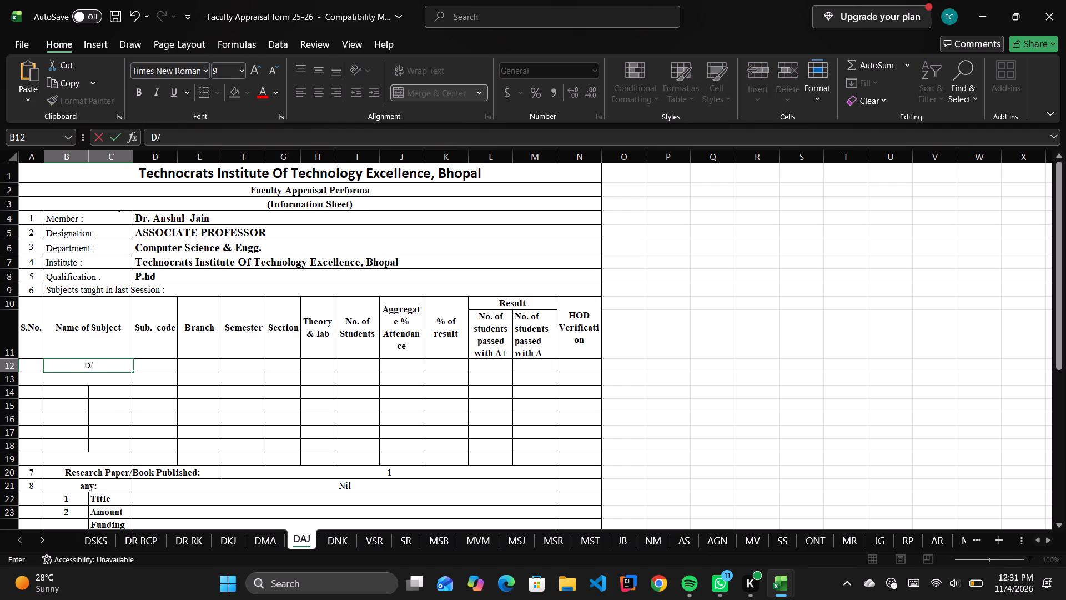
{"action": "type", "text": "O"}
{"action": "key", "text": "space"}
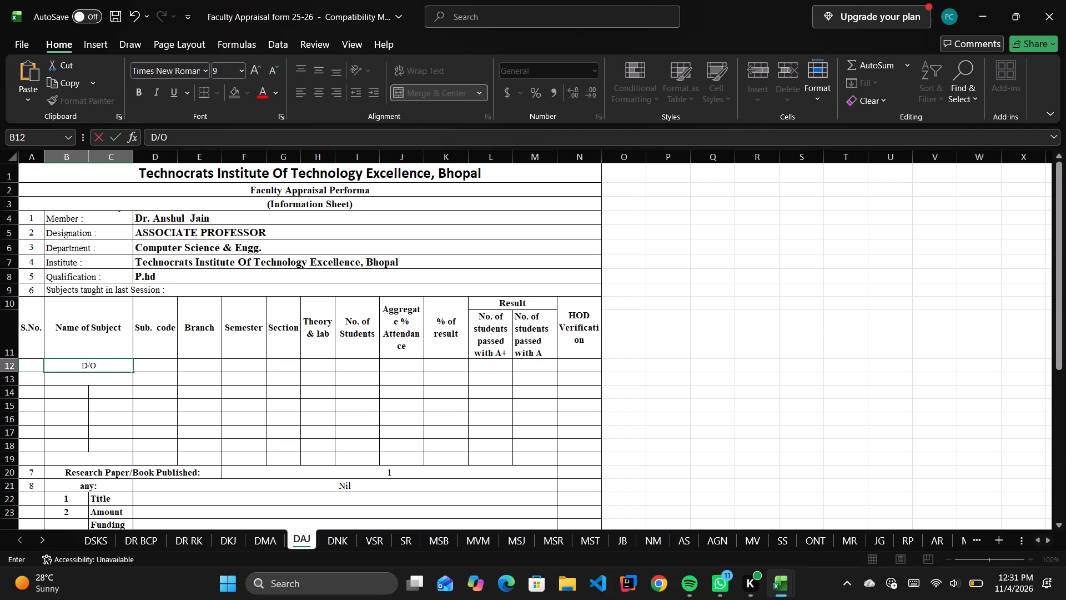
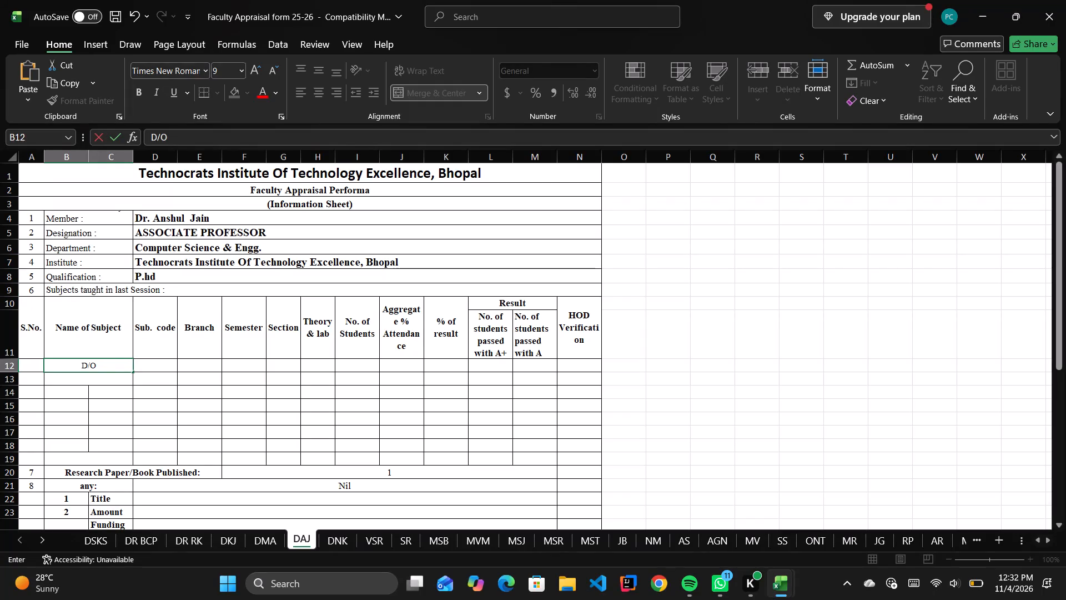
Complete the first subject name as "D/O elective lab" in row 12 and enter "major project2" in row 13.
{"action": "type", "text": "ele"}
{"action": "type", "text": "ctive lab"}
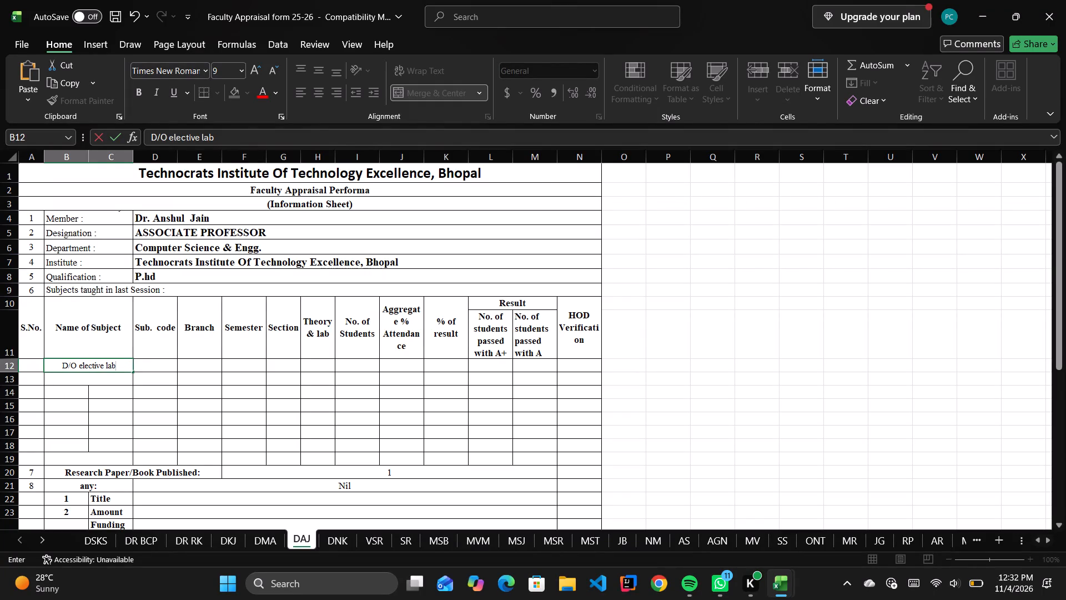
{"action": "left_click", "coordinate": [110, 374]}
{"action": "type", "text": "major project"}
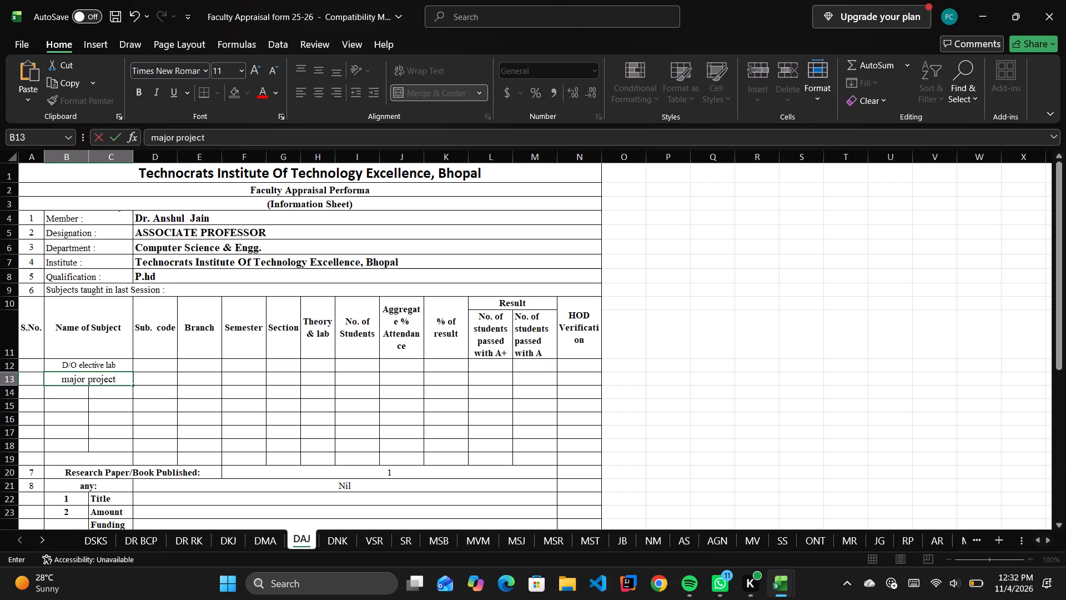
{"action": "key", "text": "2"}
Enter "project management" as the subject name in cell C14.
{"action": "left_click", "coordinate": [109, 389]}
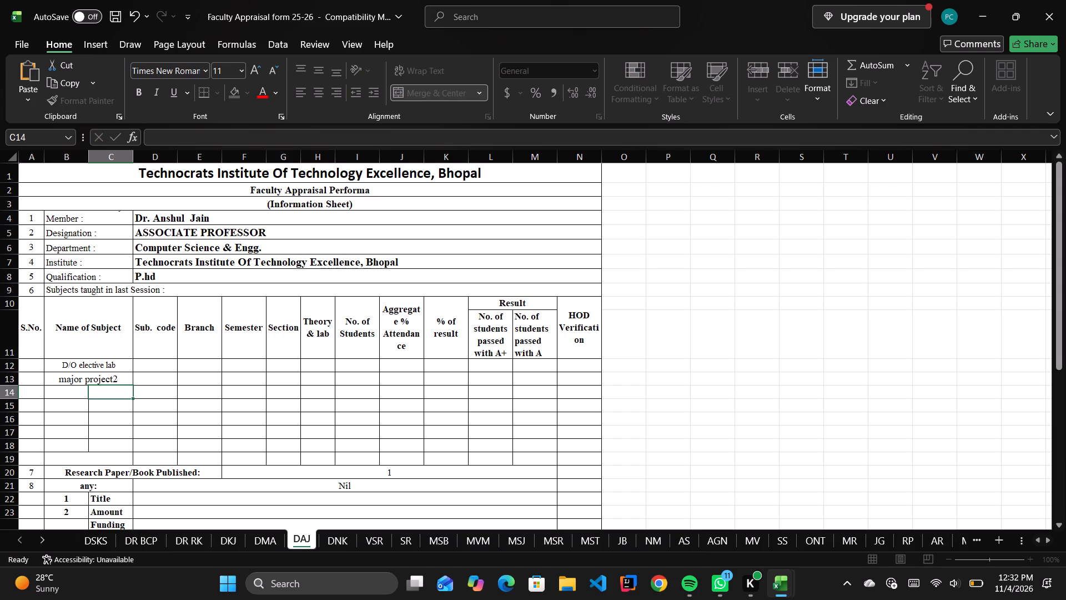
{"action": "type", "text": "projeac"}
{"action": "key", "text": "BackSpace"}
{"action": "key", "text": "BackSpace"}
{"action": "key", "text": "BackSpace"}
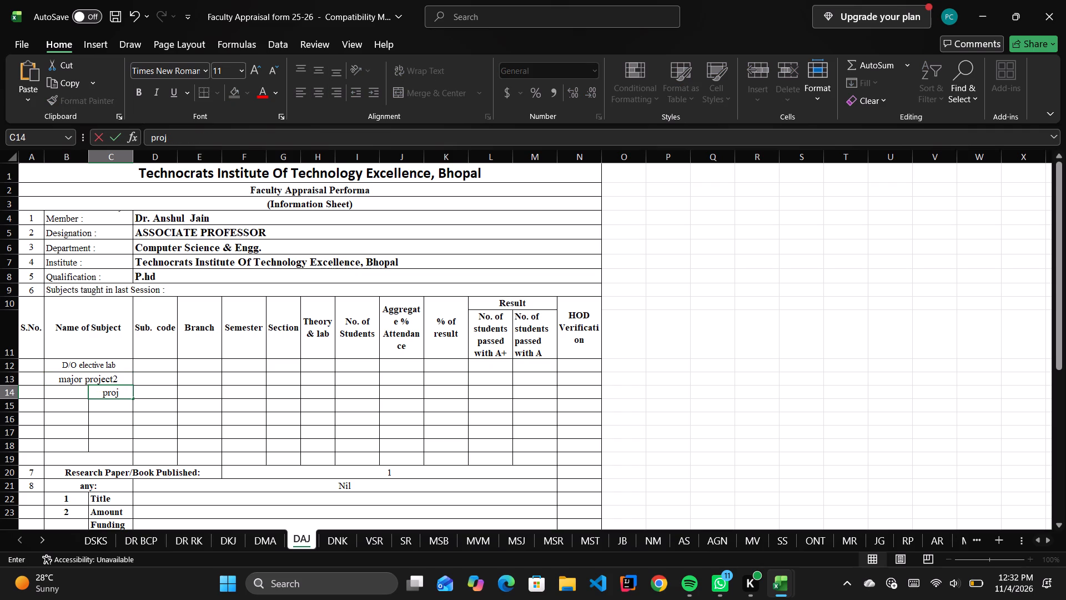
{"action": "type", "text": "ect management"}
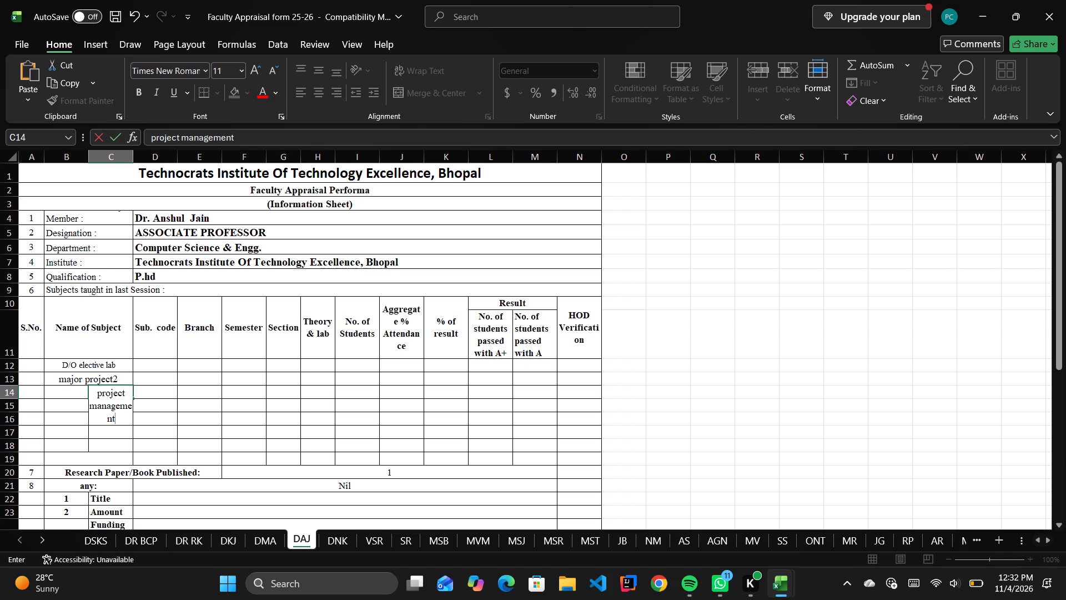
{"action": "left_click", "coordinate": [88, 155]}
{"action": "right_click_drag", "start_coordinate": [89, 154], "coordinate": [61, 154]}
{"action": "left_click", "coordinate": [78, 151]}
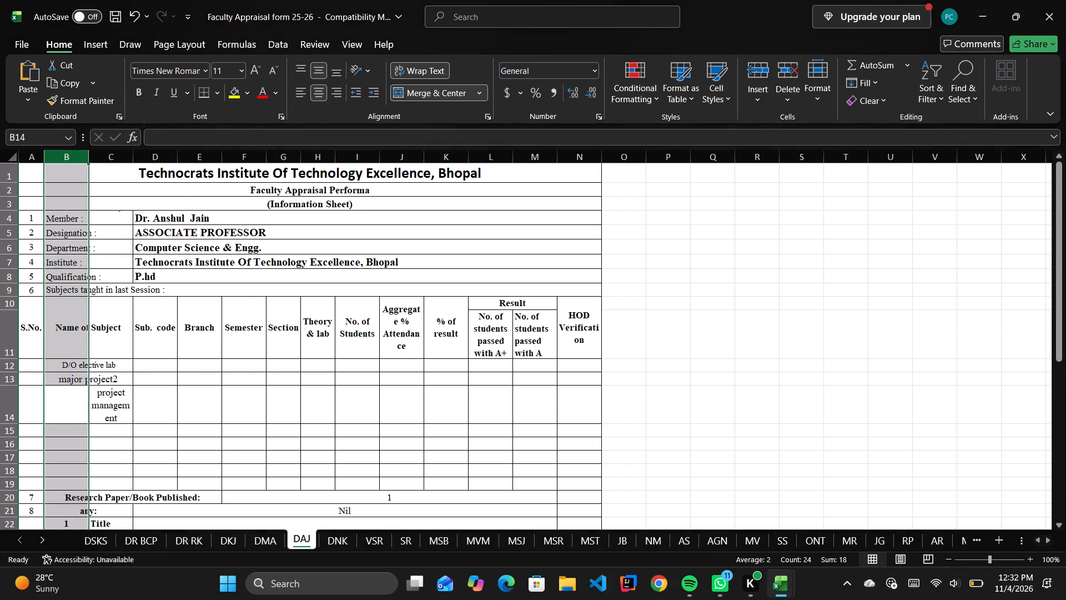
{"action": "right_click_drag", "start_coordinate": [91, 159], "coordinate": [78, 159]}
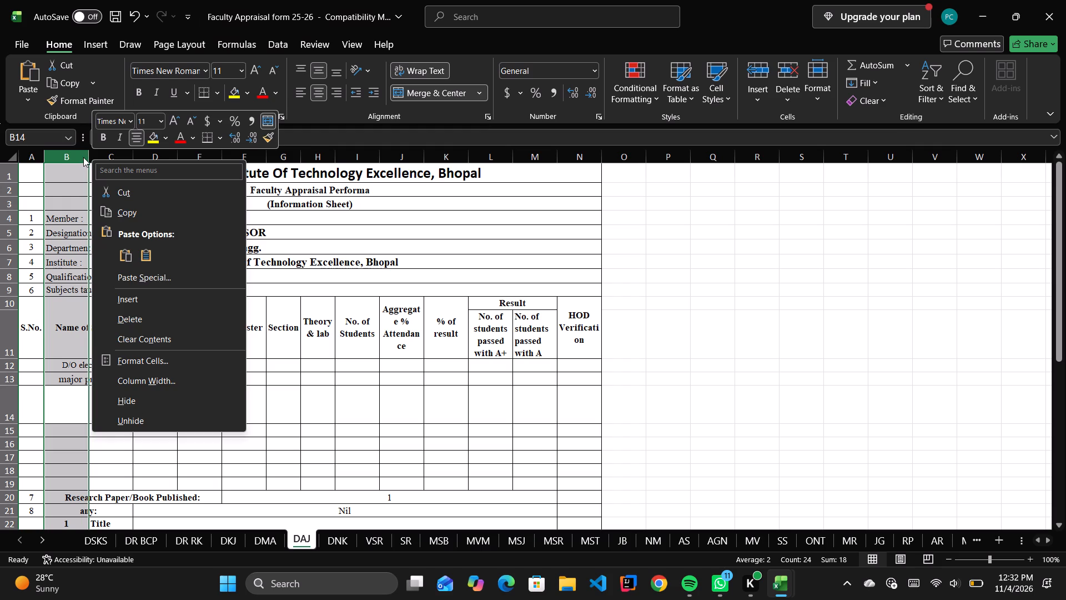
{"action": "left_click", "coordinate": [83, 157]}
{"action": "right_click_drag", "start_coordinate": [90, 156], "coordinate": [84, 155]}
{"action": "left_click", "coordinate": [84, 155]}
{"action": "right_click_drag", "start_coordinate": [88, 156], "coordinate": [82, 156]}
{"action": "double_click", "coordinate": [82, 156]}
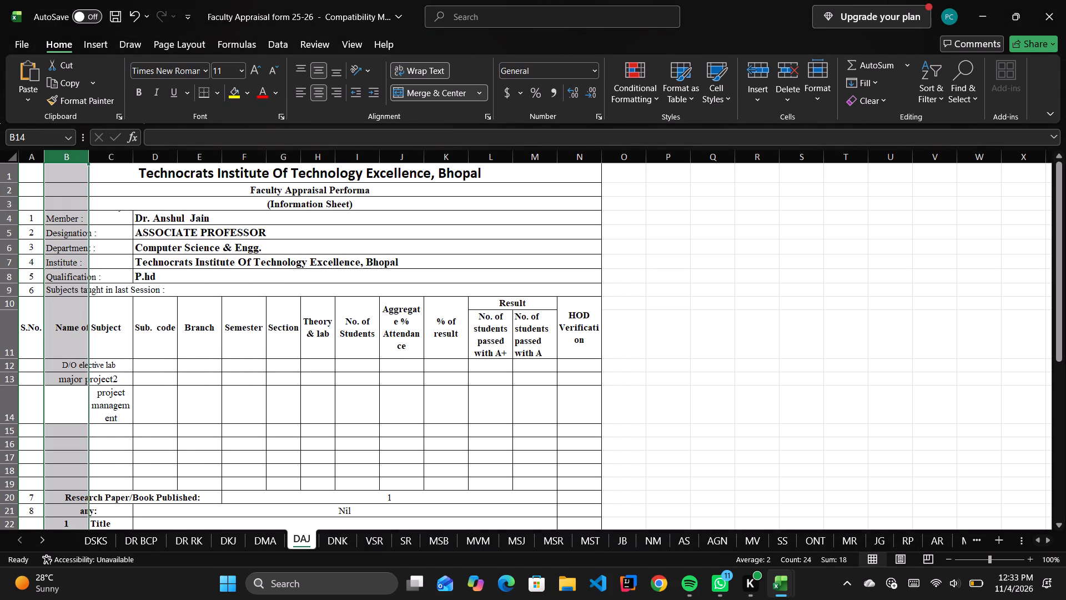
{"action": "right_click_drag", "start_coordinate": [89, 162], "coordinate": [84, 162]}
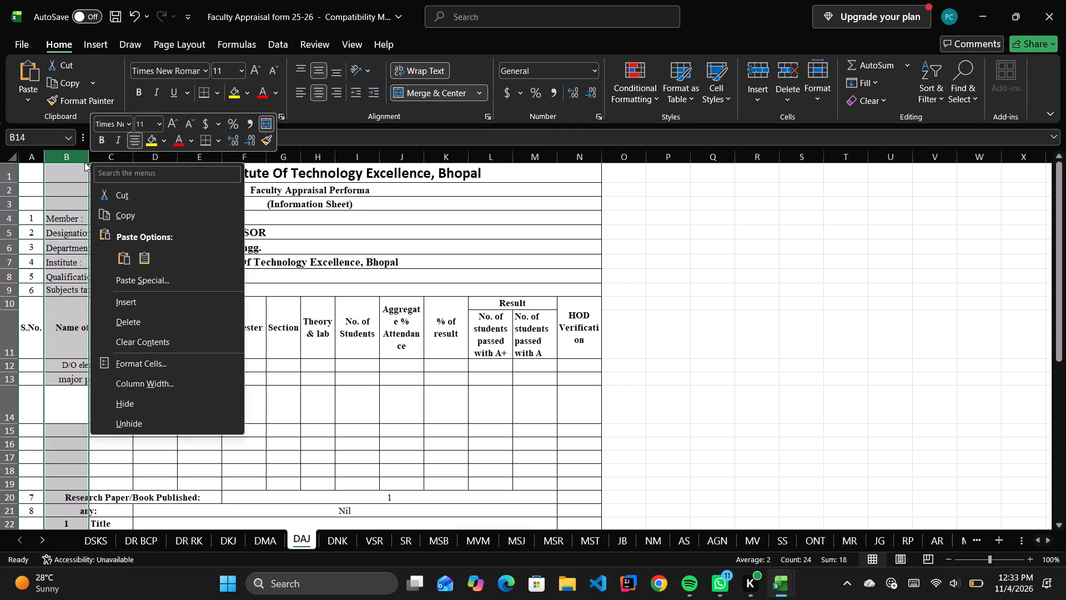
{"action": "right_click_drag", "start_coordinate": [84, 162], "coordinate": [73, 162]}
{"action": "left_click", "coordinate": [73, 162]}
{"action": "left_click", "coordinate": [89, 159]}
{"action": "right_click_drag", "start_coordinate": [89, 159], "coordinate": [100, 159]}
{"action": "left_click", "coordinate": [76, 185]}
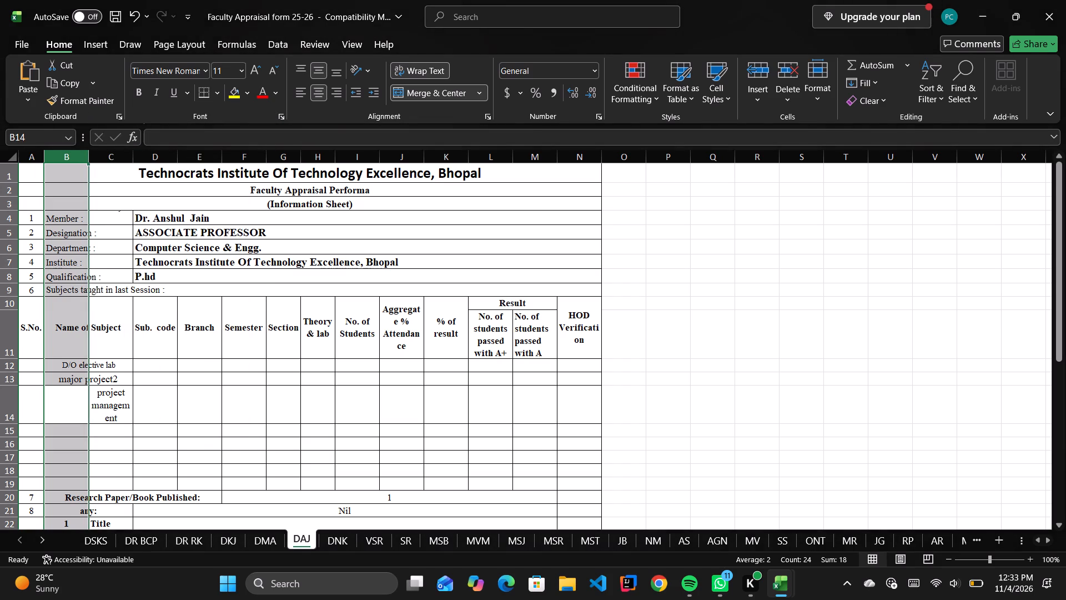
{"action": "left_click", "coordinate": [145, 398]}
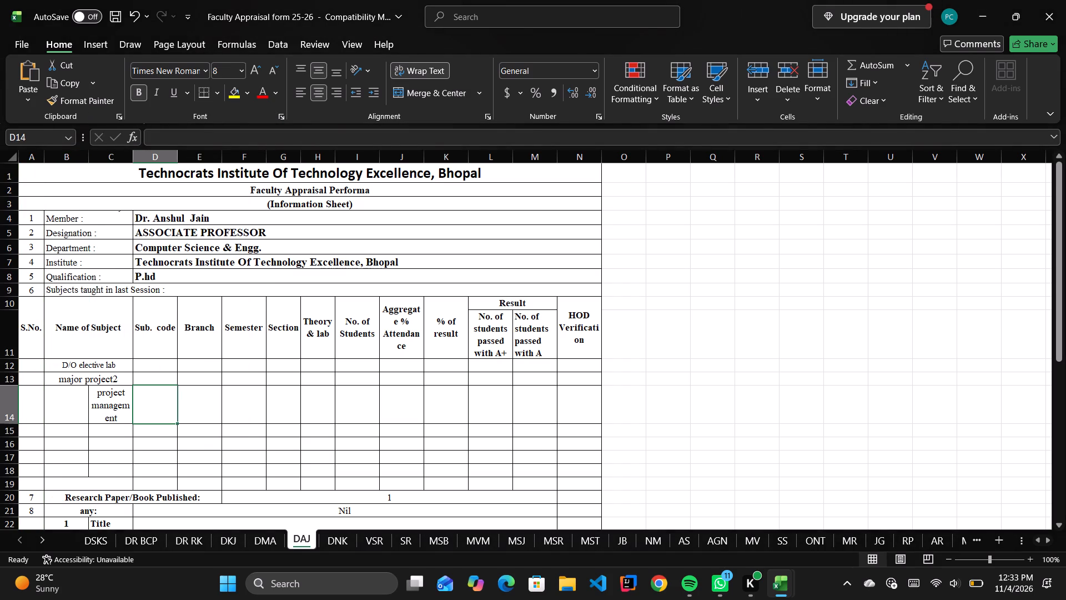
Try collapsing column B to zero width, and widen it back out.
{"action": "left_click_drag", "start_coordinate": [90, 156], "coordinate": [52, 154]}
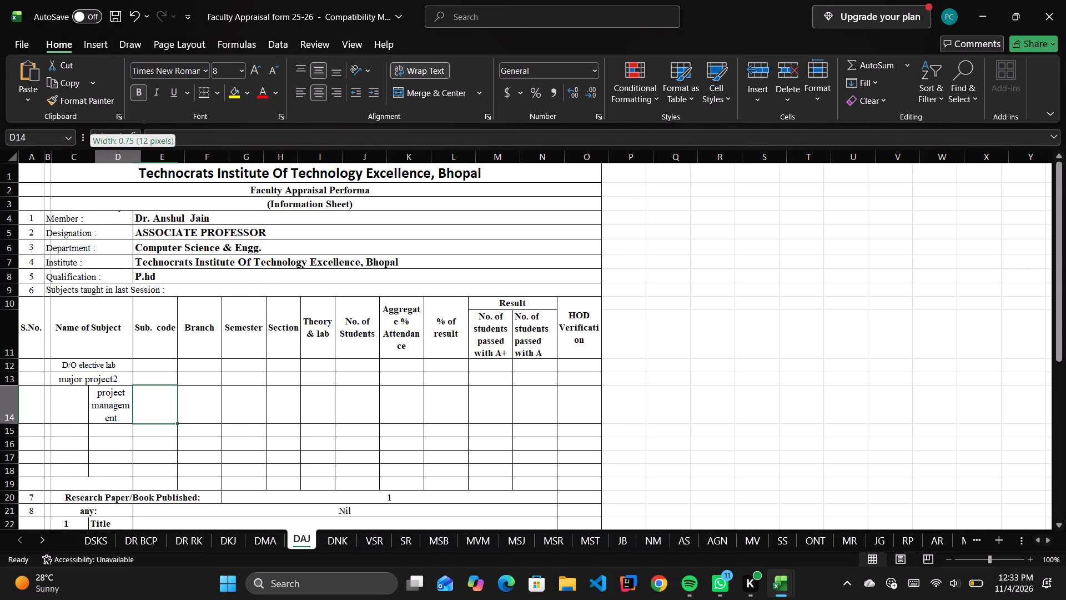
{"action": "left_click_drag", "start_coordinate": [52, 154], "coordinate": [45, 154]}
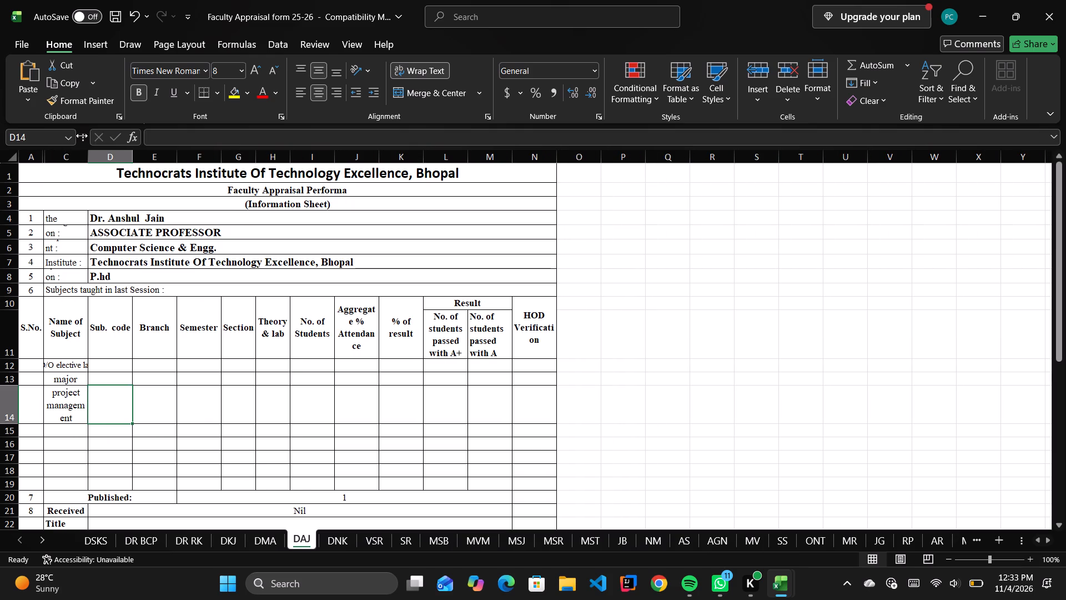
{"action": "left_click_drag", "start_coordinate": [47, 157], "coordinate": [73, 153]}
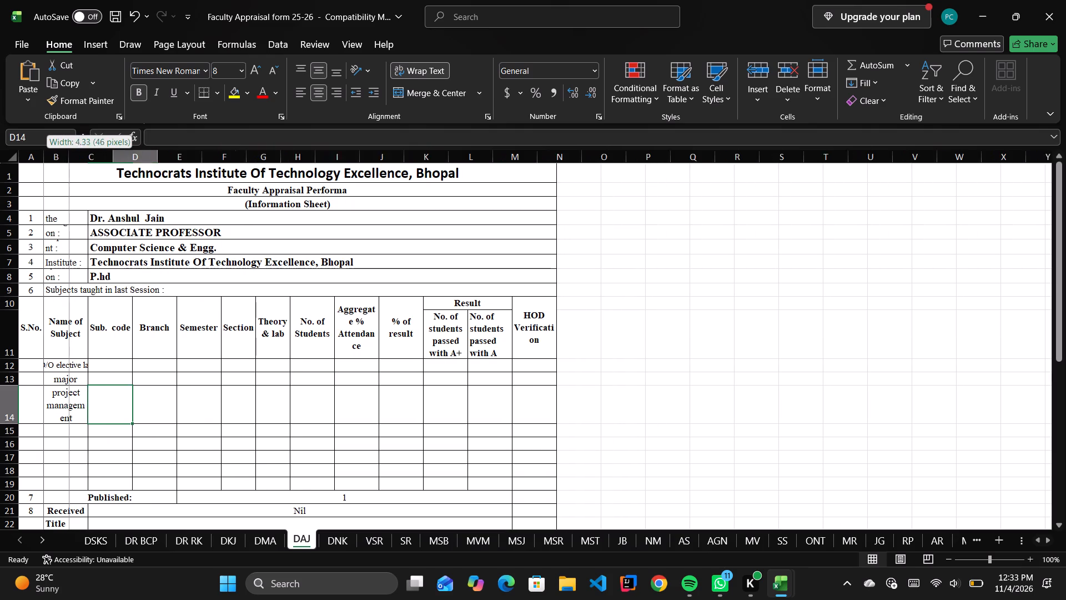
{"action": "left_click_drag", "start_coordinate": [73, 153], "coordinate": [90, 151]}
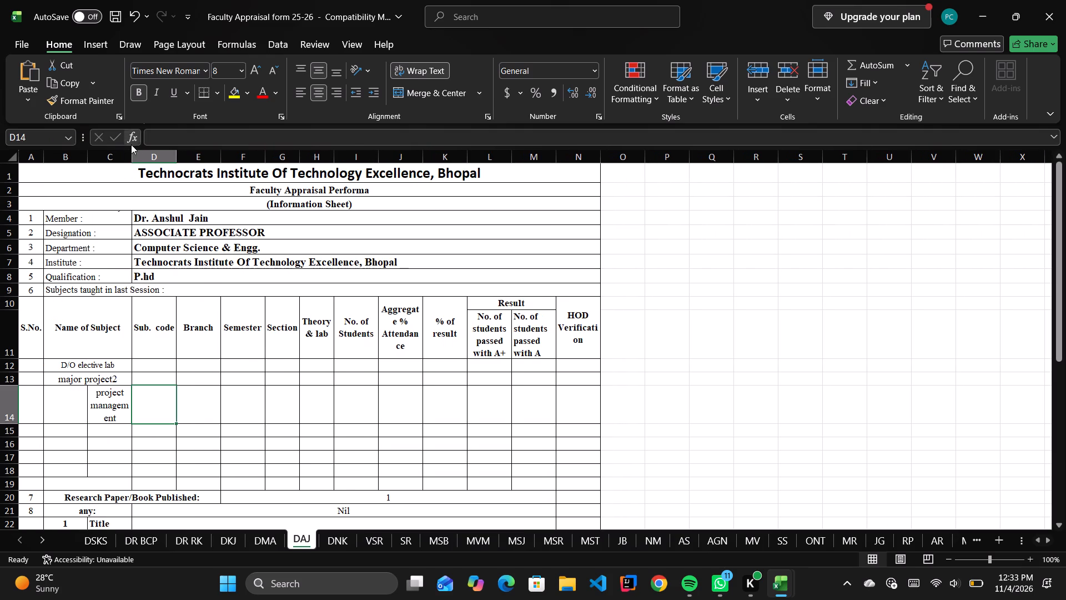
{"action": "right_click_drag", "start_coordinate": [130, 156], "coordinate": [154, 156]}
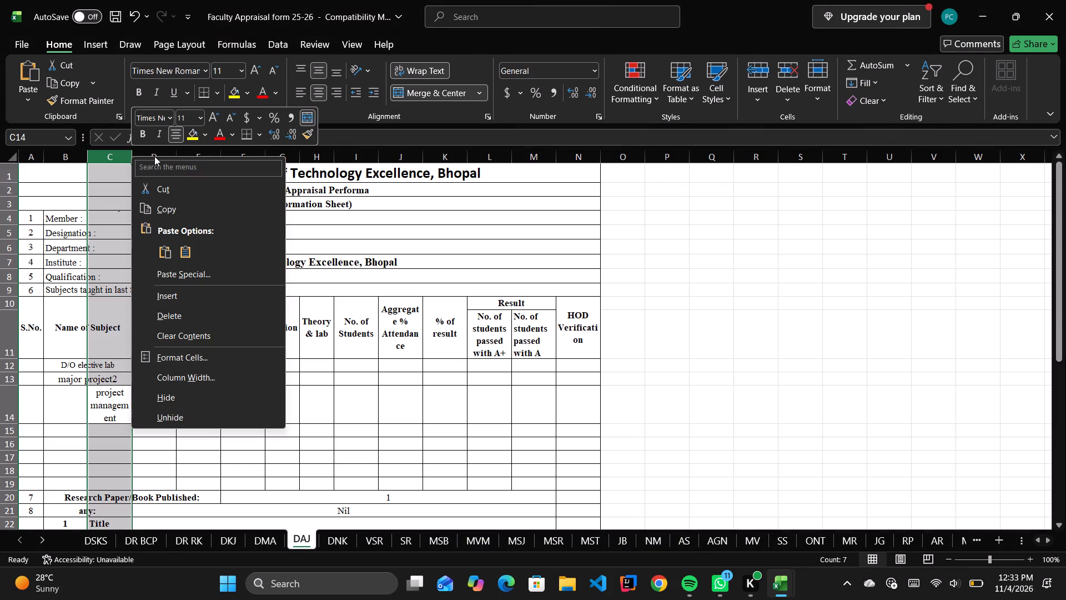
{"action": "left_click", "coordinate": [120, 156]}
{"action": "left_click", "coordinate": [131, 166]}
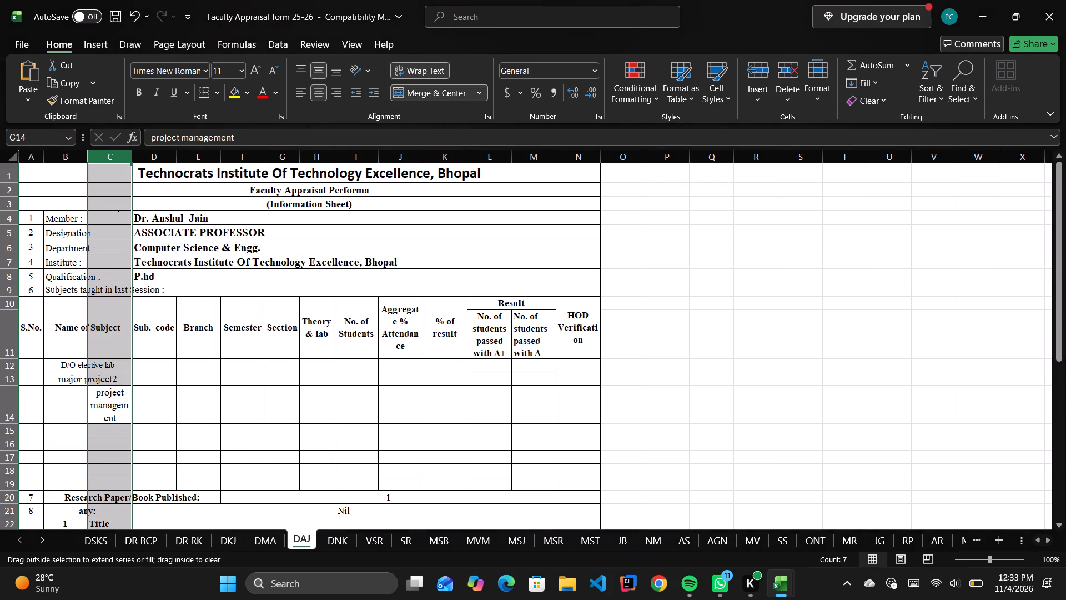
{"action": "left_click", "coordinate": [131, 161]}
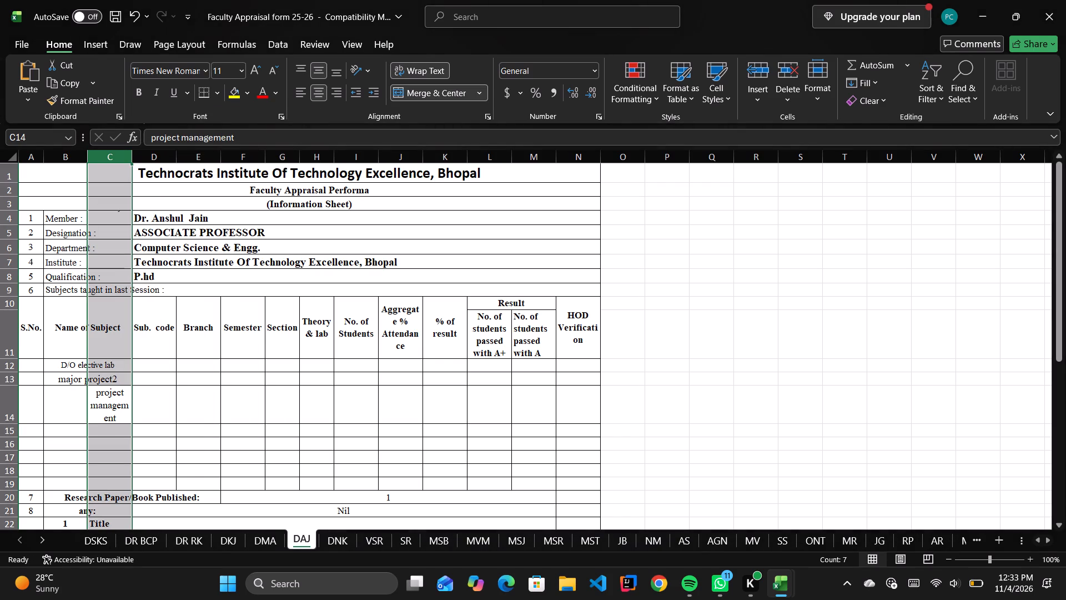
Adjust the width of column B, finishing with an automatic fit to its contents.
{"action": "left_click_drag", "start_coordinate": [89, 162], "coordinate": [79, 161]}
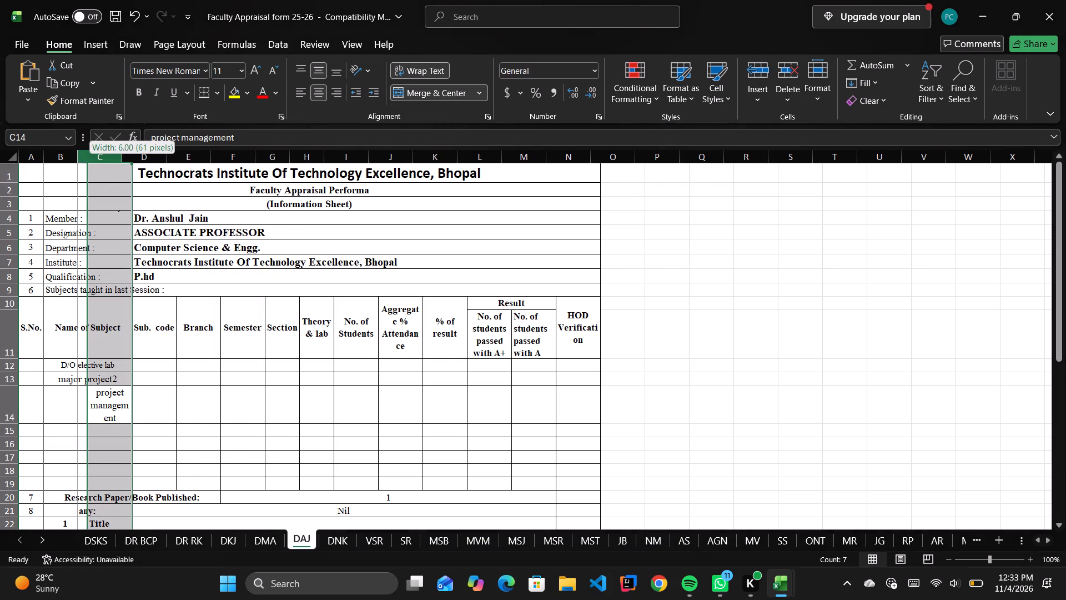
{"action": "left_click_drag", "start_coordinate": [79, 161], "coordinate": [98, 183]}
{"action": "double_click", "coordinate": [98, 183]}
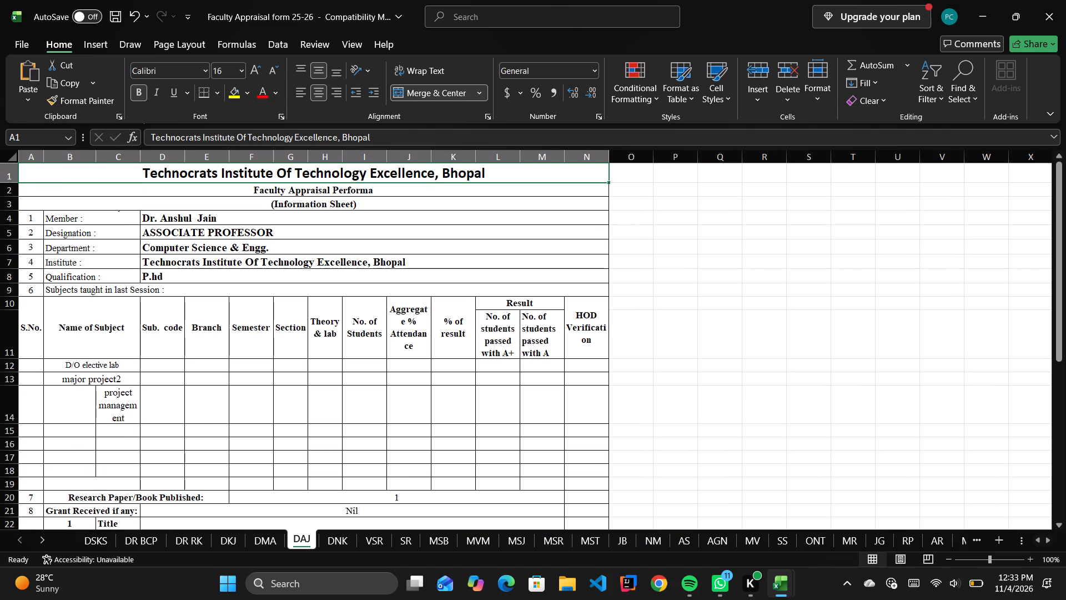
{"action": "left_click", "coordinate": [94, 158]}
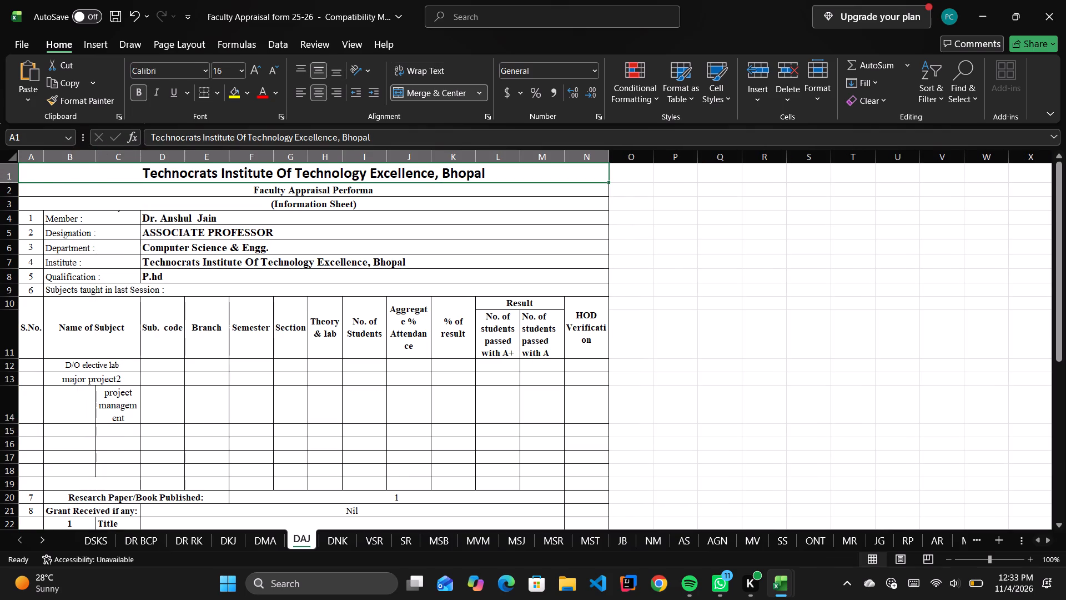
{"action": "left_click", "coordinate": [96, 157]}
{"action": "left_click", "coordinate": [96, 157]}
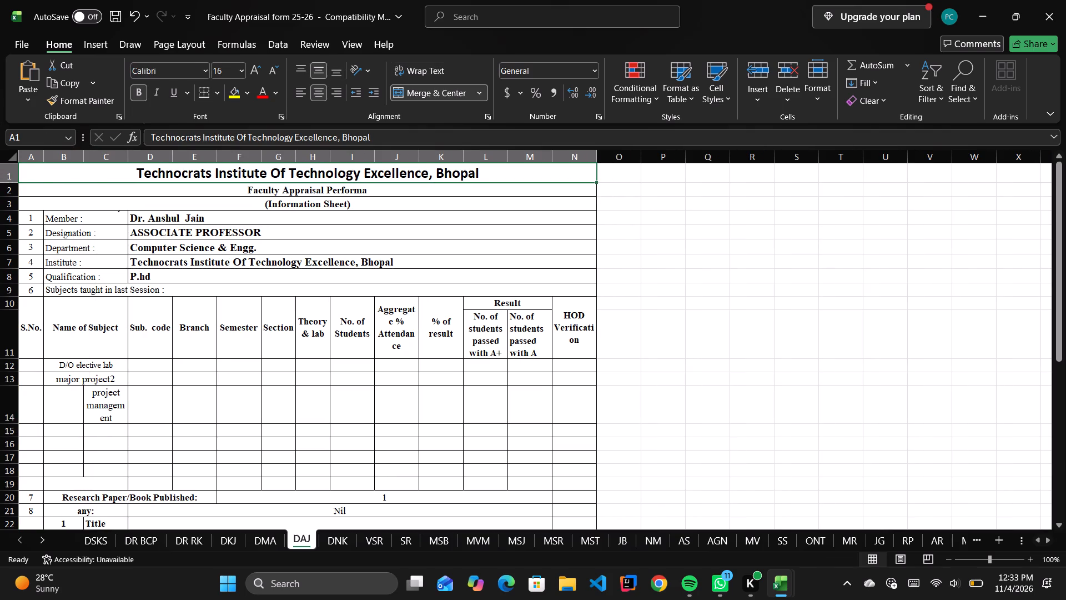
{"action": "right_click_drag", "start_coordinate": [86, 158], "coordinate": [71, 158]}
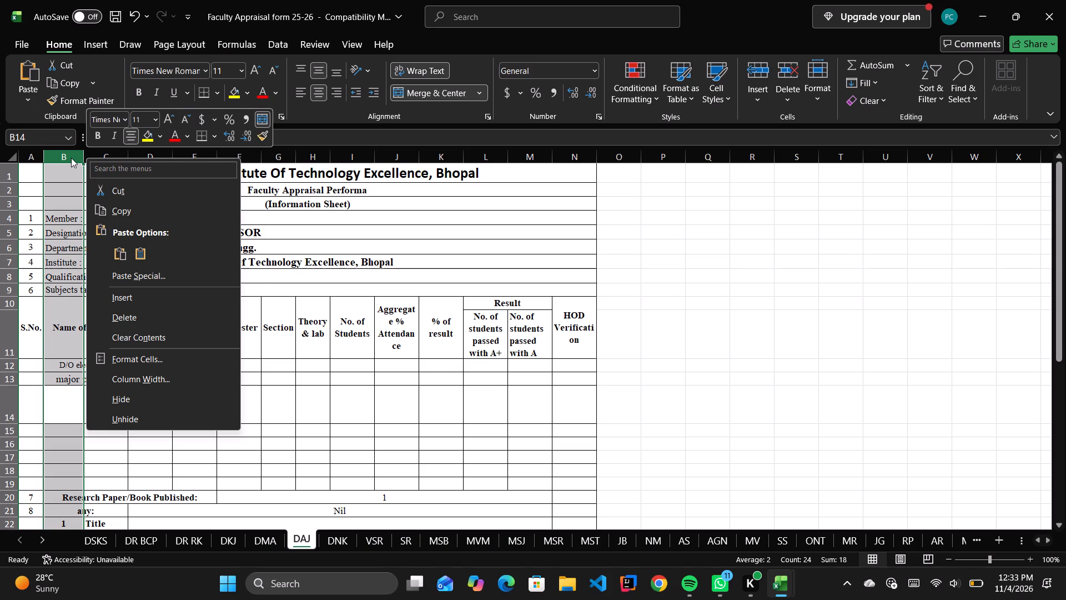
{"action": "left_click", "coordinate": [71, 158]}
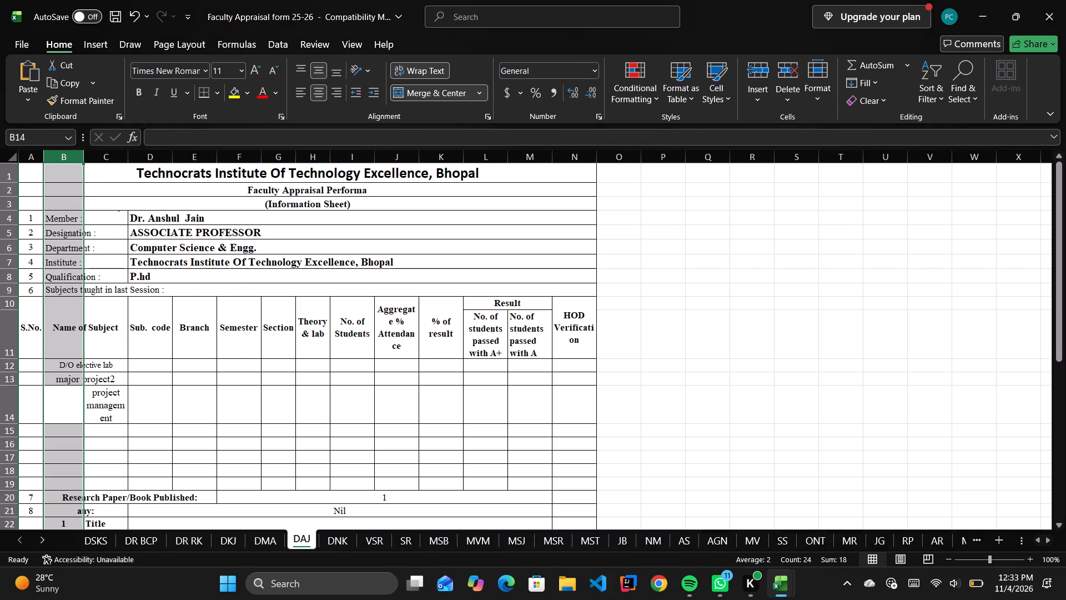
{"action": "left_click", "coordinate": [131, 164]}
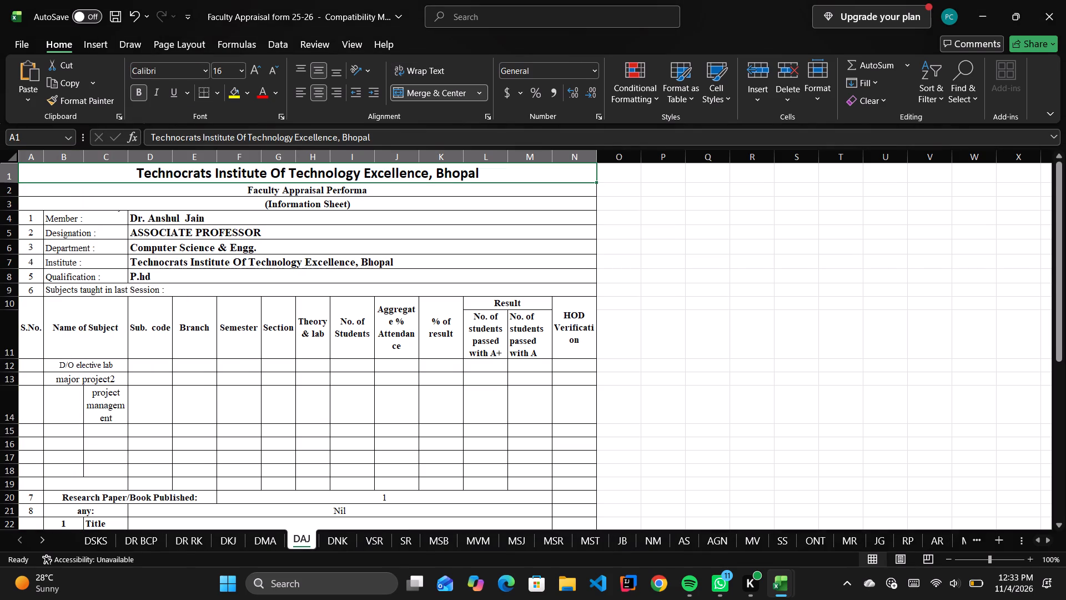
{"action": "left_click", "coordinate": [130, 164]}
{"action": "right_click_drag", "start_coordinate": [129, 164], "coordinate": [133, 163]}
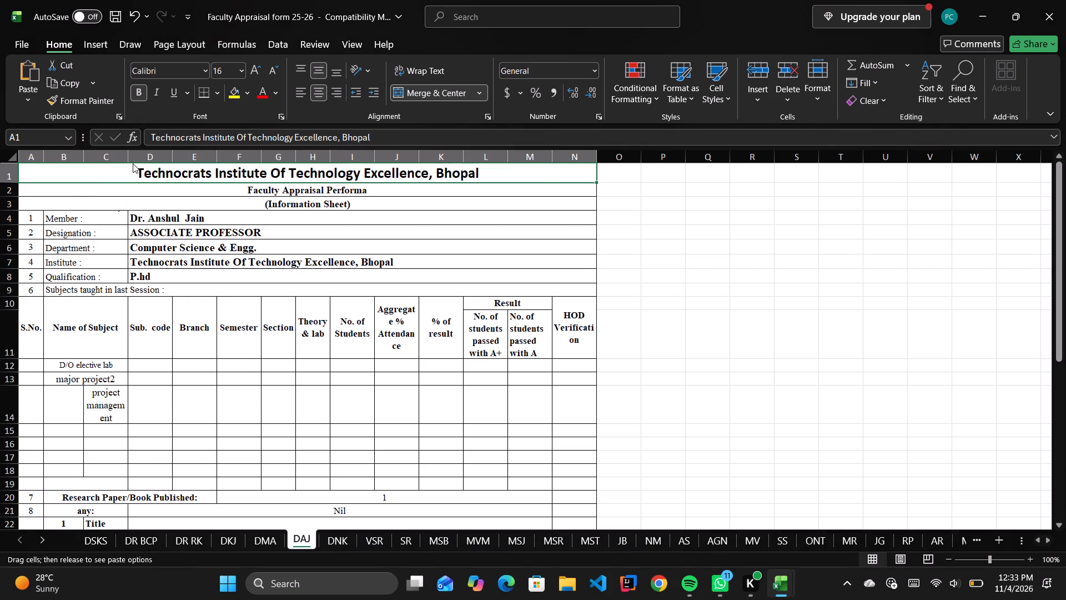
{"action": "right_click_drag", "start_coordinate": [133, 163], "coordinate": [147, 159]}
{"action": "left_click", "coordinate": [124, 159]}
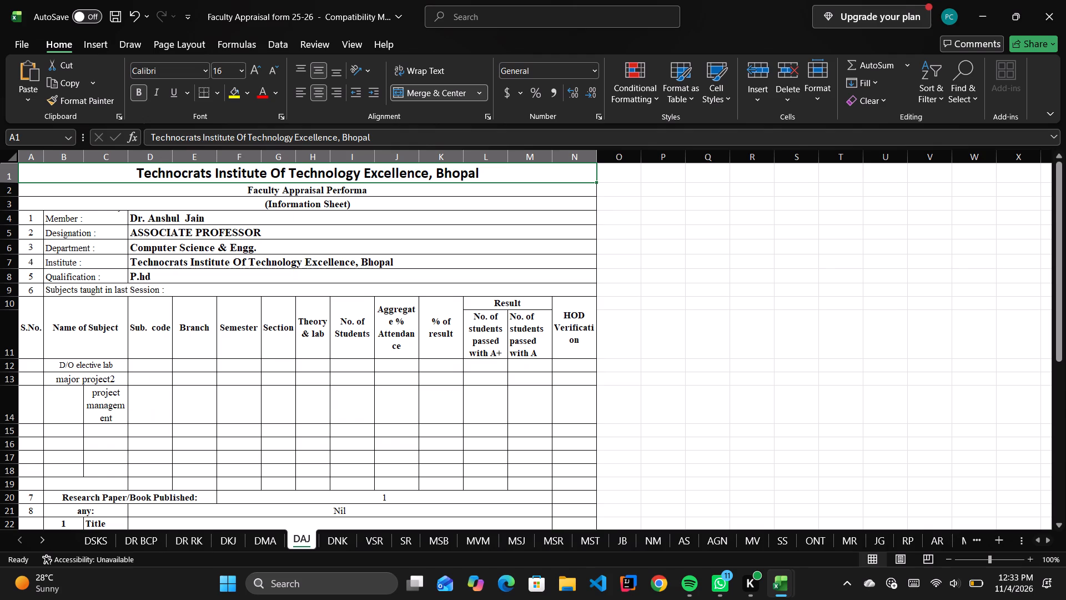
Widen column C enough for "project management" to fit on a single line.
{"action": "left_click_drag", "start_coordinate": [128, 162], "coordinate": [152, 162]}
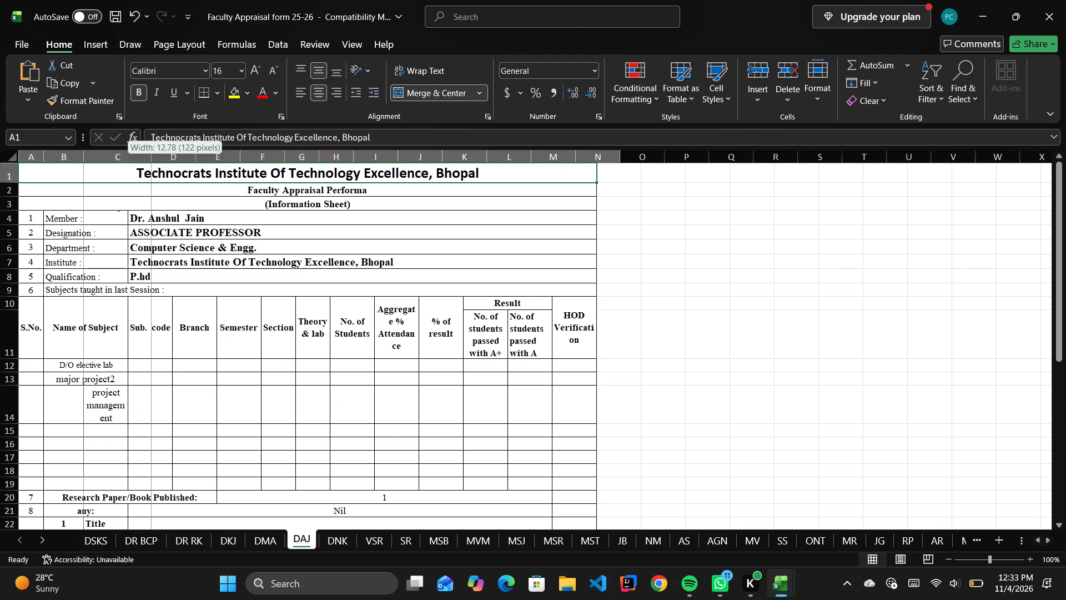
{"action": "left_click_drag", "start_coordinate": [152, 162], "coordinate": [171, 162]}
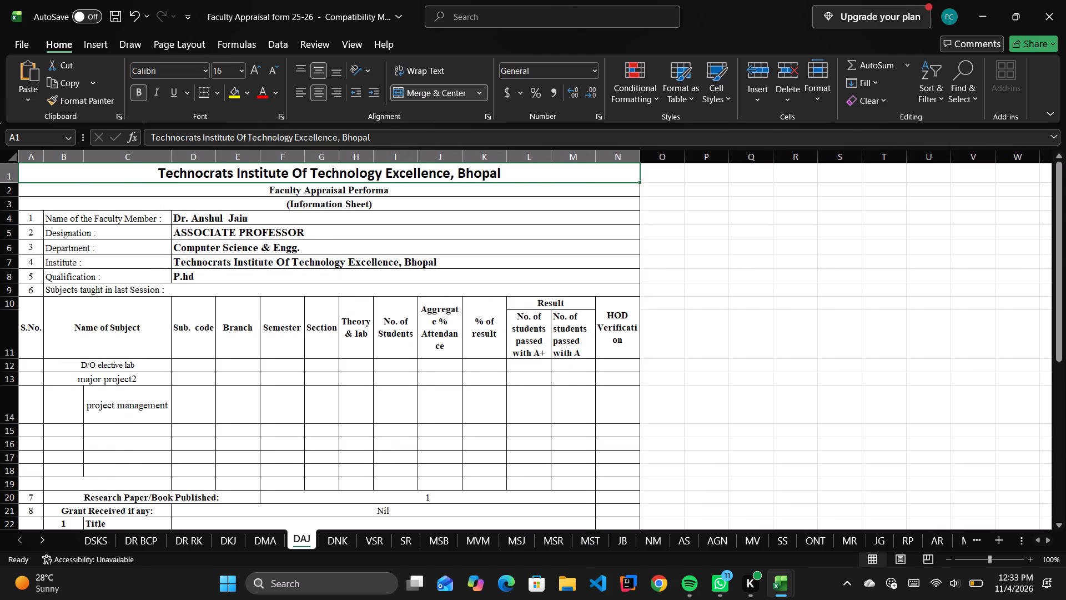
Clear cell B14, next to "project management", and commit the edit so row 14 refits its height.
{"action": "left_click", "coordinate": [83, 399]}
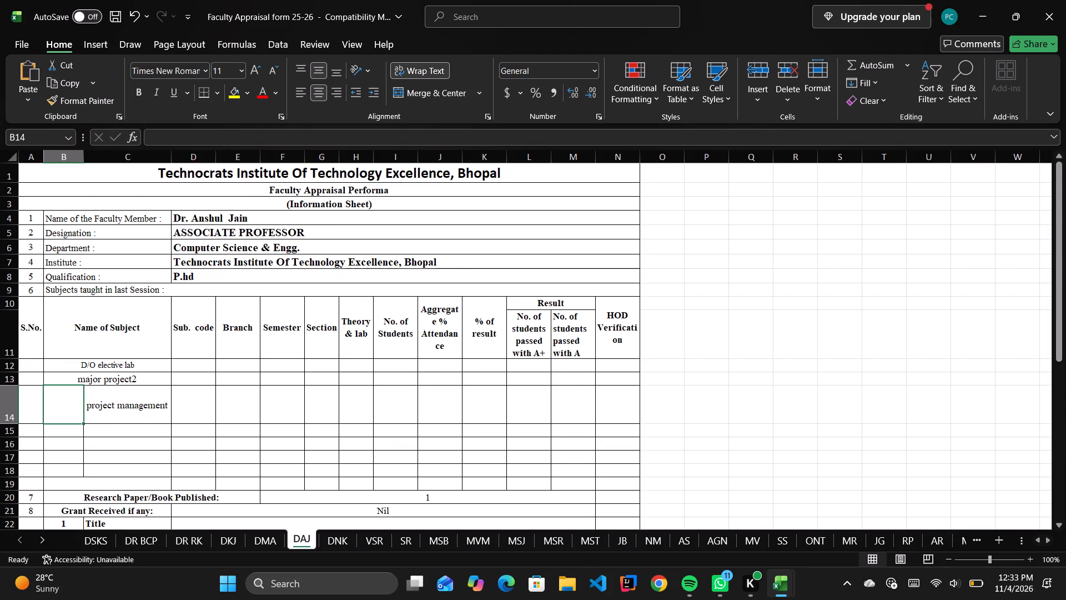
{"action": "left_click", "coordinate": [83, 399]}
{"action": "key", "text": "BackSpace"}
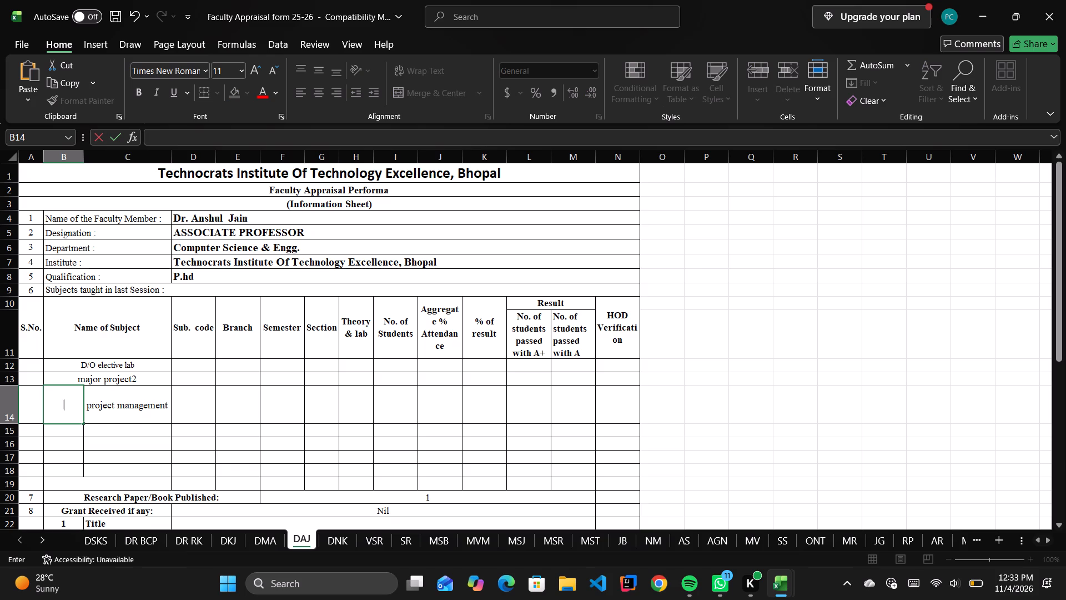
{"action": "left_click", "coordinate": [66, 401]}
{"action": "left_click", "coordinate": [95, 396]}
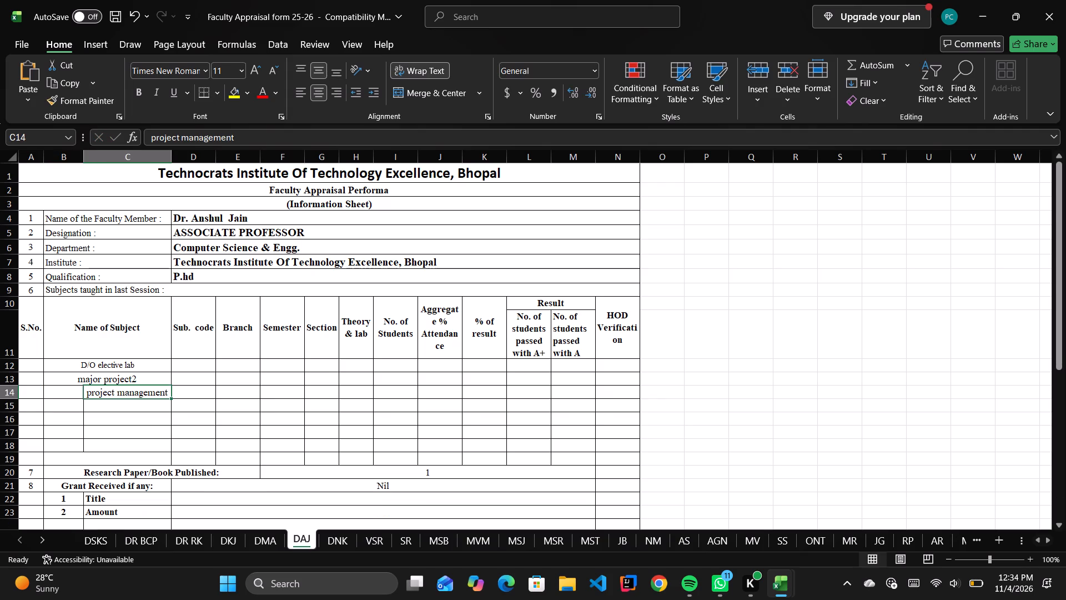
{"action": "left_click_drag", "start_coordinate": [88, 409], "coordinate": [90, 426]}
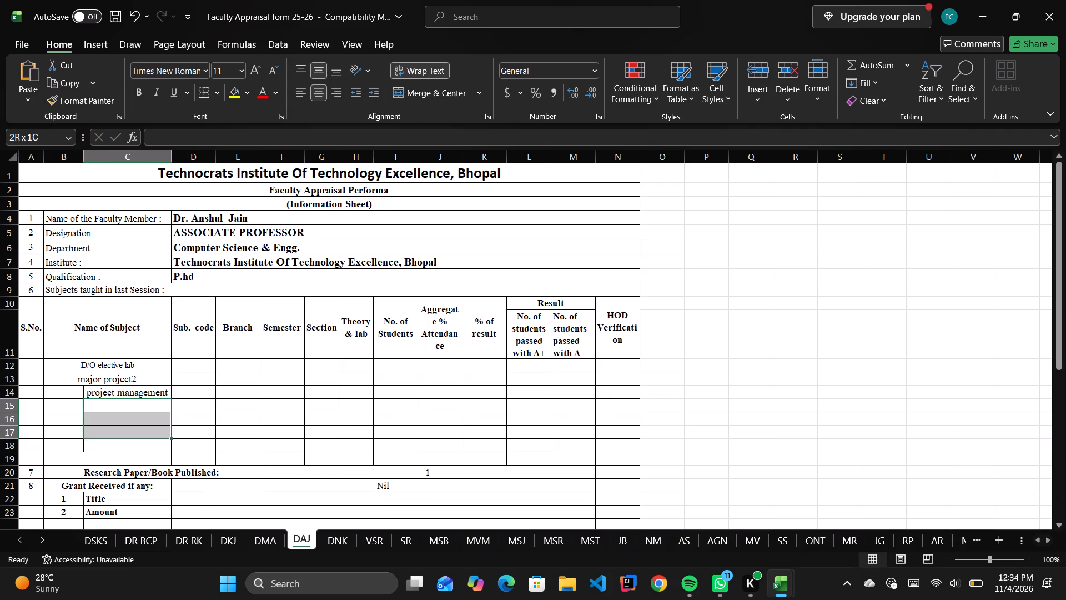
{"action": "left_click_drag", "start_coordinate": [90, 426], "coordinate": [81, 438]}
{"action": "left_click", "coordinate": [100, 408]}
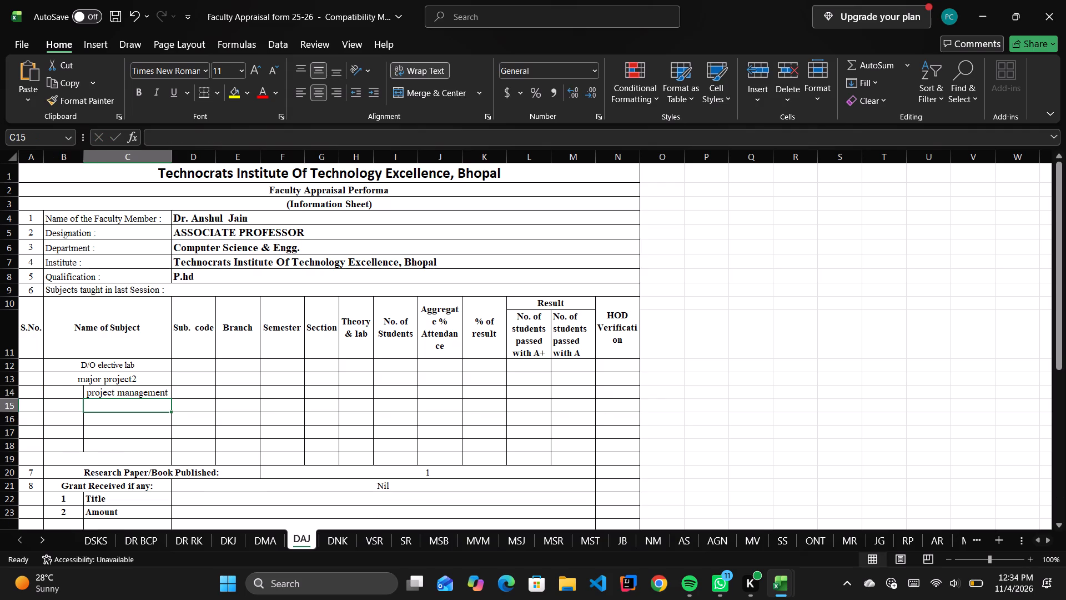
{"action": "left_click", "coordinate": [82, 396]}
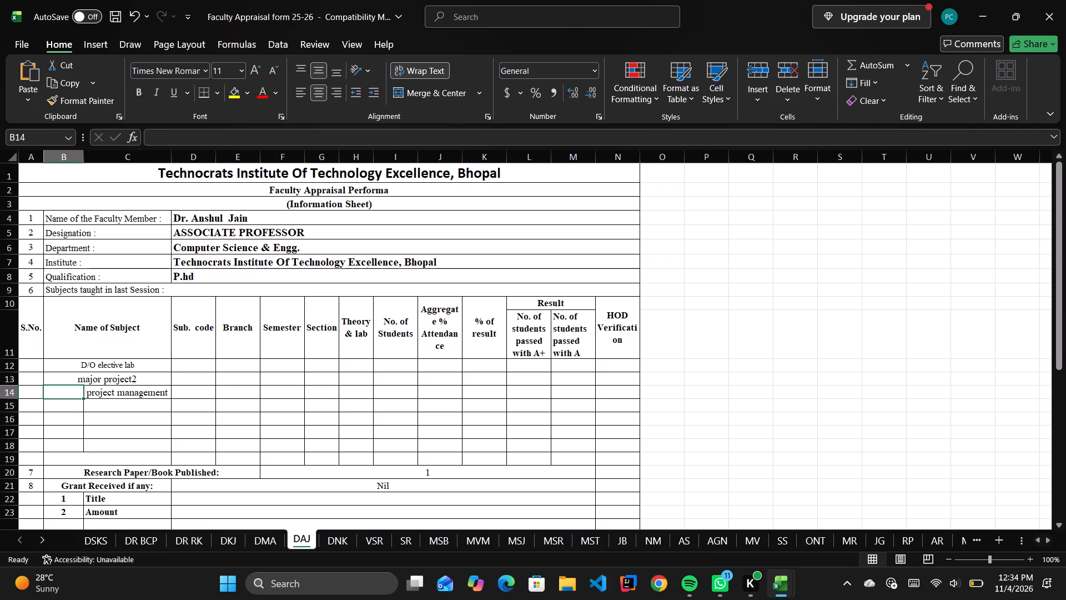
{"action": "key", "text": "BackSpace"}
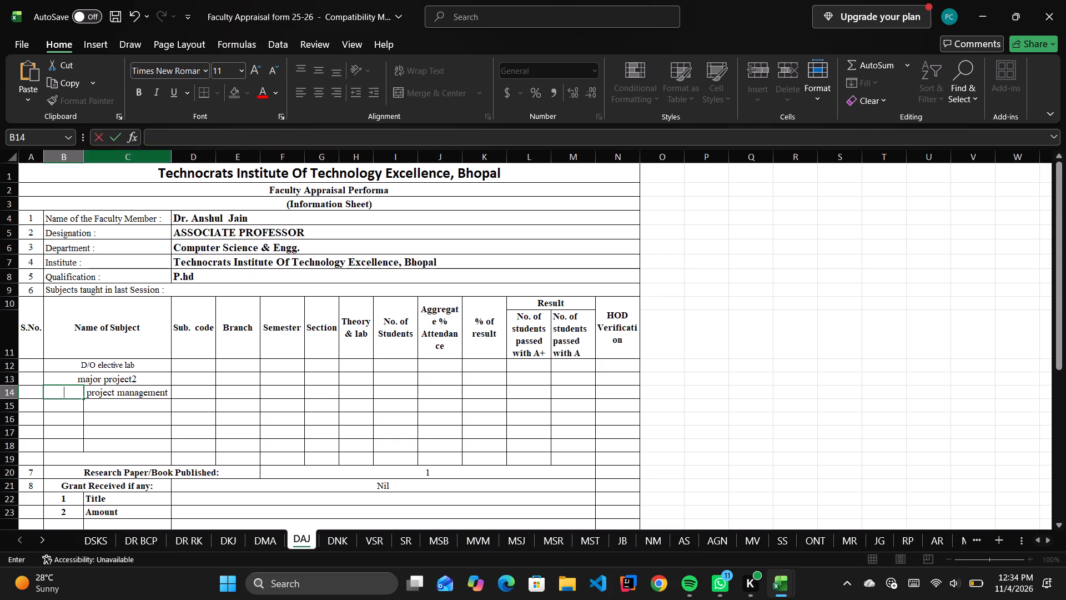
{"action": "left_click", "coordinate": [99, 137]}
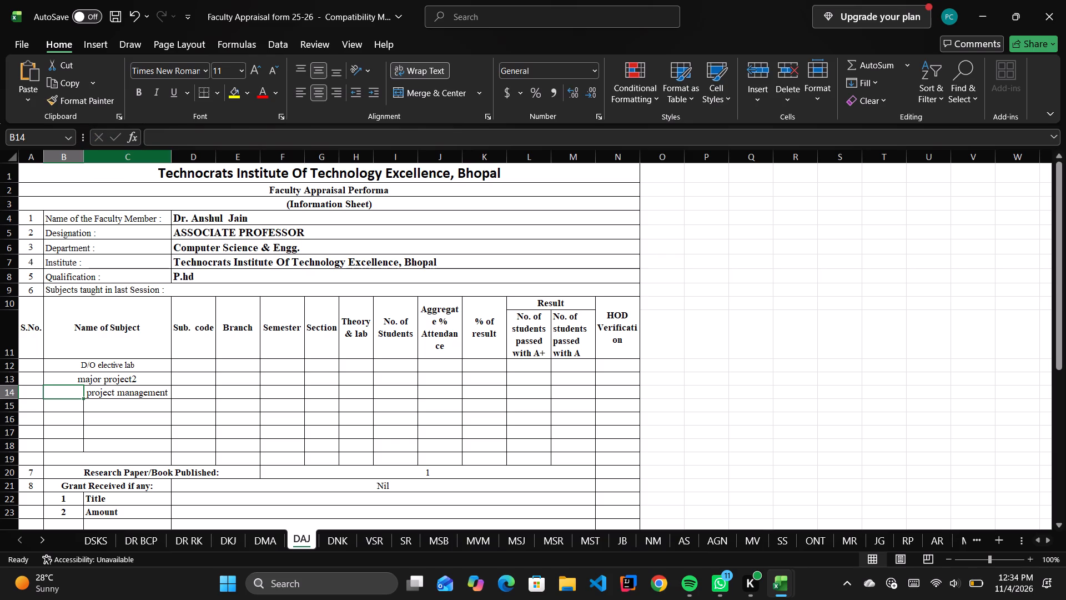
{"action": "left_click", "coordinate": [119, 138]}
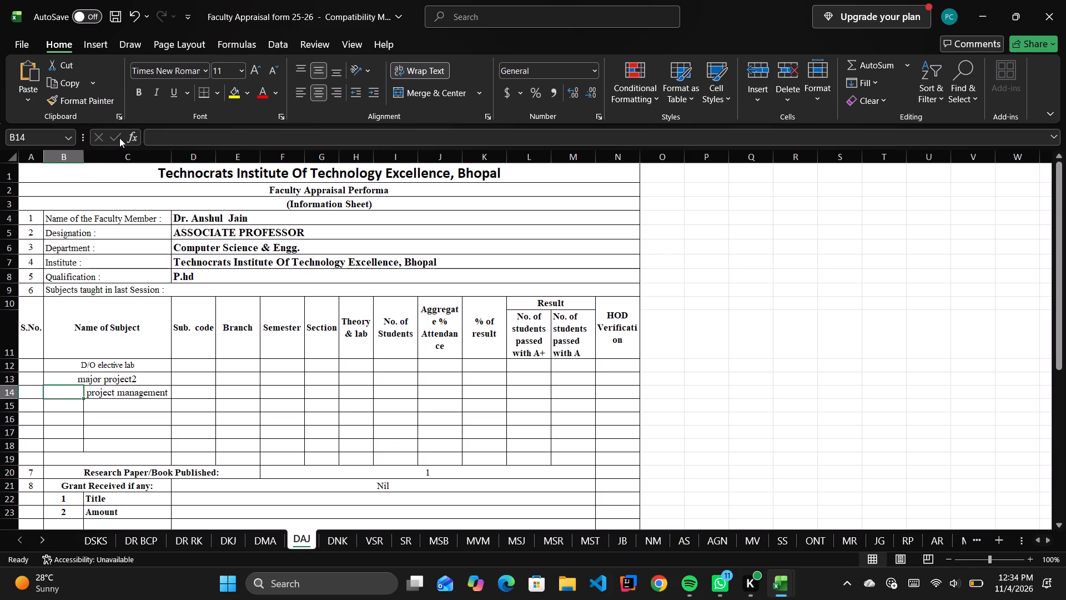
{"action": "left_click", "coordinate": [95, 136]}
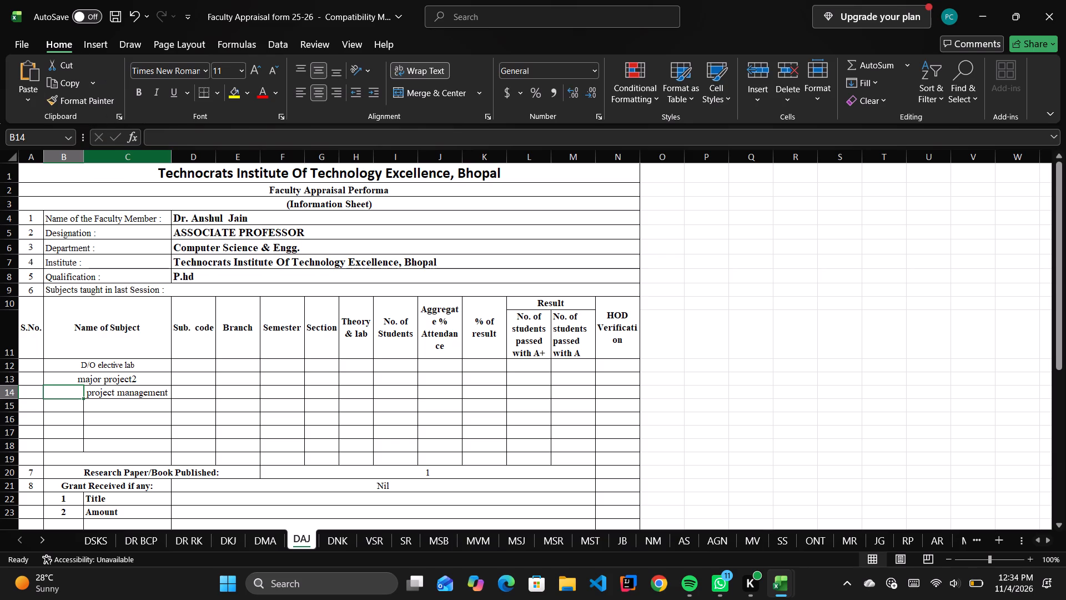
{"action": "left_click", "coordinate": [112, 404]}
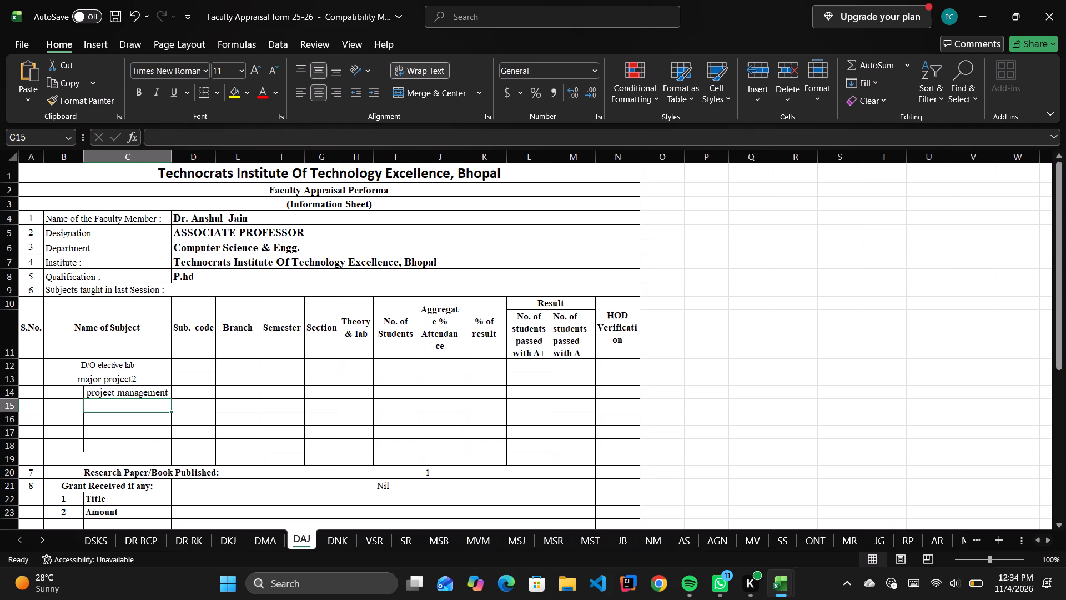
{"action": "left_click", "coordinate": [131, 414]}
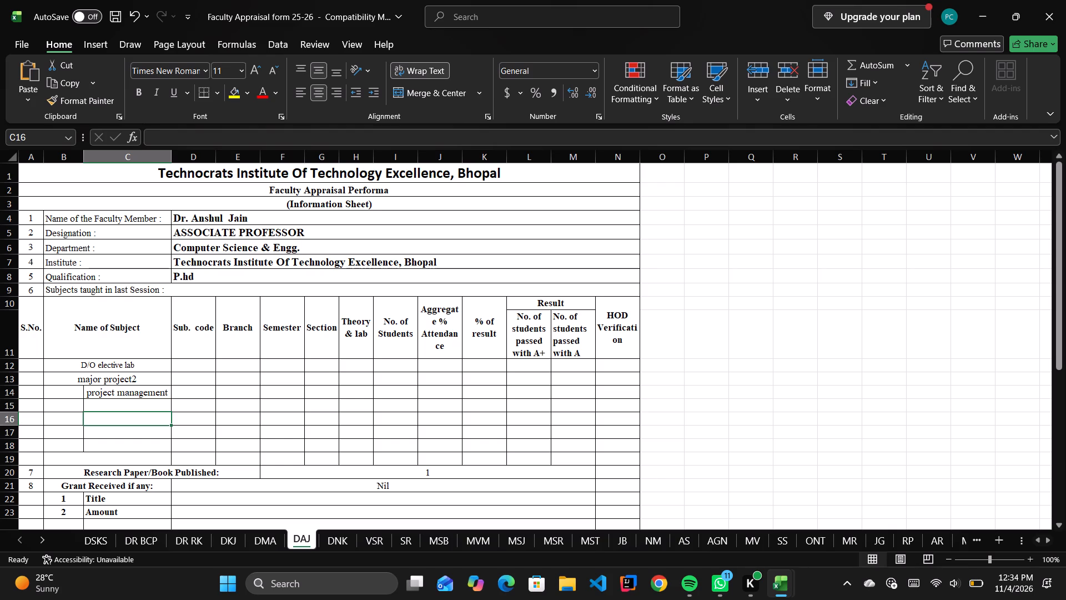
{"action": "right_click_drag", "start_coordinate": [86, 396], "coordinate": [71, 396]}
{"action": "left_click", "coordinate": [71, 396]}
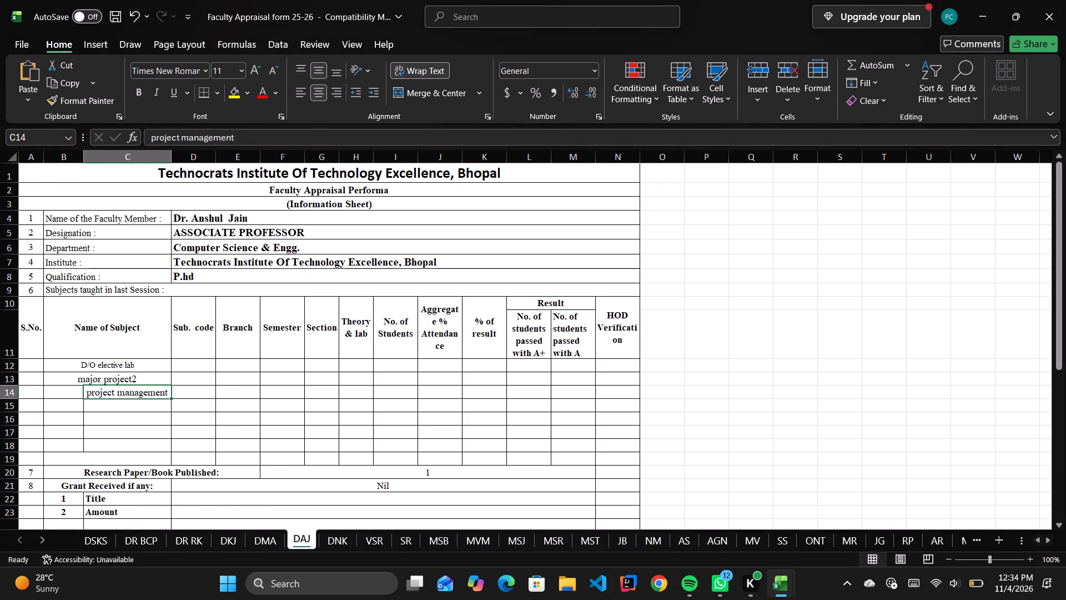
Adjust the width of column B, finishing with it fully collapsed so the subject names sit in column C alone.
{"action": "left_click_drag", "start_coordinate": [83, 154], "coordinate": [78, 153]}
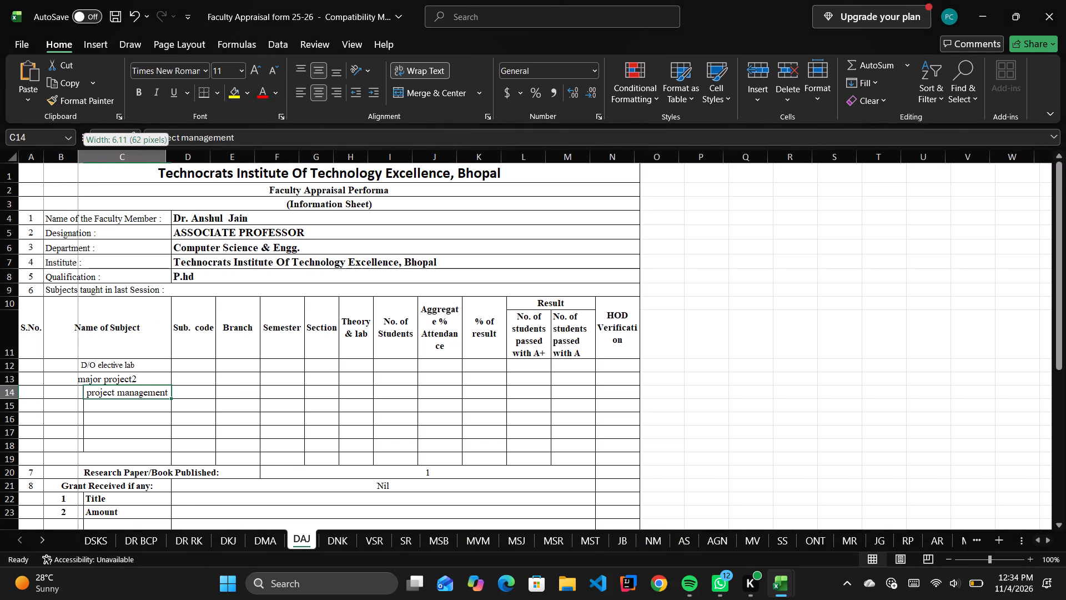
{"action": "left_click_drag", "start_coordinate": [78, 153], "coordinate": [208, 147]}
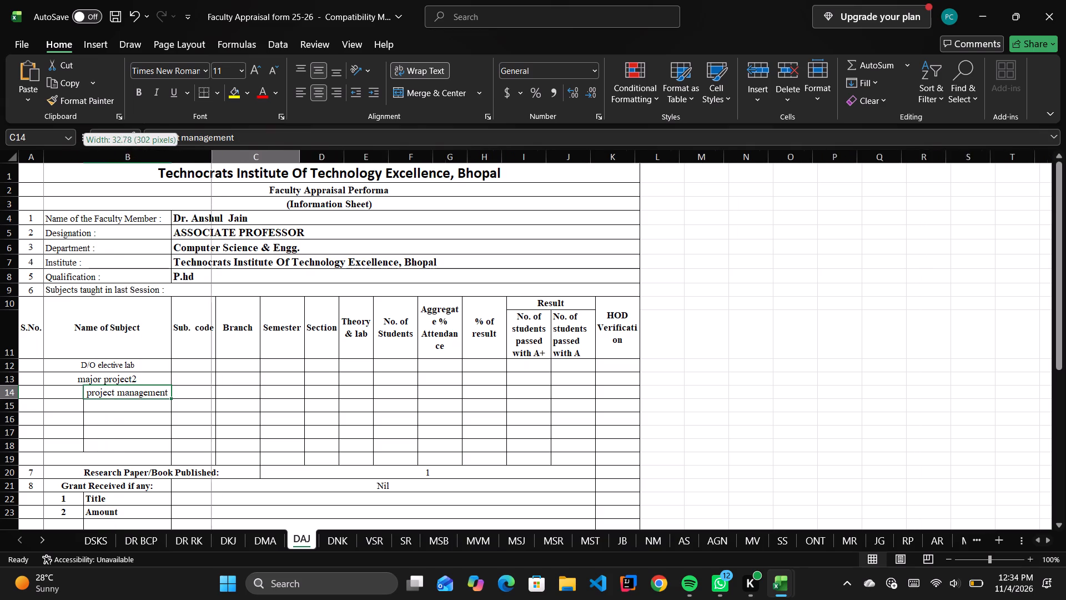
{"action": "left_click_drag", "start_coordinate": [208, 147], "coordinate": [170, 143]}
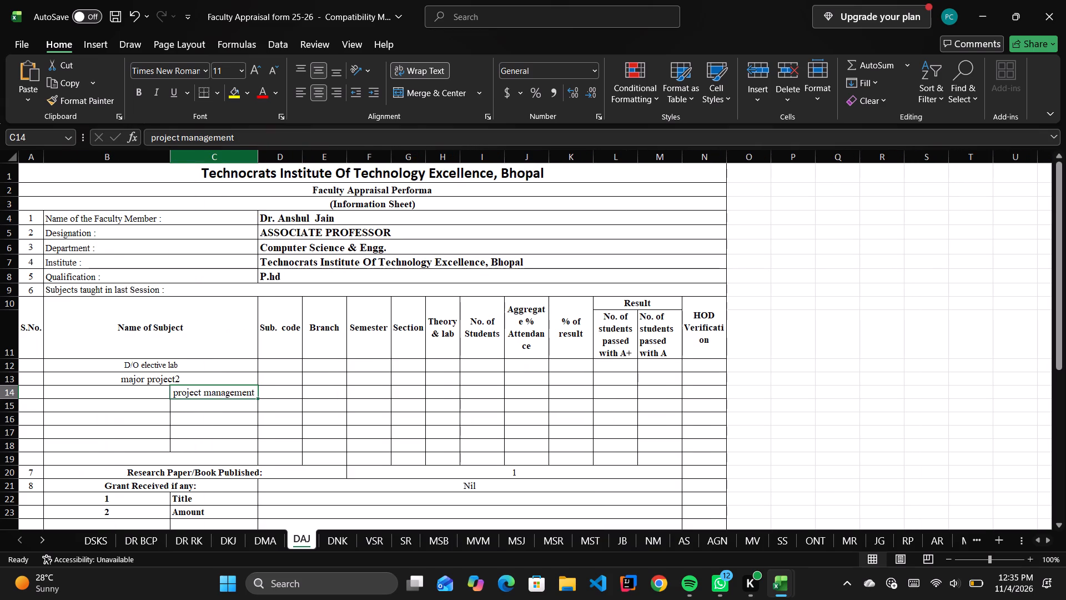
{"action": "left_click_drag", "start_coordinate": [172, 155], "coordinate": [114, 155]}
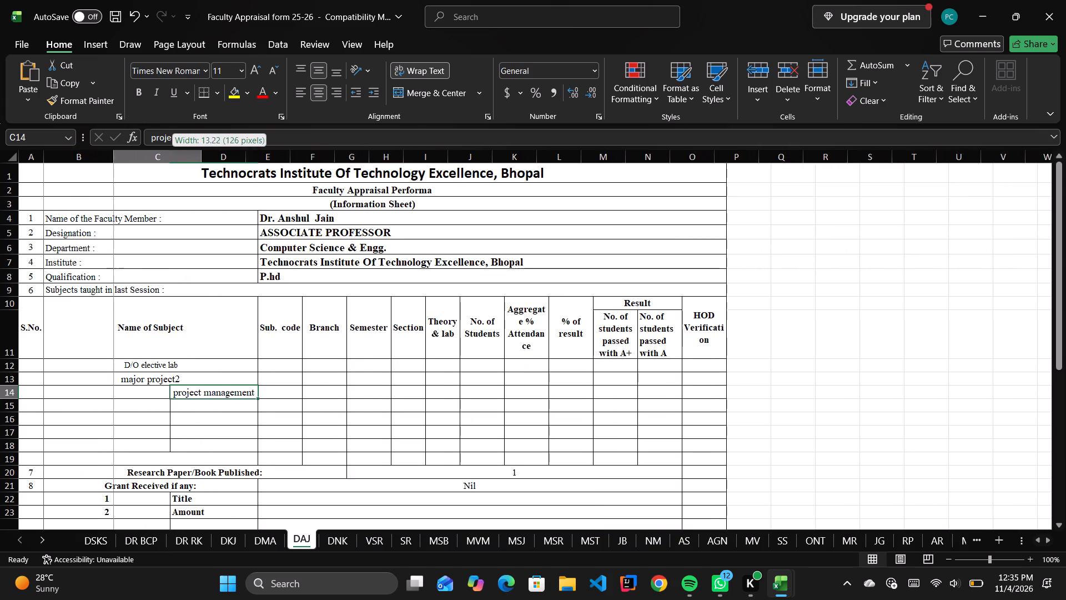
{"action": "left_click_drag", "start_coordinate": [114, 155], "coordinate": [110, 155]}
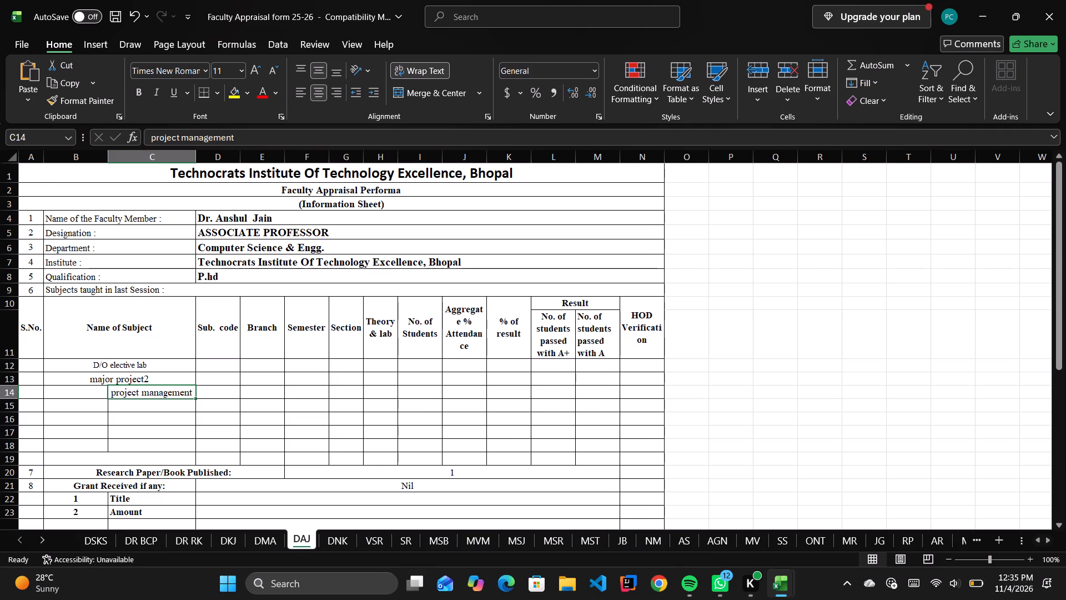
{"action": "left_click_drag", "start_coordinate": [109, 158], "coordinate": [71, 158]}
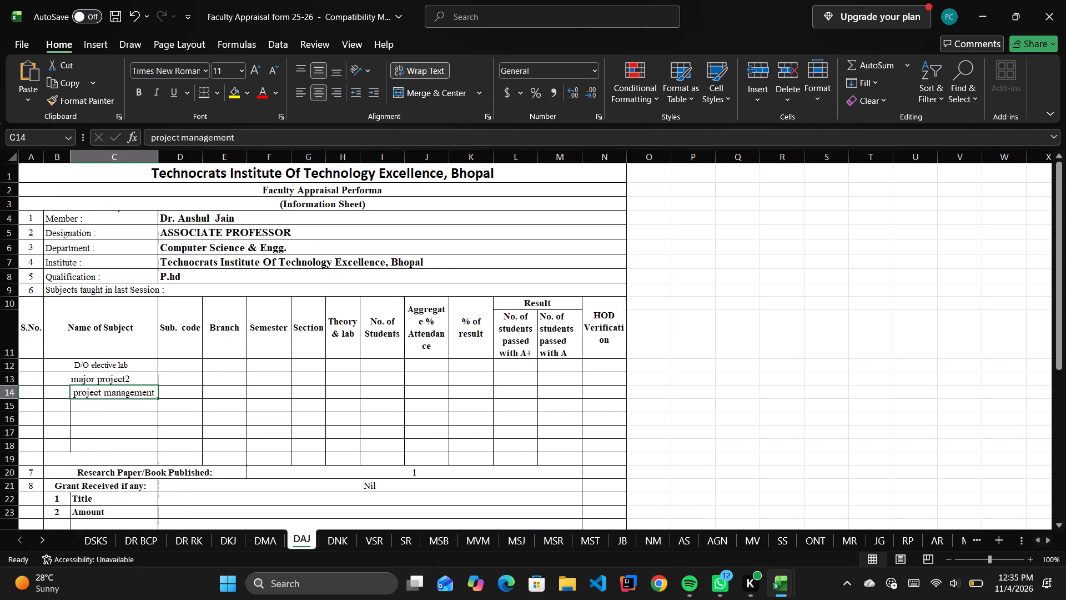
{"action": "left_click_drag", "start_coordinate": [71, 158], "coordinate": [48, 157]}
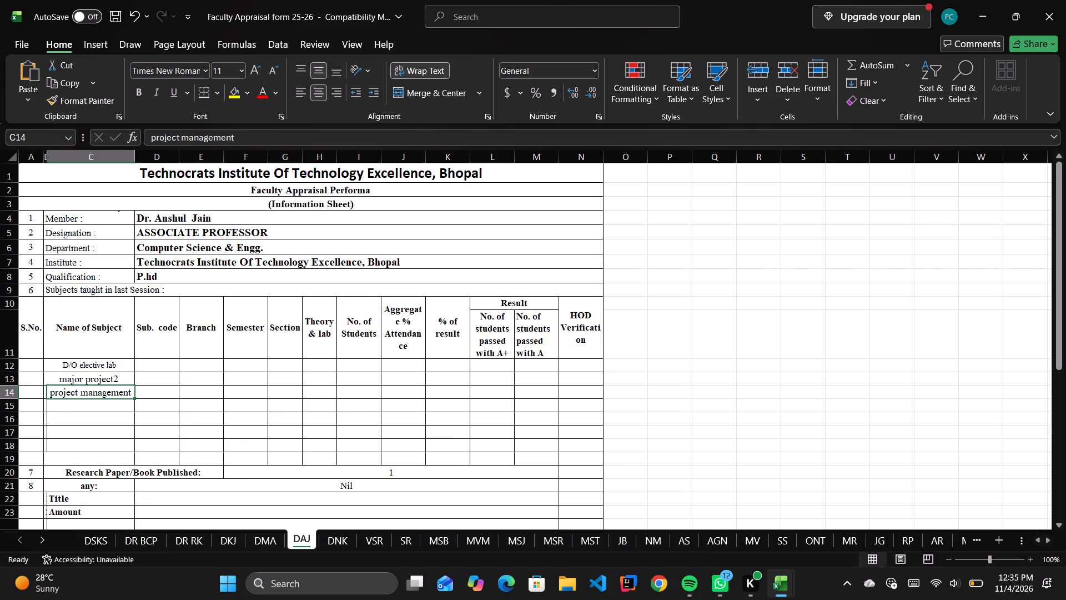
{"action": "left_click", "coordinate": [48, 156]}
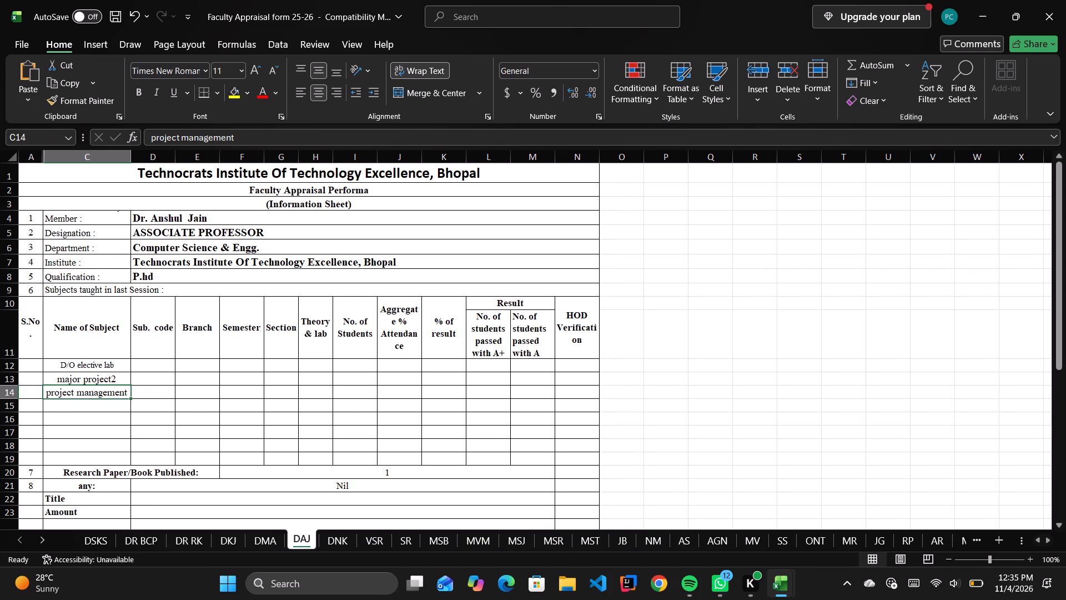
Enter "minor project2" as the subject name in cell C15, below "project management".
{"action": "left_click", "coordinate": [99, 411]}
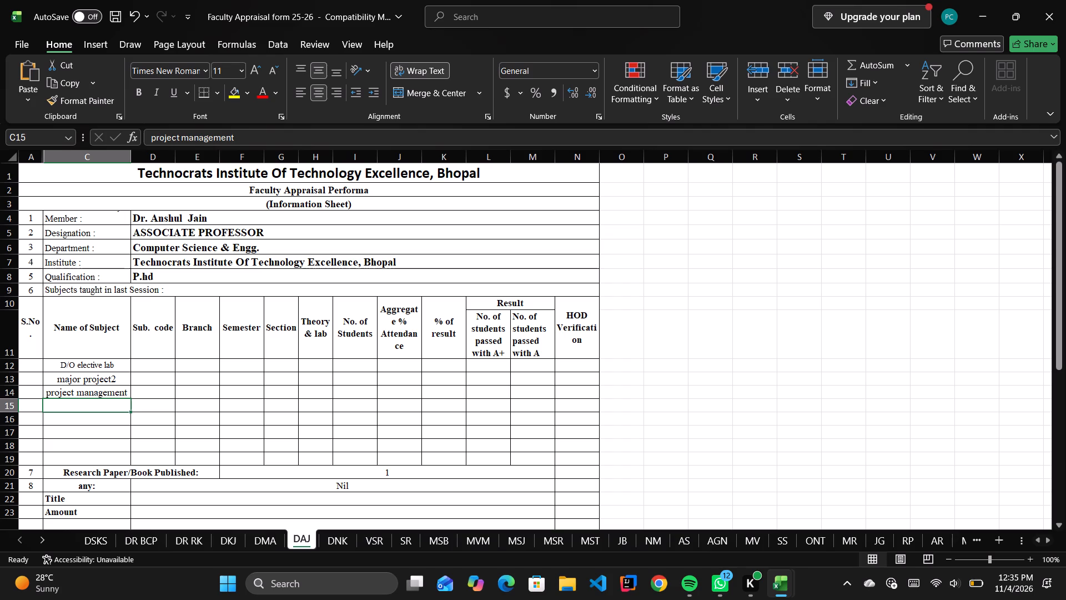
{"action": "type", "text": "minor project2"}
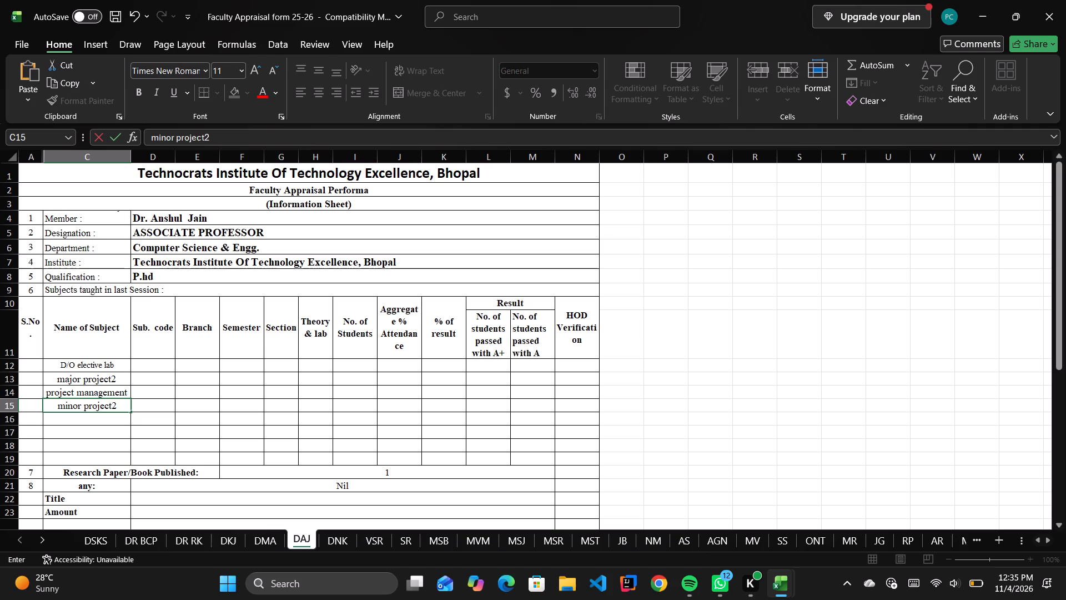
{"action": "left_click", "coordinate": [96, 418]}
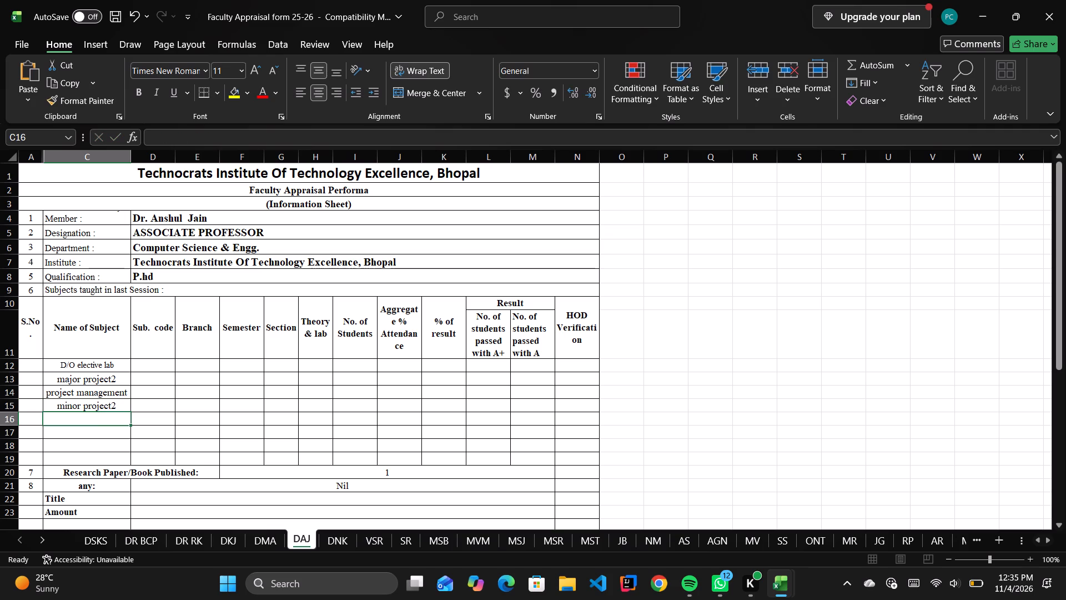
Fill in the subject codes for the four listed subjects, in row order: CS804, CS805, CS604(B) and CS608.
{"action": "left_click", "coordinate": [156, 366]}
{"action": "type", "text": "CS"}
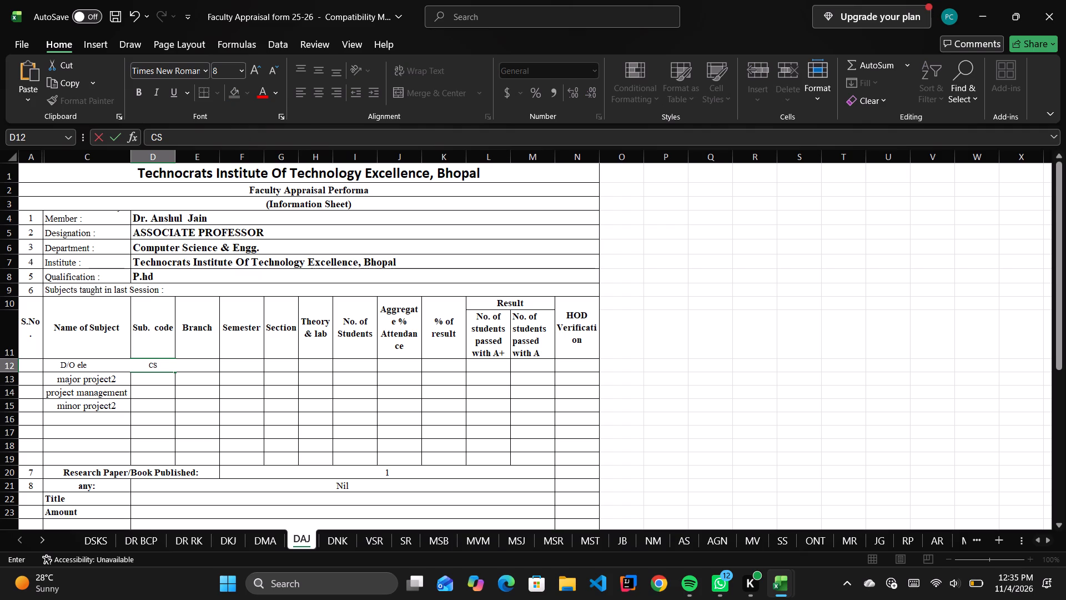
{"action": "type", "text": "804"}
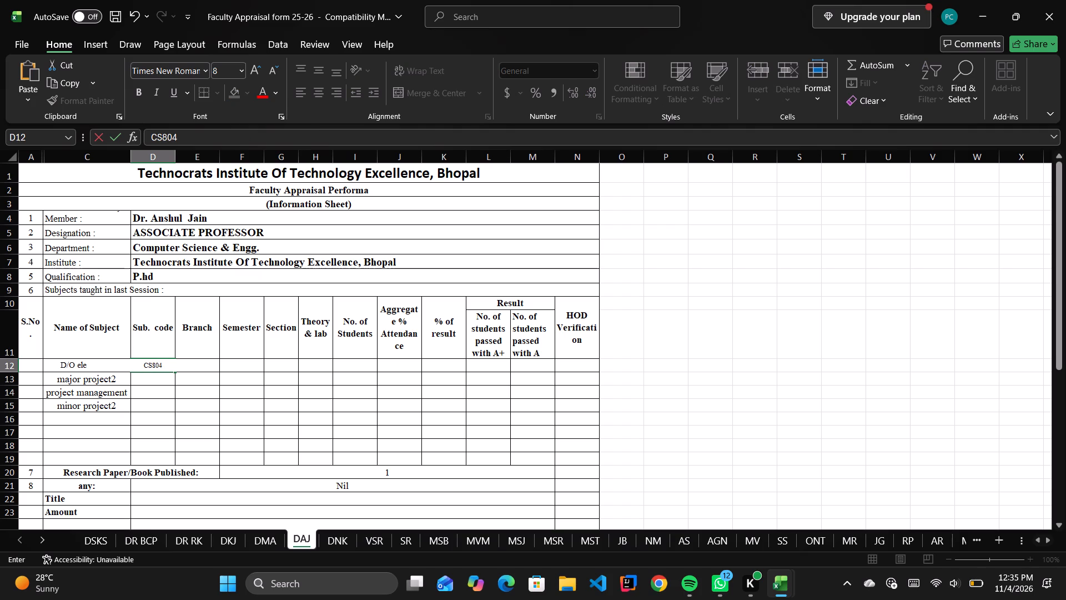
{"action": "left_click", "coordinate": [156, 381]}
{"action": "type", "text": "CS"}
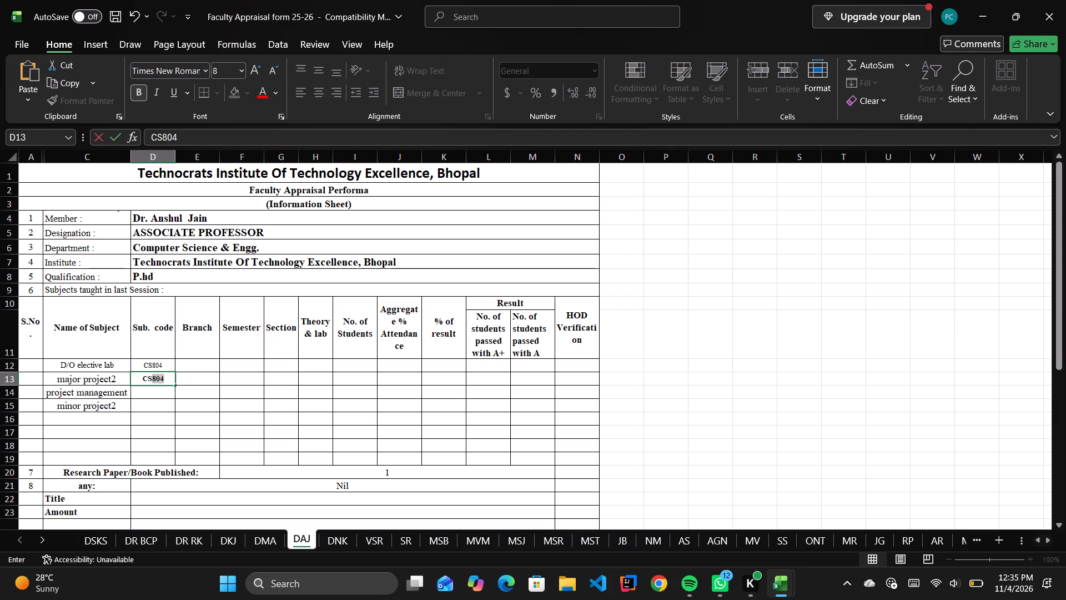
{"action": "type", "text": "805"}
{"action": "left_click", "coordinate": [155, 394]}
{"action": "type", "text": "CS"}
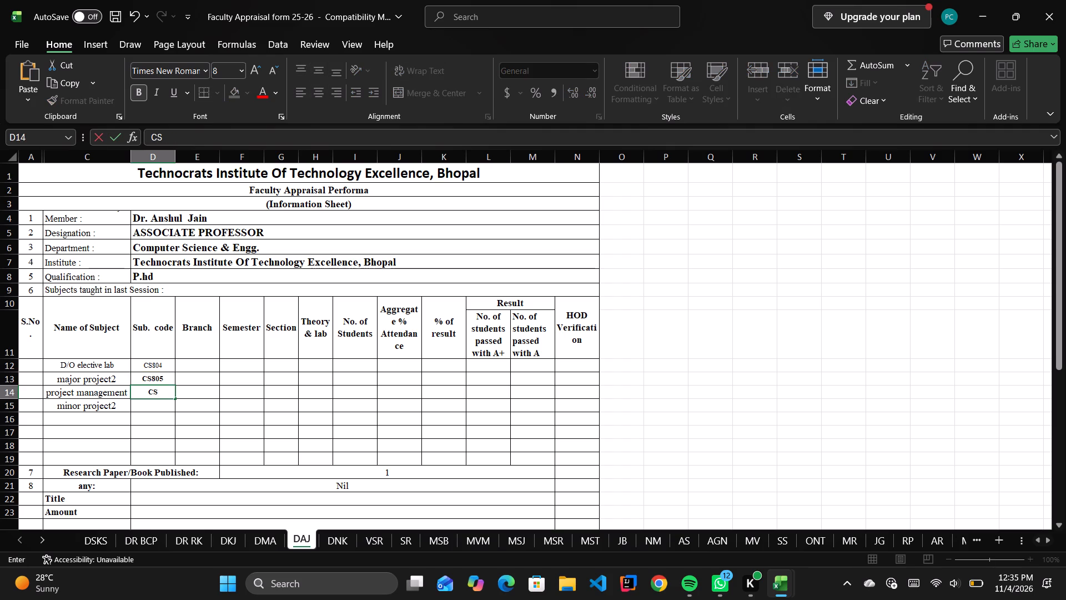
{"action": "type", "text": "604"}
{"action": "key", "text": "shift+parenleft"}
{"action": "key", "text": "shift+b"}
{"action": "key", "text": "shift+parenright"}
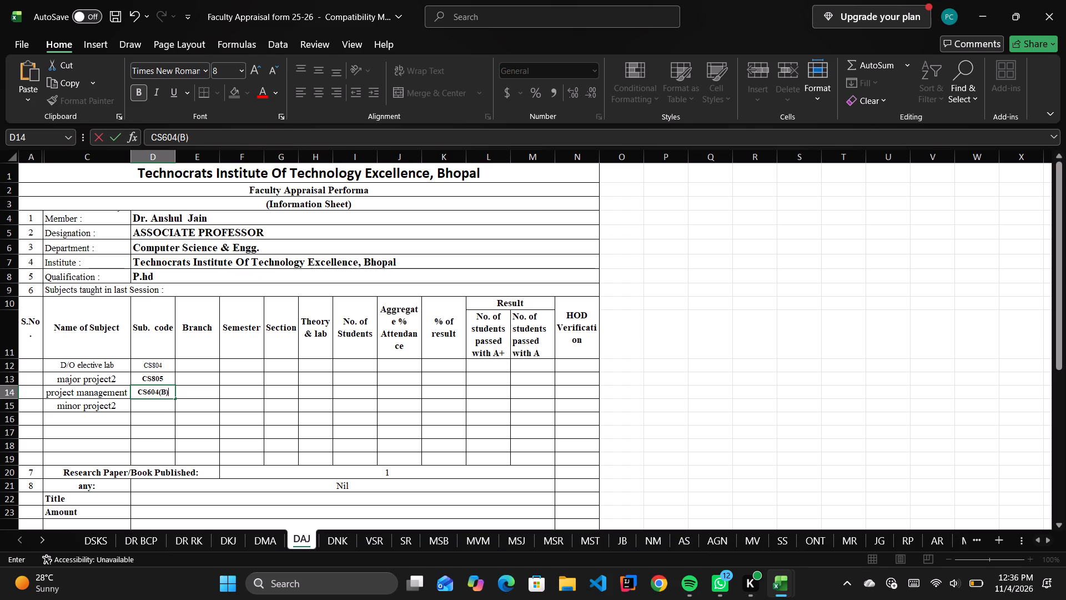
{"action": "left_click", "coordinate": [149, 407]}
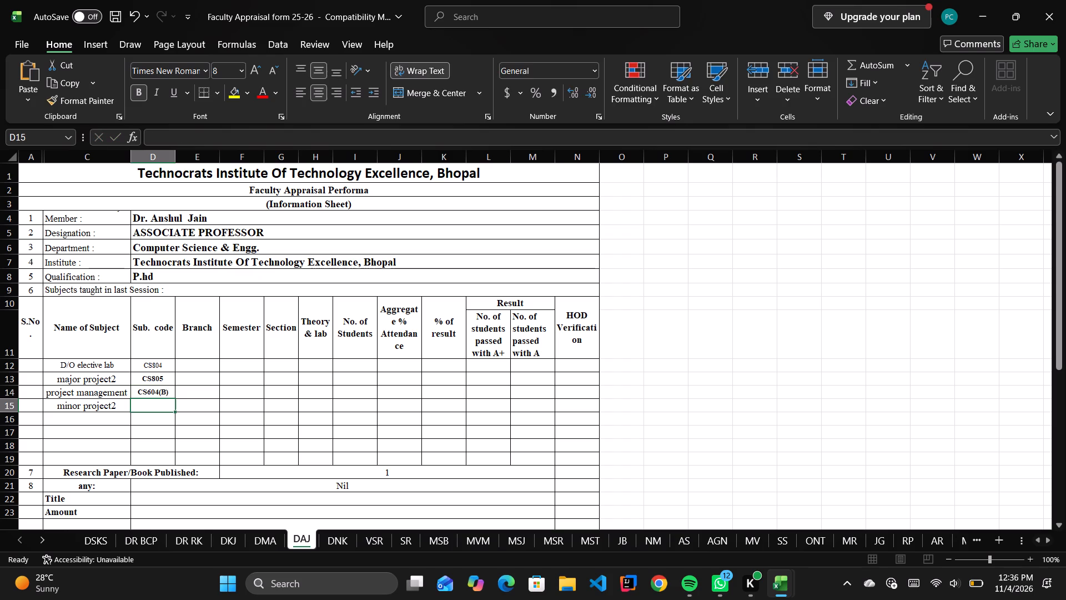
{"action": "type", "text": "CS"}
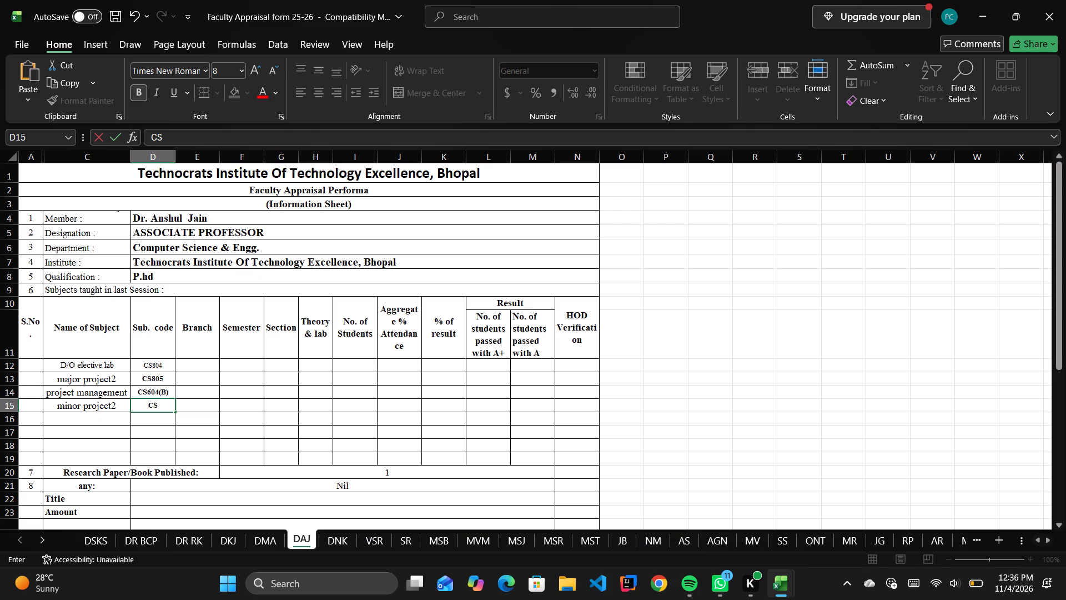
{"action": "type", "text": "608"}
Fill in CSE as the branch for all four listed subjects, in cells E12 to E15.
{"action": "left_click", "coordinate": [199, 363]}
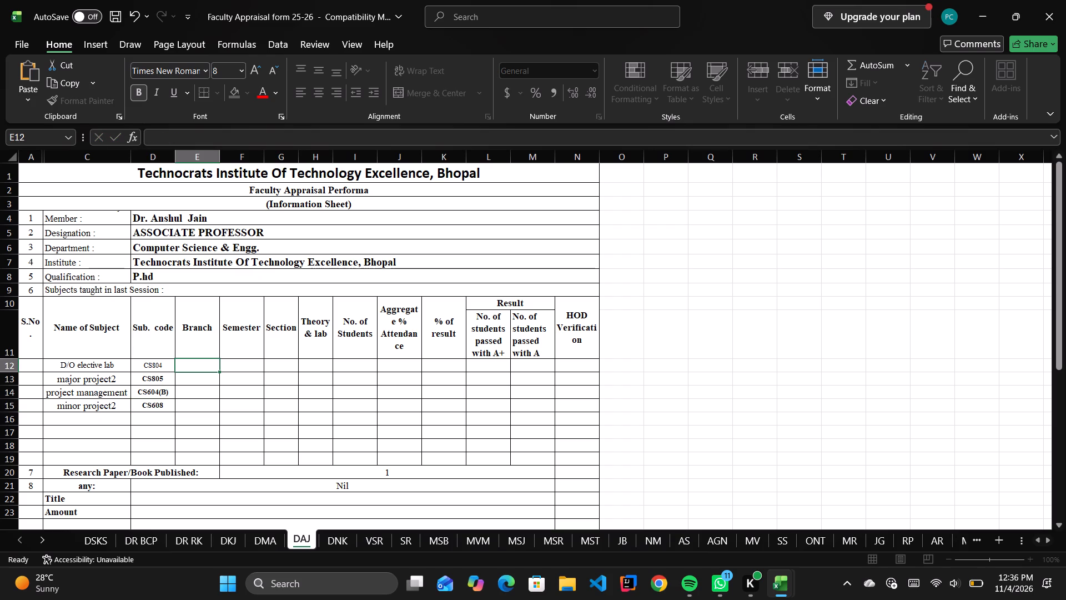
{"action": "type", "text": "CSE"}
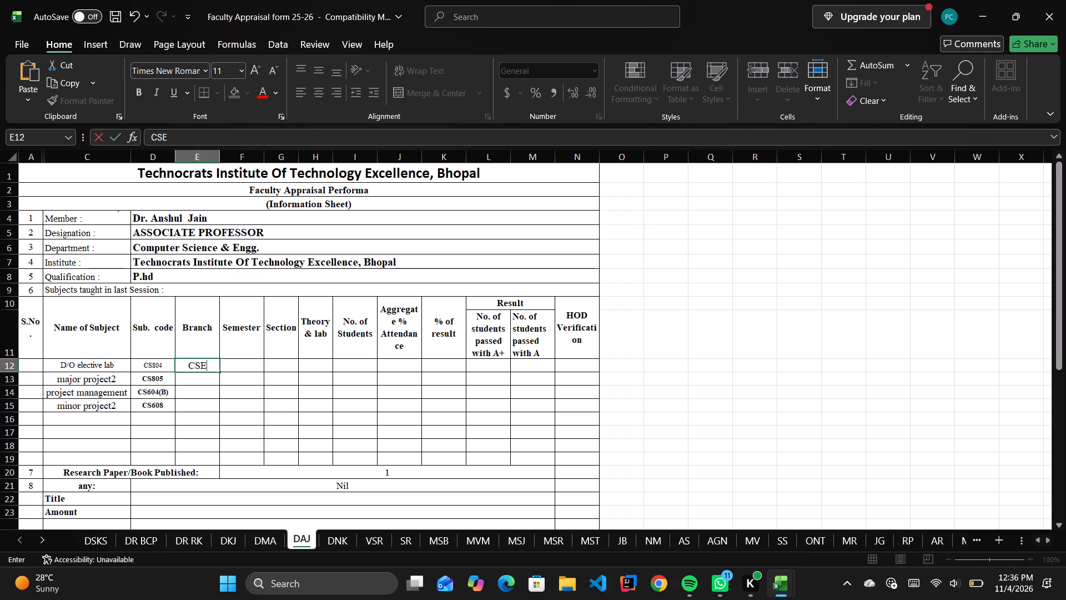
{"action": "left_click", "coordinate": [196, 374]}
{"action": "type", "text": "CSE"}
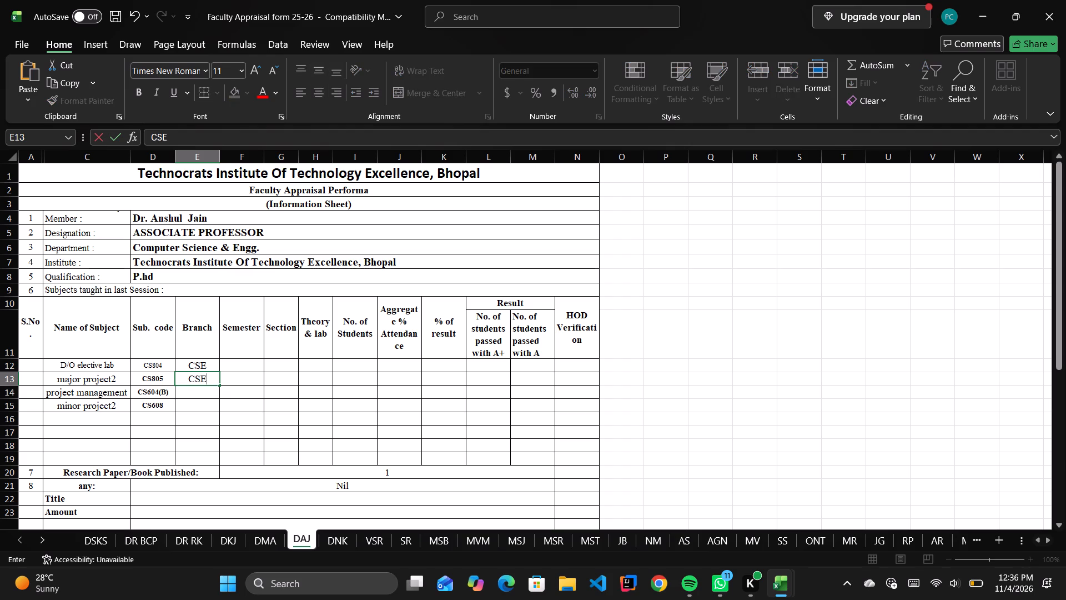
{"action": "left_click", "coordinate": [196, 394]}
{"action": "type", "text": "CSE"}
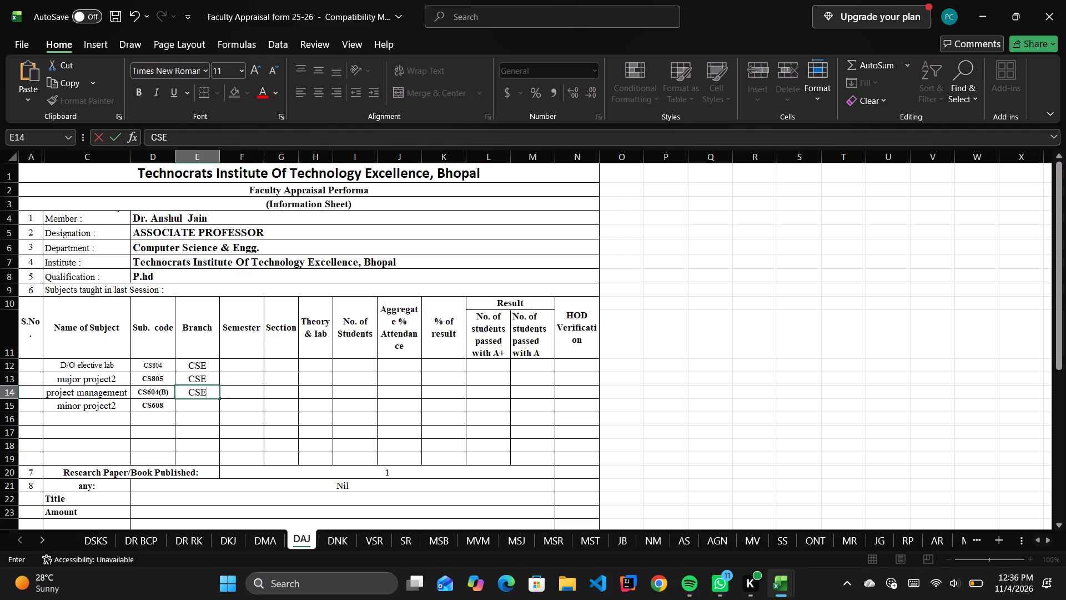
{"action": "left_click", "coordinate": [196, 412]}
{"action": "type", "text": "CSE"}
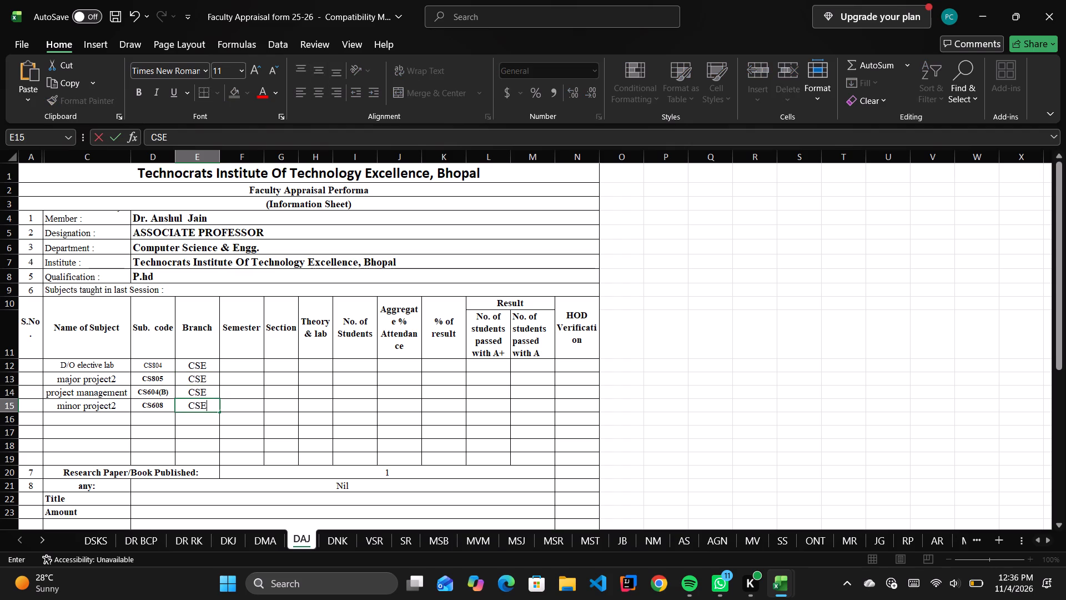
Fill in the semesters in cells F12 to F15: 8 for D/O elective lab and major project2, 6 for project management and minor project2.
{"action": "left_click", "coordinate": [249, 365]}
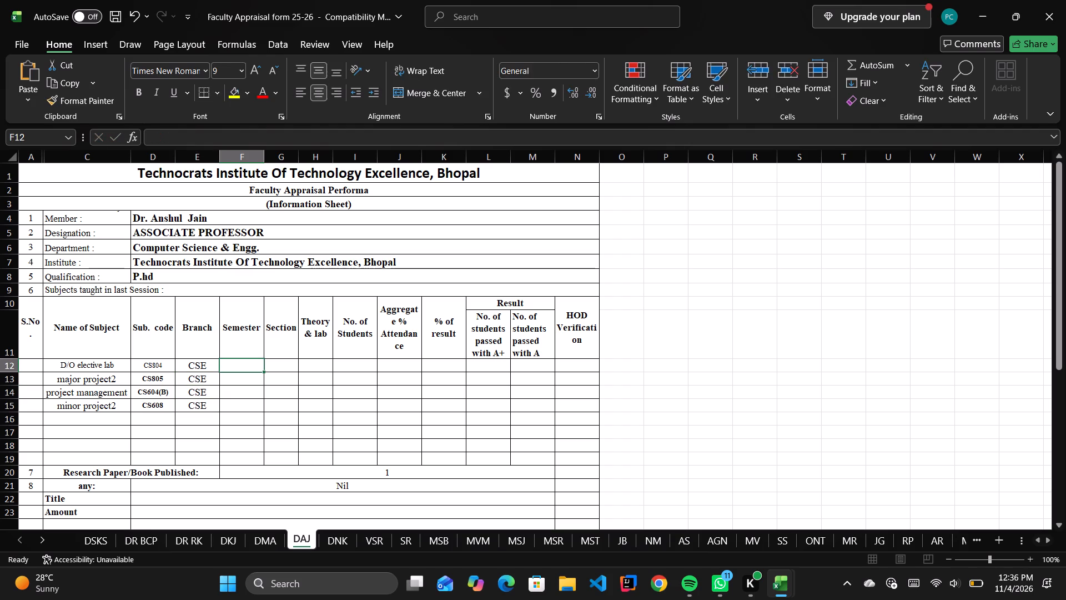
{"action": "type", "text": "CS"}
{"action": "key", "text": "BackSpace"}
{"action": "key", "text": "BackSpace"}
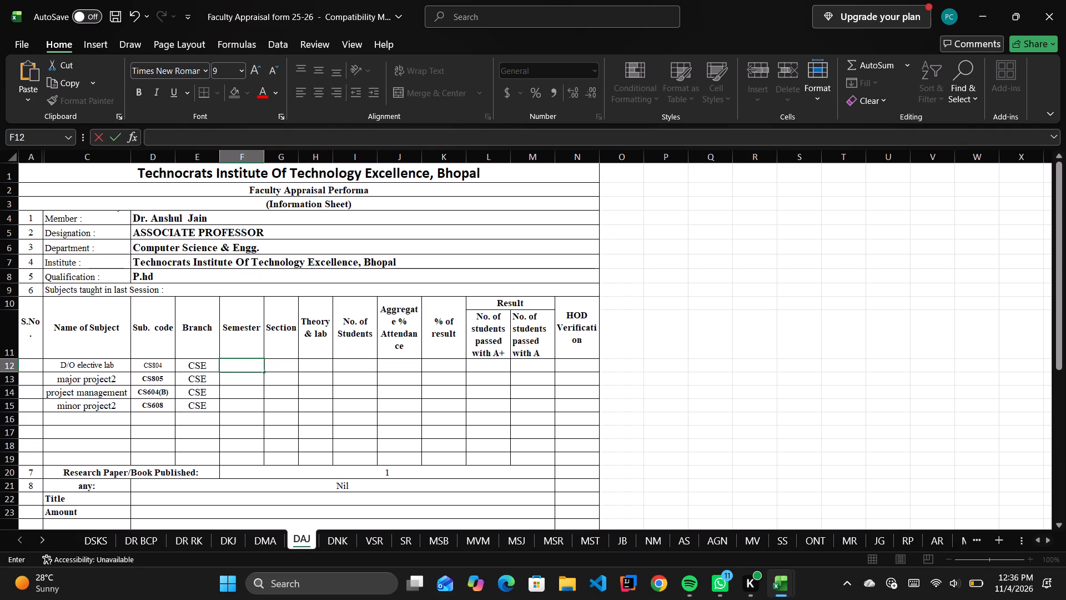
{"action": "key", "text": "6"}
{"action": "key", "text": "BackSpace"}
{"action": "key", "text": "8"}
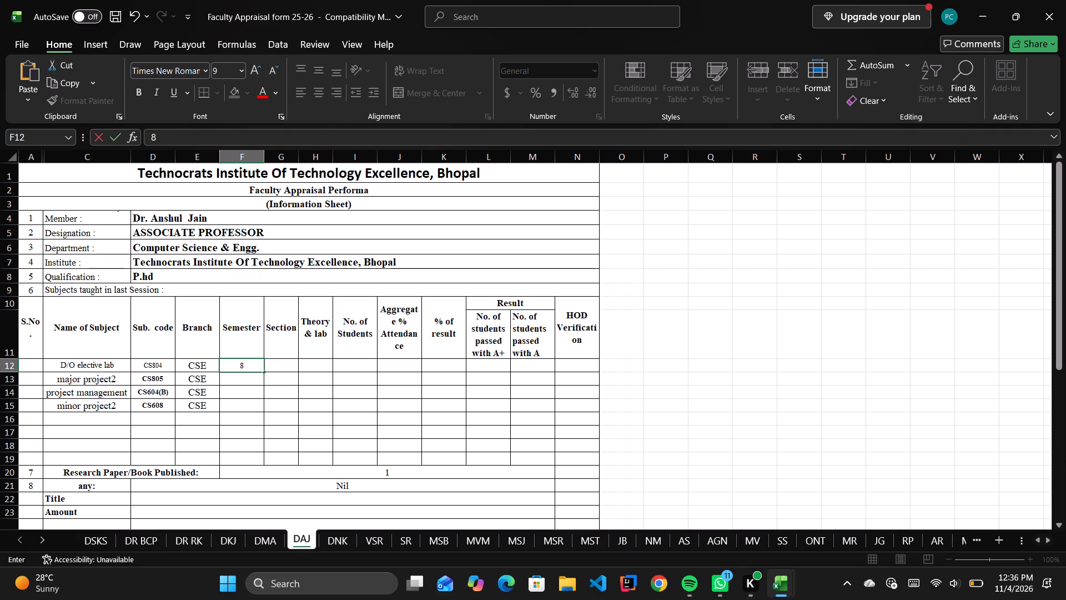
{"action": "left_click", "coordinate": [248, 378]}
{"action": "key", "text": "8"}
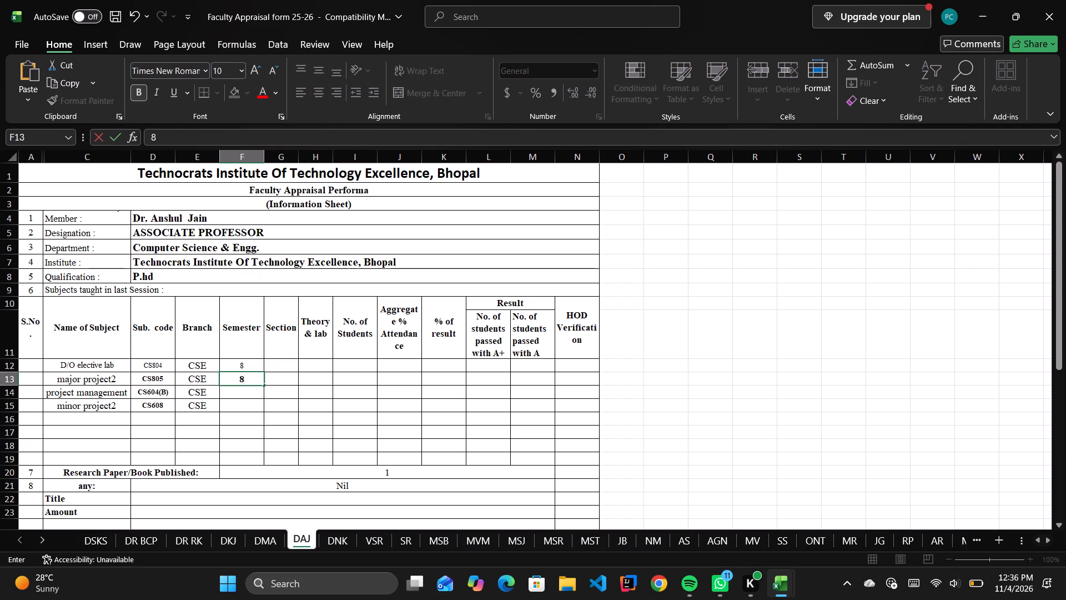
{"action": "left_click", "coordinate": [248, 392]}
{"action": "key", "text": "6"}
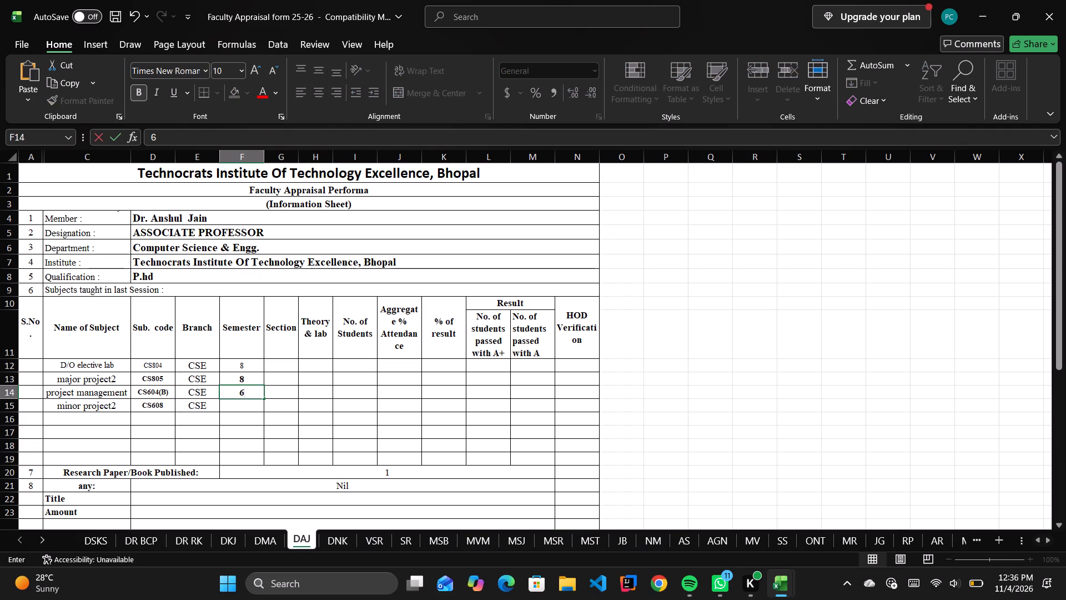
{"action": "left_click", "coordinate": [246, 407]}
{"action": "key", "text": "6"}
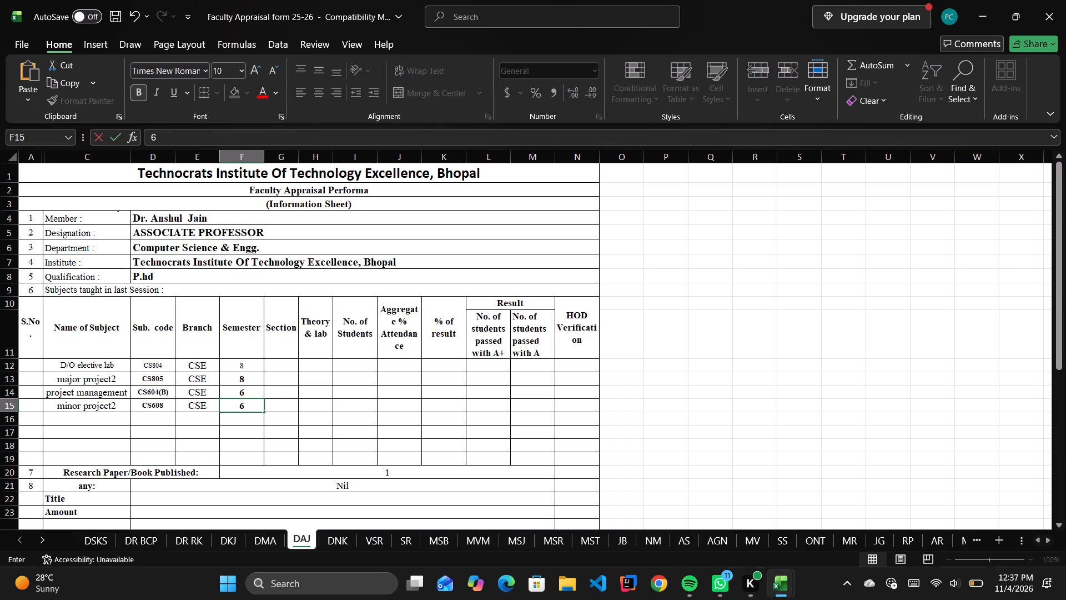
Fill in the sections for the four subjects in cells G12 to G15, in row order: CS2, CS4, CS2 and CS1.
{"action": "left_click", "coordinate": [283, 364]}
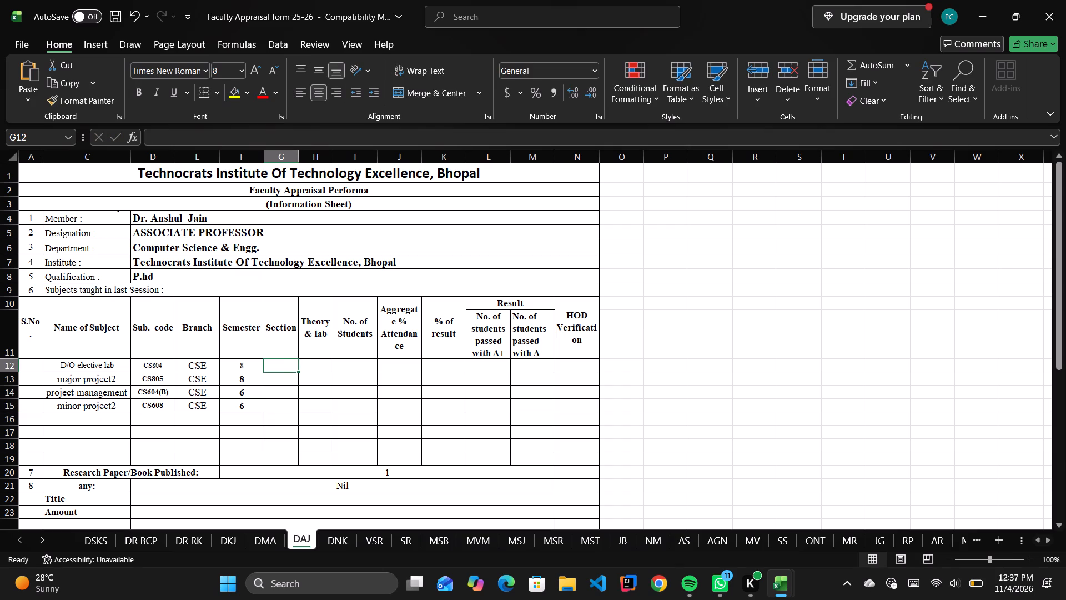
{"action": "type", "text": "CS"}
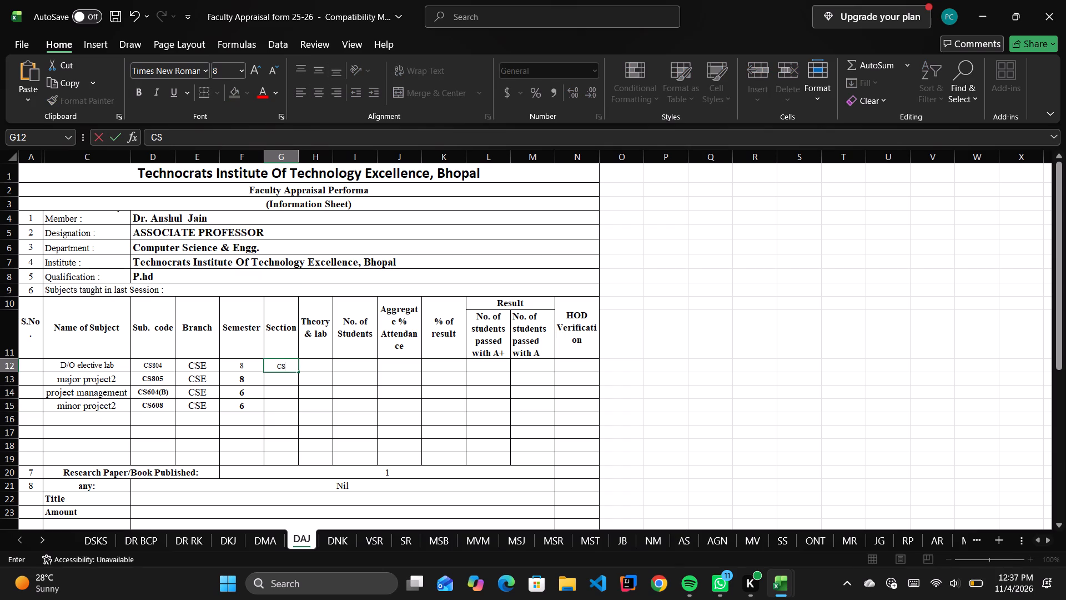
{"action": "key", "text": "2"}
{"action": "left_click", "coordinate": [283, 379]}
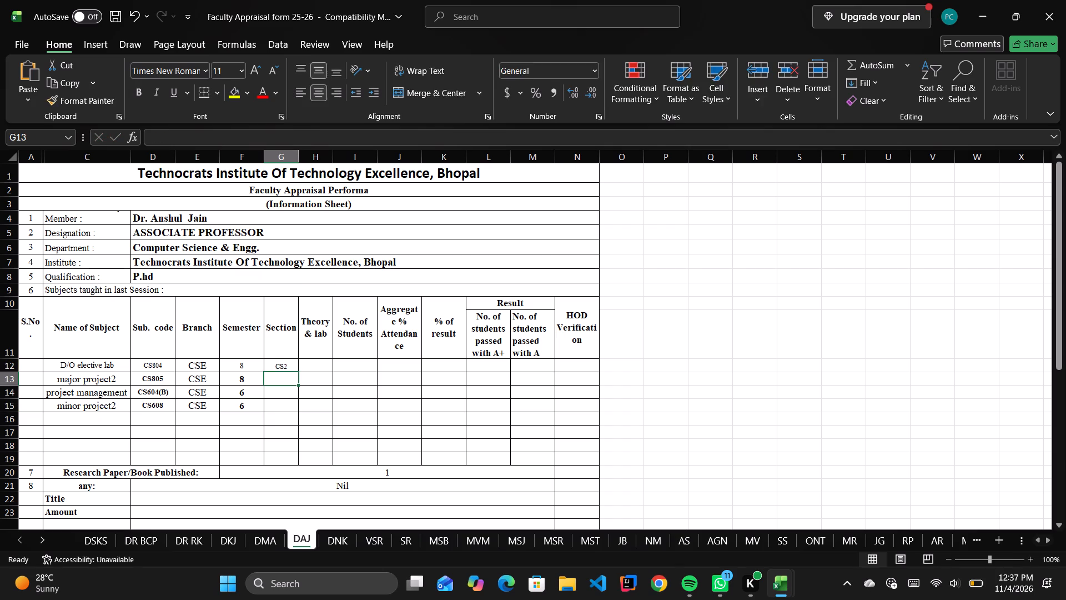
{"action": "type", "text": "CS"}
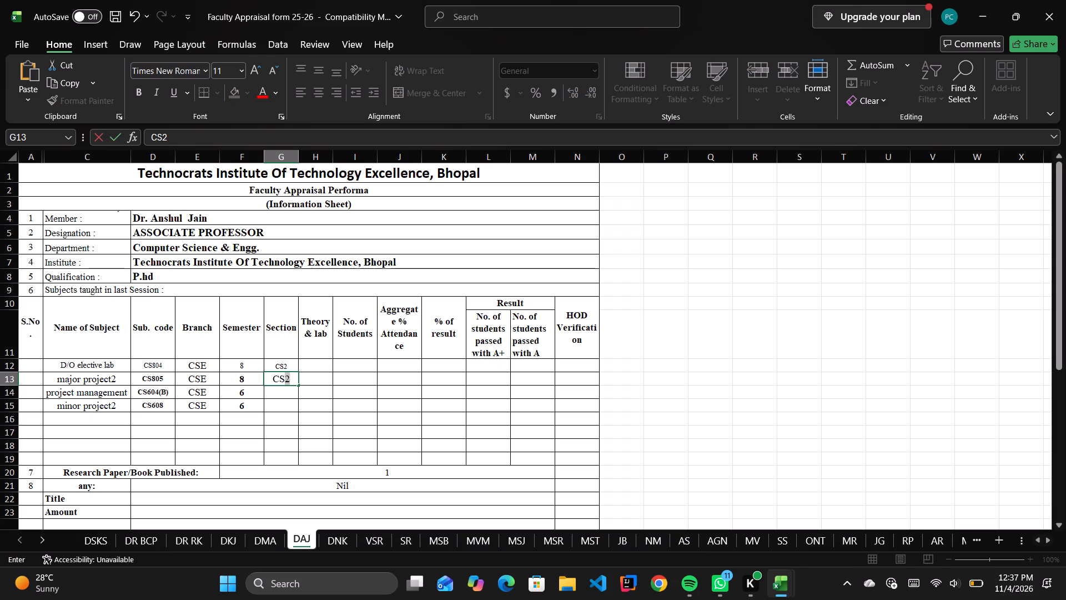
{"action": "key", "text": "4"}
{"action": "left_click", "coordinate": [280, 394]}
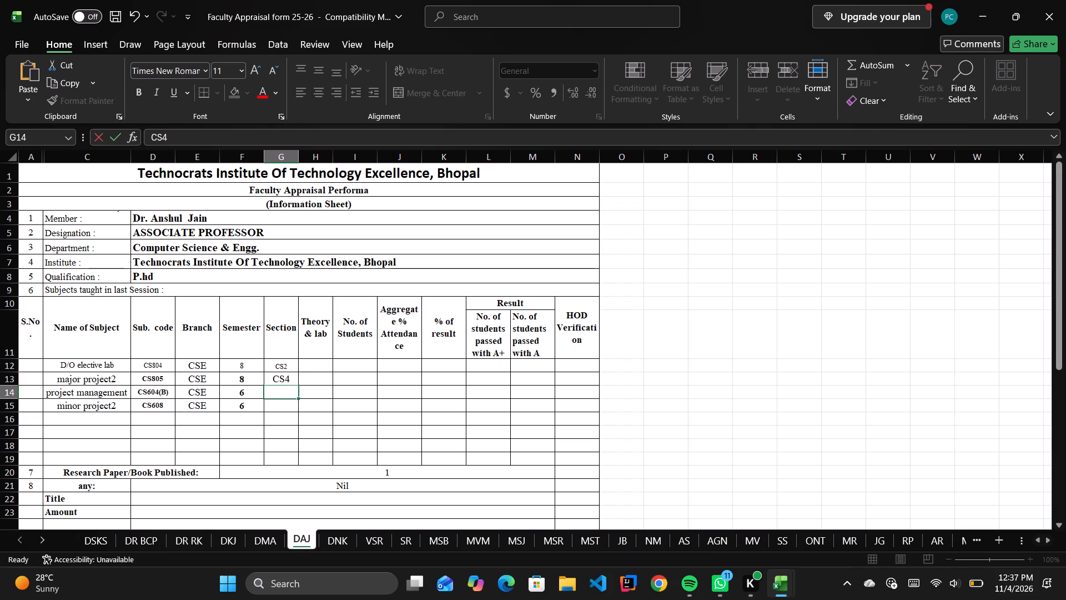
{"action": "type", "text": "cs"}
{"action": "key", "text": "2"}
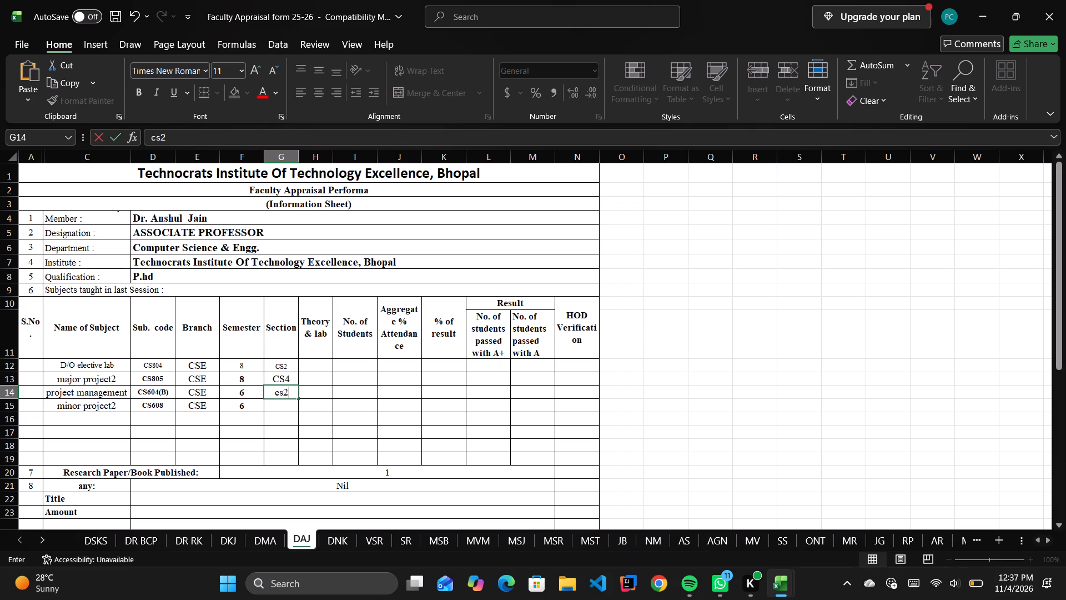
{"action": "key", "text": "BackSpace"}
{"action": "key", "text": "BackSpace"}
{"action": "key", "text": "BackSpace"}
{"action": "type", "text": "CS2"}
{"action": "left_click", "coordinate": [284, 410]}
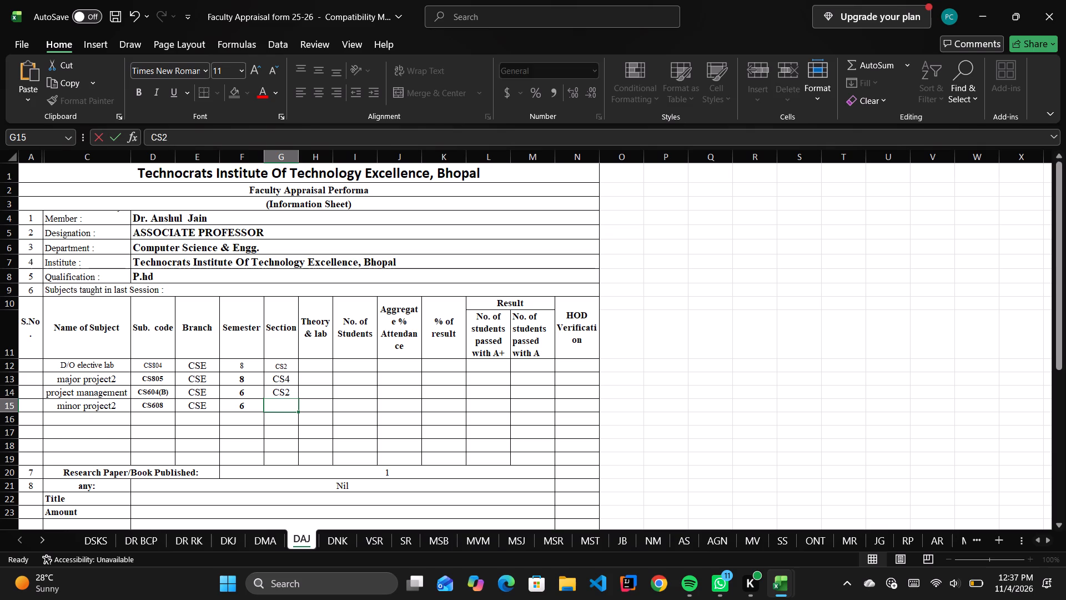
{"action": "type", "text": "CS"}
{"action": "key", "text": "1"}
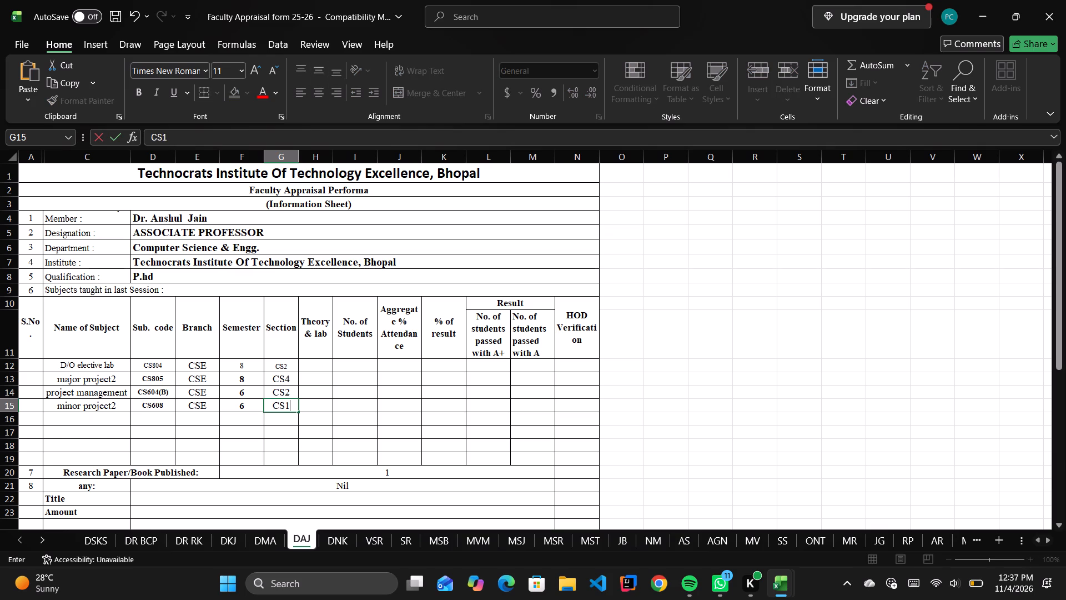
Select the empty Theory & lab cell H12 in the D/O elective lab row.
{"action": "left_click", "coordinate": [318, 375]}
{"action": "left_click", "coordinate": [321, 366]}
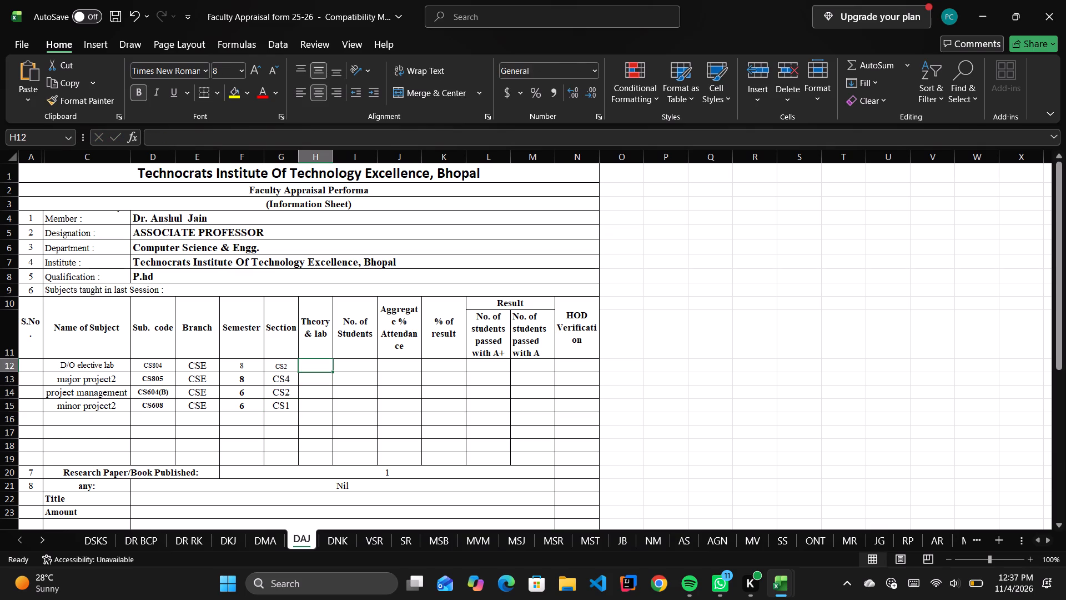